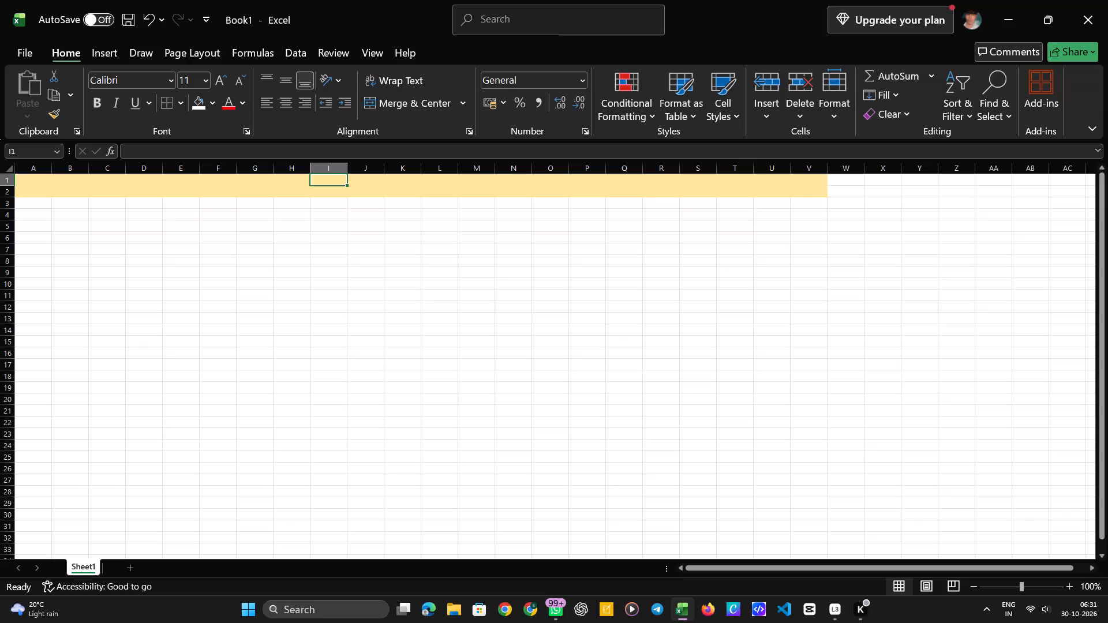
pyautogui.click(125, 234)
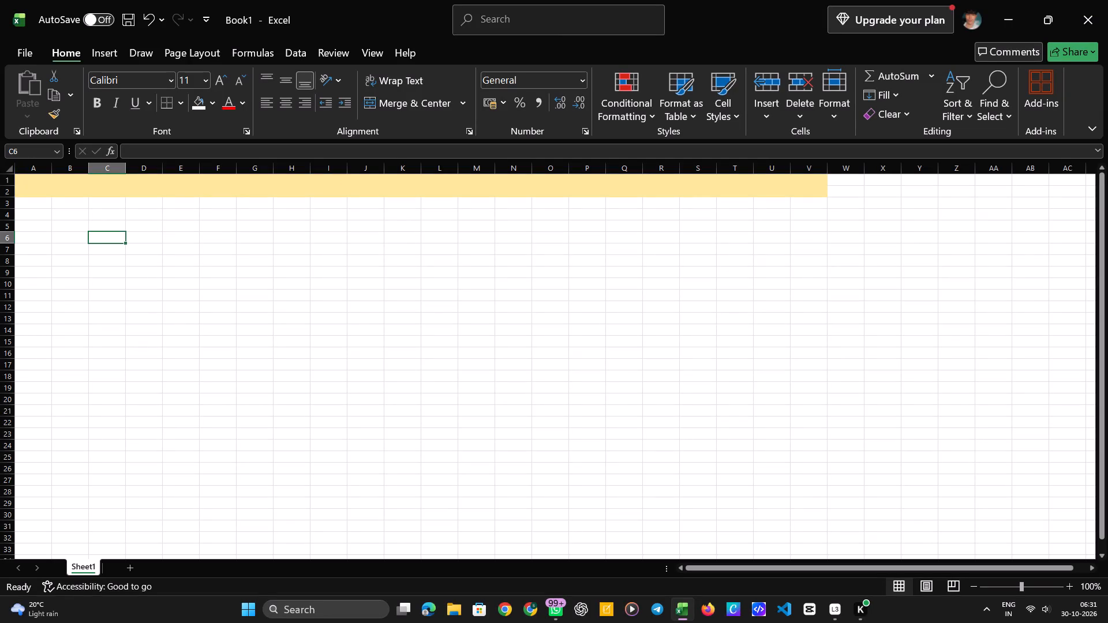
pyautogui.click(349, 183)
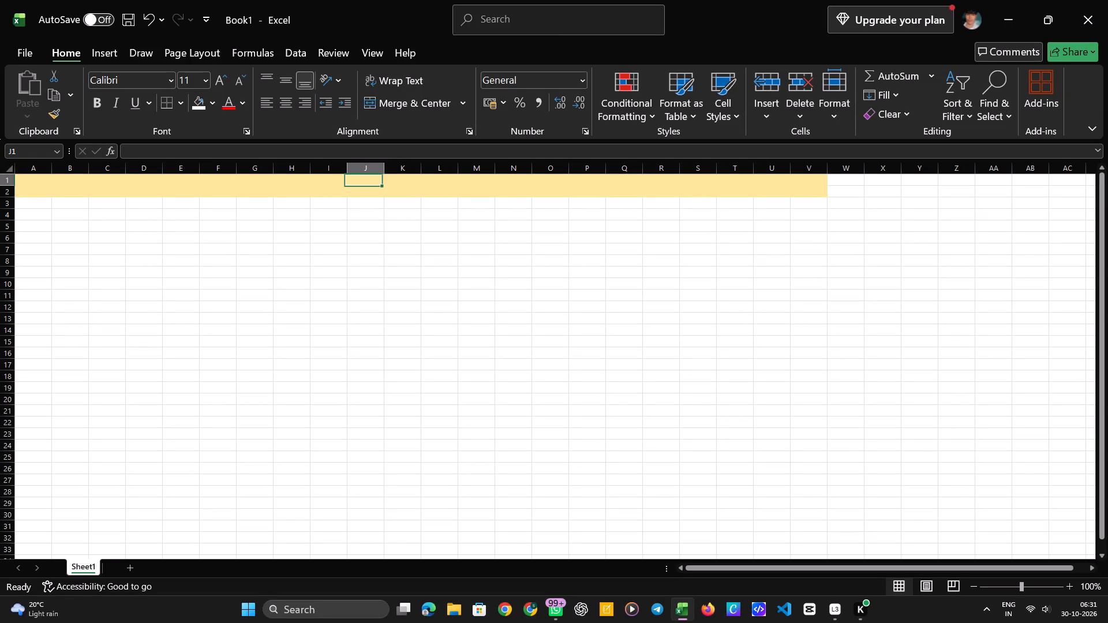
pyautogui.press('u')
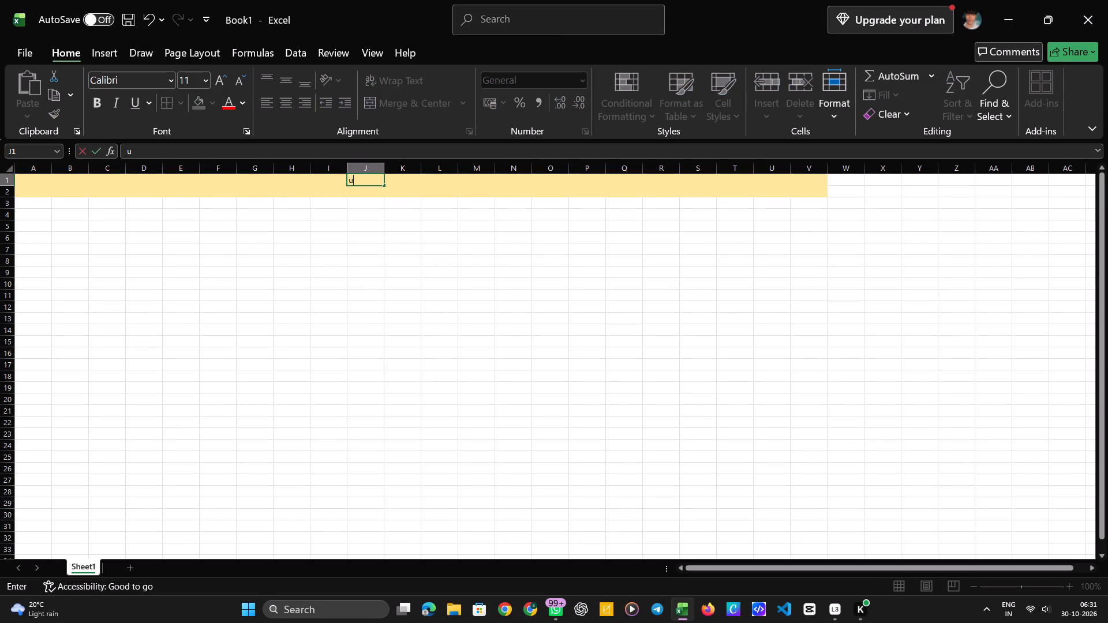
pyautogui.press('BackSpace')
# Enter "Under" in cell H1 of the yellow header band.
pyautogui.click(283, 179)
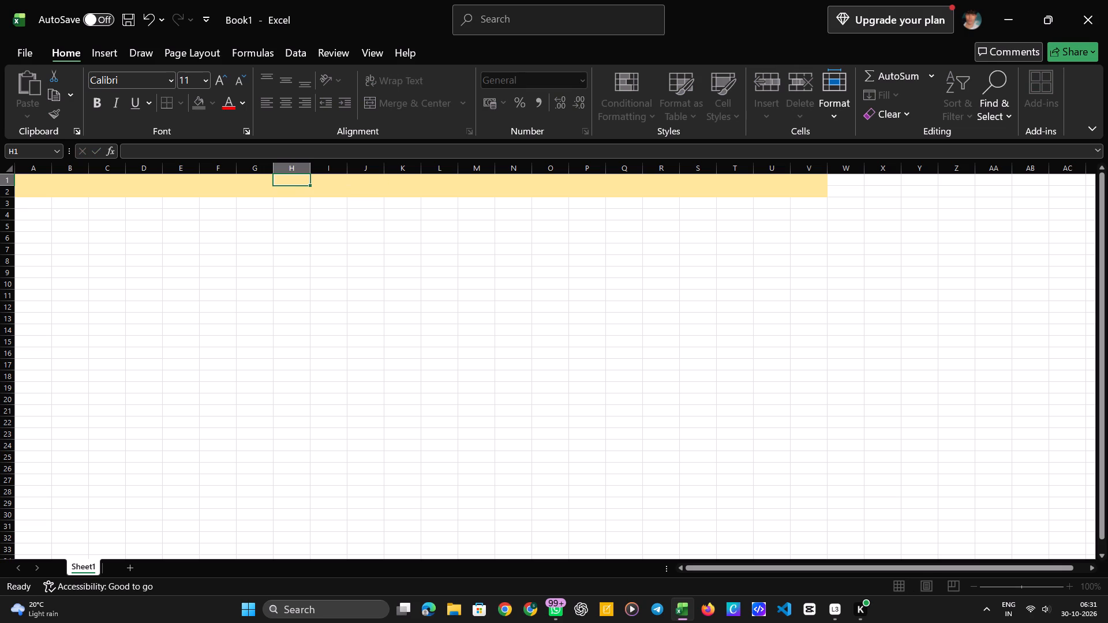
pyautogui.press('u')
pyautogui.press('n')
pyautogui.write('der')
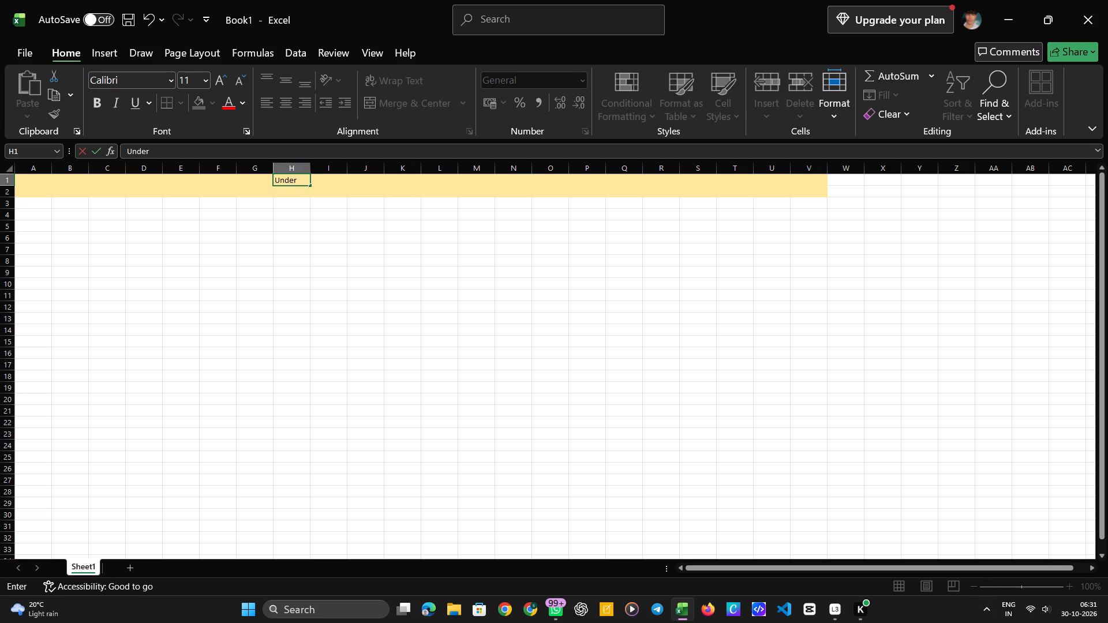
pyautogui.click(290, 194)
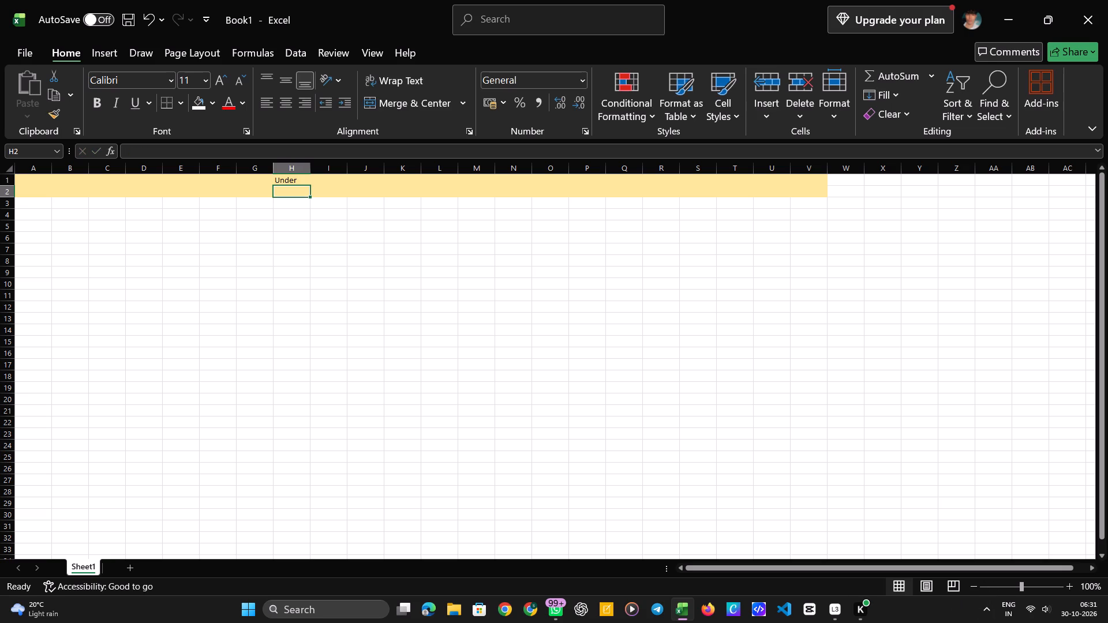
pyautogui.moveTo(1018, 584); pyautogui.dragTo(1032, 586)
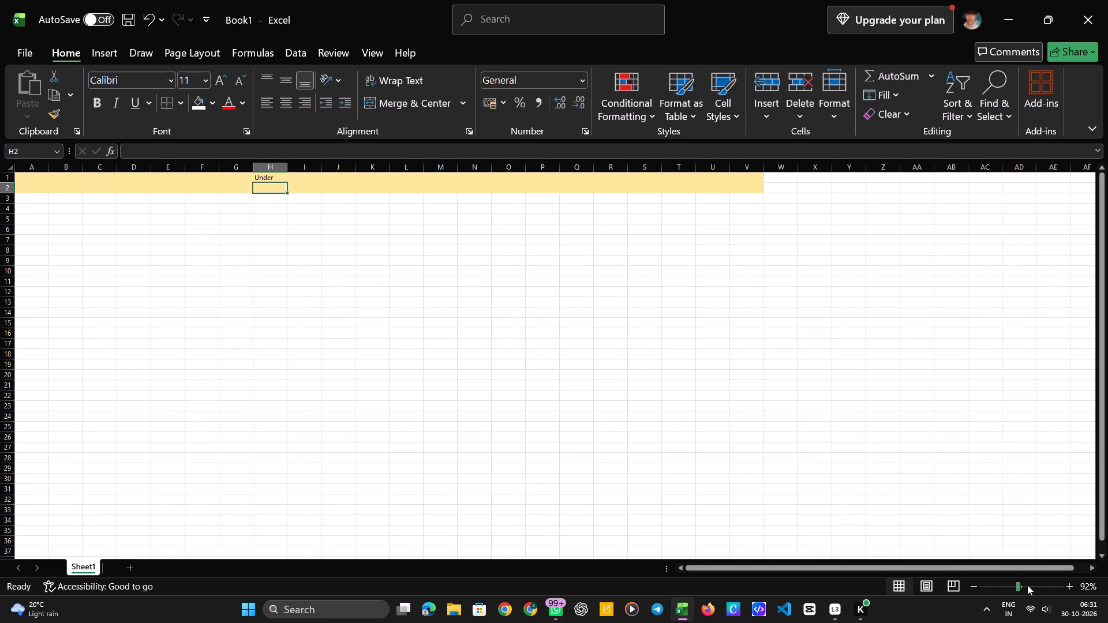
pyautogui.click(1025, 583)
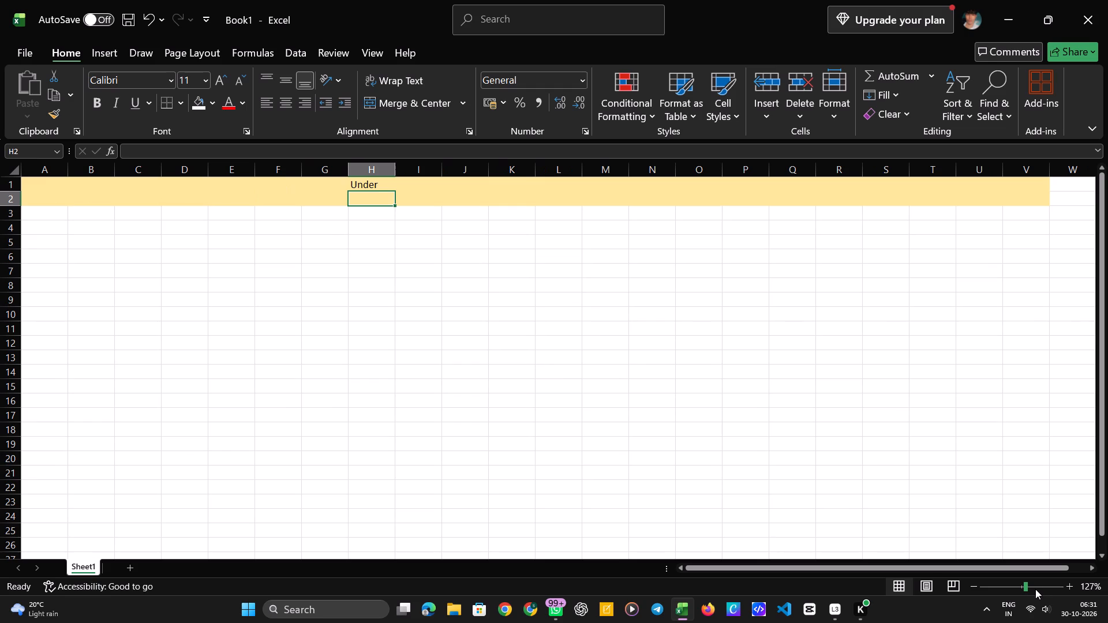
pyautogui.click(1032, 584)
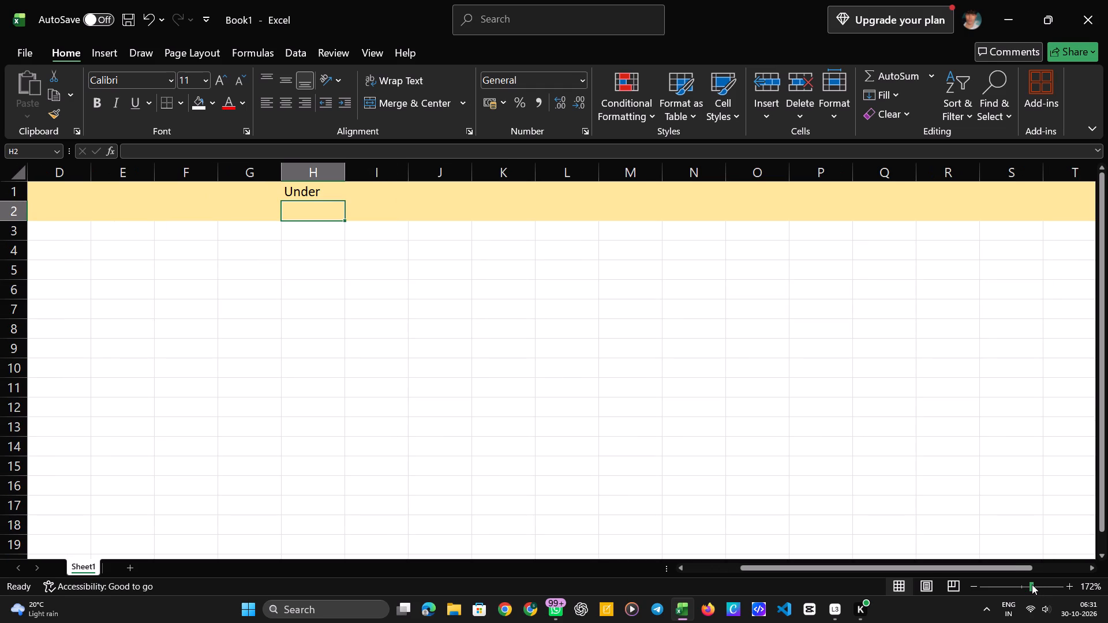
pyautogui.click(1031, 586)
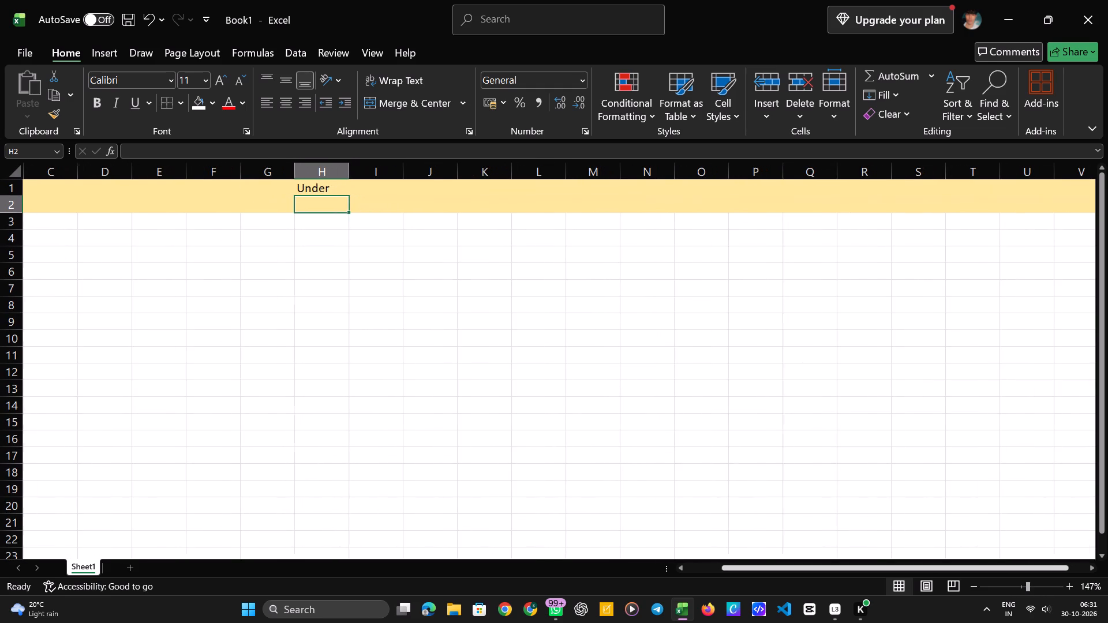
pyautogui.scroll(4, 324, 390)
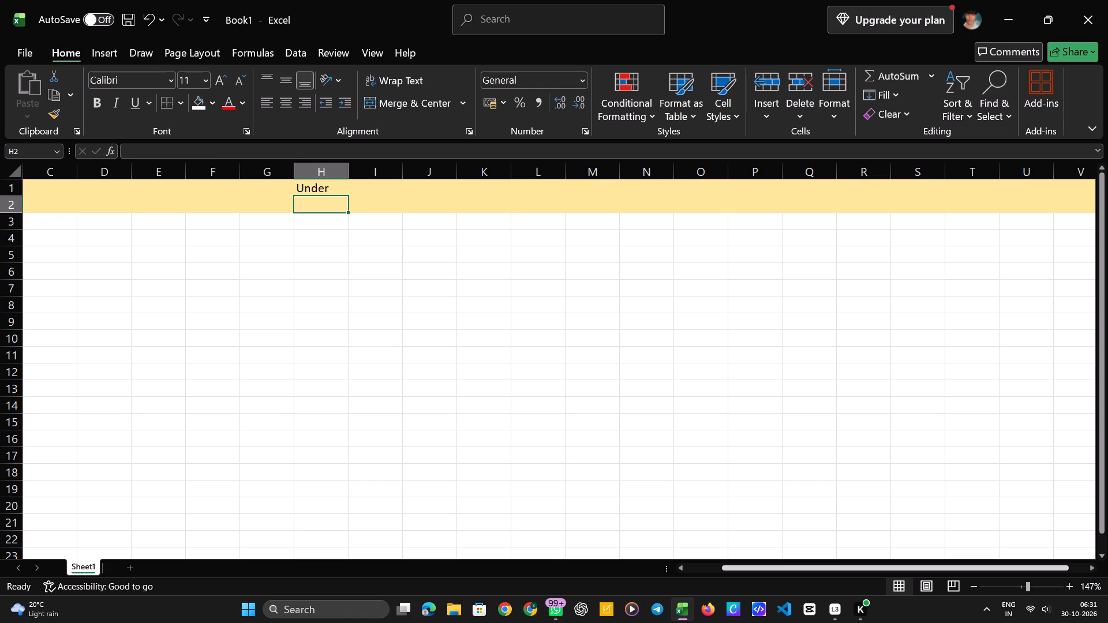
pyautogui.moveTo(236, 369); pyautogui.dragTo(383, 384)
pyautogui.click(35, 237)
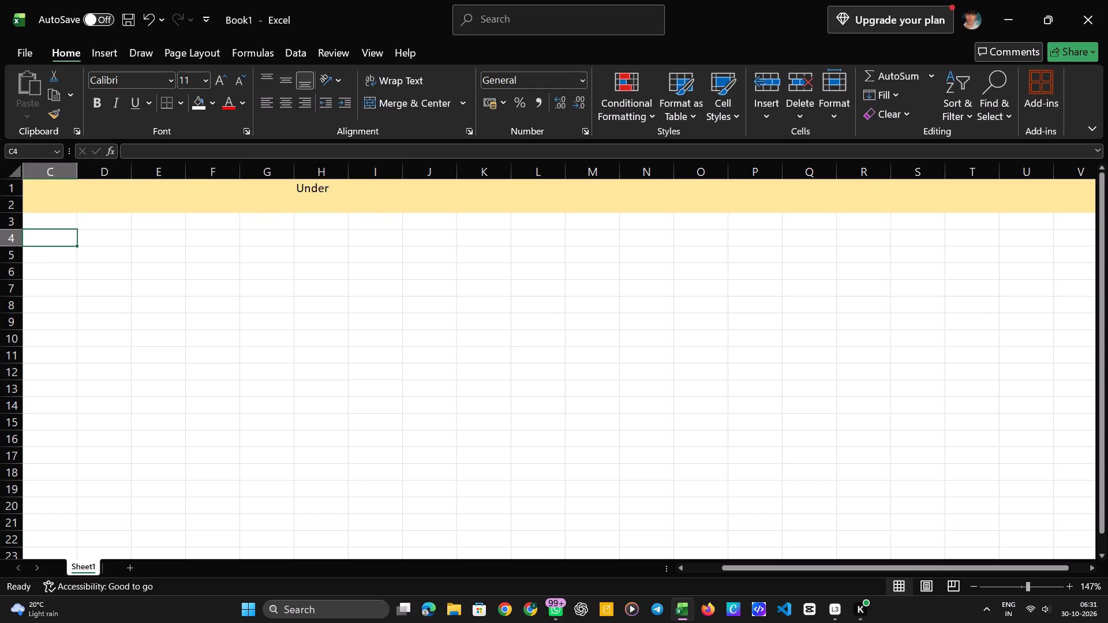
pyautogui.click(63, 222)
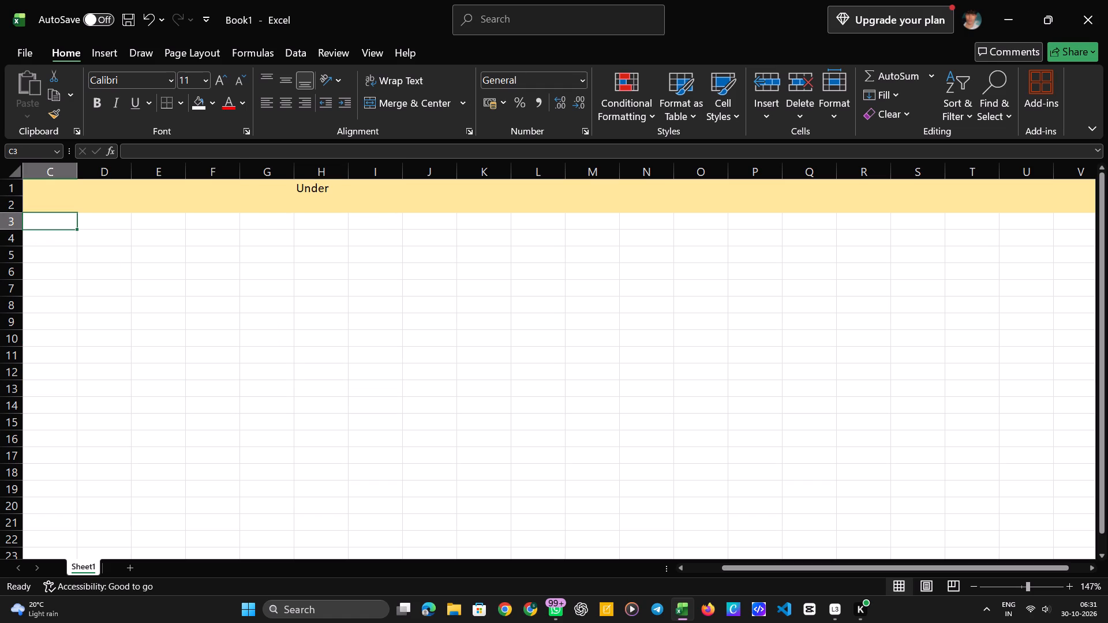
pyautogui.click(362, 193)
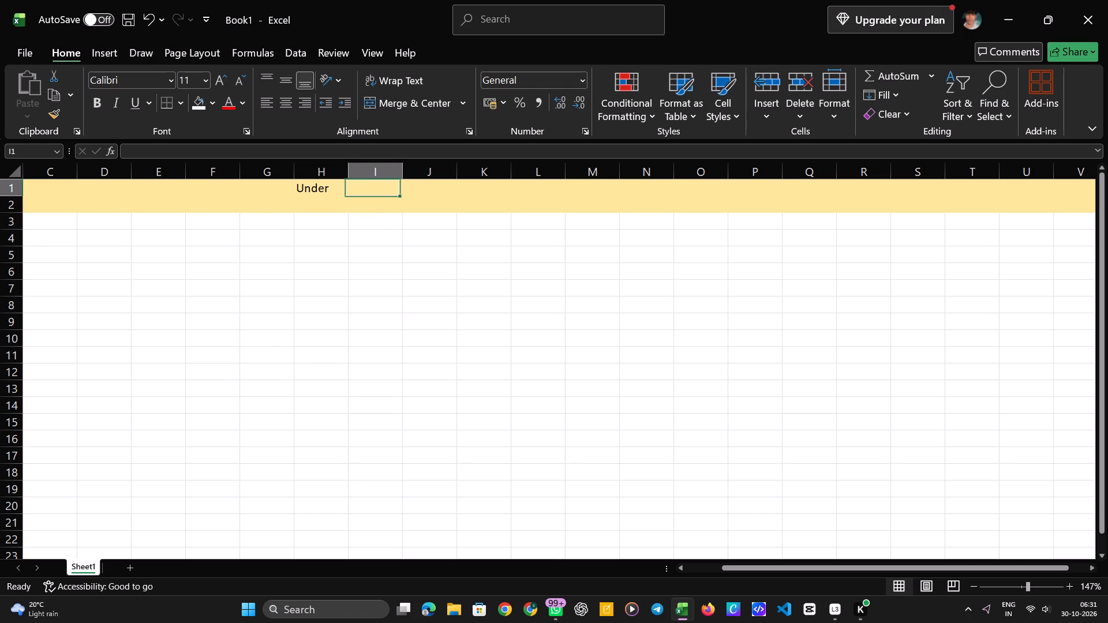
# Extend the heading text in cell H1 so it reads "Under Food Grains".
pyautogui.click(338, 184)
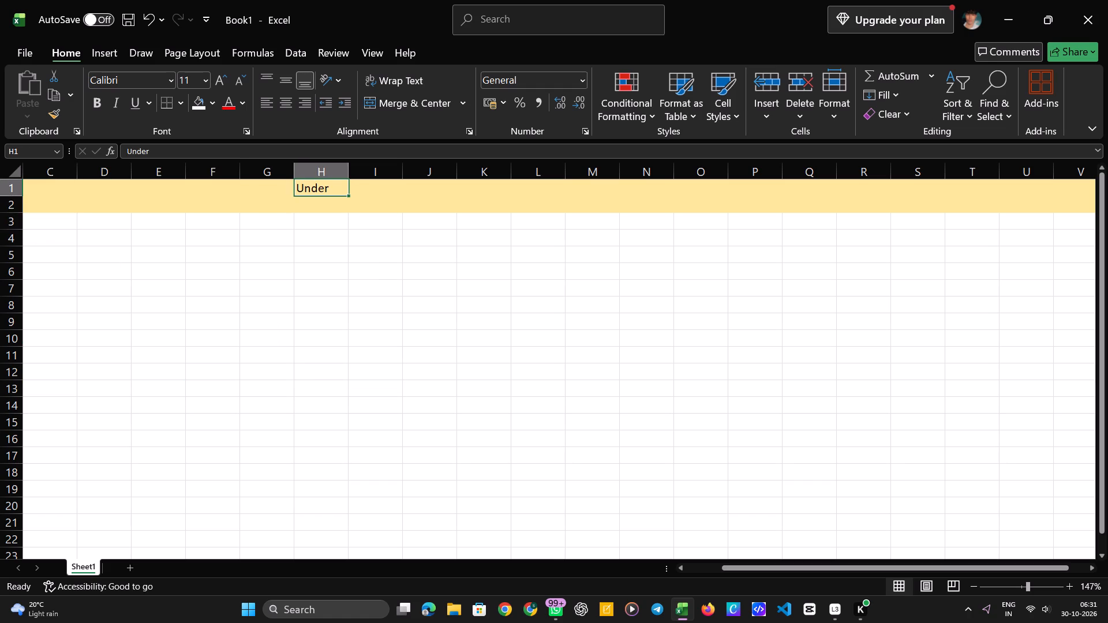
pyautogui.click(339, 187)
pyautogui.click(339, 187)
pyautogui.press('space')
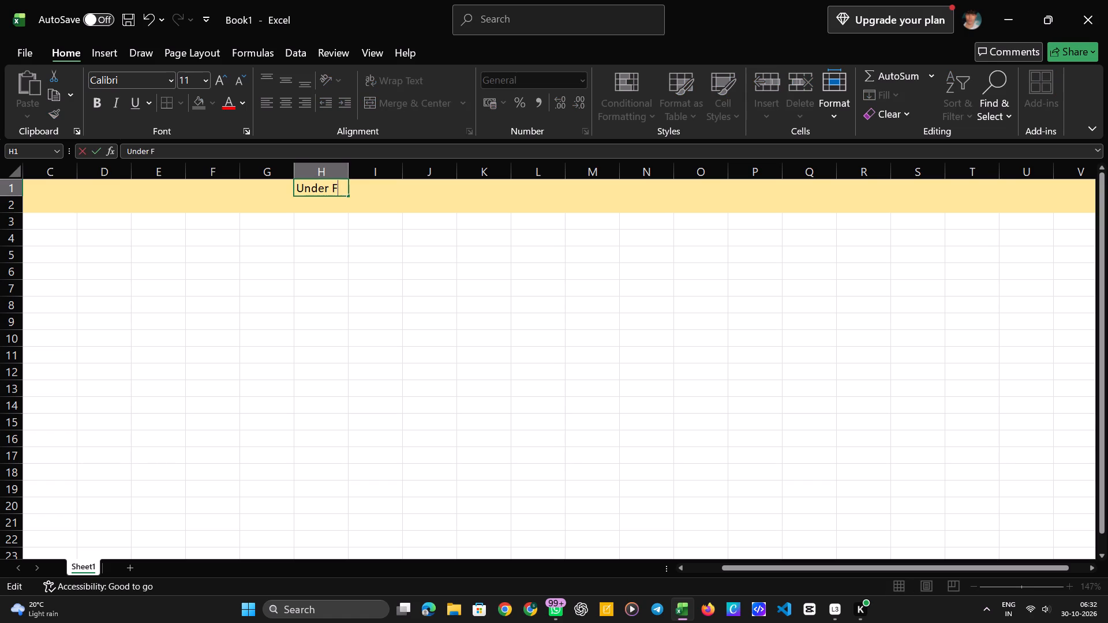
pyautogui.write('OOD')
pyautogui.press('BackSpace')
pyautogui.press('BackSpace')
pyautogui.press('BackSpace')
pyautogui.write('ood')
pyautogui.press('space')
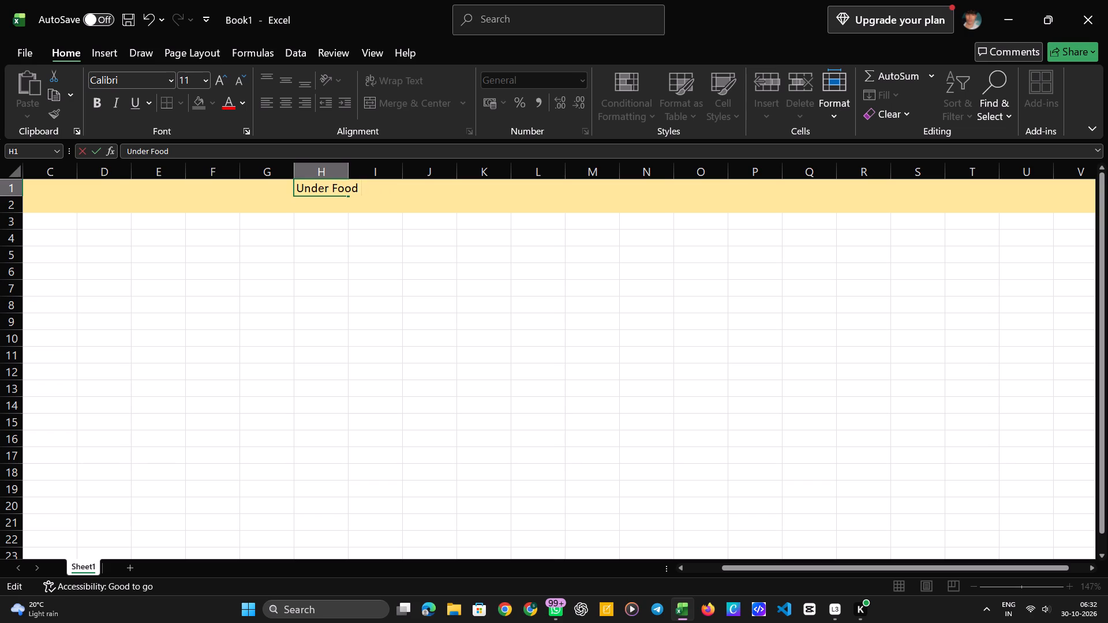
pyautogui.press('g')
pyautogui.press('r')
pyautogui.press('a')
pyautogui.write('ins')
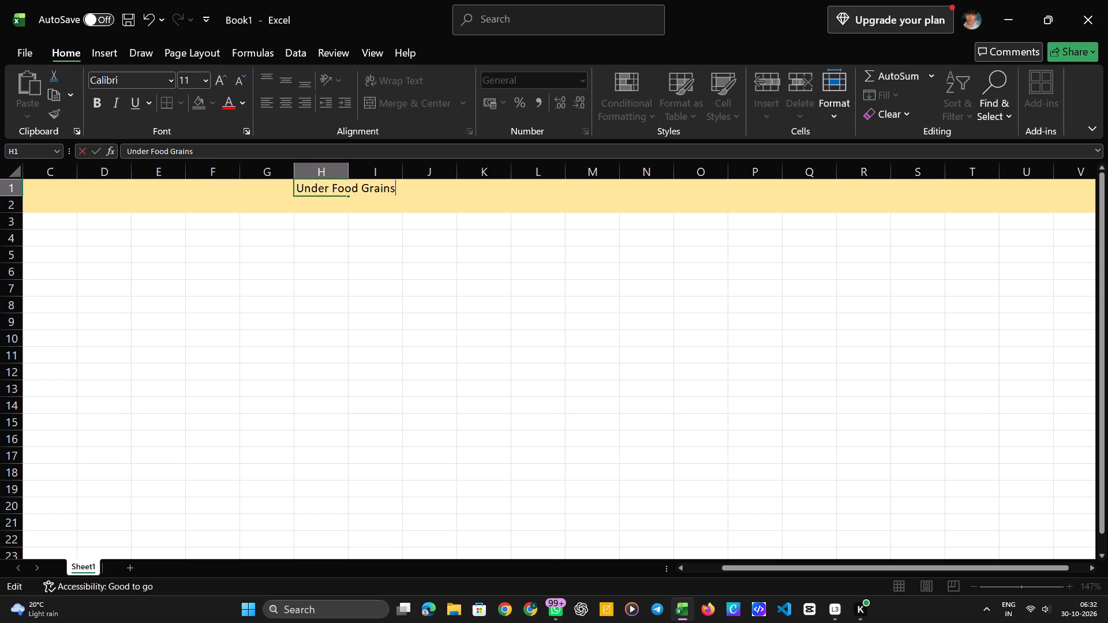
# Append "irrigated in 2011-12" to the end of the heading text in cell H1.
pyautogui.press('space')
pyautogui.press('i')
pyautogui.press('r')
pyautogui.press('r')
pyautogui.press('i')
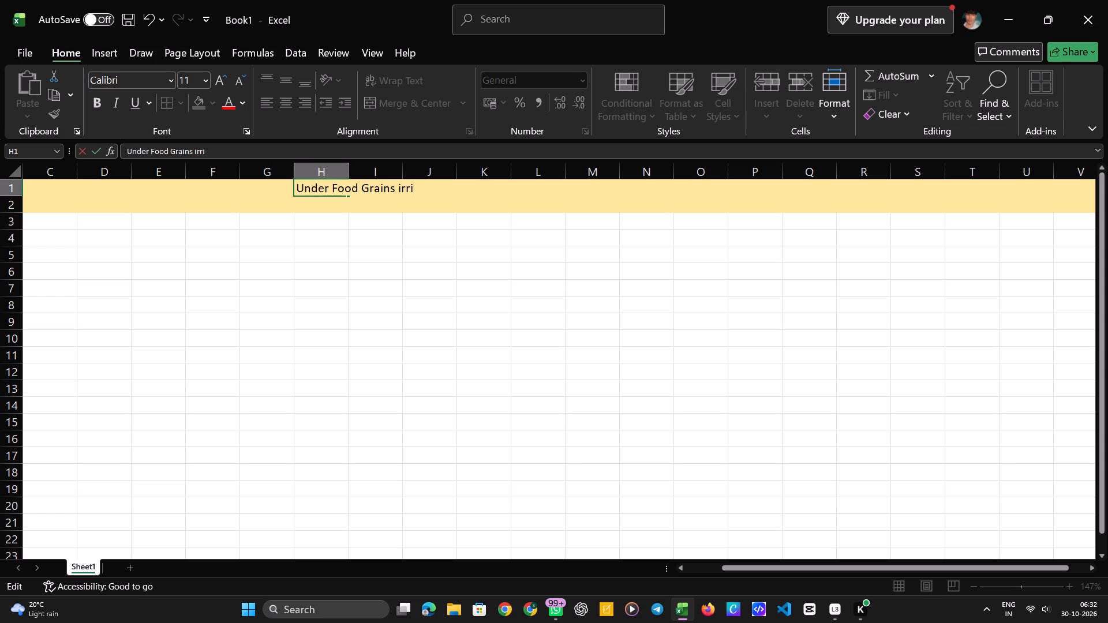
pyautogui.press('g')
pyautogui.press('a')
pyautogui.press('t')
pyautogui.press('e')
pyautogui.press('d')
pyautogui.press('space')
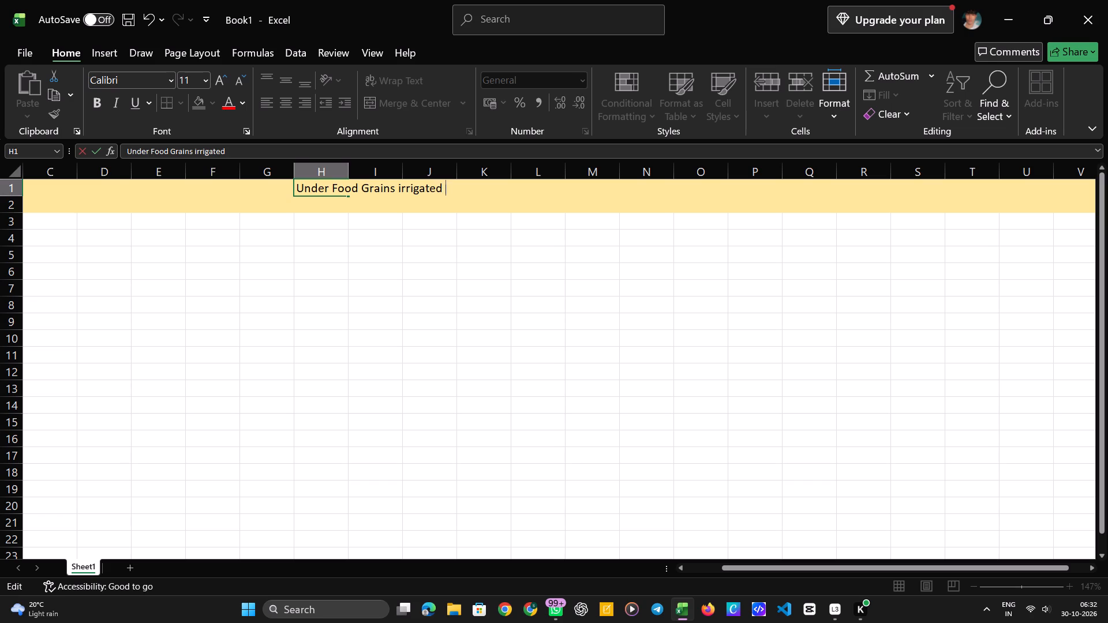
pyautogui.press('i')
pyautogui.press('n')
pyautogui.press('space')
pyautogui.press('2')
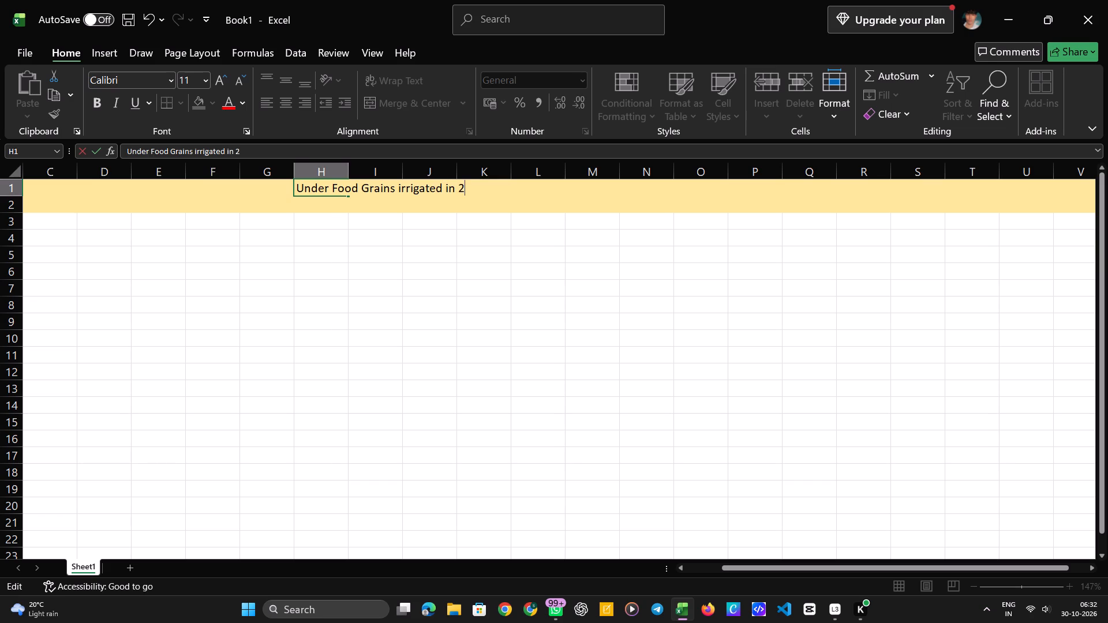
pyautogui.press('0')
pyautogui.press('1')
pyautogui.press('1')
pyautogui.press('-')
pyautogui.press('1')
pyautogui.press('2')
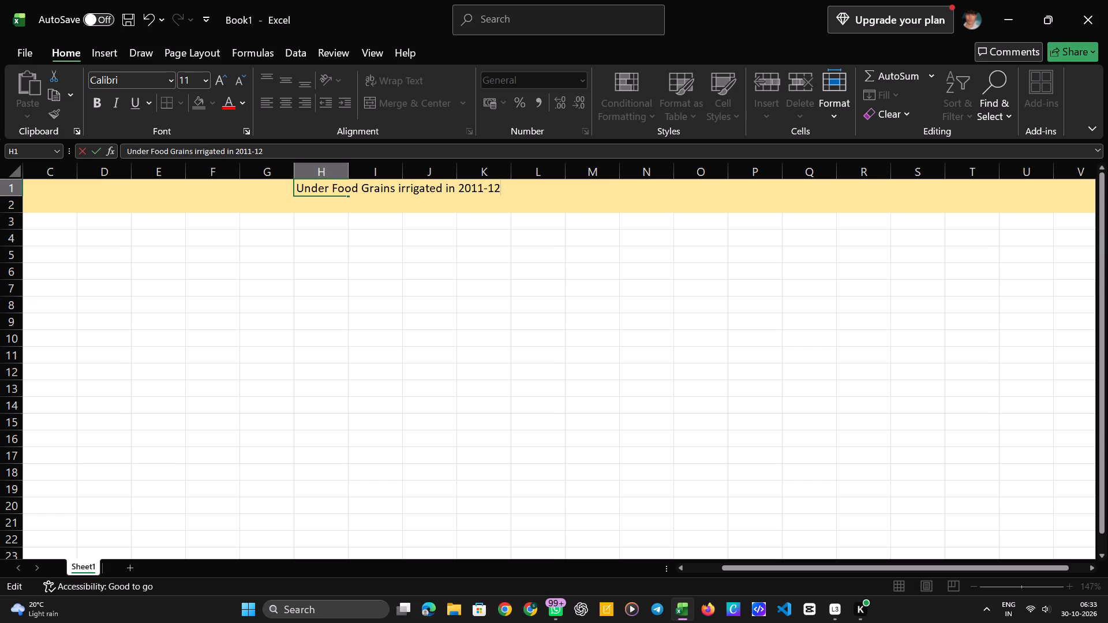
# Change the font of the whole H1 heading text to Bahnschrift Condensed.
pyautogui.click(297, 186)
pyautogui.moveTo(297, 185); pyautogui.dragTo(491, 188)
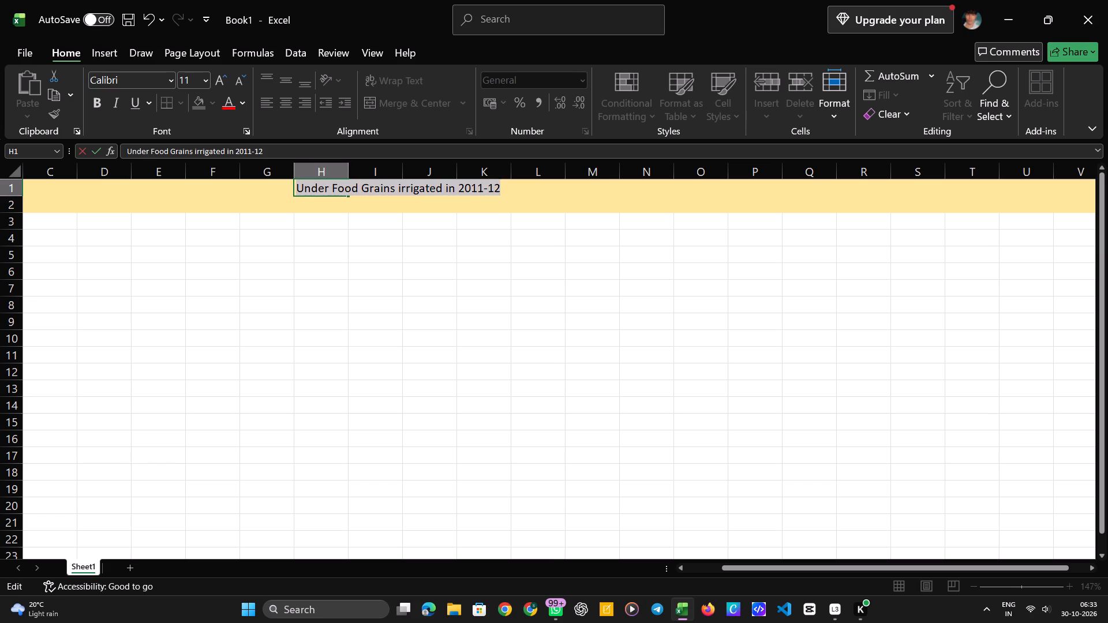
pyautogui.moveTo(491, 188); pyautogui.dragTo(503, 191)
pyautogui.click(168, 81)
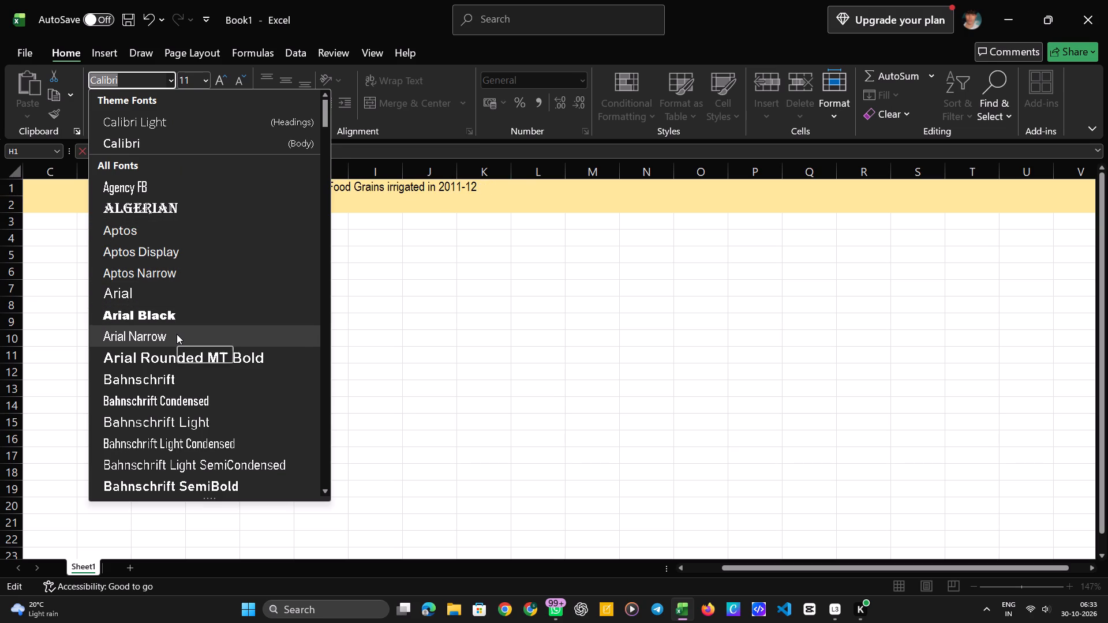
pyautogui.click(175, 397)
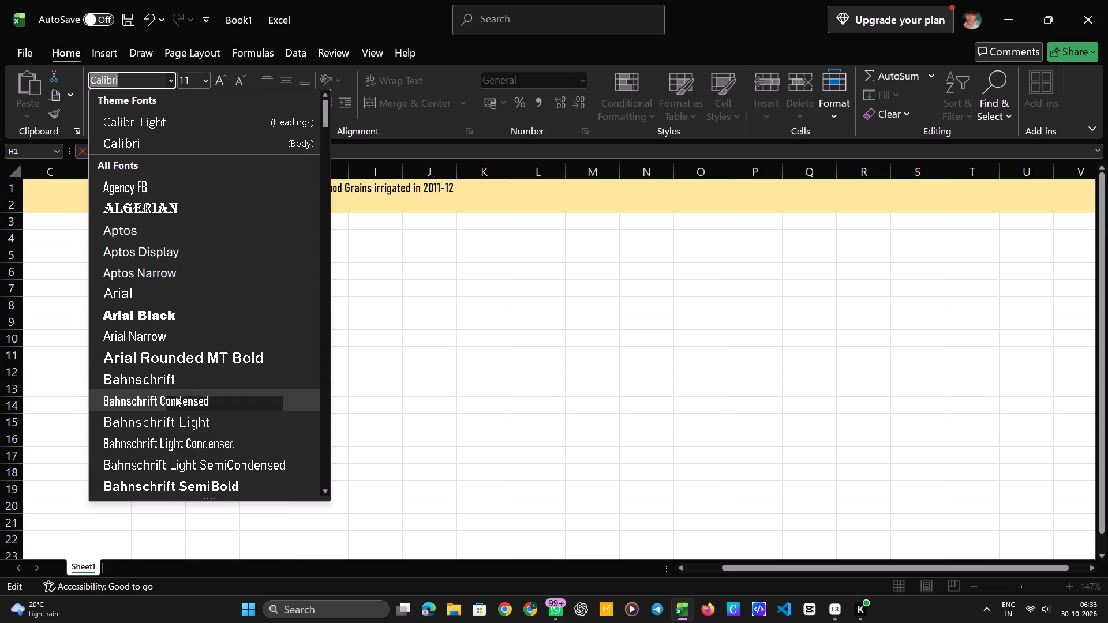
pyautogui.click(299, 234)
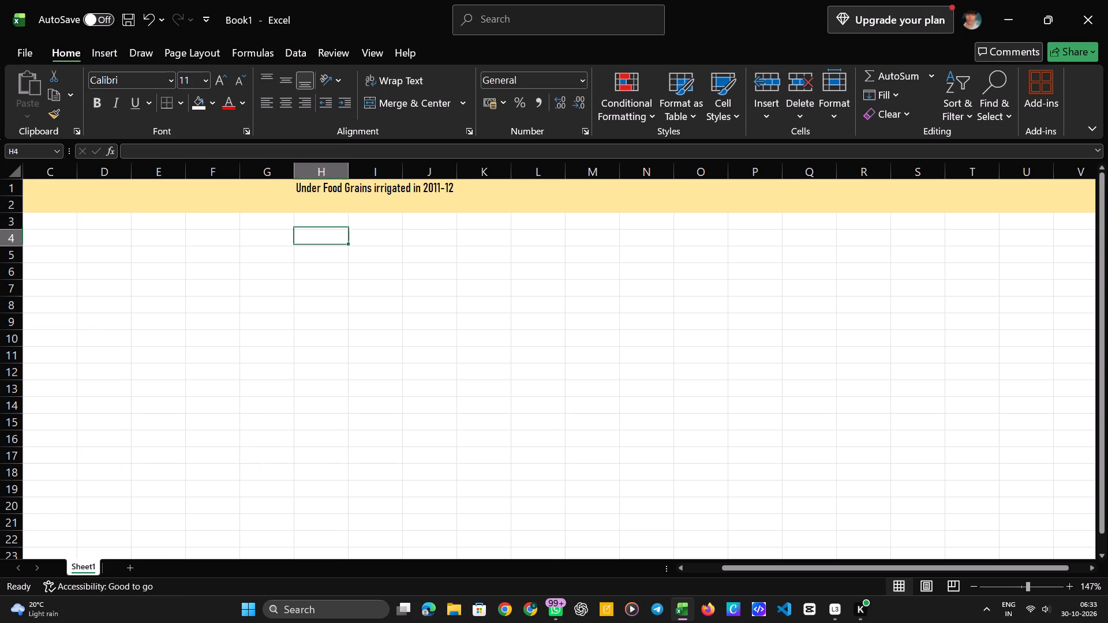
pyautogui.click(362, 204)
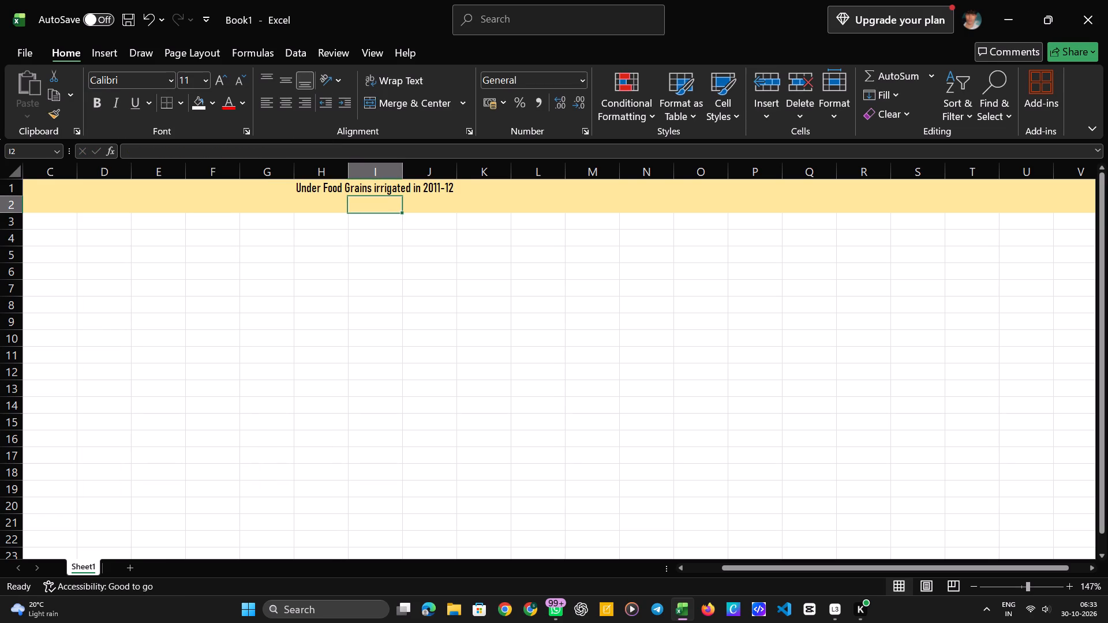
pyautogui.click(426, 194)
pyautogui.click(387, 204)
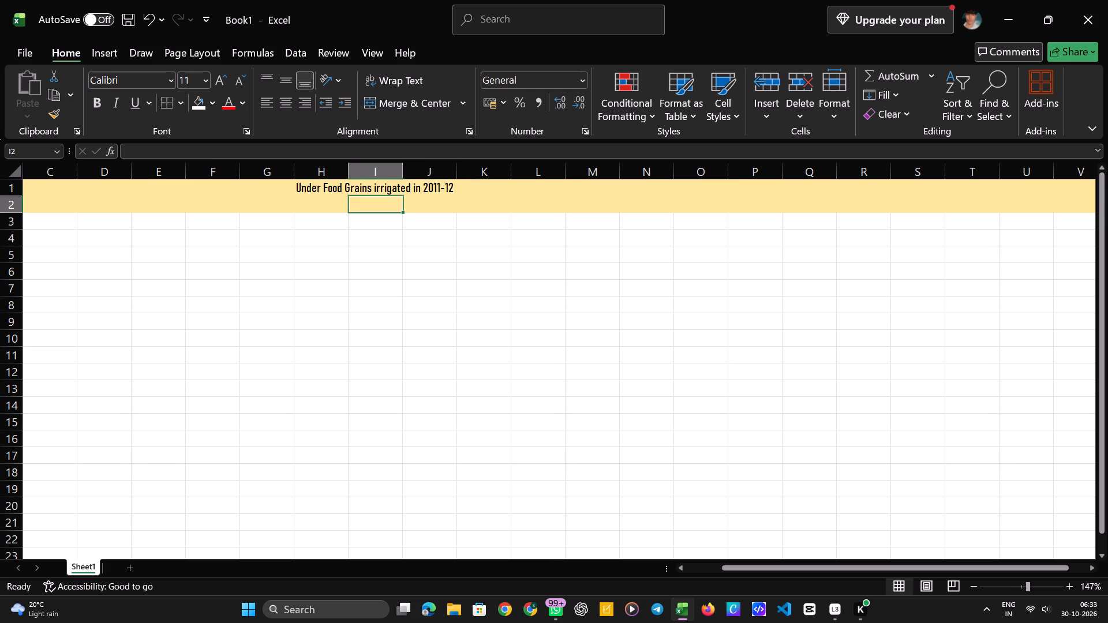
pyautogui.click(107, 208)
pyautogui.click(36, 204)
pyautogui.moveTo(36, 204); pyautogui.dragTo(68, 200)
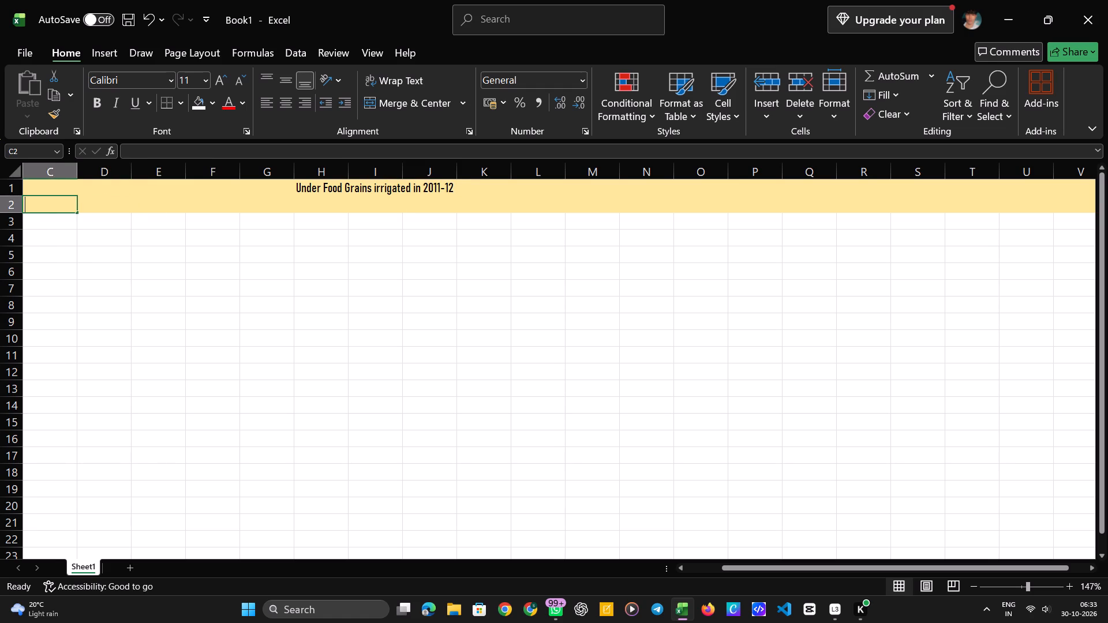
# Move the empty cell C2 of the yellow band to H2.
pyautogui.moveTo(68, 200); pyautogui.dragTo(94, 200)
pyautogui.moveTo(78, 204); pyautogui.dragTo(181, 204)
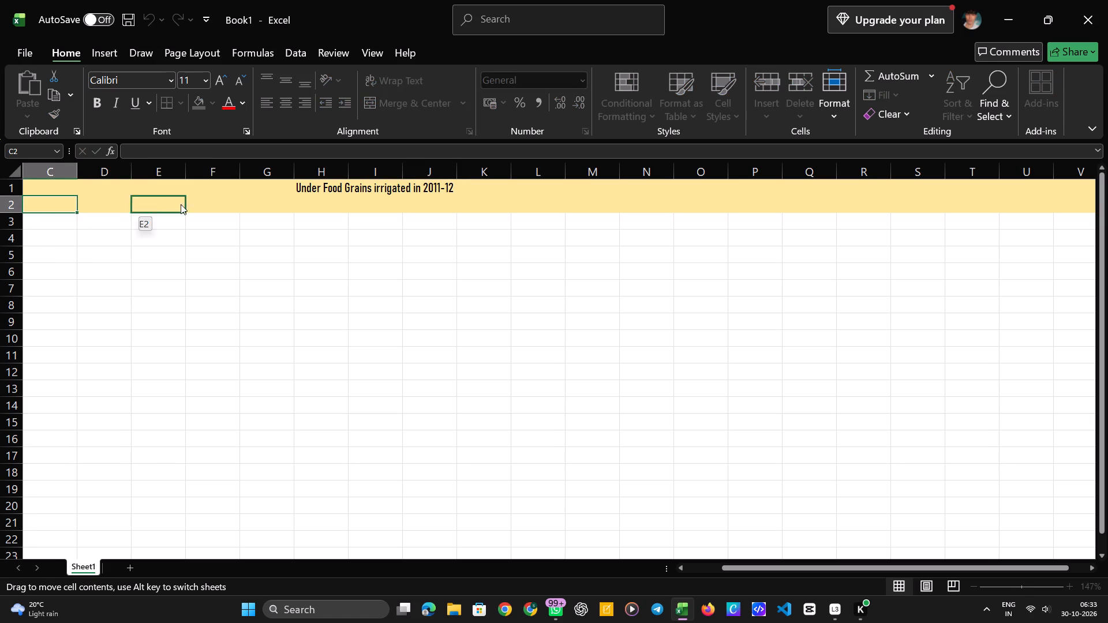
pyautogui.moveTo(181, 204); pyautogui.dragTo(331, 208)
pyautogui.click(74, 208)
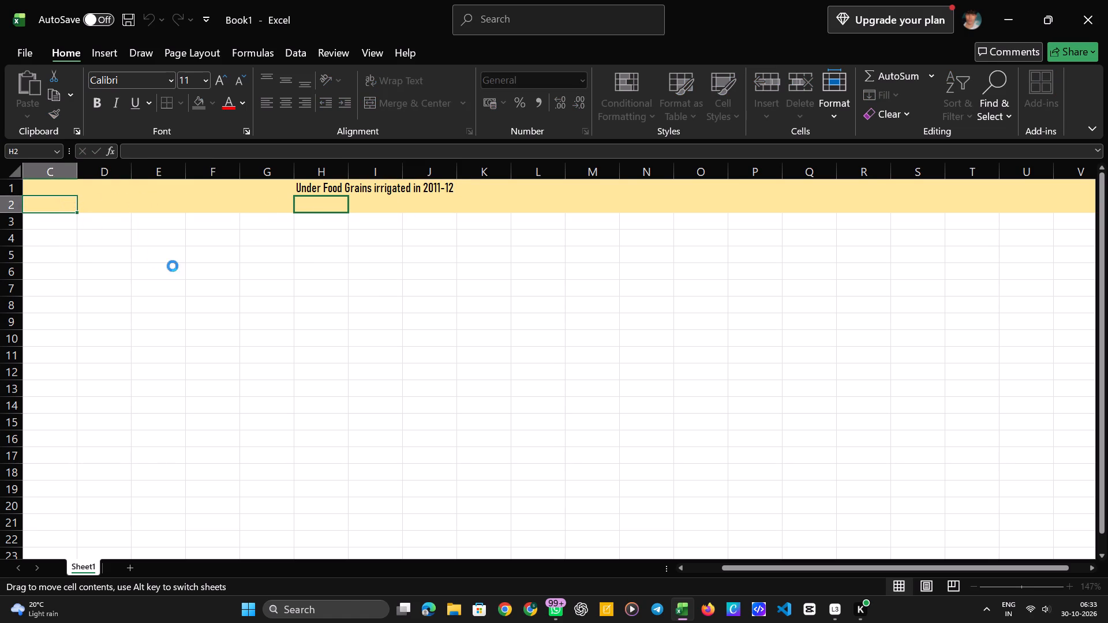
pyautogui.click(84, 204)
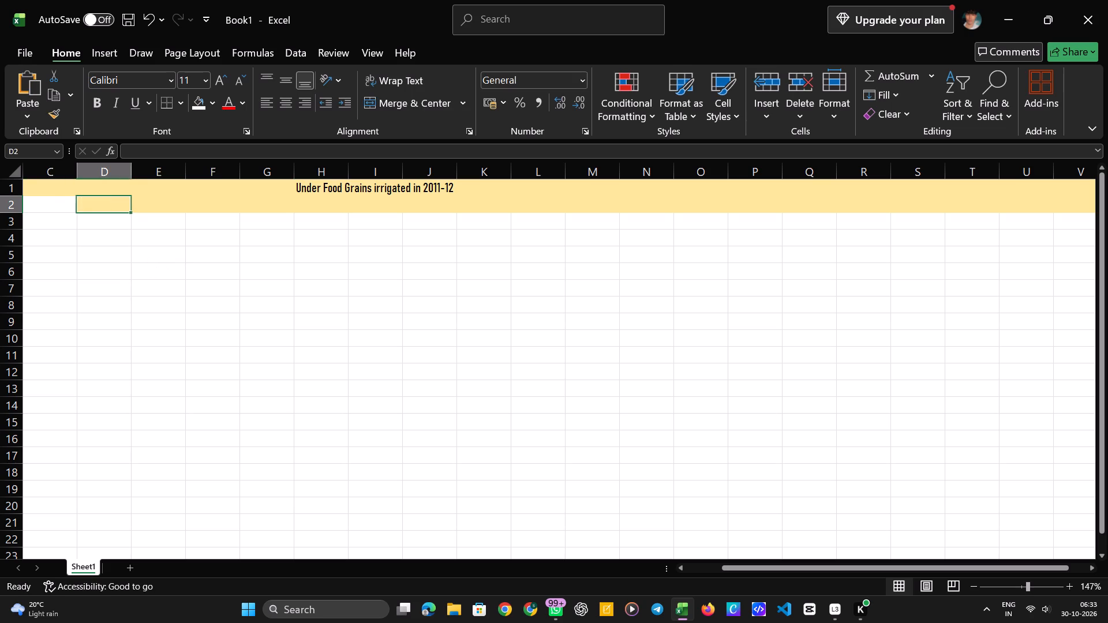
# Delete cells C2 through R2 beneath the heading, shifting the remaining cells left.
pyautogui.click(60, 205)
pyautogui.moveTo(61, 205); pyautogui.dragTo(219, 204)
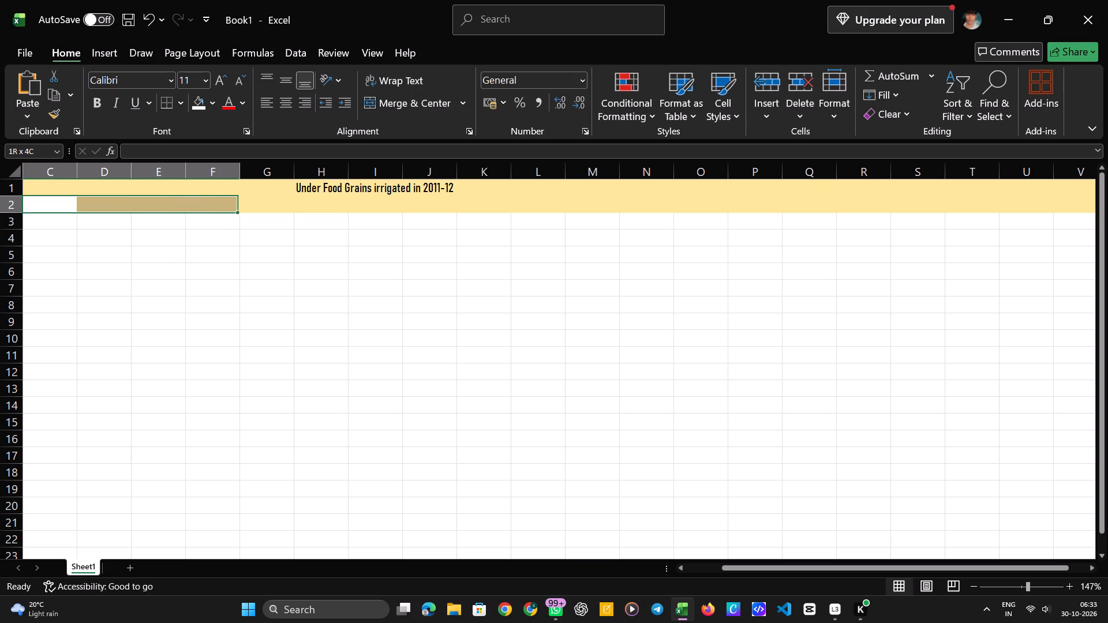
pyautogui.moveTo(219, 204); pyautogui.dragTo(957, 217)
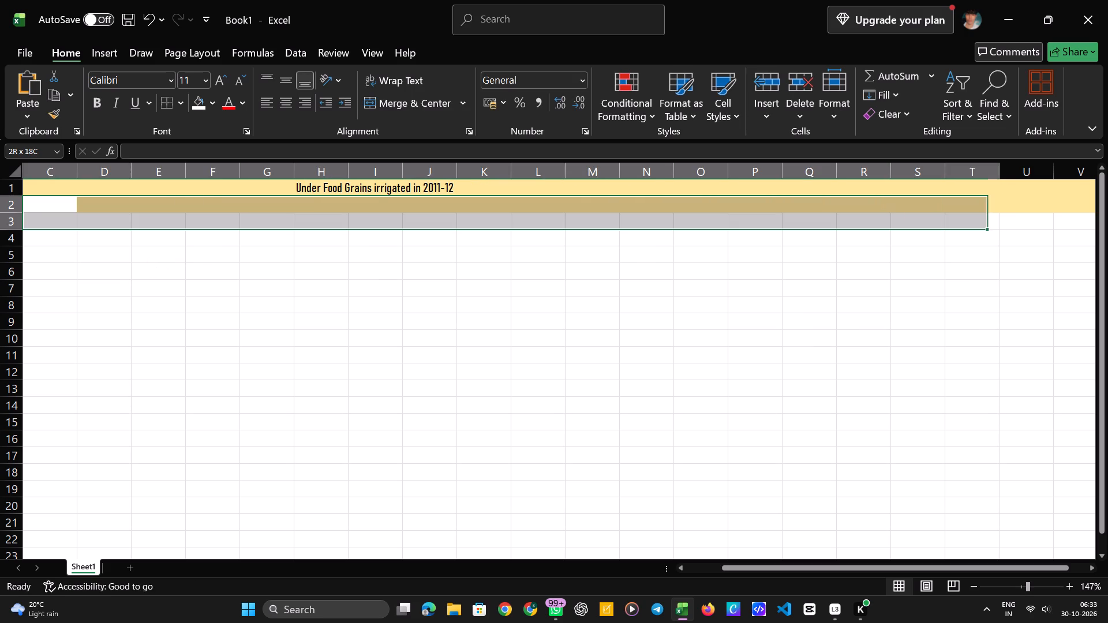
pyautogui.moveTo(957, 217); pyautogui.dragTo(890, 206)
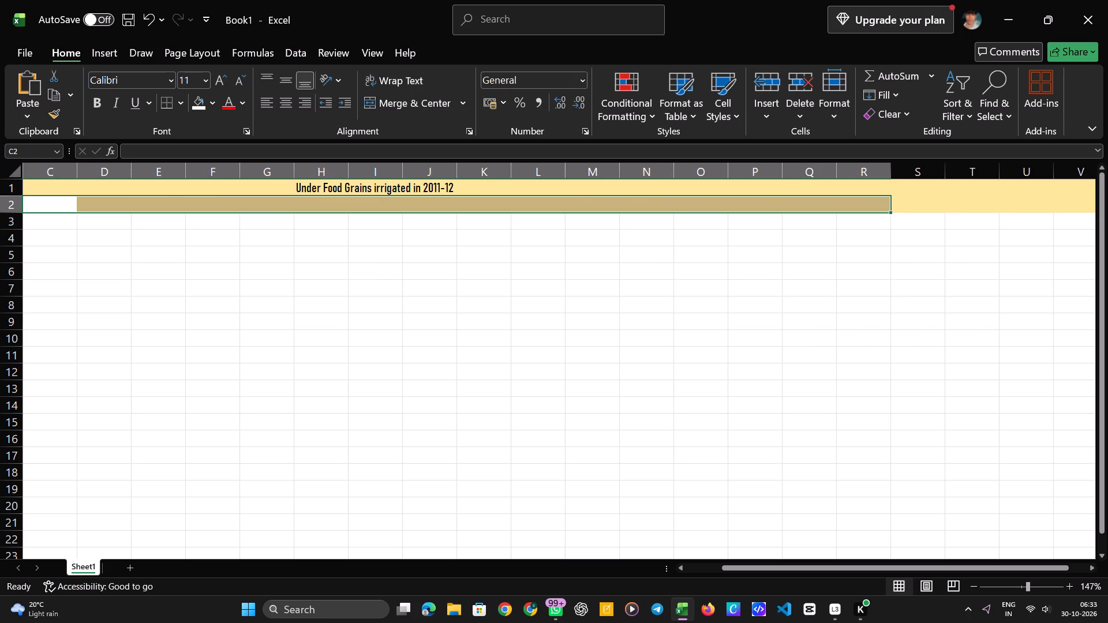
pyautogui.rightClick(351, 202)
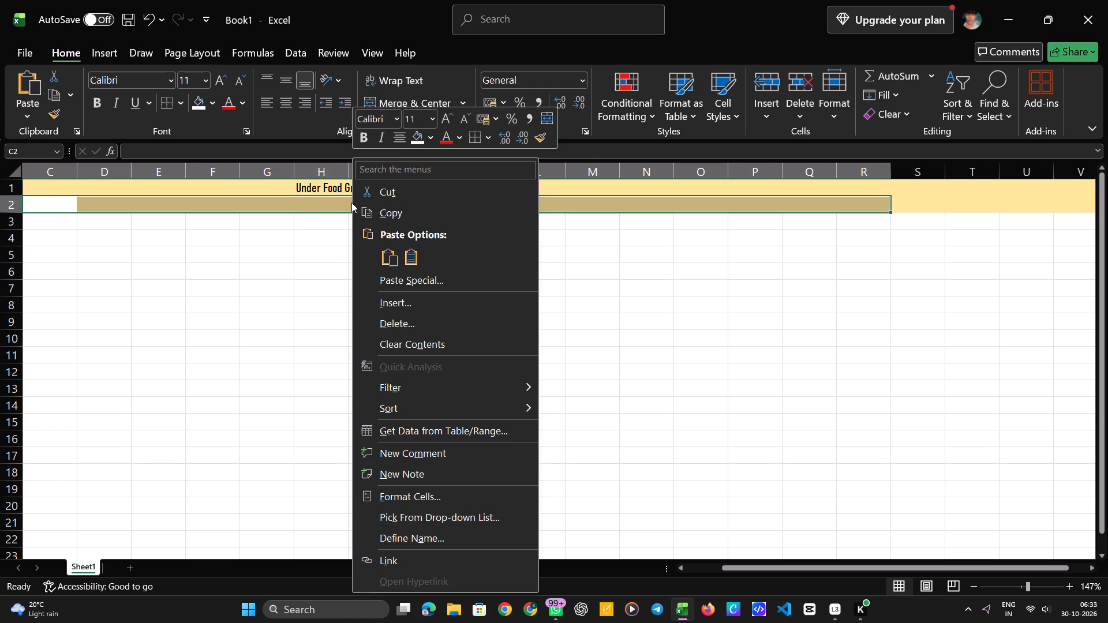
pyautogui.click(408, 187)
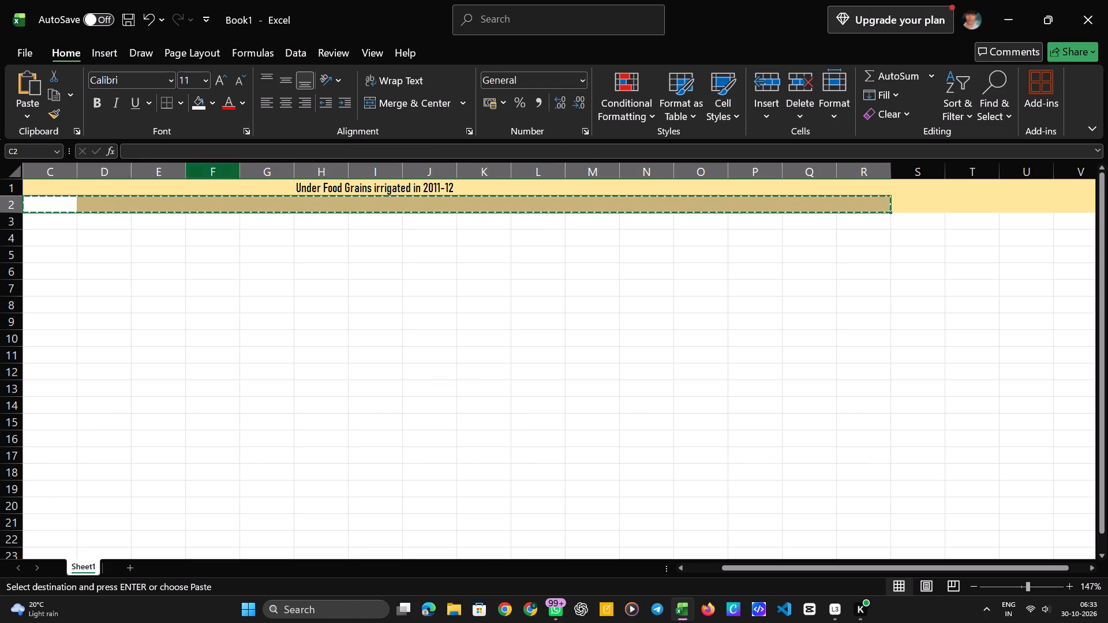
pyautogui.rightClick(257, 204)
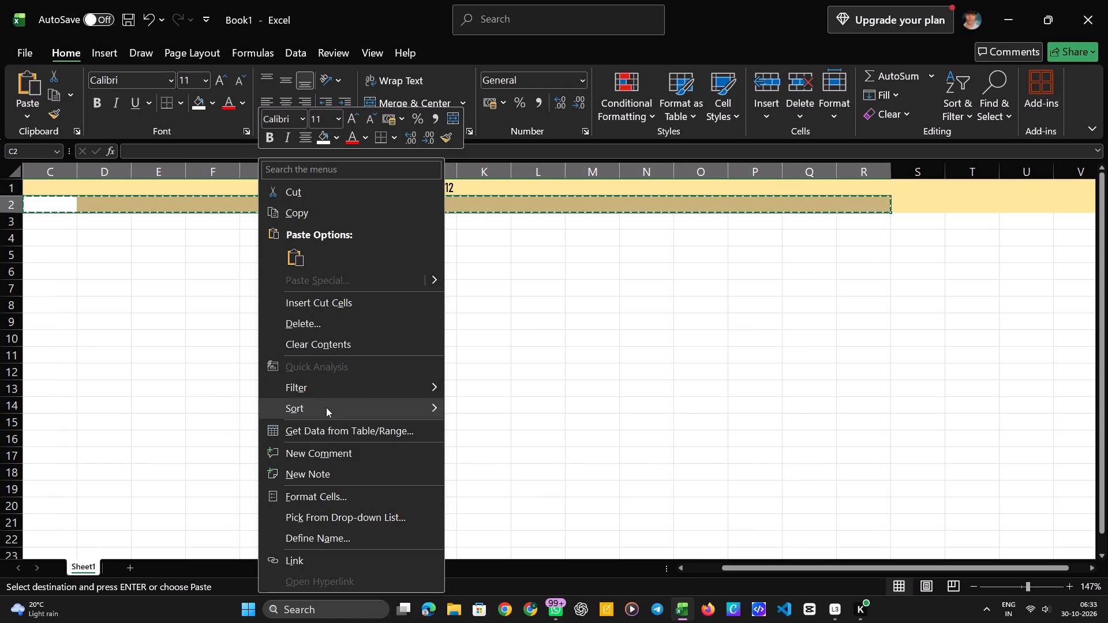
pyautogui.click(307, 320)
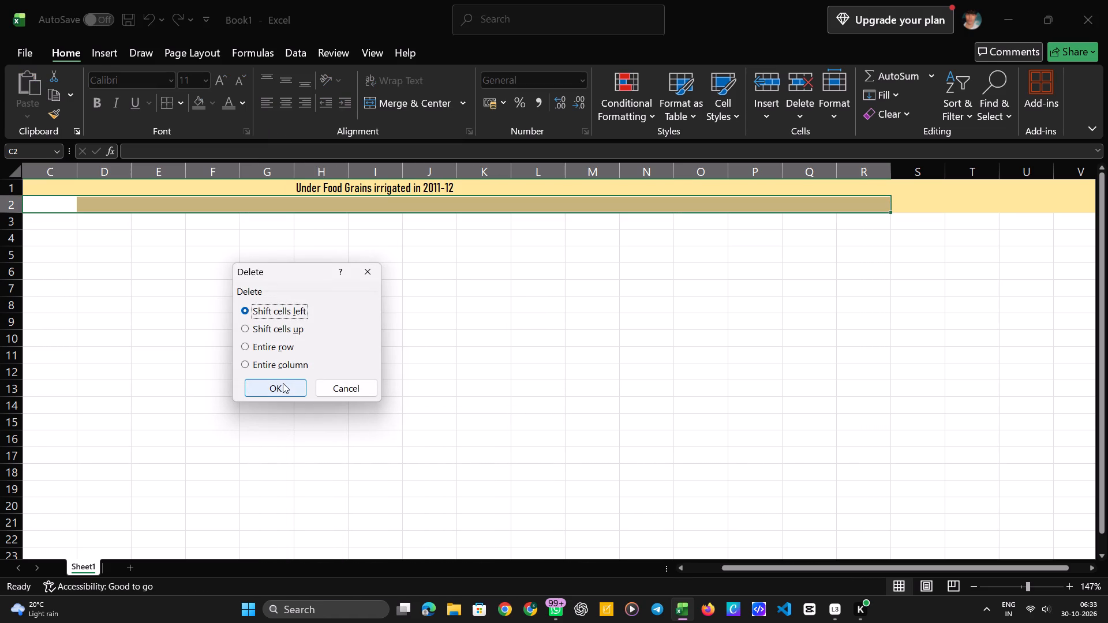
pyautogui.click(283, 383)
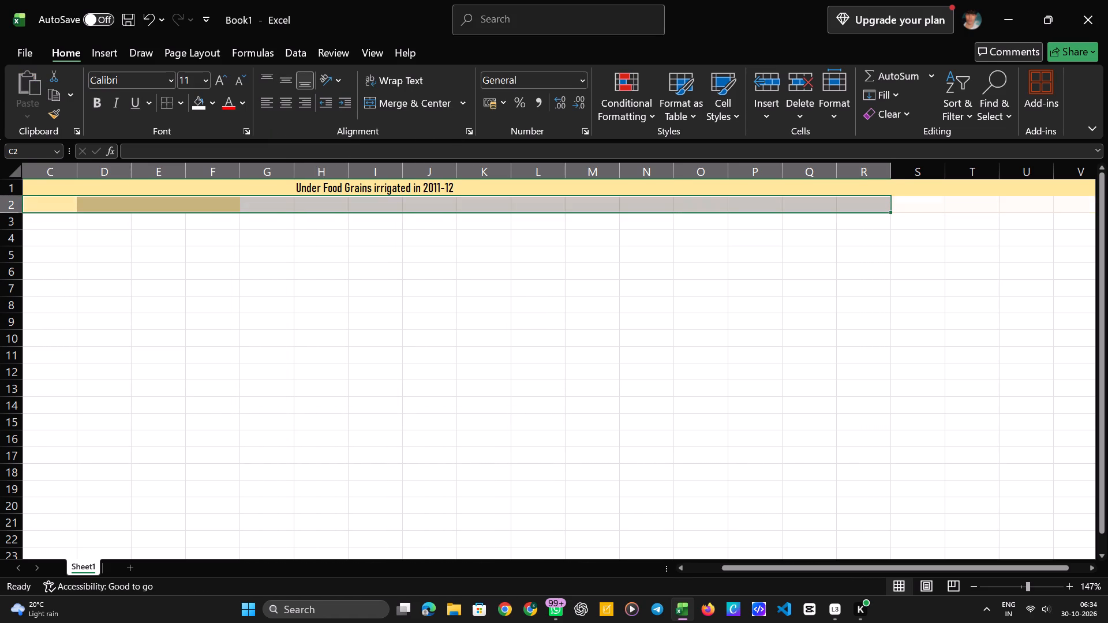
# Delete the remaining yellow cells C2 through F2, shifting the cells left.
pyautogui.click(164, 231)
pyautogui.click(203, 213)
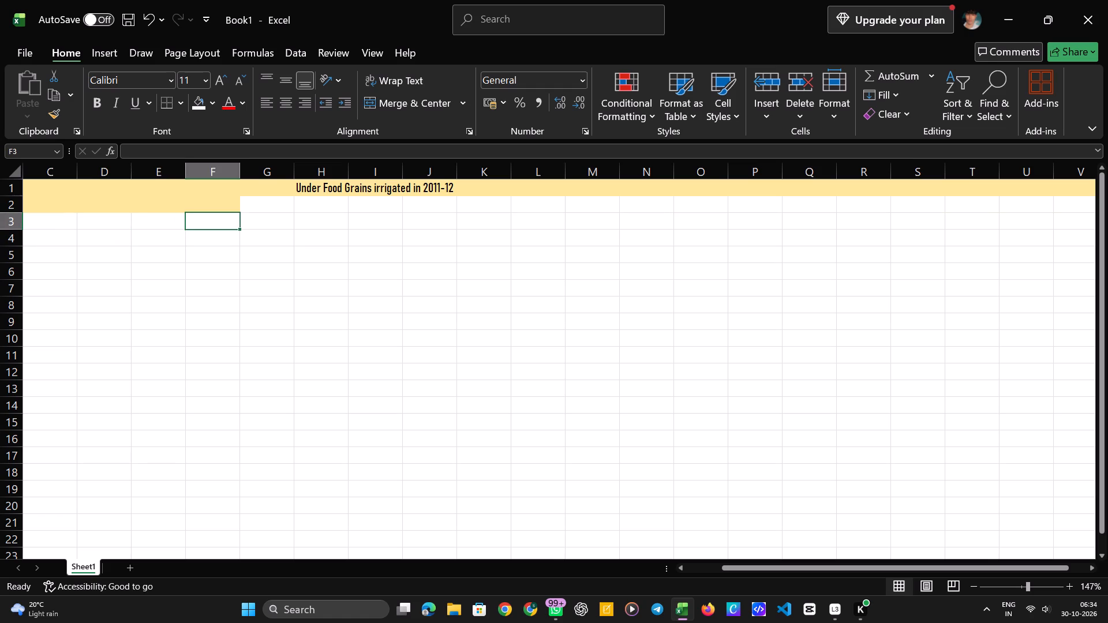
pyautogui.click(83, 206)
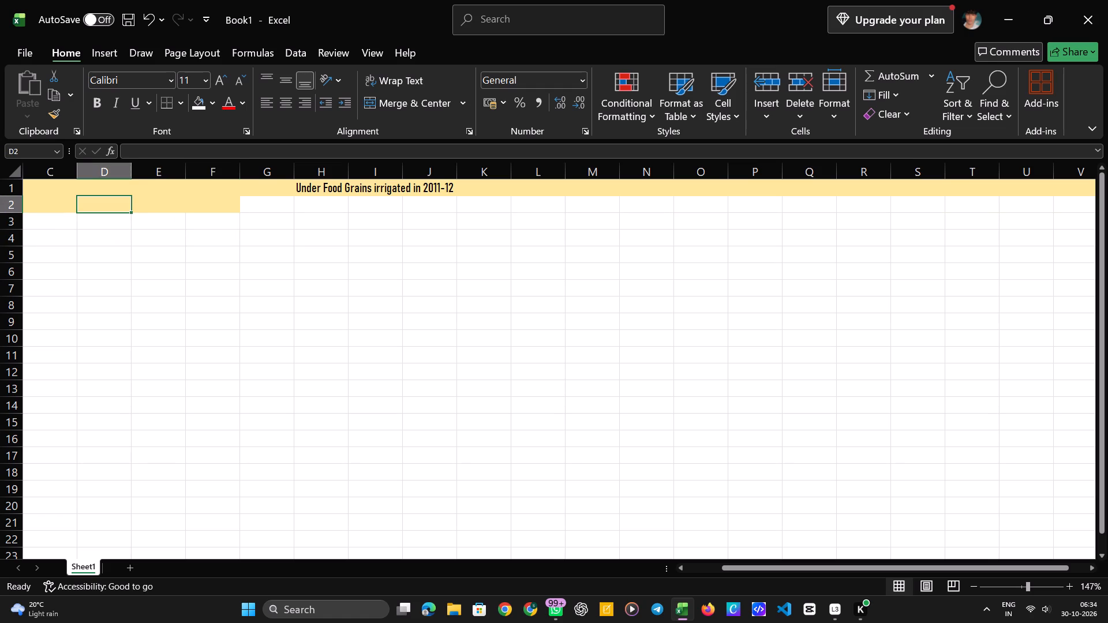
pyautogui.moveTo(42, 204); pyautogui.dragTo(204, 203)
pyautogui.rightClick(179, 203)
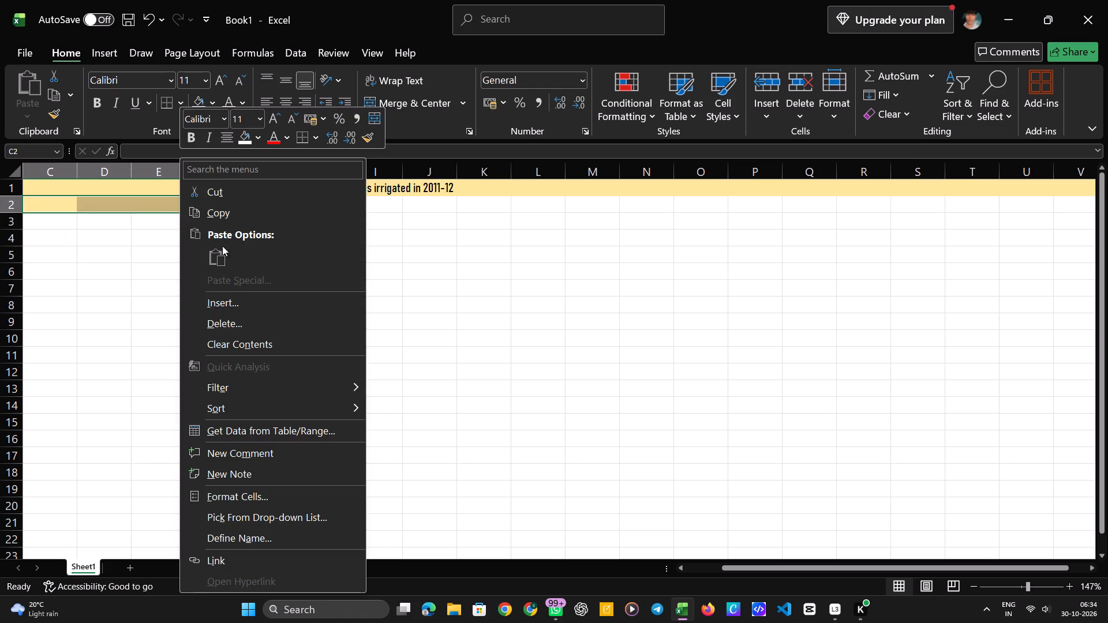
pyautogui.click(237, 318)
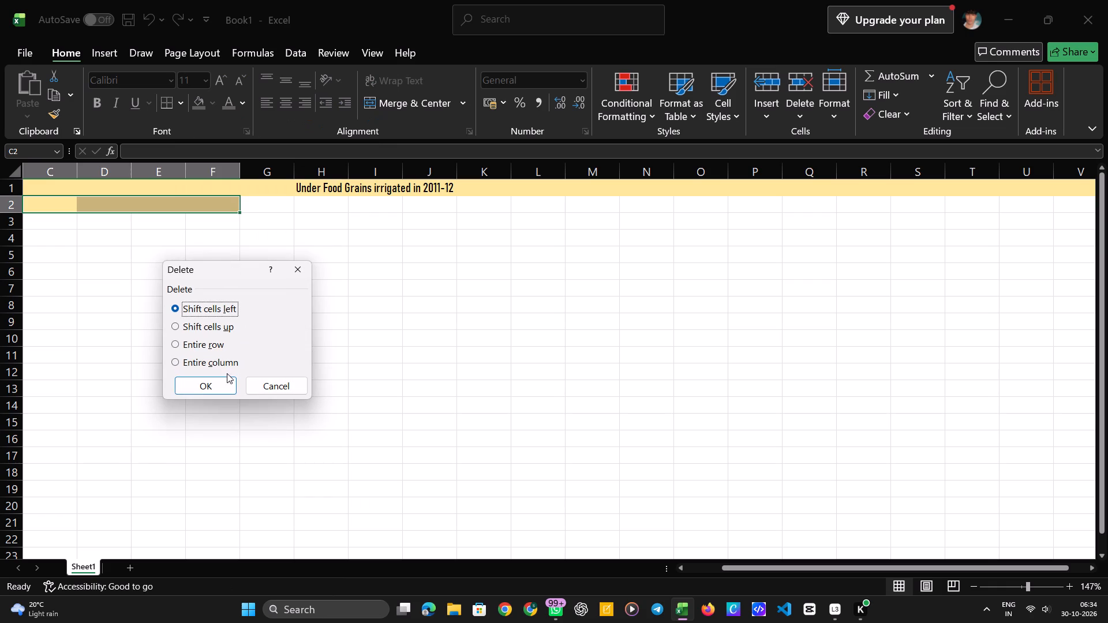
pyautogui.click(216, 381)
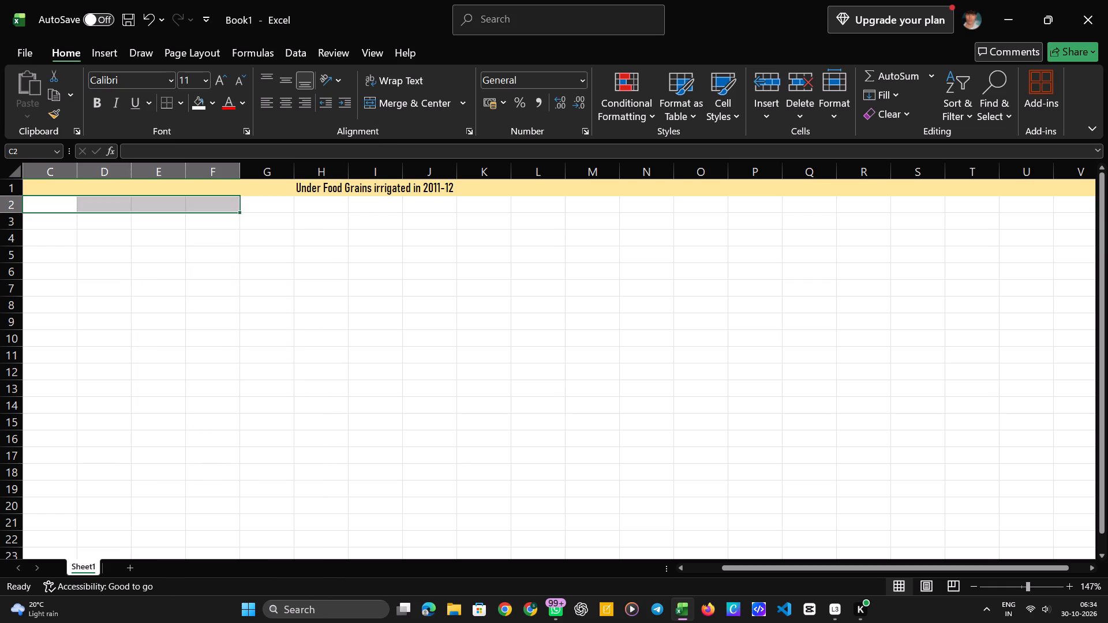
pyautogui.click(220, 273)
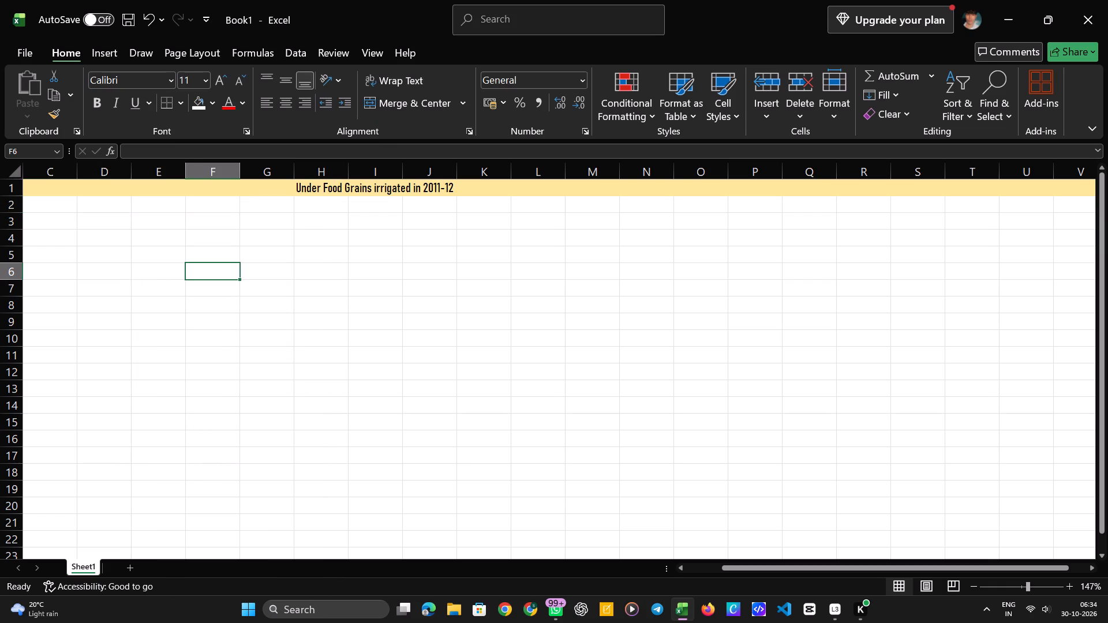
# Widen column C to slightly more than double its width.
pyautogui.click(77, 200)
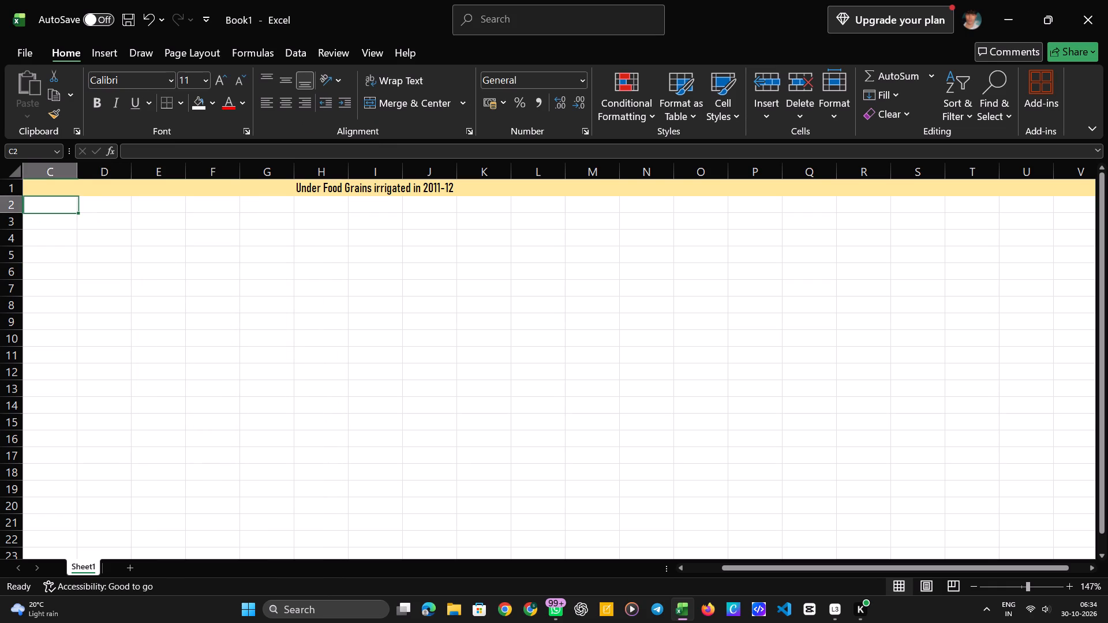
pyautogui.moveTo(77, 167); pyautogui.dragTo(111, 173)
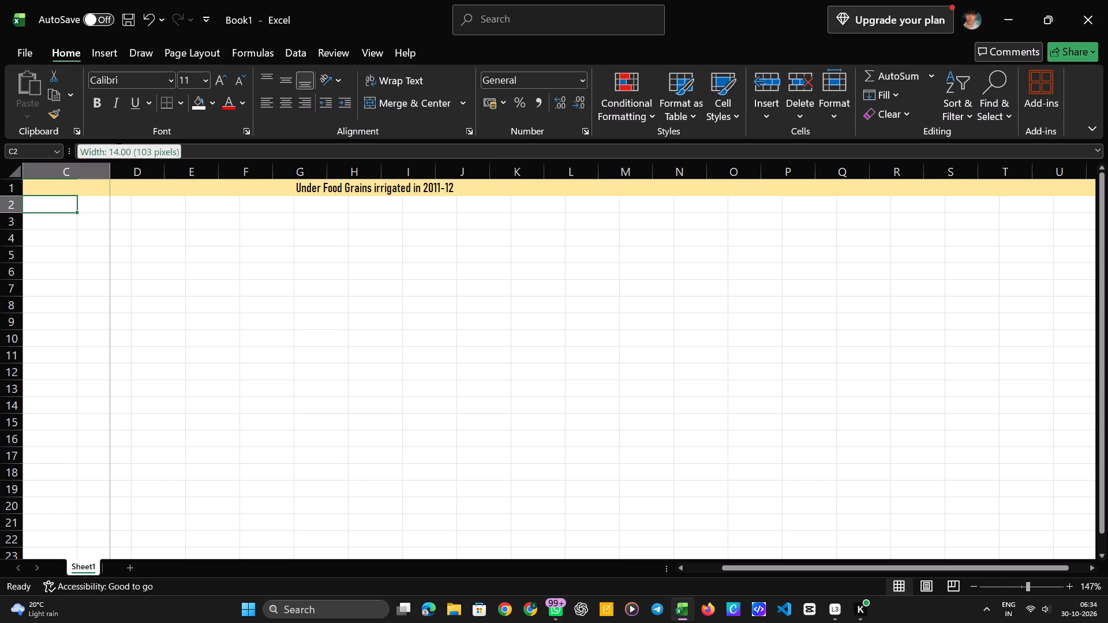
pyautogui.moveTo(111, 173); pyautogui.dragTo(140, 179)
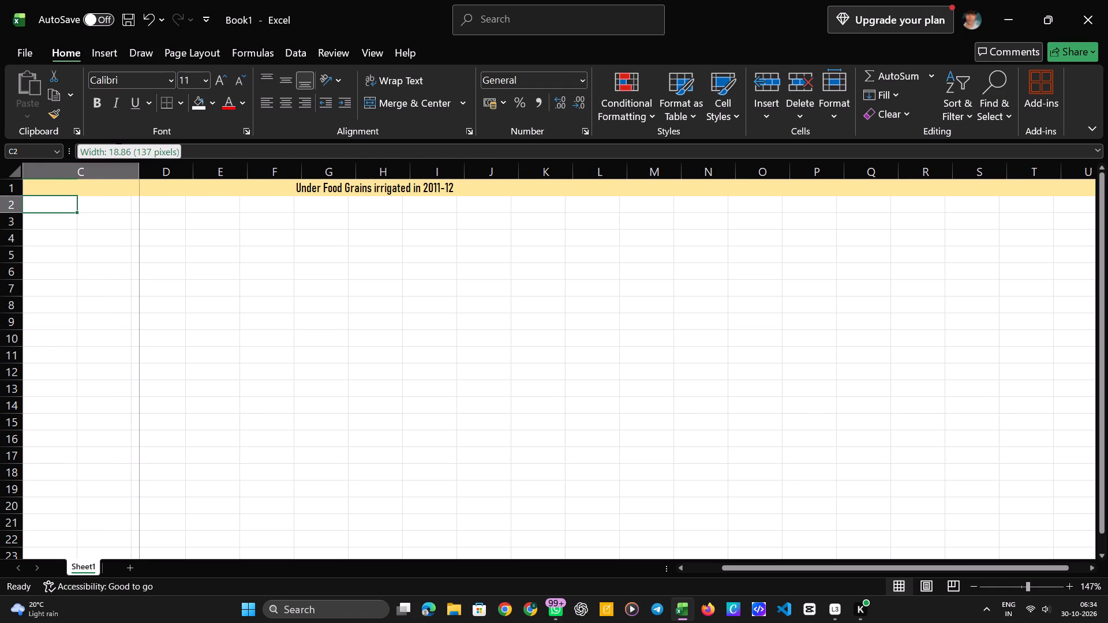
pyautogui.moveTo(140, 179); pyautogui.dragTo(145, 181)
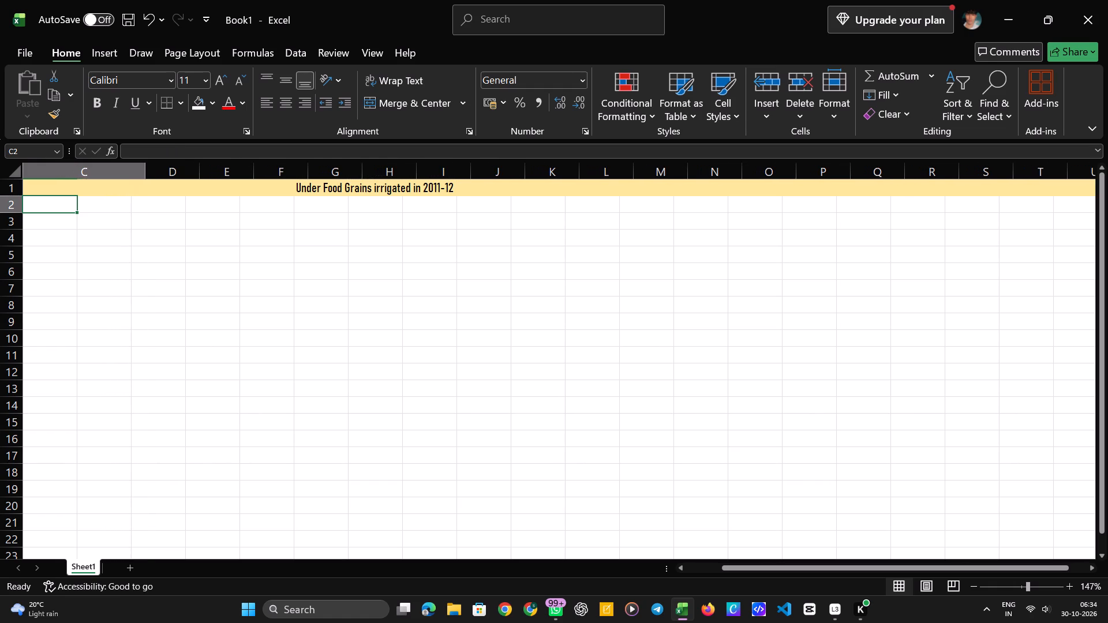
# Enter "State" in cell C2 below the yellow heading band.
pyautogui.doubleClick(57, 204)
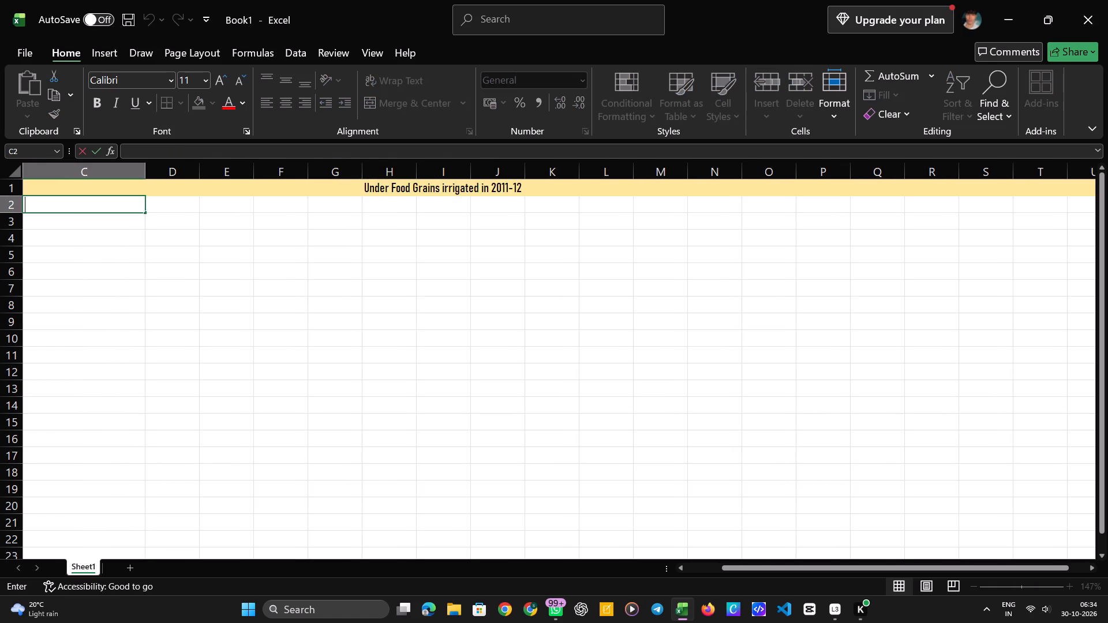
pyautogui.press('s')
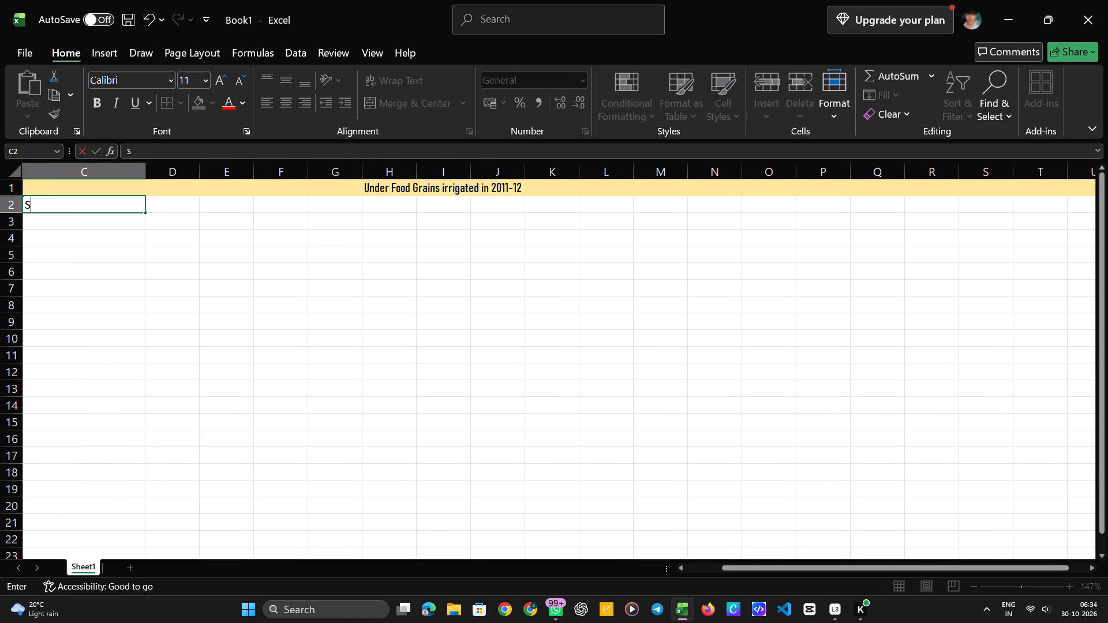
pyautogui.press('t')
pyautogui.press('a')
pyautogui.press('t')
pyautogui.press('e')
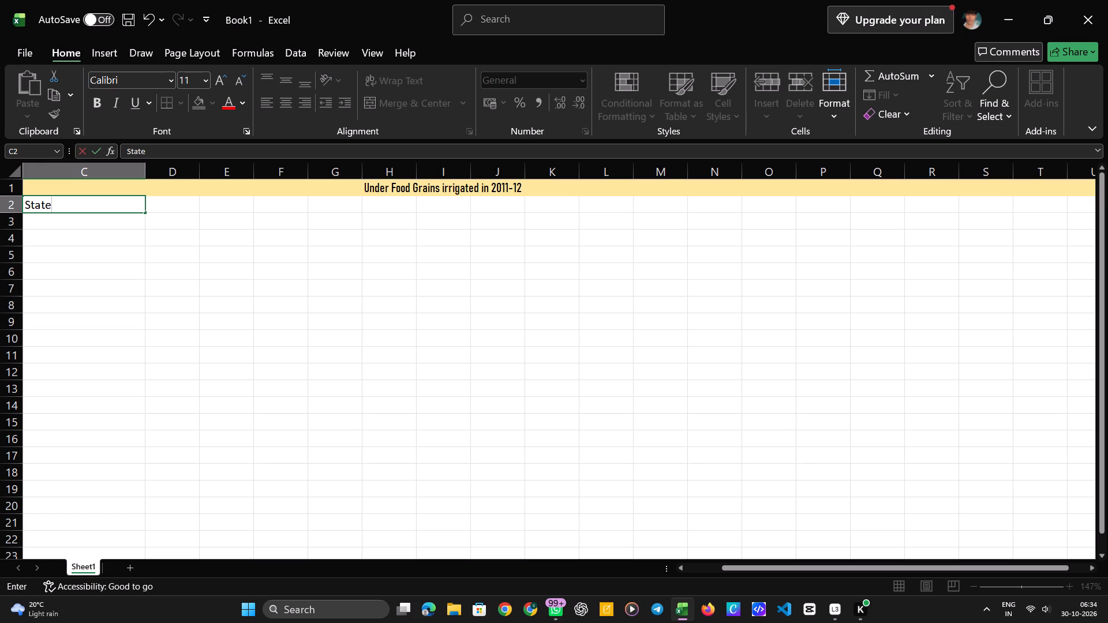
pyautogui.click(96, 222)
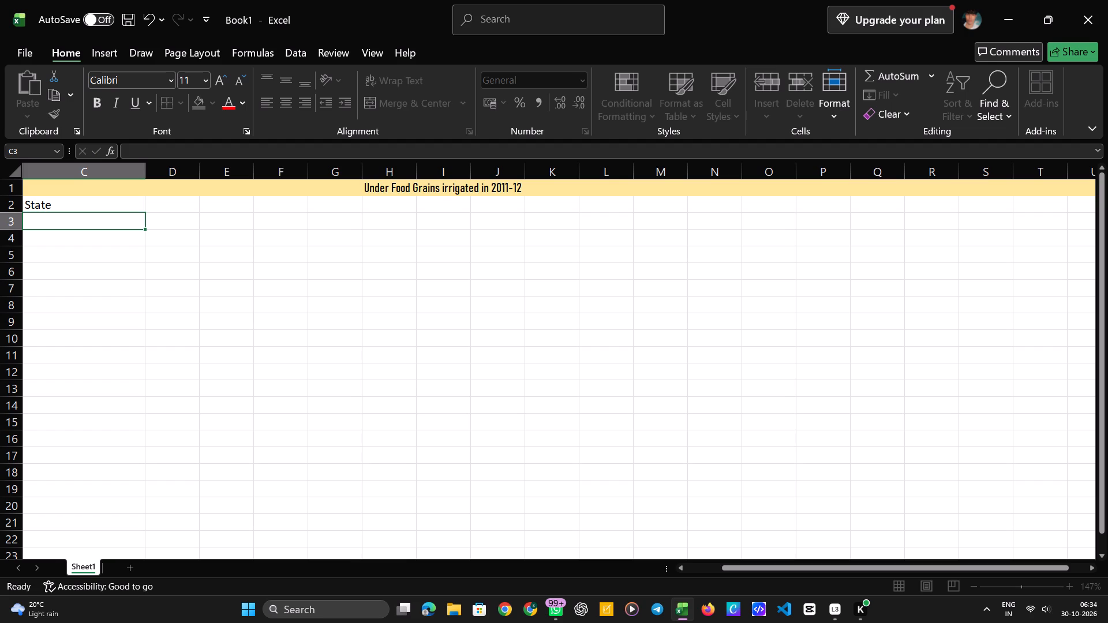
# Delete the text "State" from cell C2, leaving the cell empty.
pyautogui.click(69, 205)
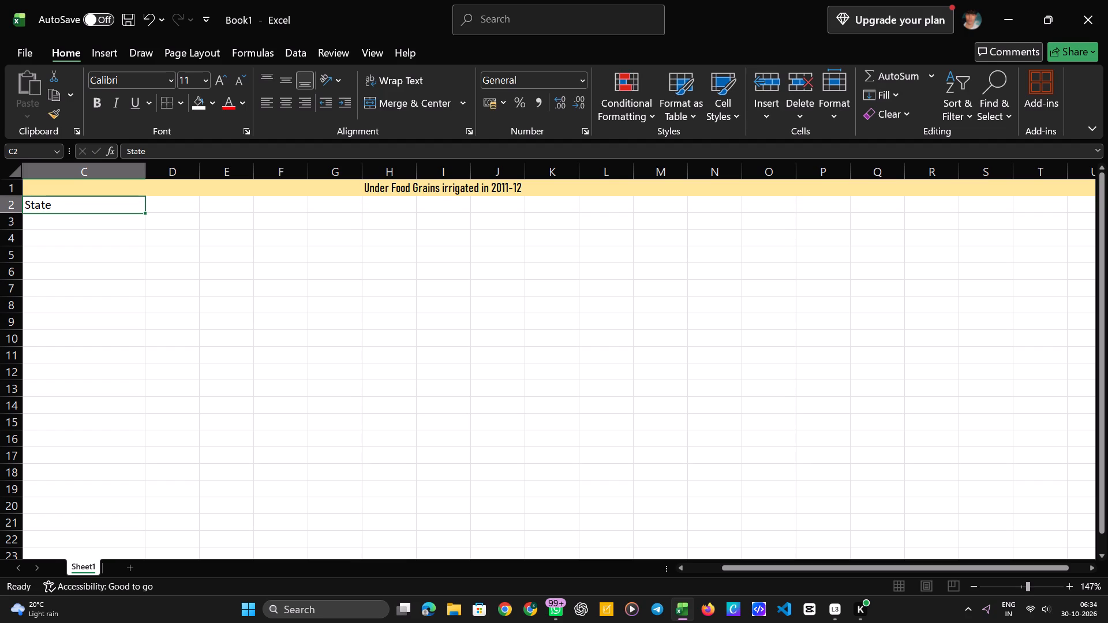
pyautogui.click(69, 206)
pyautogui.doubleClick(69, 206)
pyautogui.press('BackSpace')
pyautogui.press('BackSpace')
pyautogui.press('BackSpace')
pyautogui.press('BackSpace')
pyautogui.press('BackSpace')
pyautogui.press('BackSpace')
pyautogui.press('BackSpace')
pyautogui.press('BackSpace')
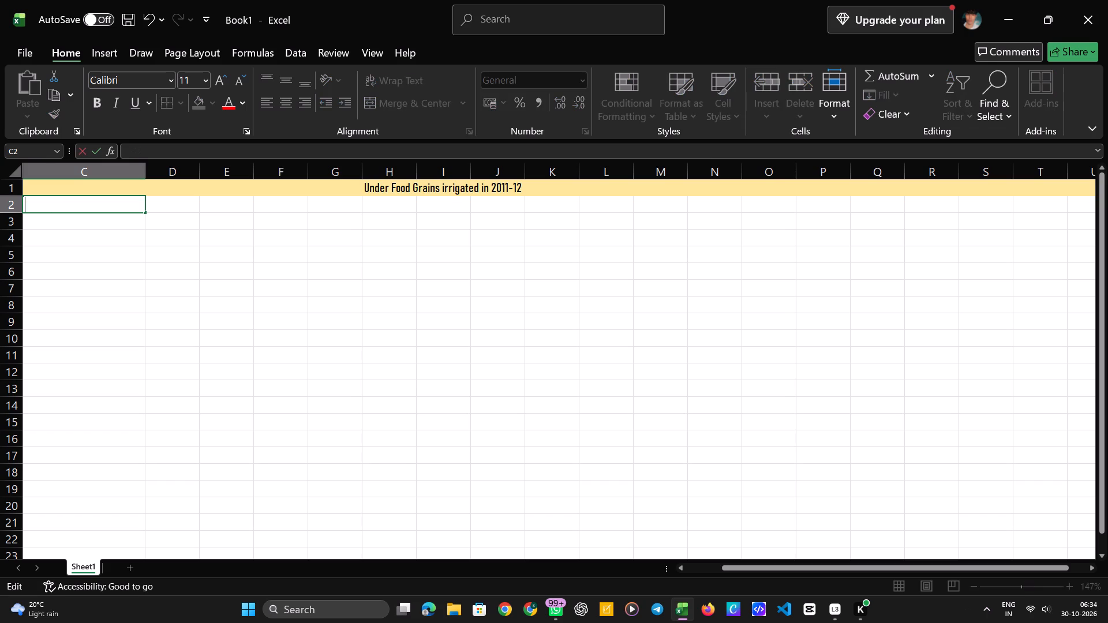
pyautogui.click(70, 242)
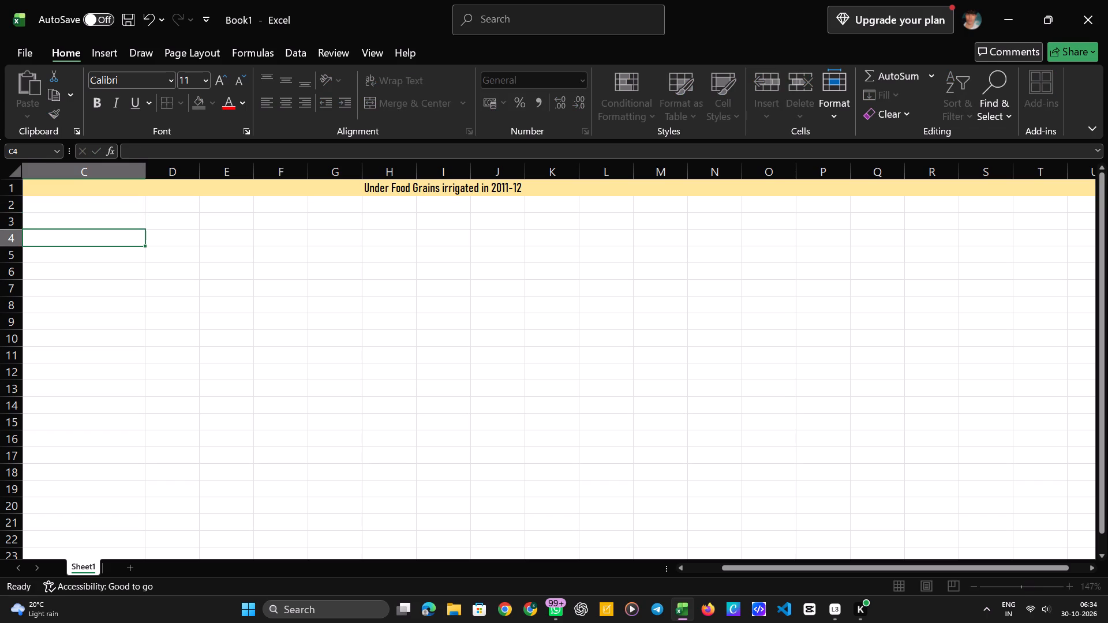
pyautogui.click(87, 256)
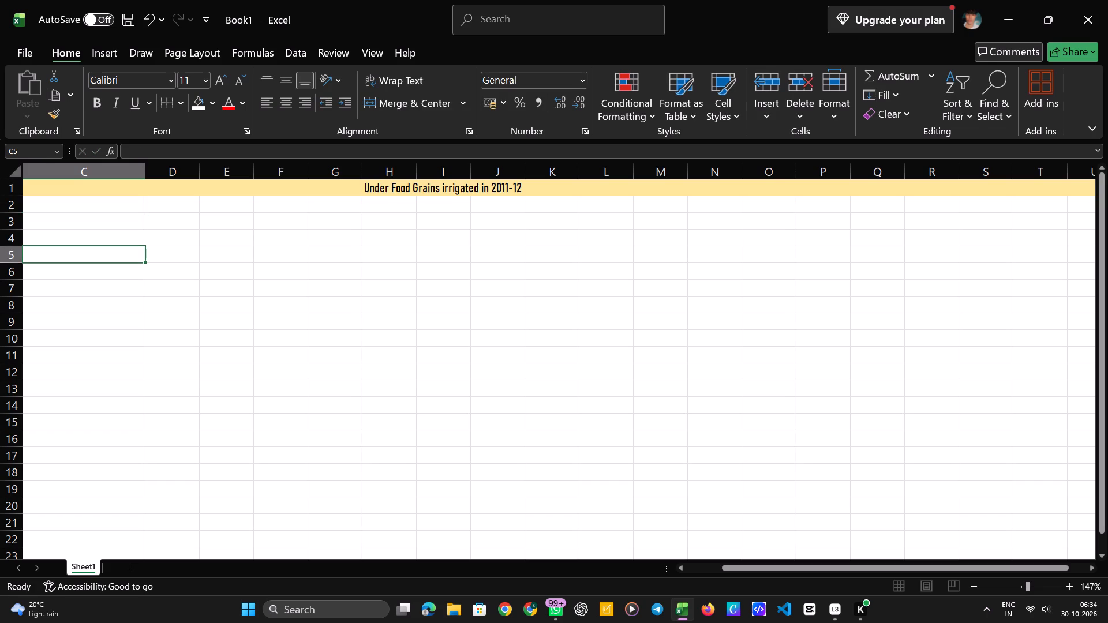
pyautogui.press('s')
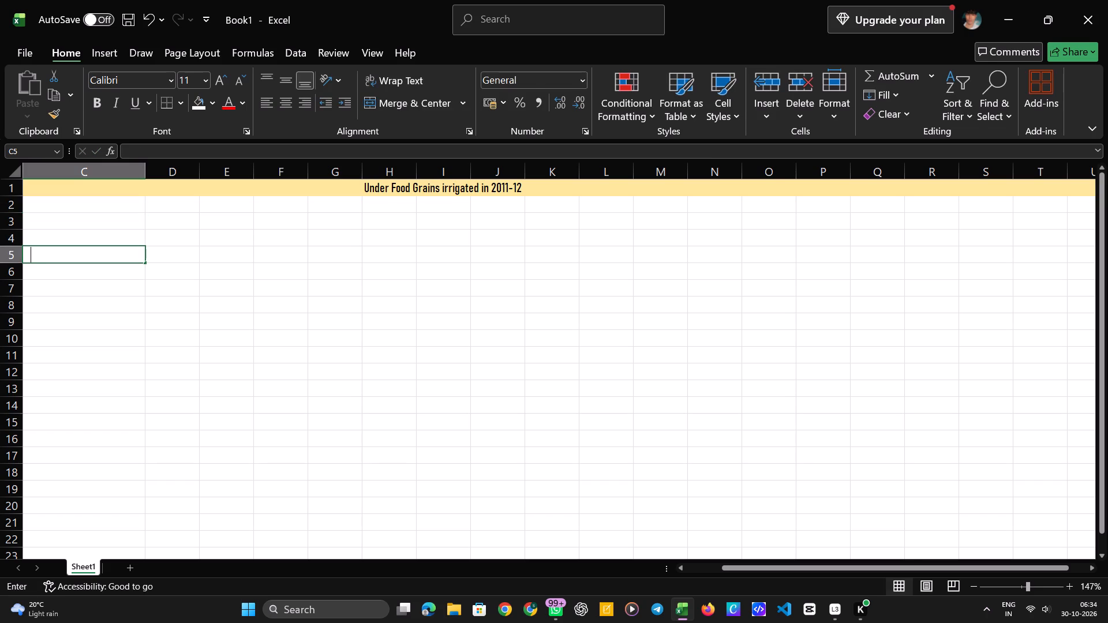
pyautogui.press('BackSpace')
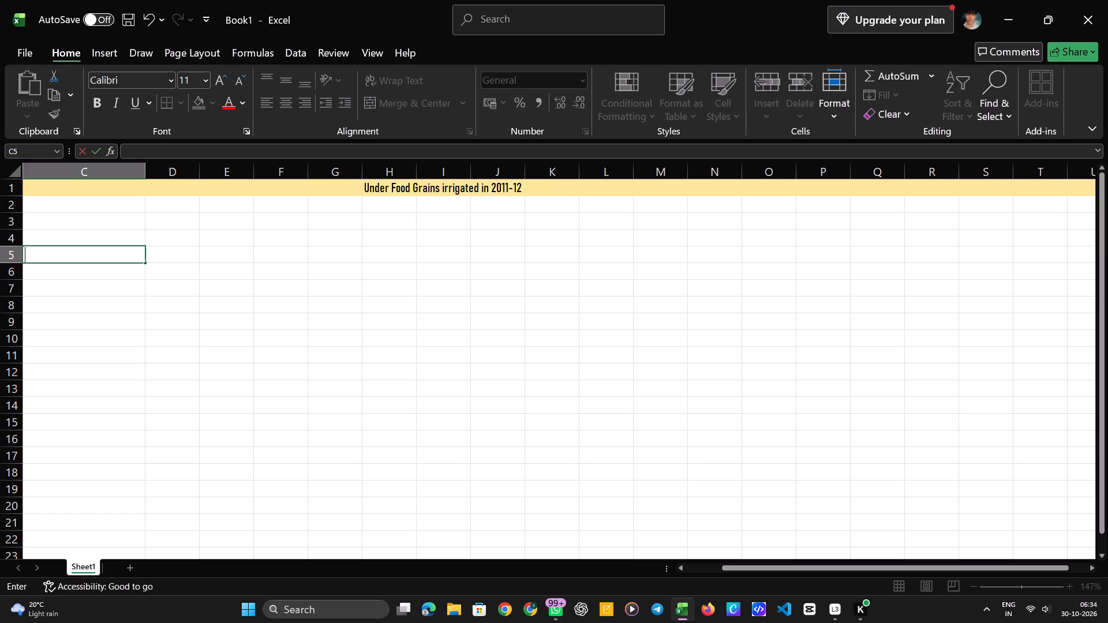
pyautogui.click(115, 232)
# Fill cells C2 through U4 below the yellow heading band with White, Background 1.
pyautogui.moveTo(65, 204); pyautogui.dragTo(78, 208)
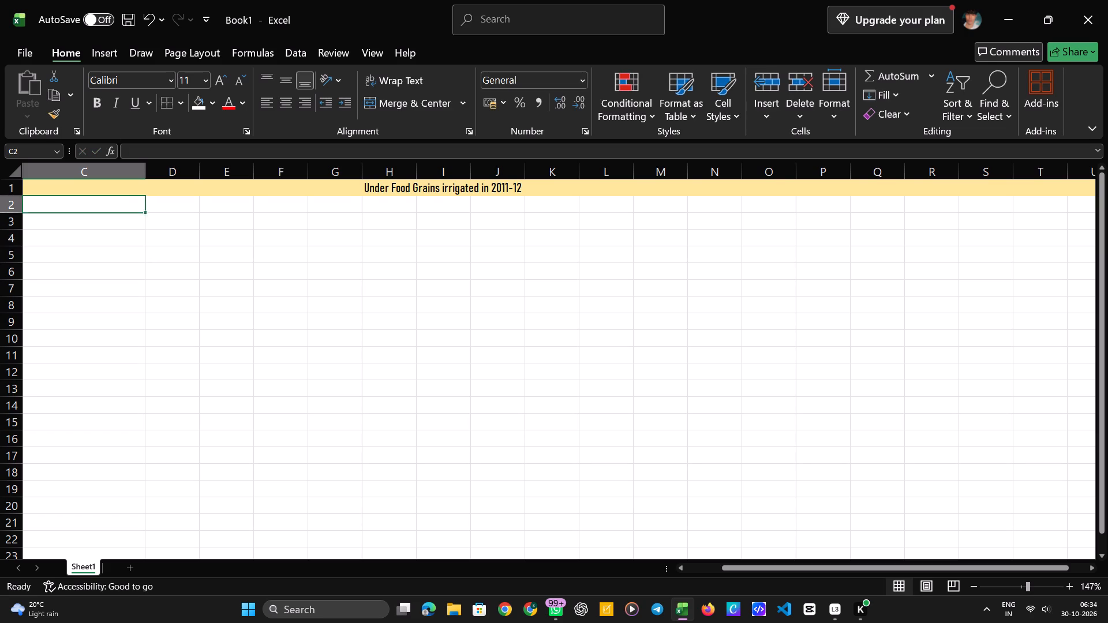
pyautogui.moveTo(78, 208); pyautogui.dragTo(889, 238)
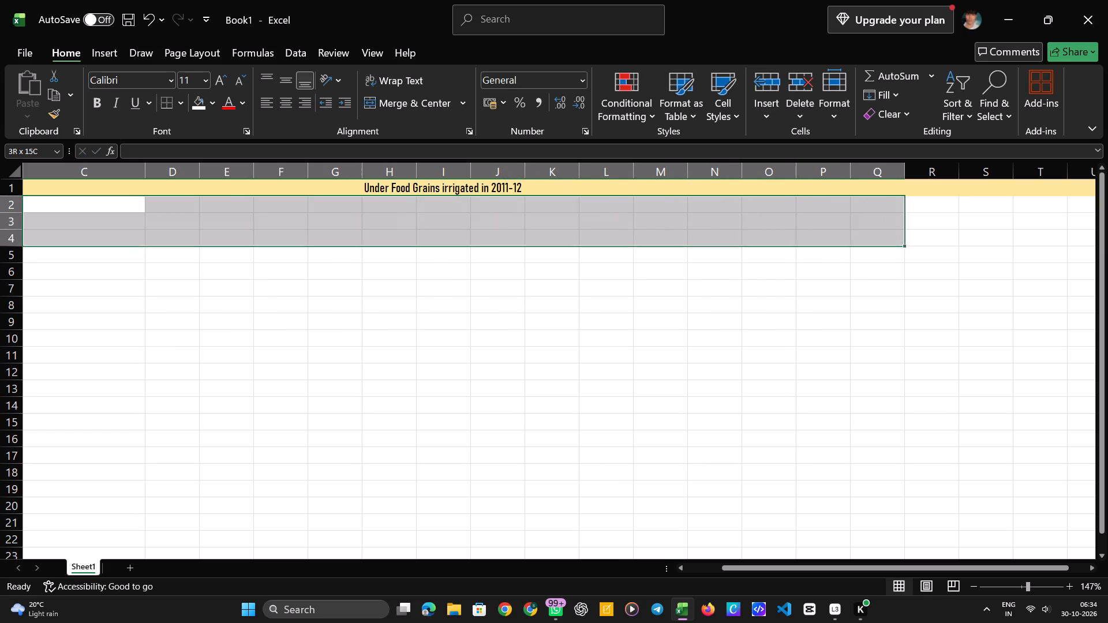
pyautogui.moveTo(889, 238); pyautogui.dragTo(1083, 235)
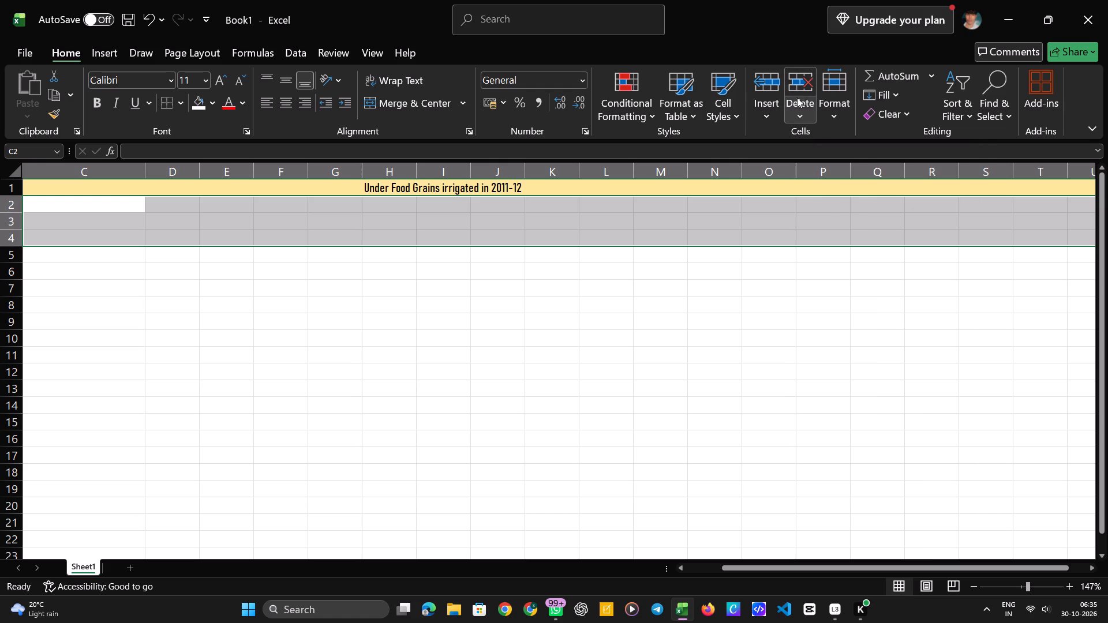
pyautogui.click(720, 100)
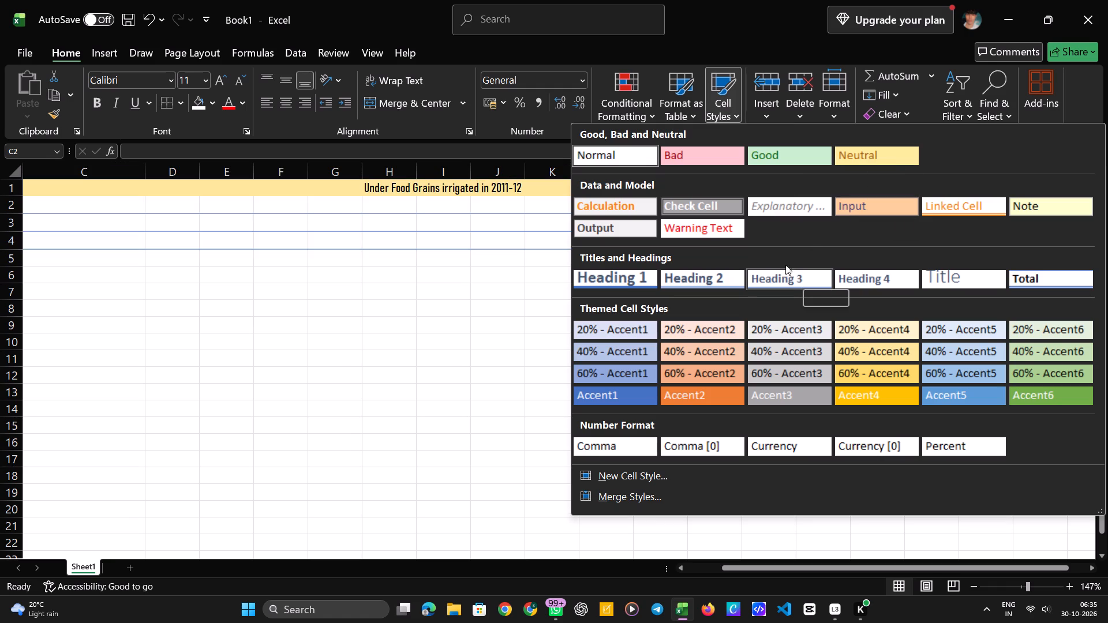
pyautogui.click(205, 99)
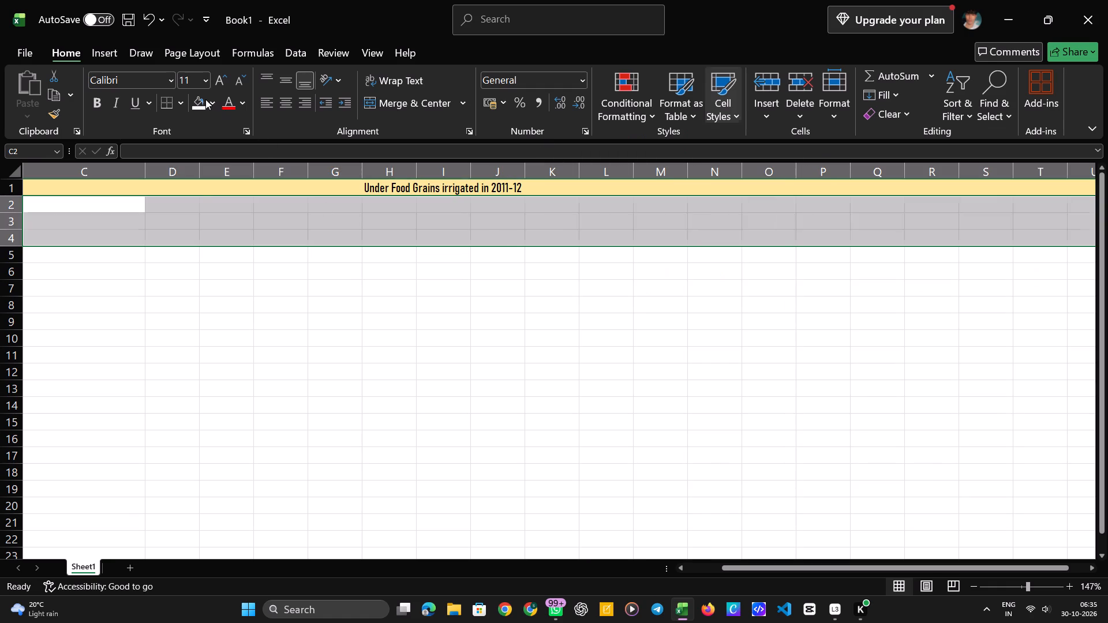
pyautogui.click(212, 99)
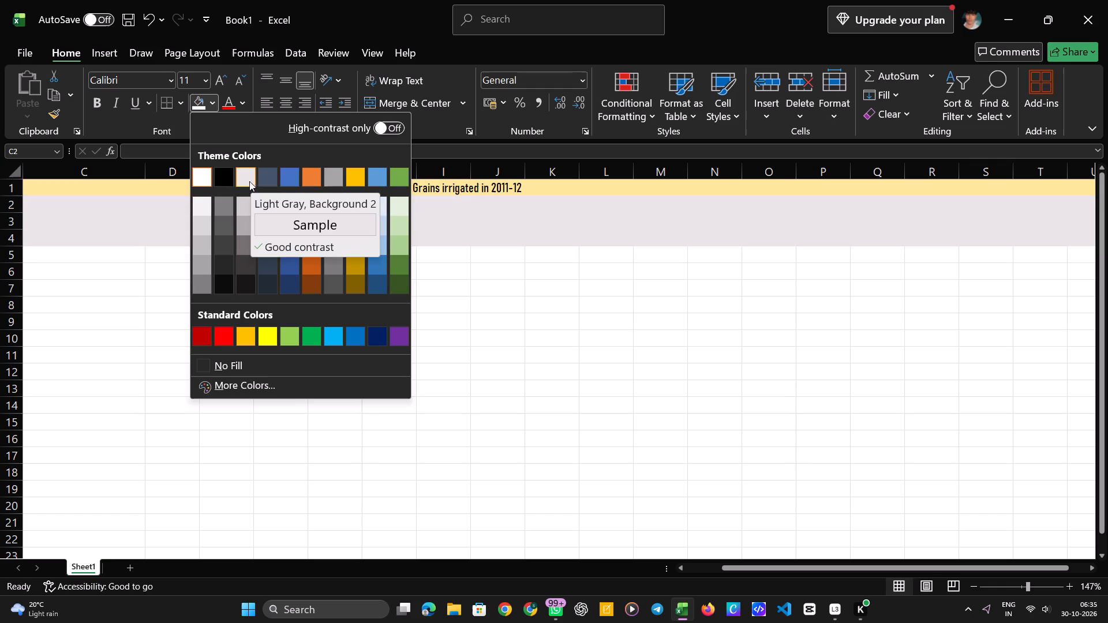
pyautogui.click(204, 177)
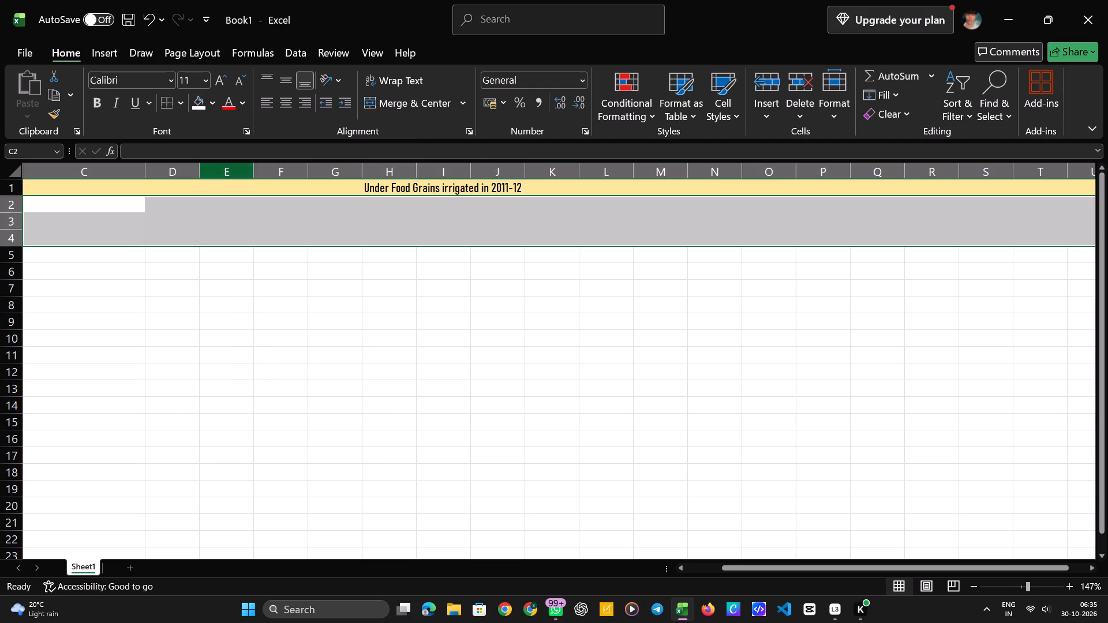
pyautogui.click(207, 284)
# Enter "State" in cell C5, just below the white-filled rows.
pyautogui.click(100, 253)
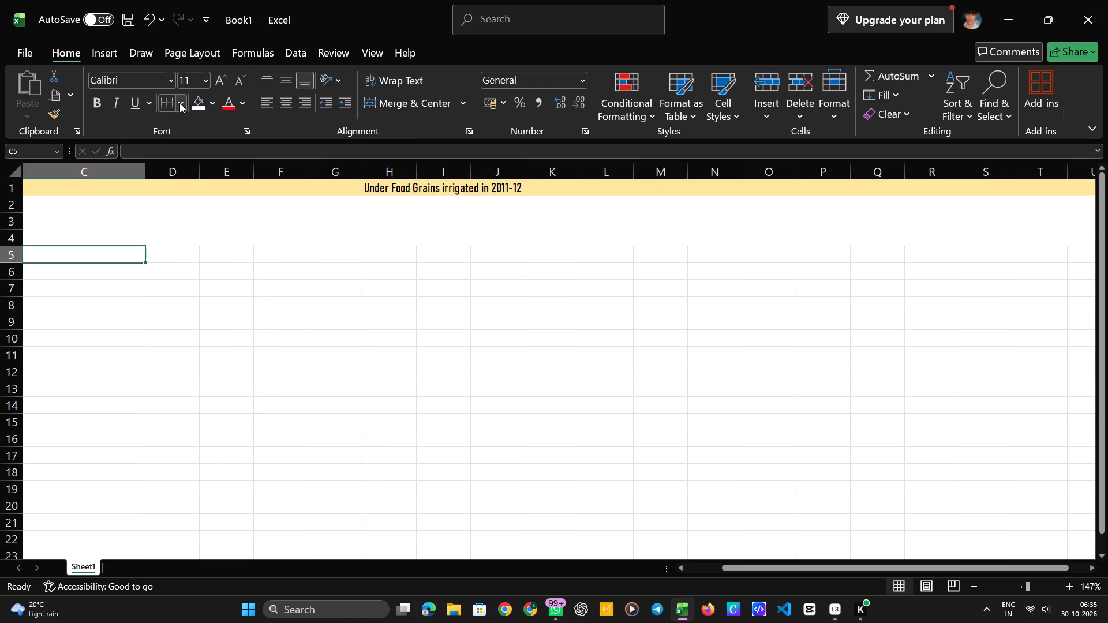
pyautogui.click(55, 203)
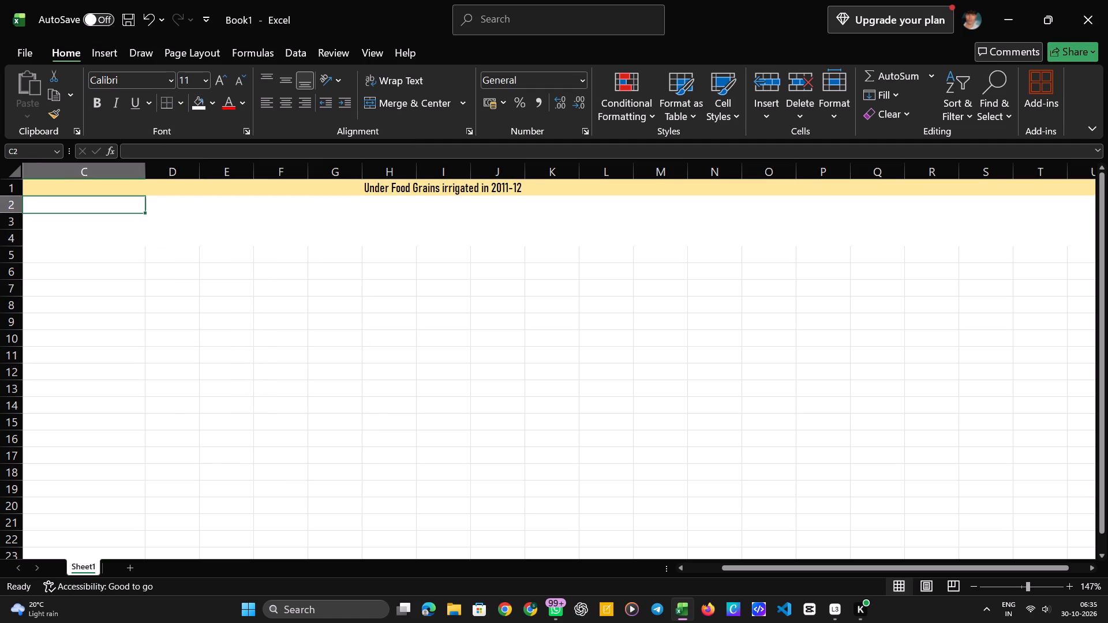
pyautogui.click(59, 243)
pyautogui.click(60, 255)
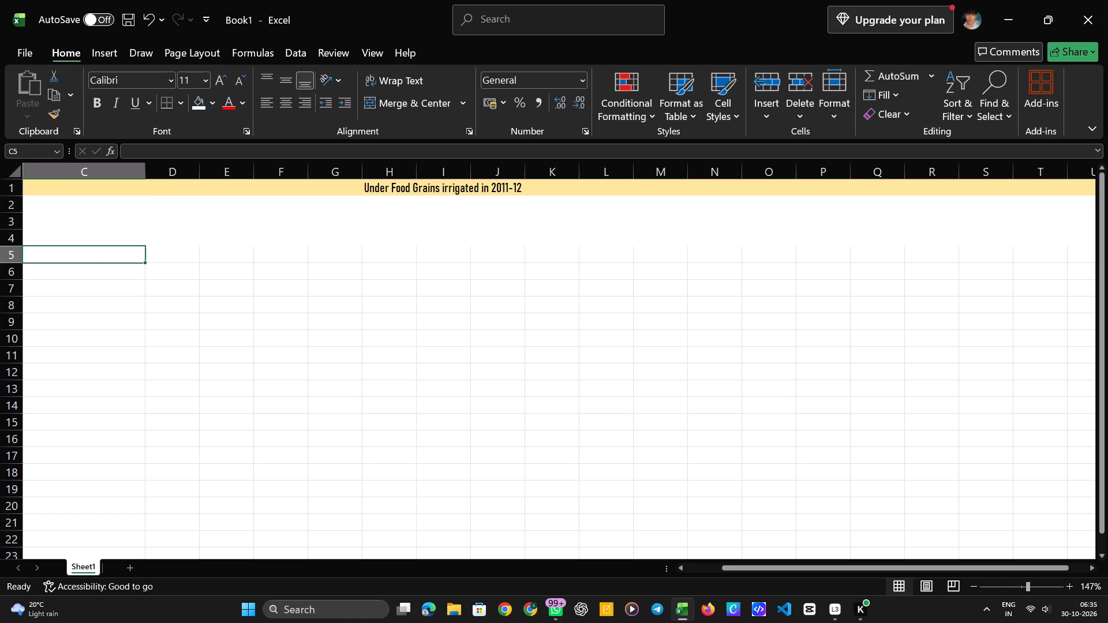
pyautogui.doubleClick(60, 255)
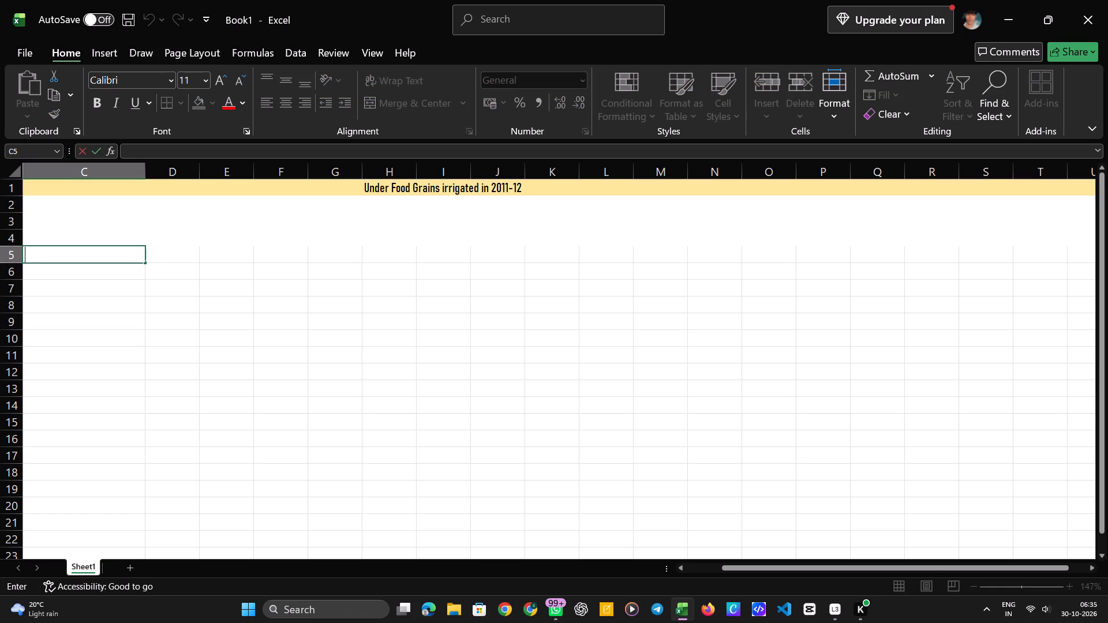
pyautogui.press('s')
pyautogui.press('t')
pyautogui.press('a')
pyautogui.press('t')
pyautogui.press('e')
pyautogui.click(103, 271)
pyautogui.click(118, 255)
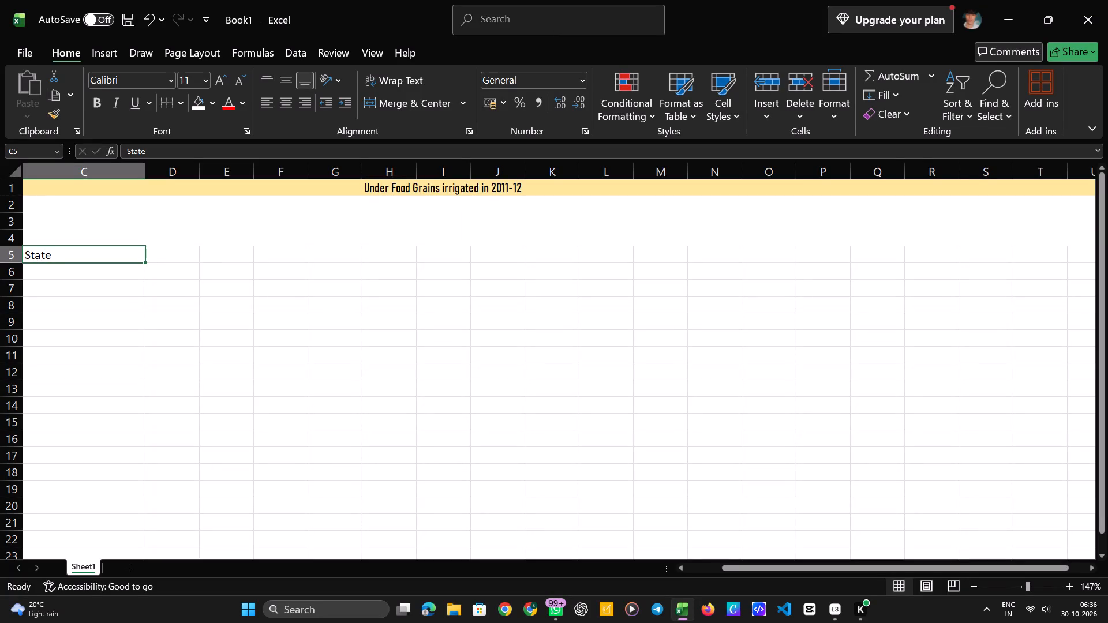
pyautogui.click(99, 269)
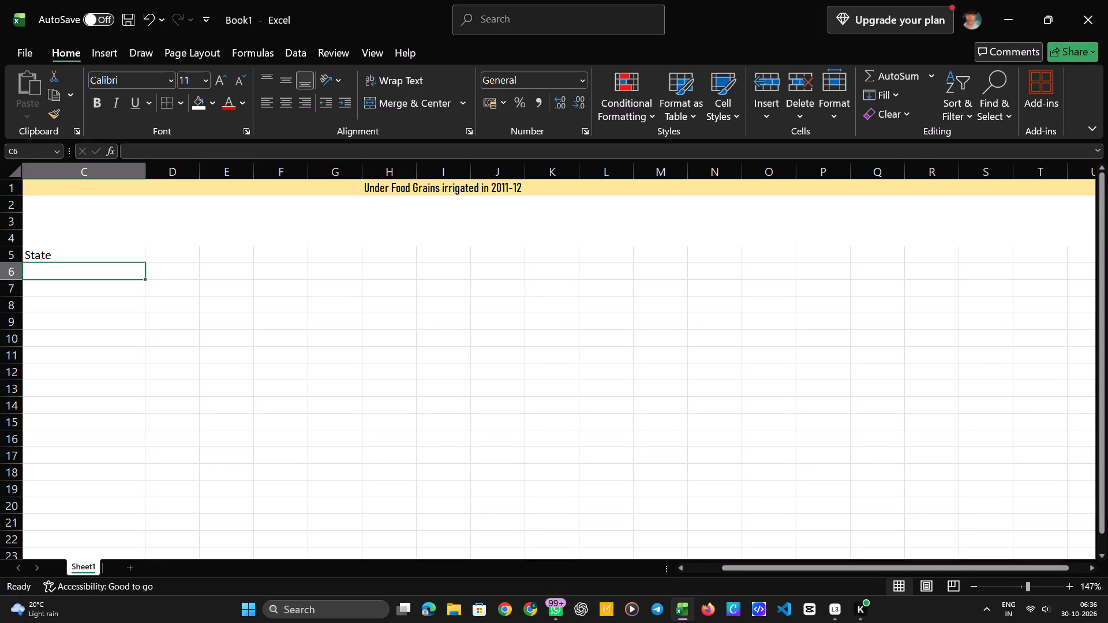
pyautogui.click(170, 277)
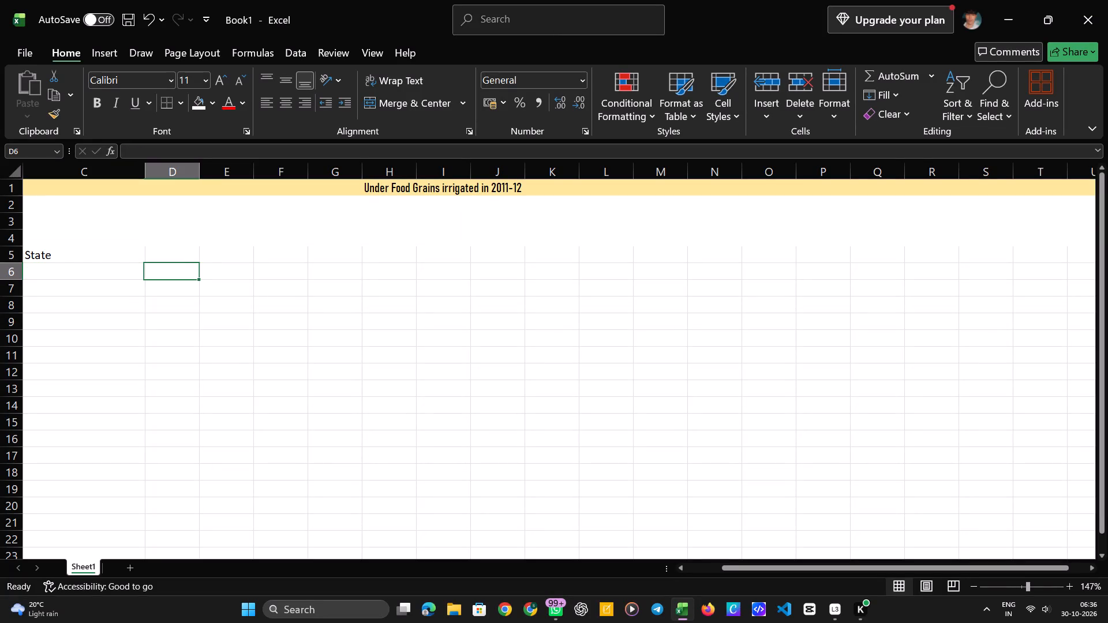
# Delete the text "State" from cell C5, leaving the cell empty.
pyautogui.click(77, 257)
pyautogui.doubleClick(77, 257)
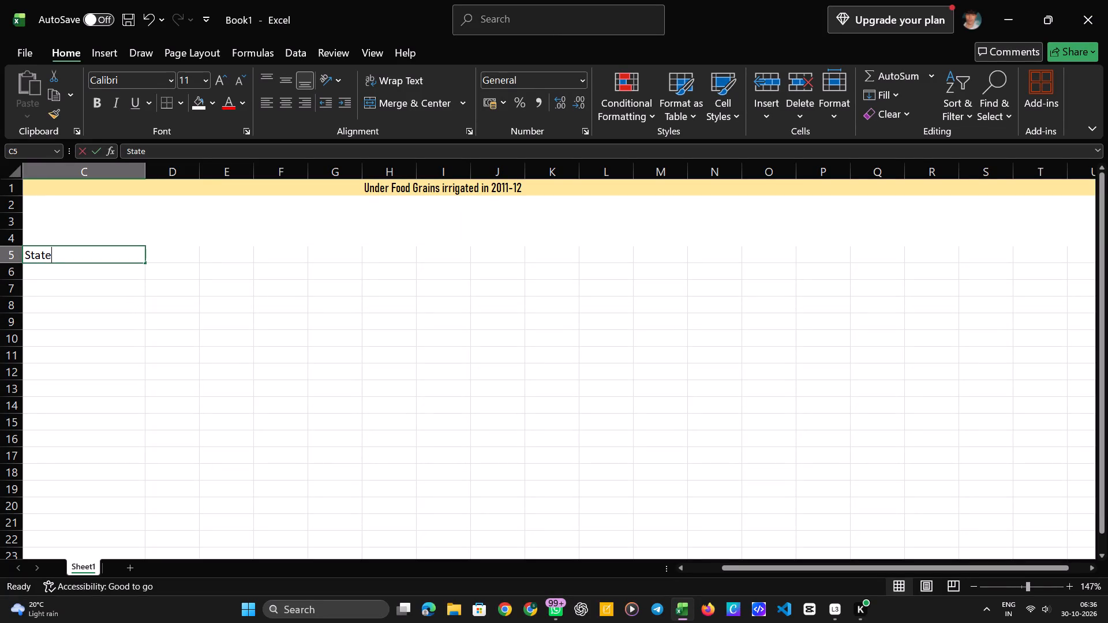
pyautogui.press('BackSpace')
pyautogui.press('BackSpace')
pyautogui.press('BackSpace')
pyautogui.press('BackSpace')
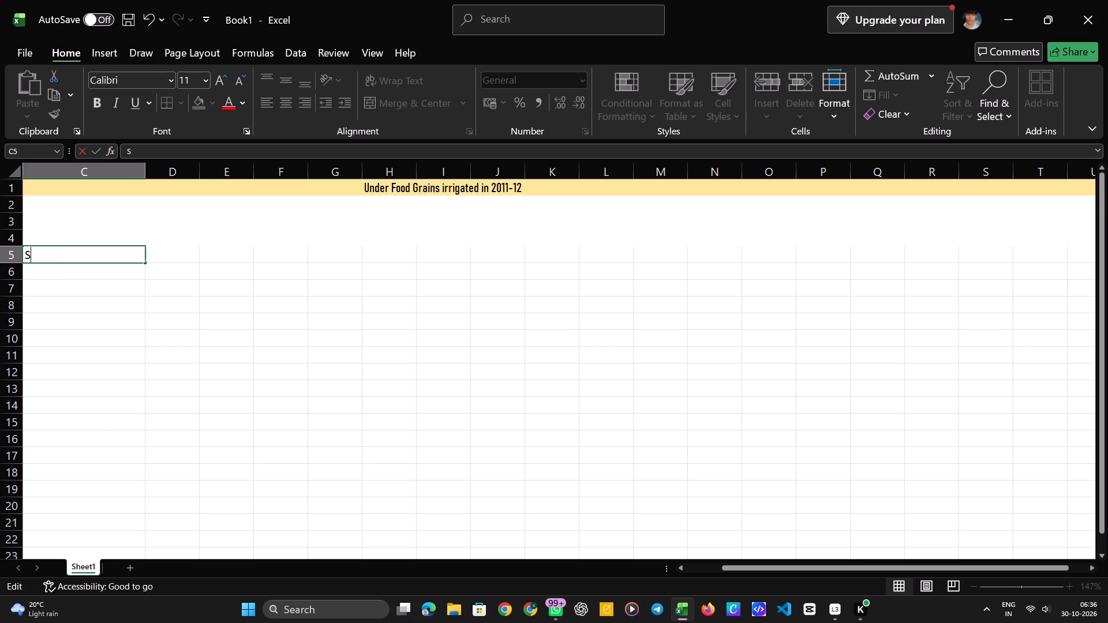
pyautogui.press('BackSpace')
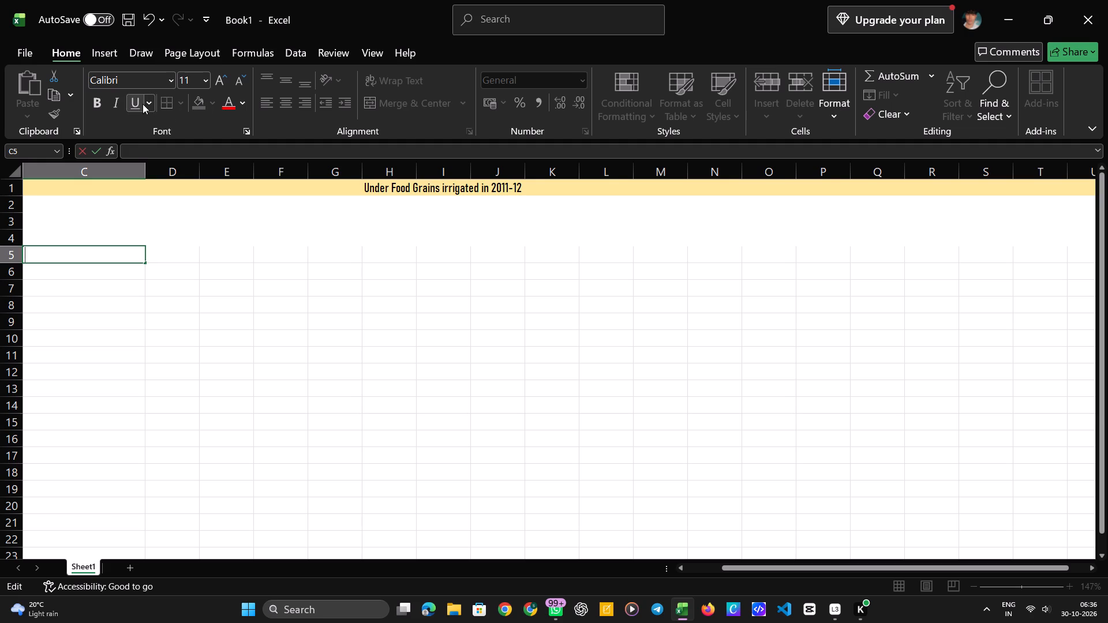
# Draw a thin solid outline border around row 5 from column C across to column U.
pyautogui.click(181, 102)
pyautogui.click(170, 101)
pyautogui.click(136, 284)
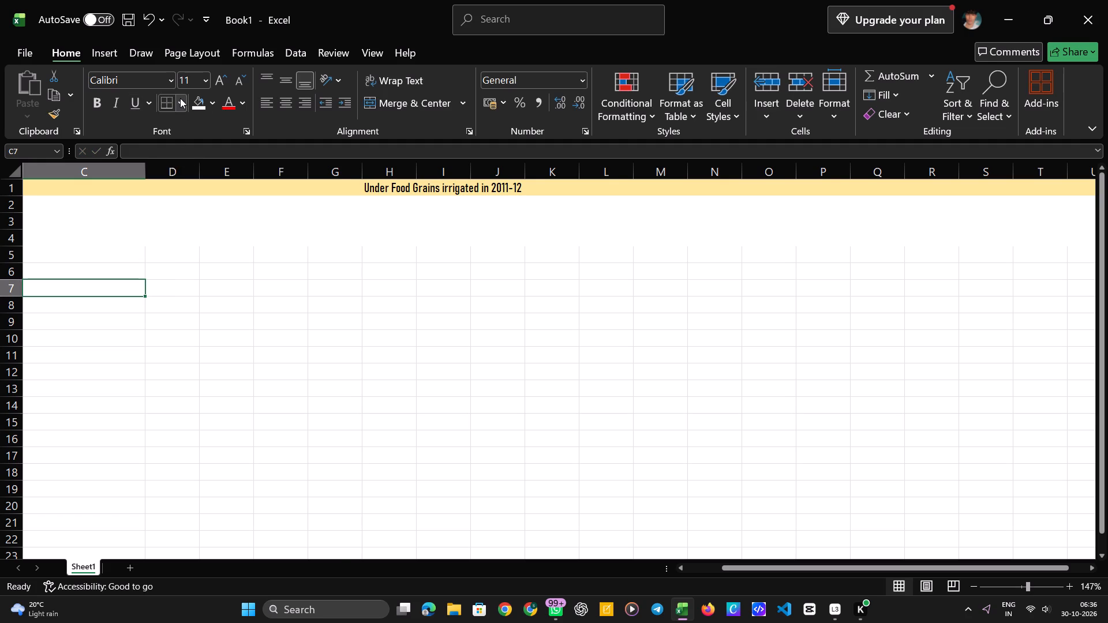
pyautogui.click(180, 98)
pyautogui.scroll(-4, 205, 453)
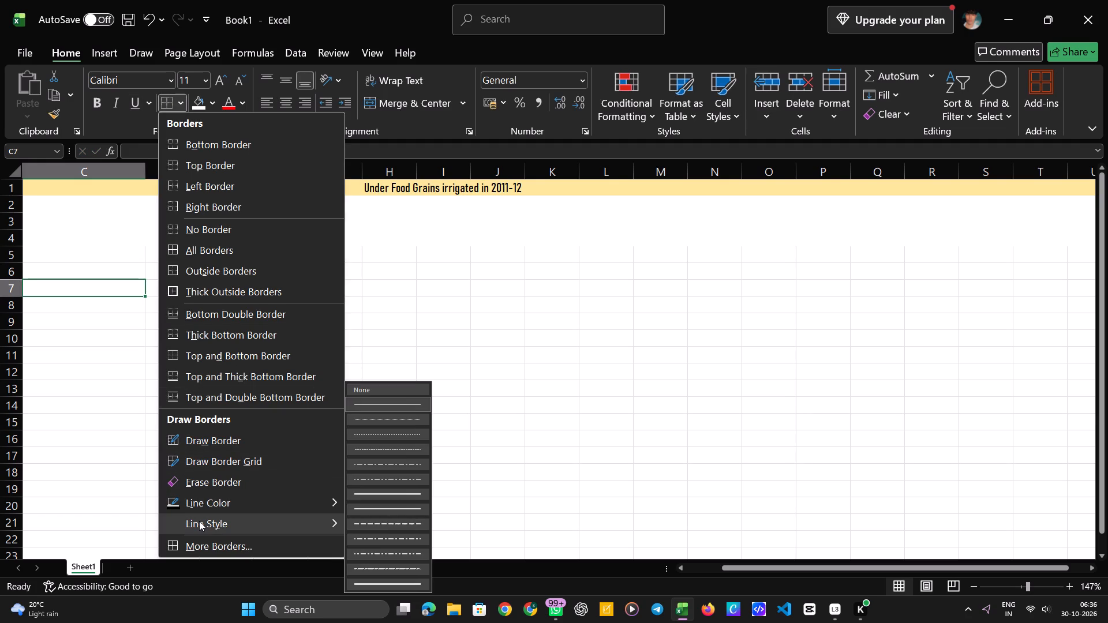
pyautogui.click(373, 400)
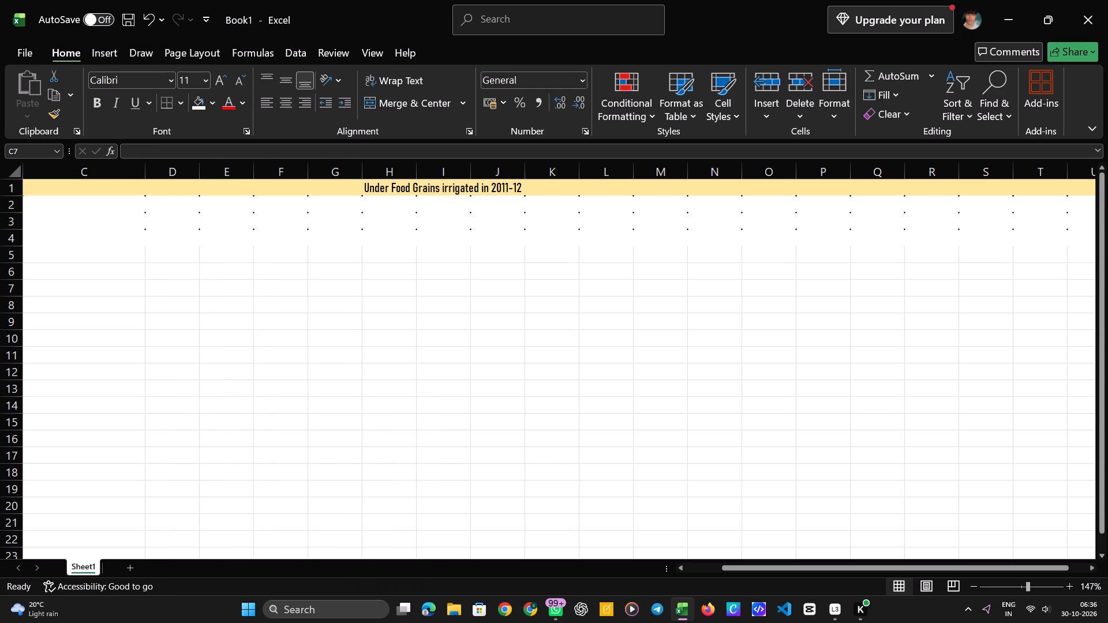
pyautogui.moveTo(27, 249); pyautogui.dragTo(333, 276)
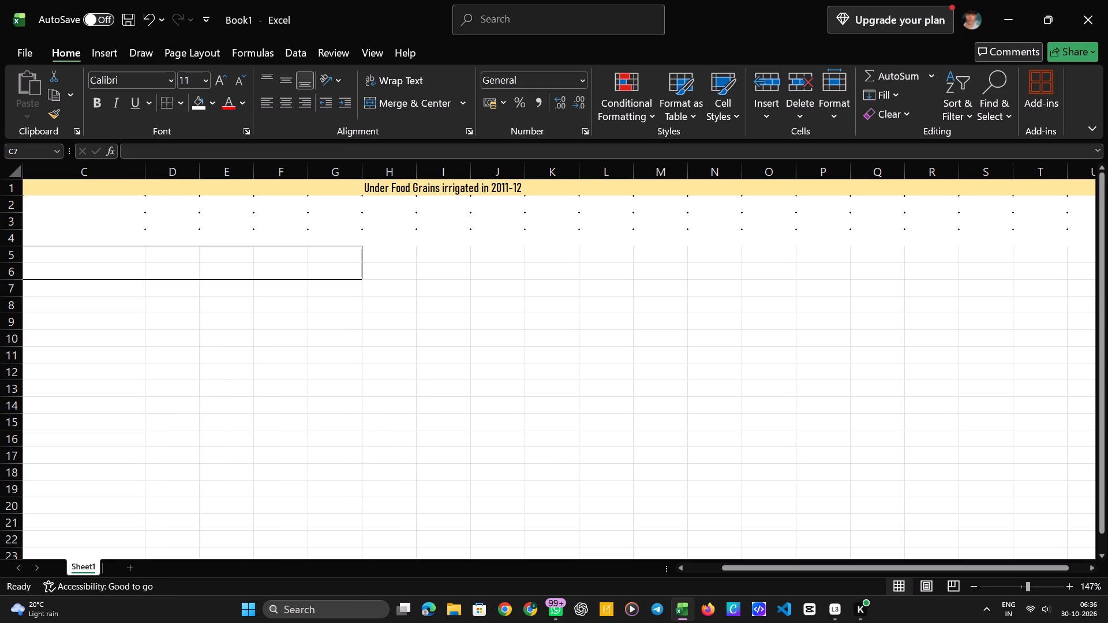
pyautogui.moveTo(333, 276); pyautogui.dragTo(739, 272)
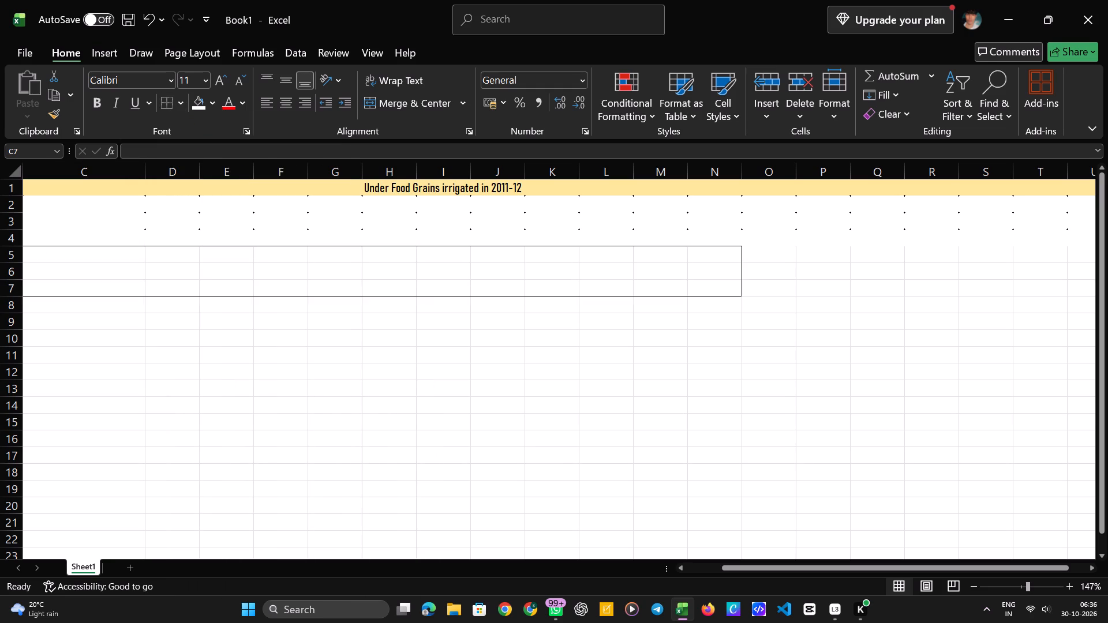
pyautogui.moveTo(739, 272); pyautogui.dragTo(975, 268)
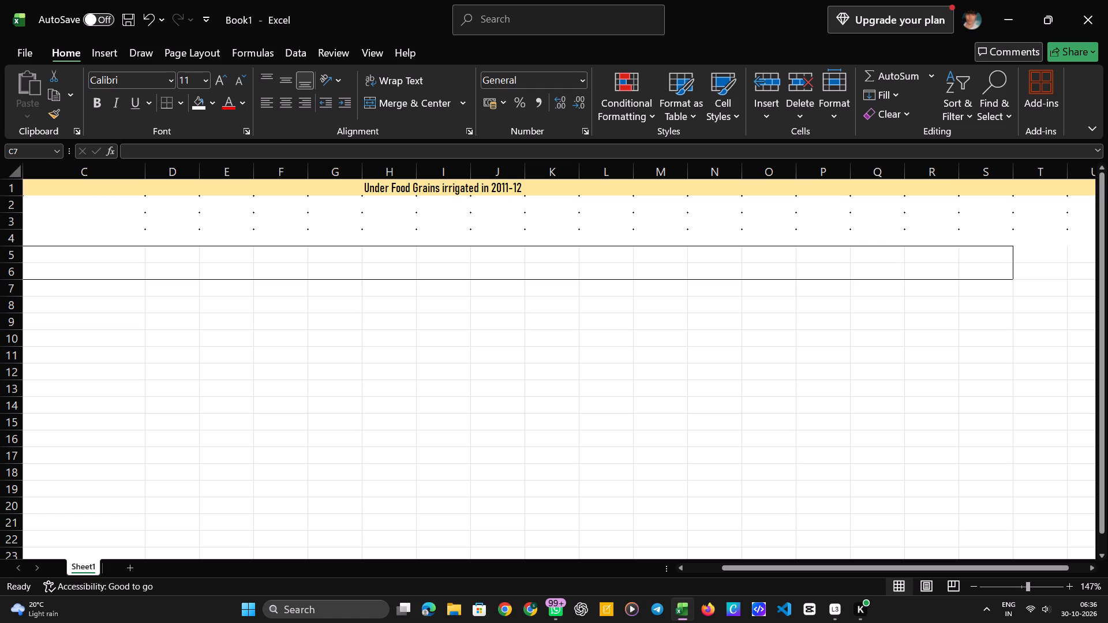
pyautogui.moveTo(975, 268); pyautogui.dragTo(1073, 267)
pyautogui.moveTo(1073, 267); pyautogui.dragTo(1073, 261)
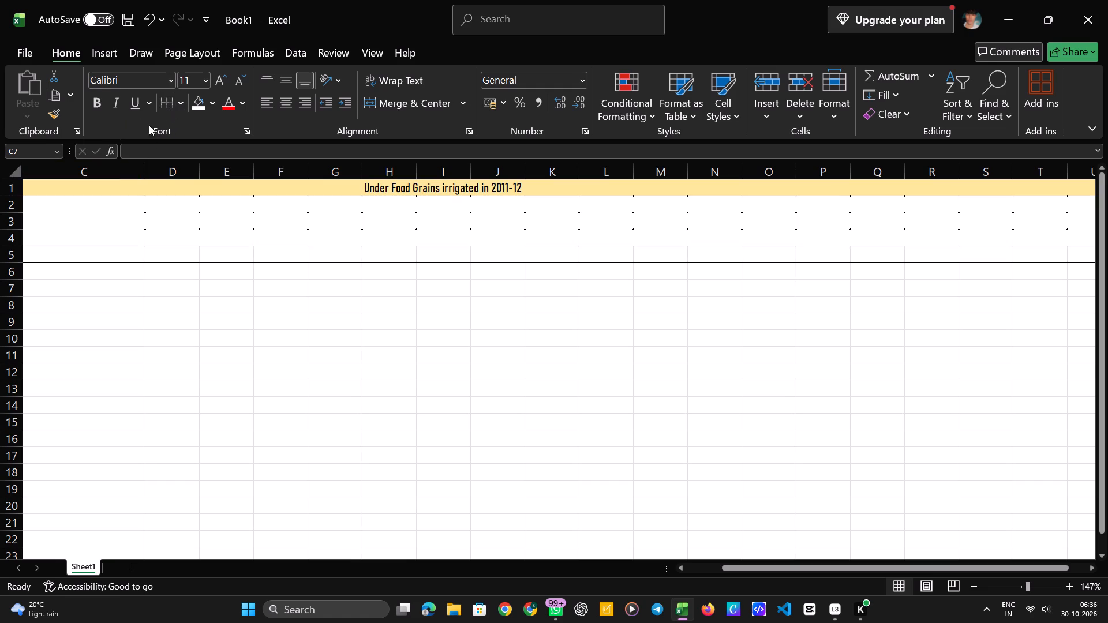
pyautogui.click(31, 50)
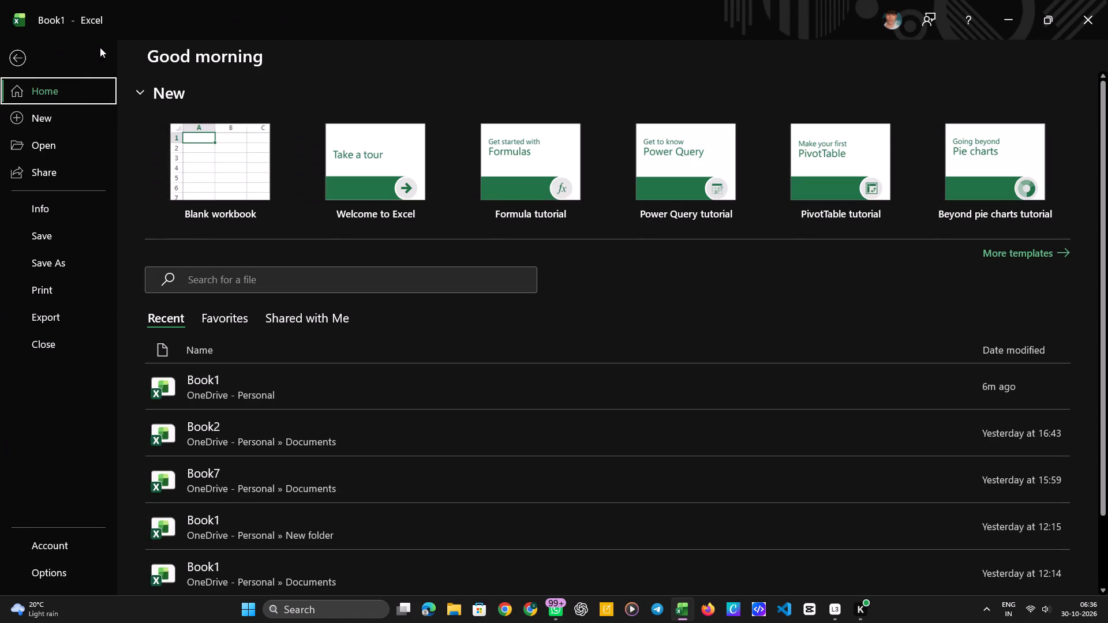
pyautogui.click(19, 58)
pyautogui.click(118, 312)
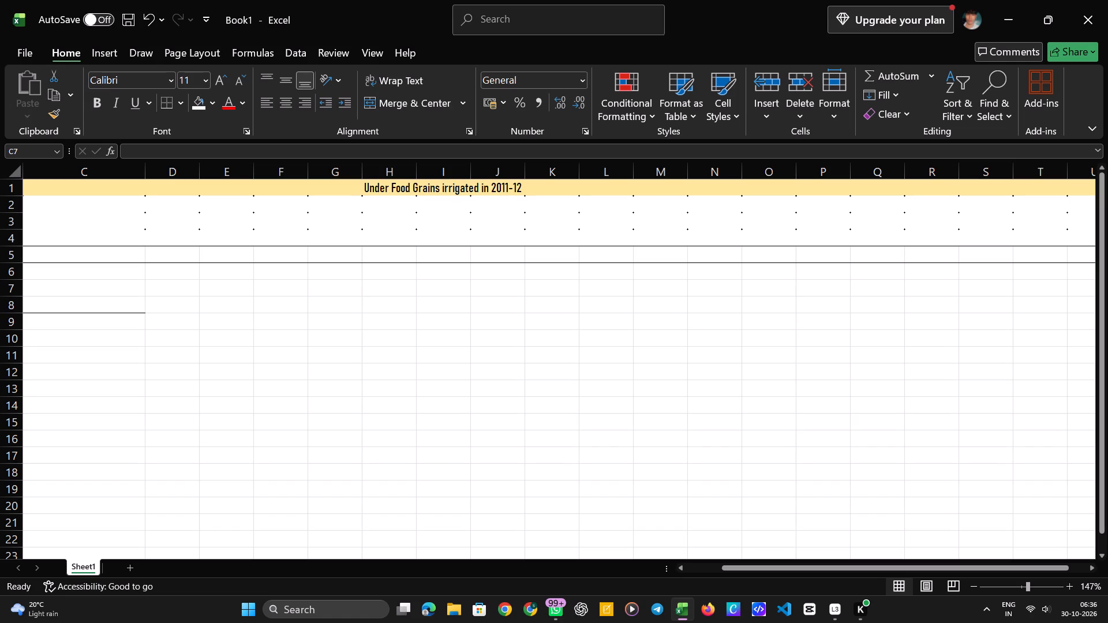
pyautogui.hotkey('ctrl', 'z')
# Leave border drawing mode and select cell C5 in the outlined row.
pyautogui.click(160, 130)
pyautogui.click(160, 129)
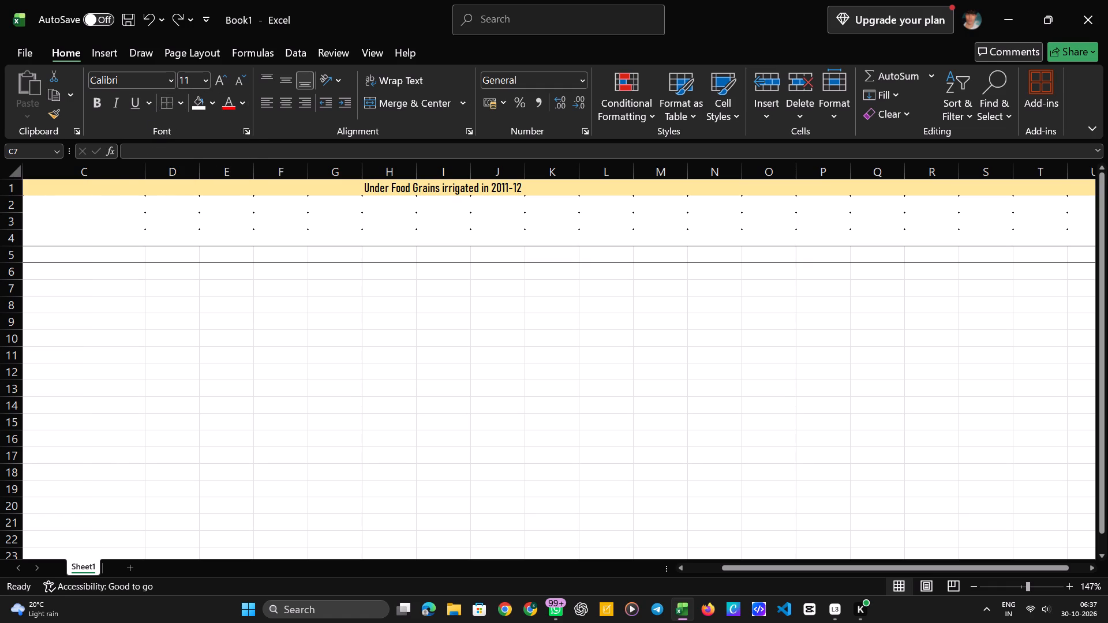
pyautogui.click(155, 149)
pyautogui.click(184, 275)
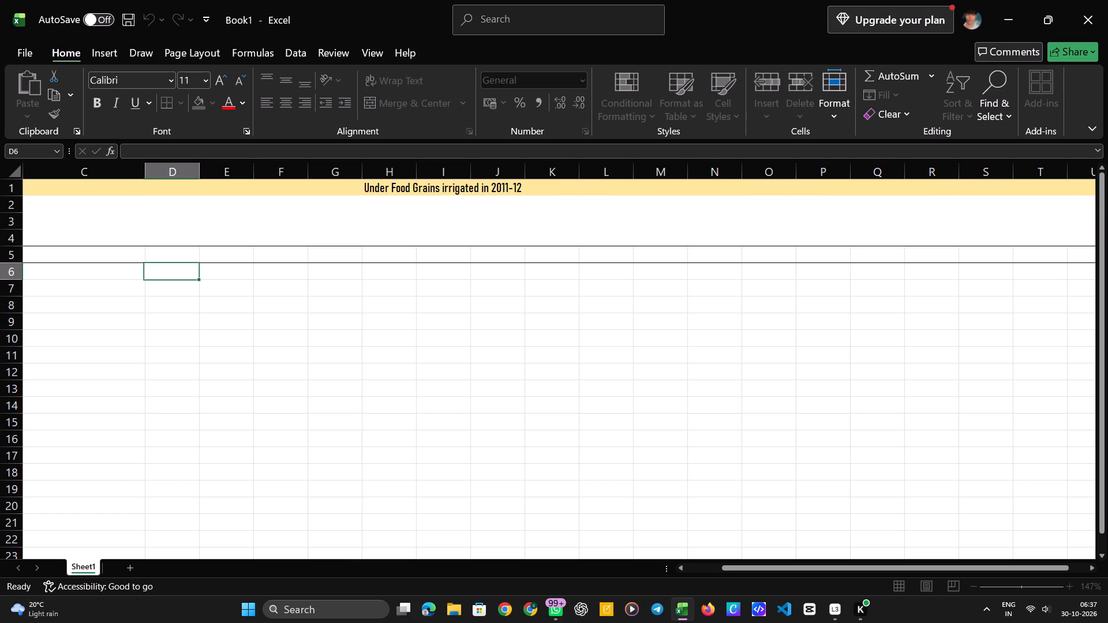
pyautogui.click(64, 255)
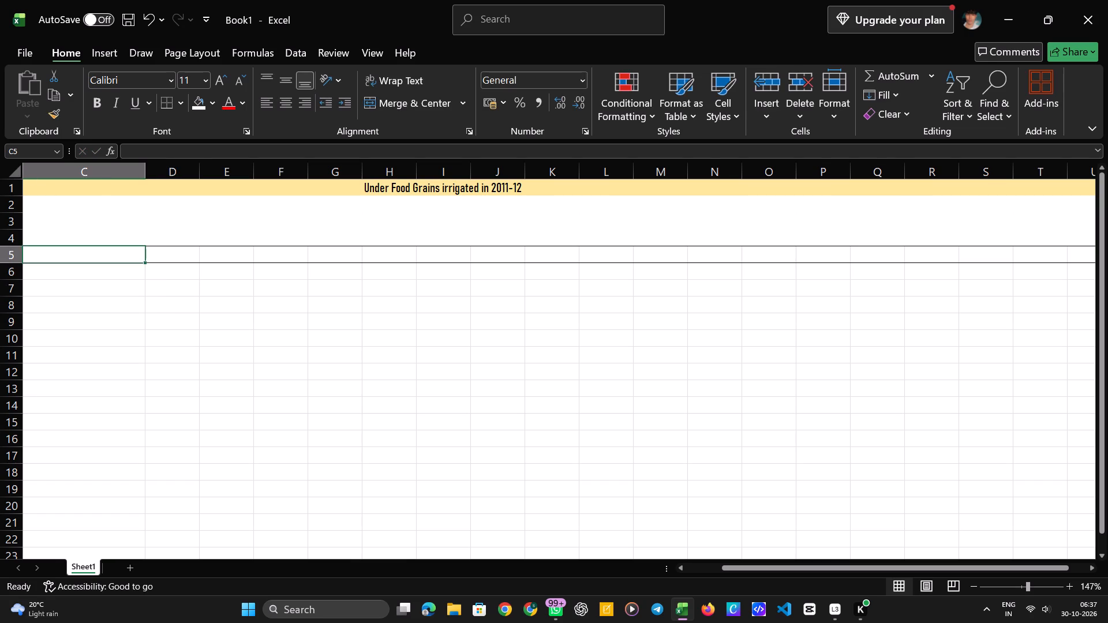
# Enter the column heading "State" in cell C4, directly above the outlined row.
pyautogui.click(54, 234)
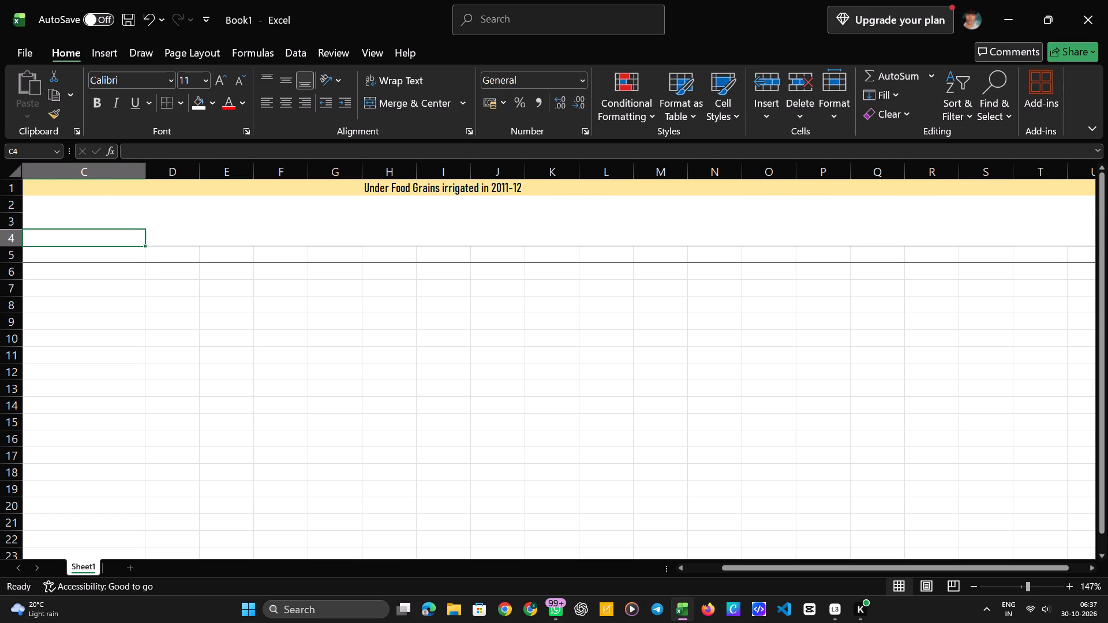
pyautogui.press('s')
pyautogui.write('tate')
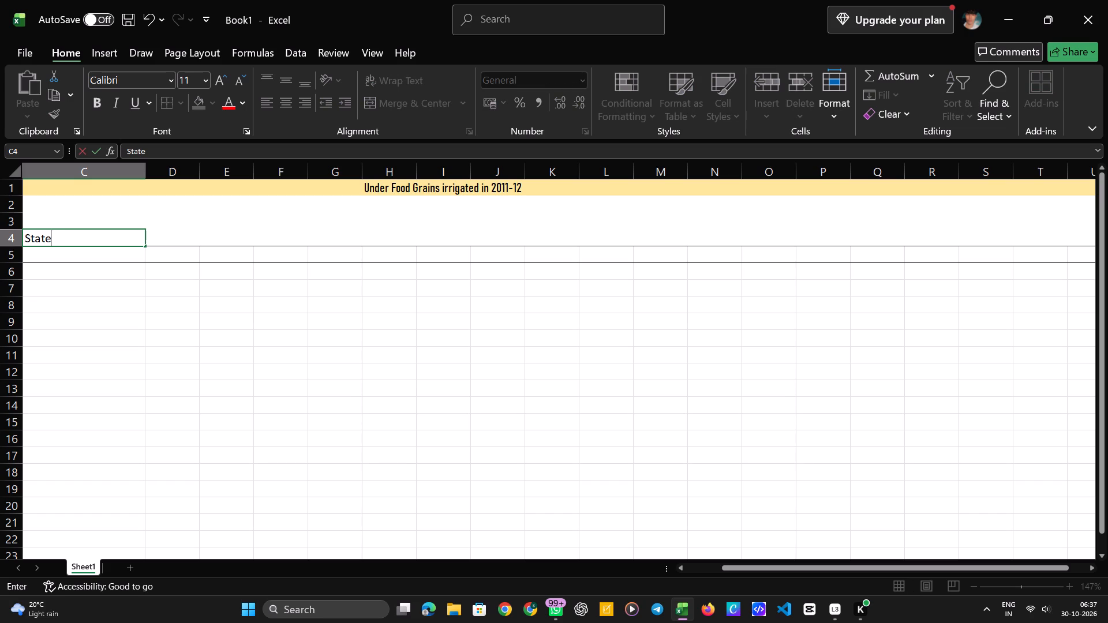
pyautogui.press('space')
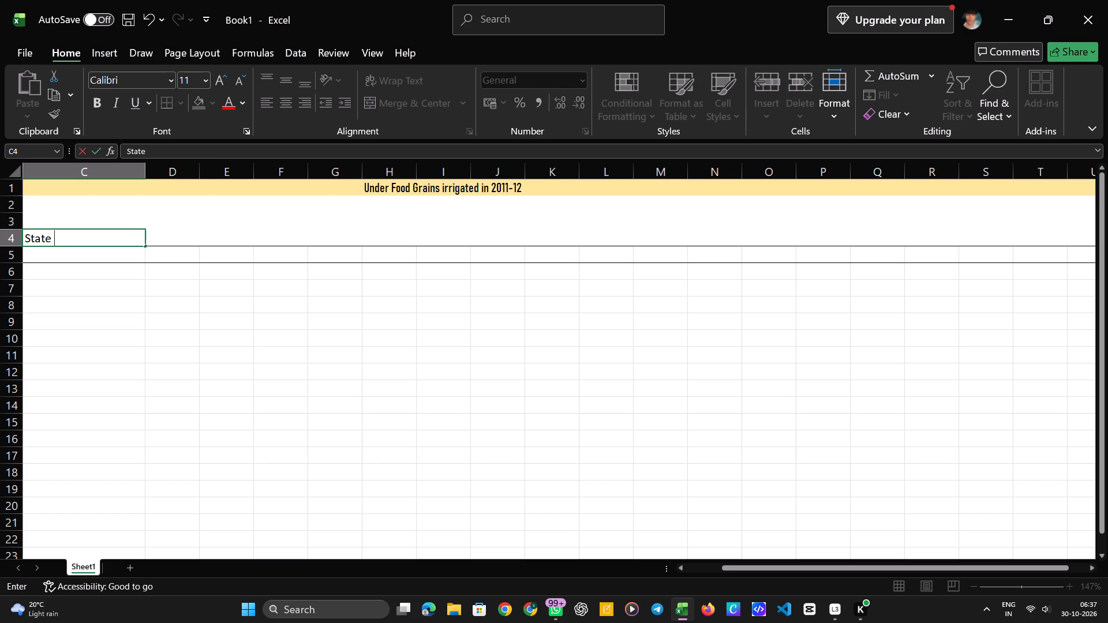
pyautogui.click(128, 265)
# Enter "Uttar Pradesh", preceded by a space, in cell C5 under the "State" heading.
pyautogui.click(111, 256)
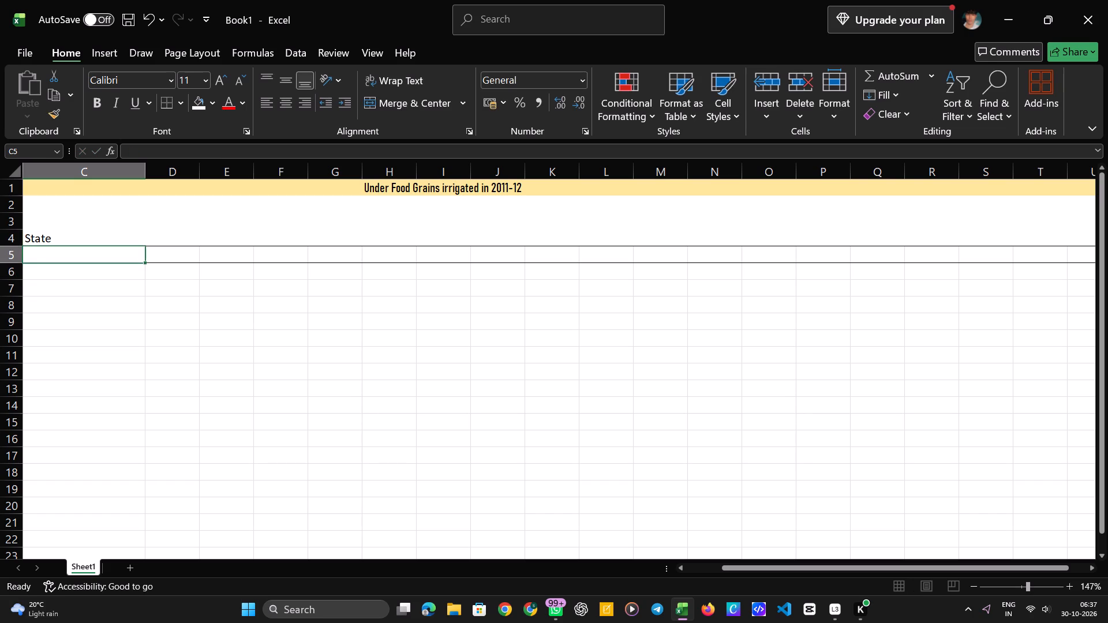
pyautogui.click(110, 300)
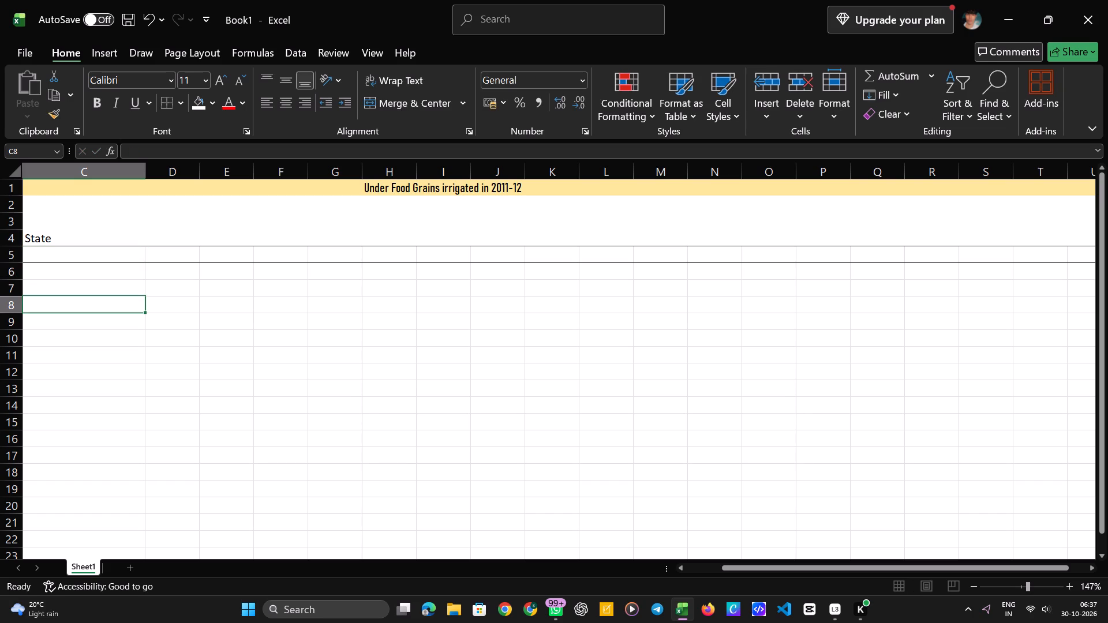
pyautogui.doubleClick(55, 258)
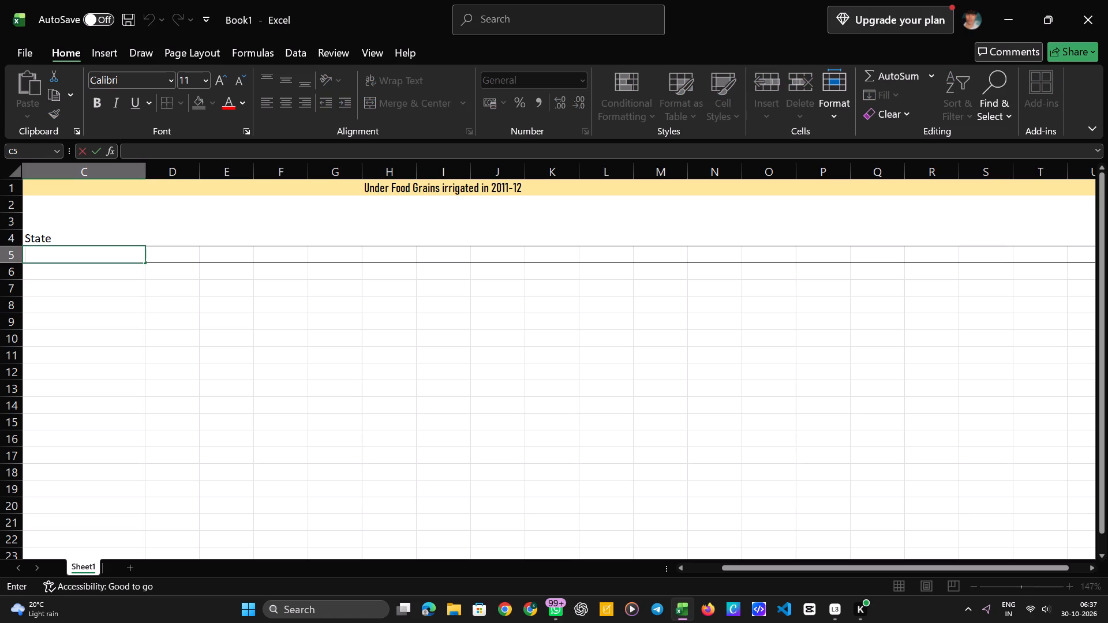
pyautogui.press('space')
pyautogui.press('u')
pyautogui.write('ttar')
pyautogui.press('space')
pyautogui.write('PA')
pyautogui.press('BackSpace')
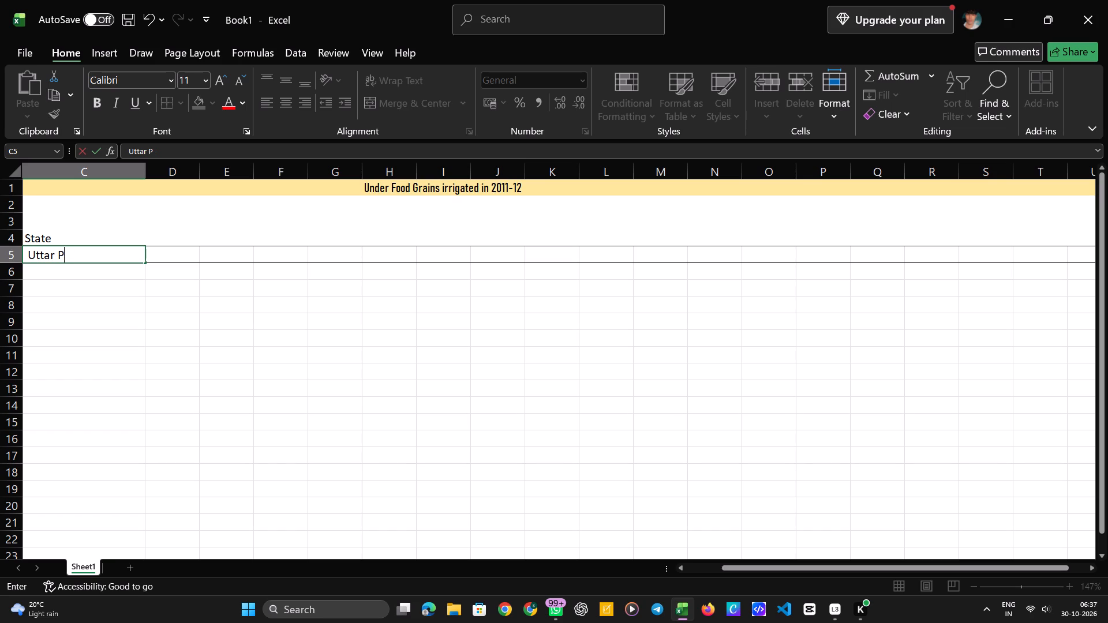
pyautogui.write('RA')
pyautogui.press('BackSpace')
pyautogui.press('BackSpace')
pyautogui.write('rade')
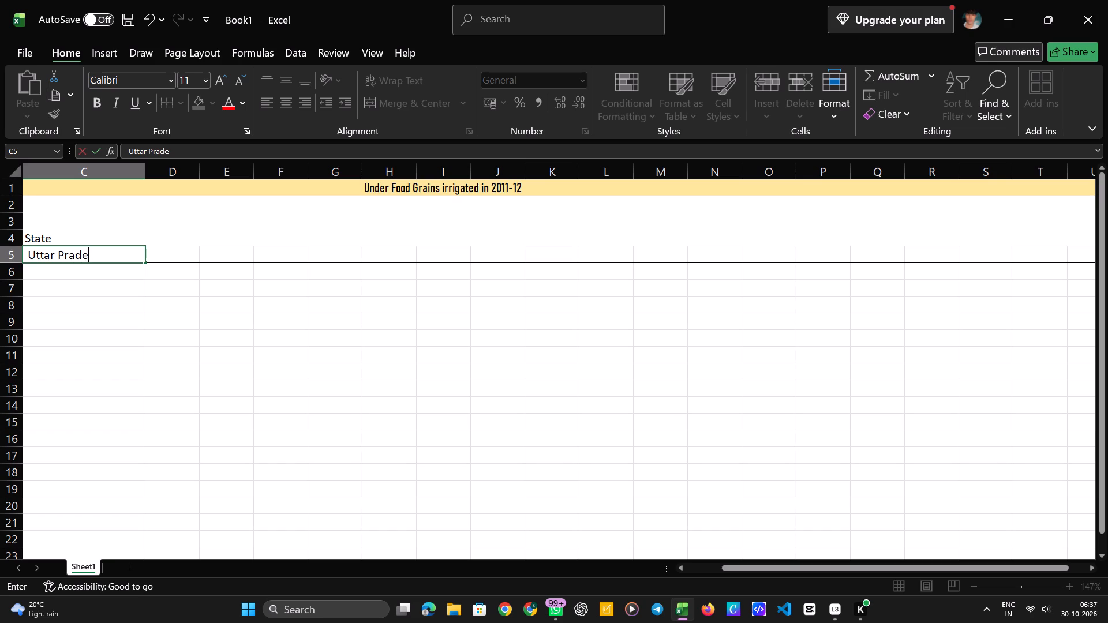
pyautogui.press('s')
pyautogui.press('h')
pyautogui.press('Return')
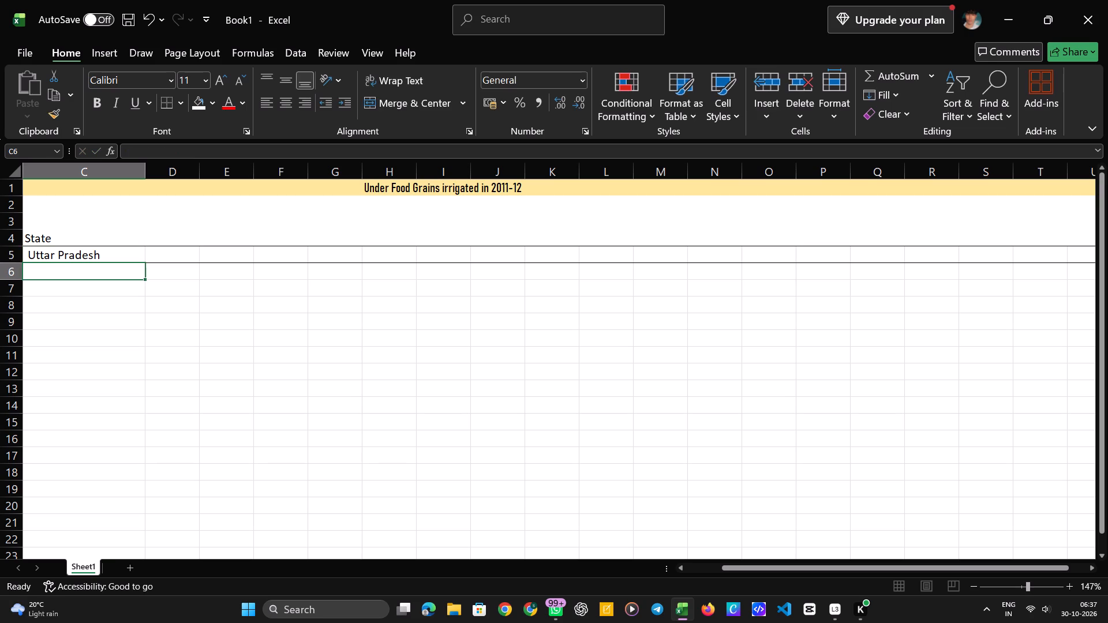
# Enter "Panjab" in cell C6 as the second state name.
pyautogui.press('p')
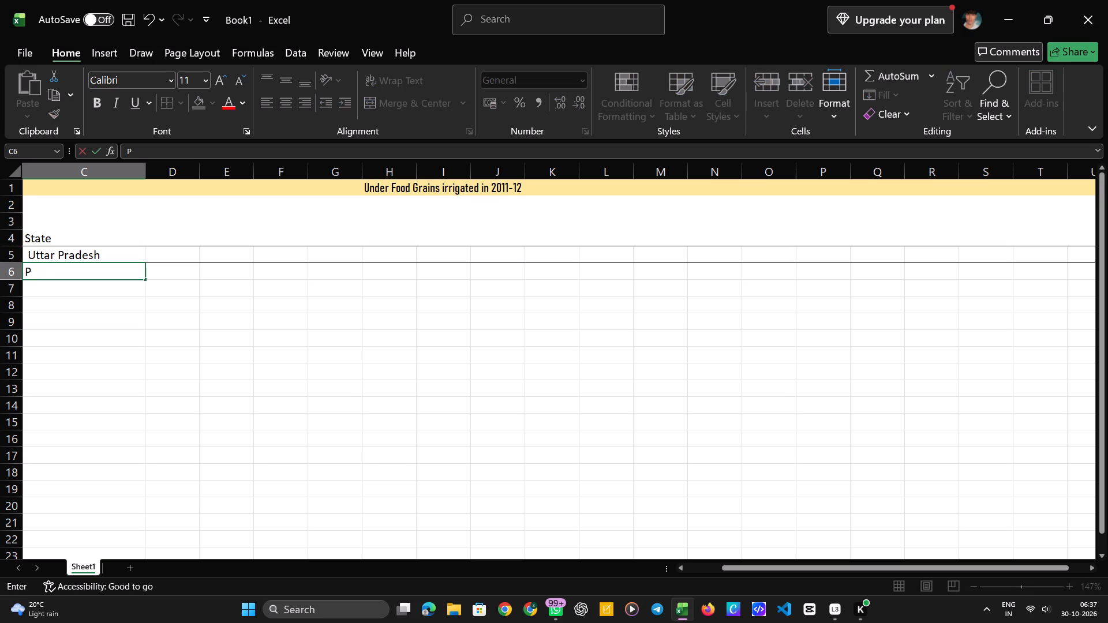
pyautogui.write('an')
pyautogui.write('jab')
pyautogui.press('Return')
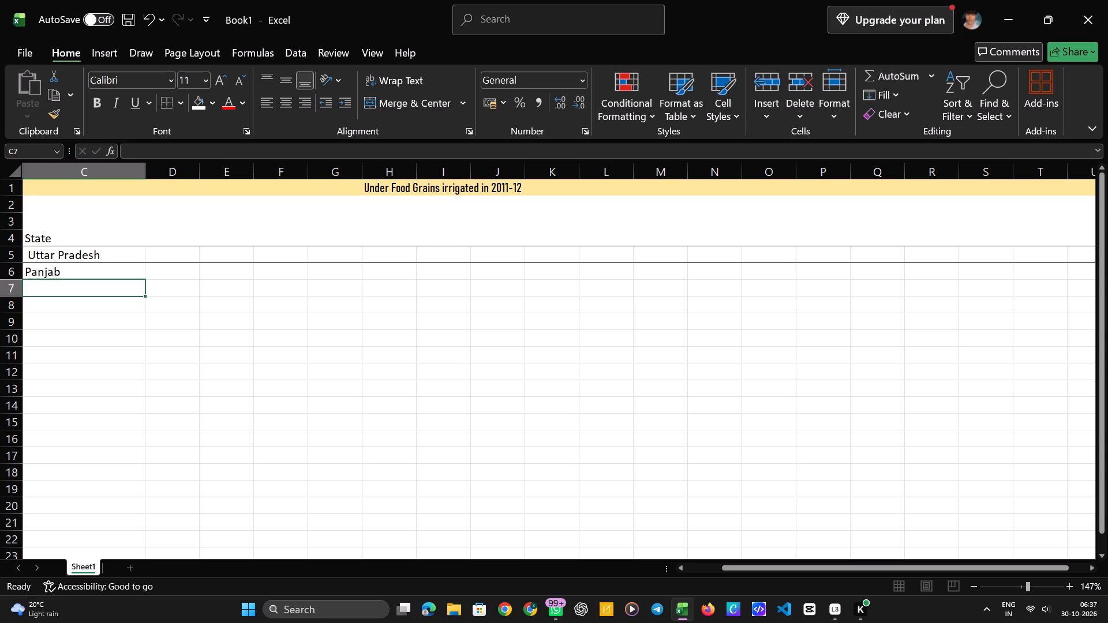
# Remove the leading space before "Uttar Pradesh" in cell C5.
pyautogui.click(30, 252)
pyautogui.doubleClick(32, 257)
pyautogui.doubleClick(27, 254)
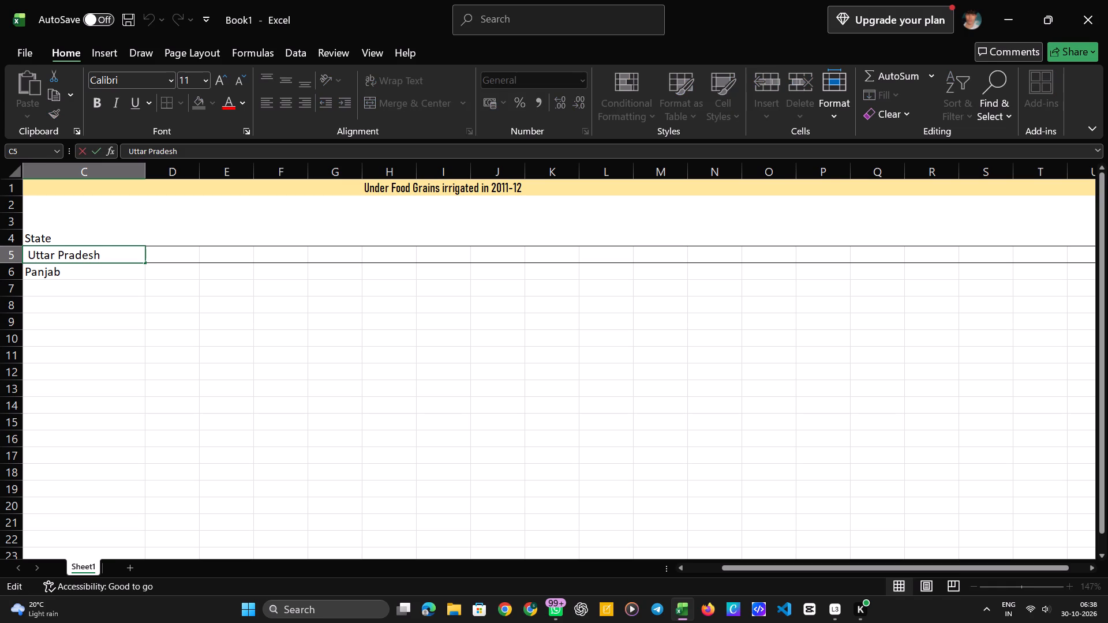
pyautogui.click(30, 257)
pyautogui.press('BackSpace')
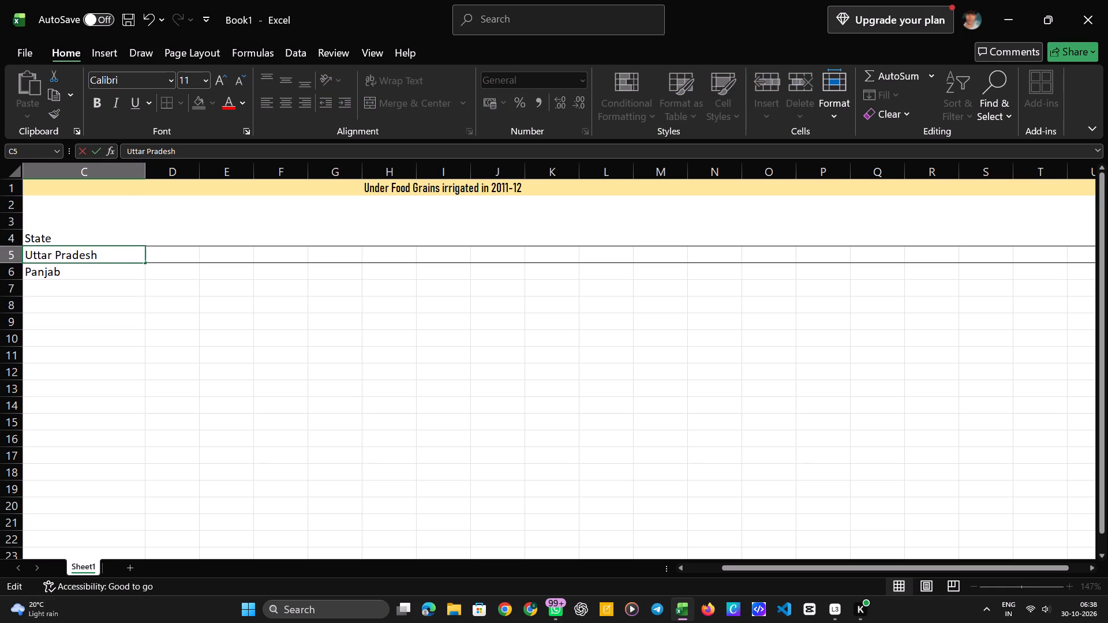
pyautogui.click(72, 291)
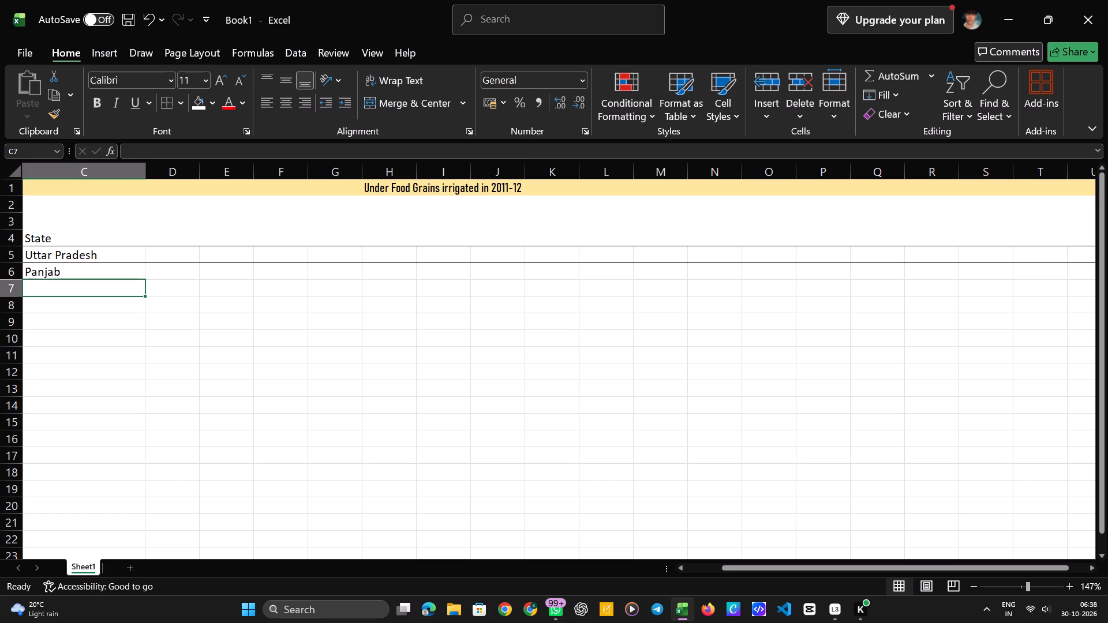
# Enter "Mudhya Pradesh" in cell C7 as the third state name.
pyautogui.press('m')
pyautogui.press('u')
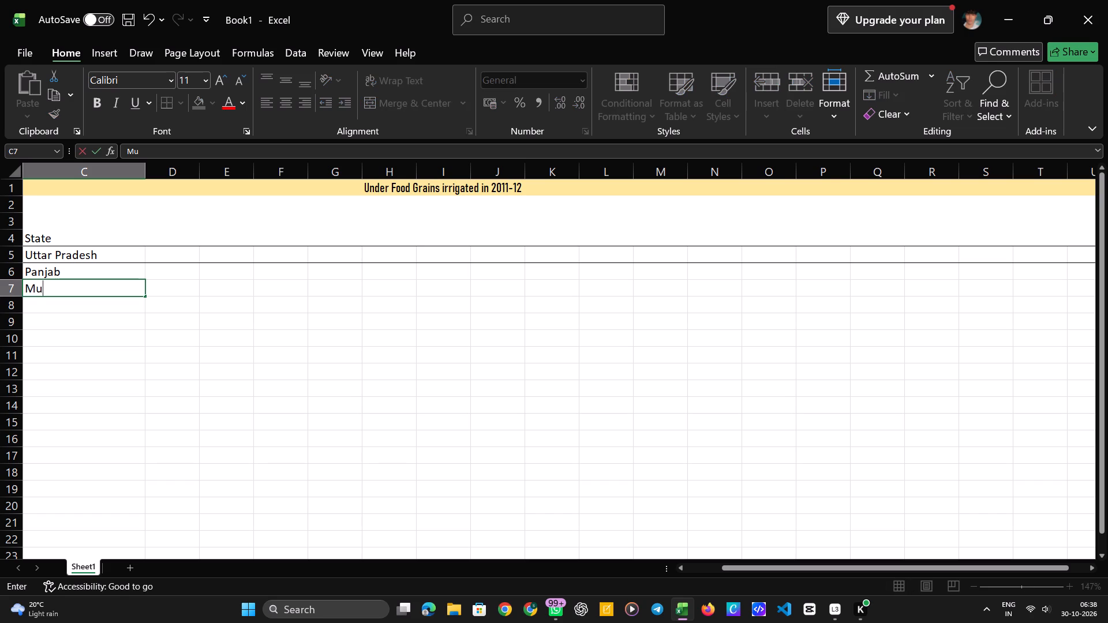
pyautogui.press('d')
pyautogui.press('h')
pyautogui.press('y')
pyautogui.press('a')
pyautogui.press('space')
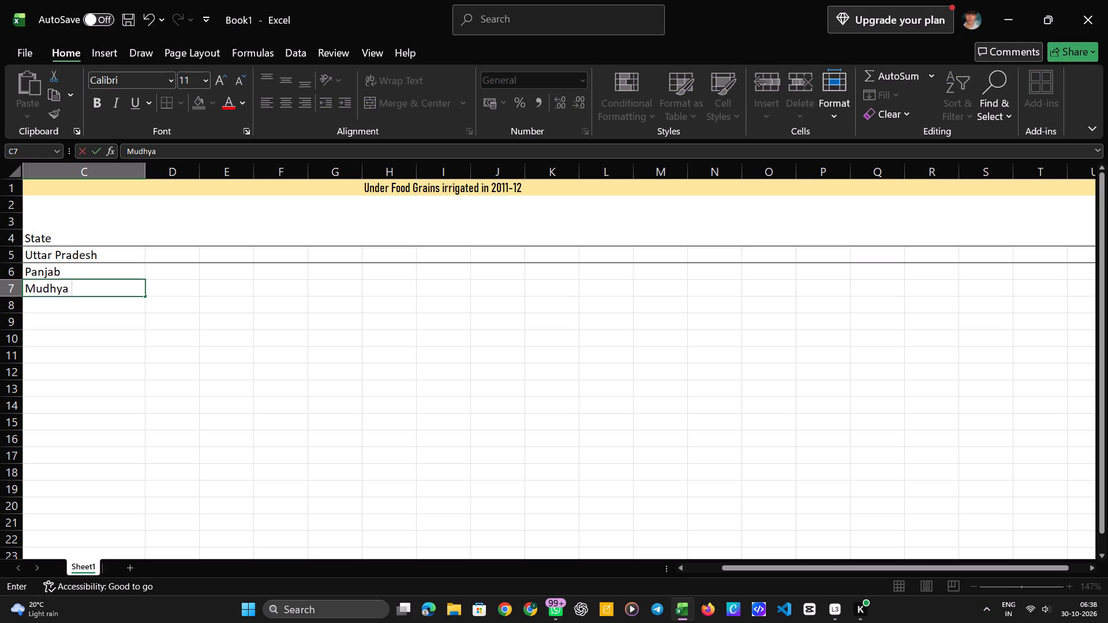
pyautogui.press('p')
pyautogui.press('r')
pyautogui.press('a')
pyautogui.write('de')
pyautogui.press('s')
pyautogui.press('h')
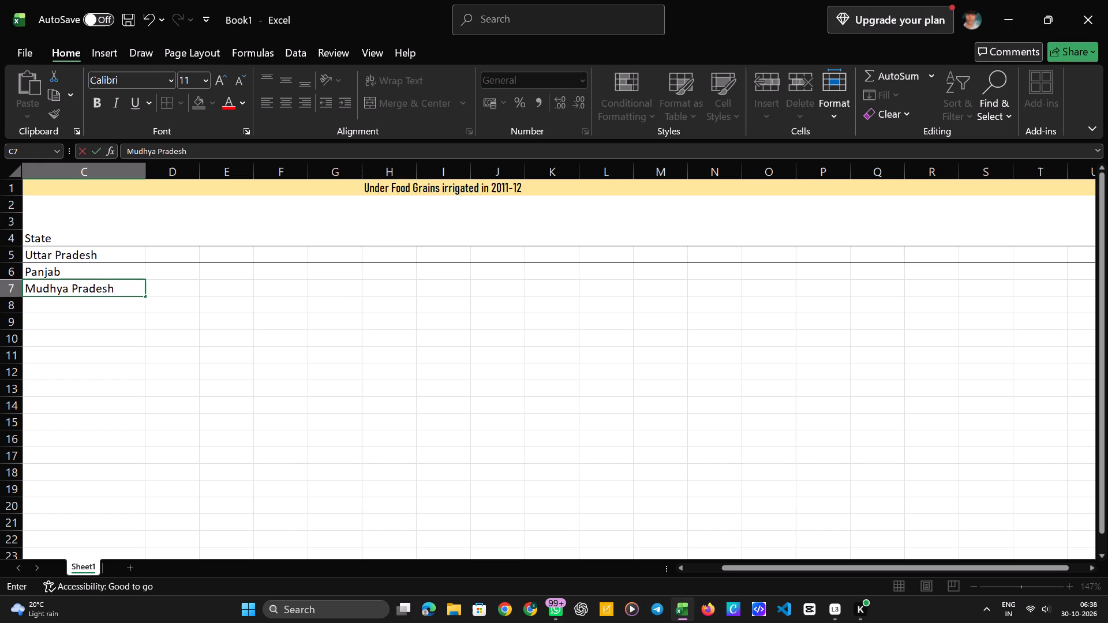
pyautogui.press('Return')
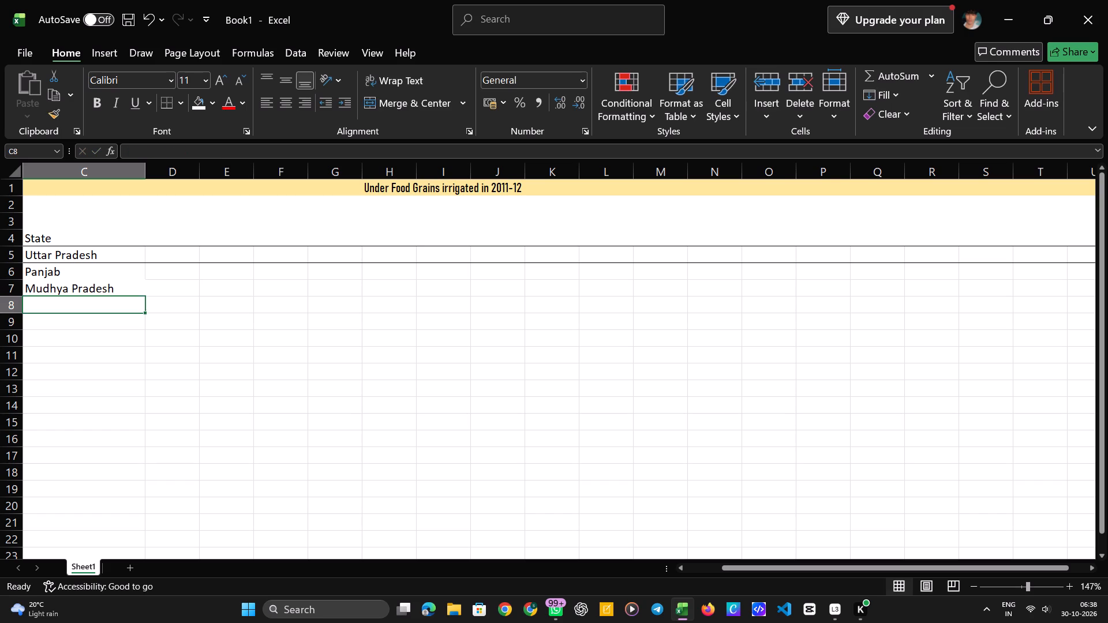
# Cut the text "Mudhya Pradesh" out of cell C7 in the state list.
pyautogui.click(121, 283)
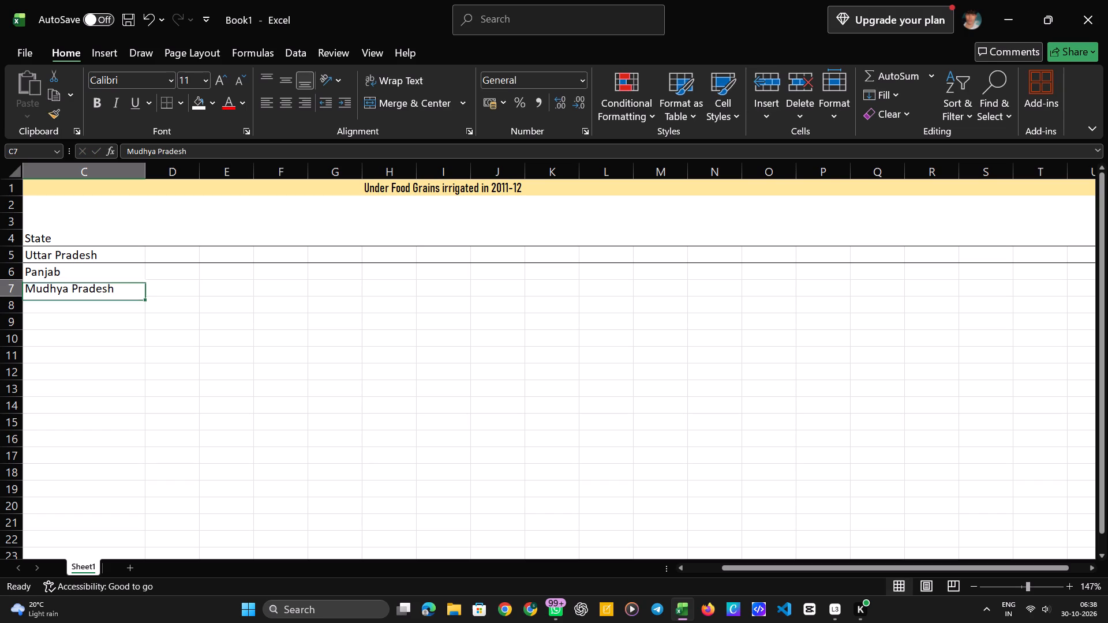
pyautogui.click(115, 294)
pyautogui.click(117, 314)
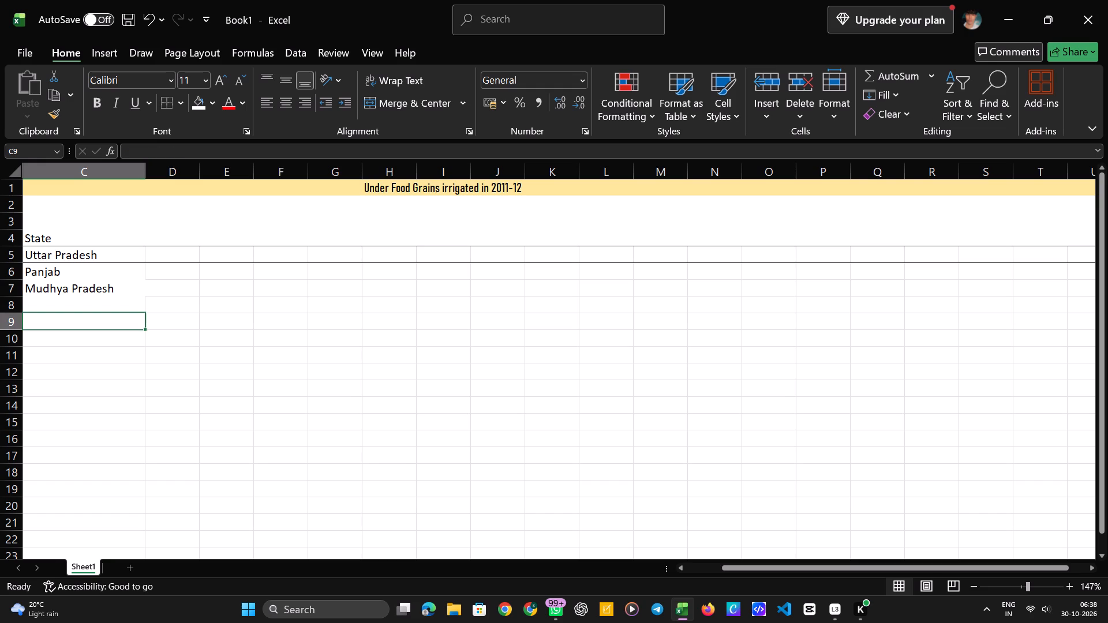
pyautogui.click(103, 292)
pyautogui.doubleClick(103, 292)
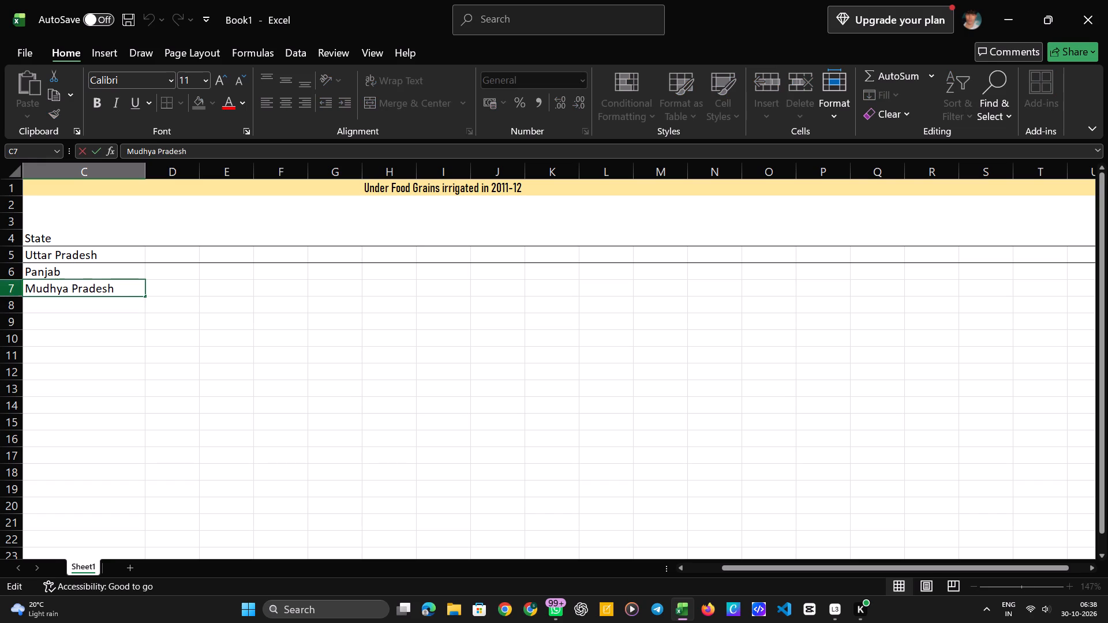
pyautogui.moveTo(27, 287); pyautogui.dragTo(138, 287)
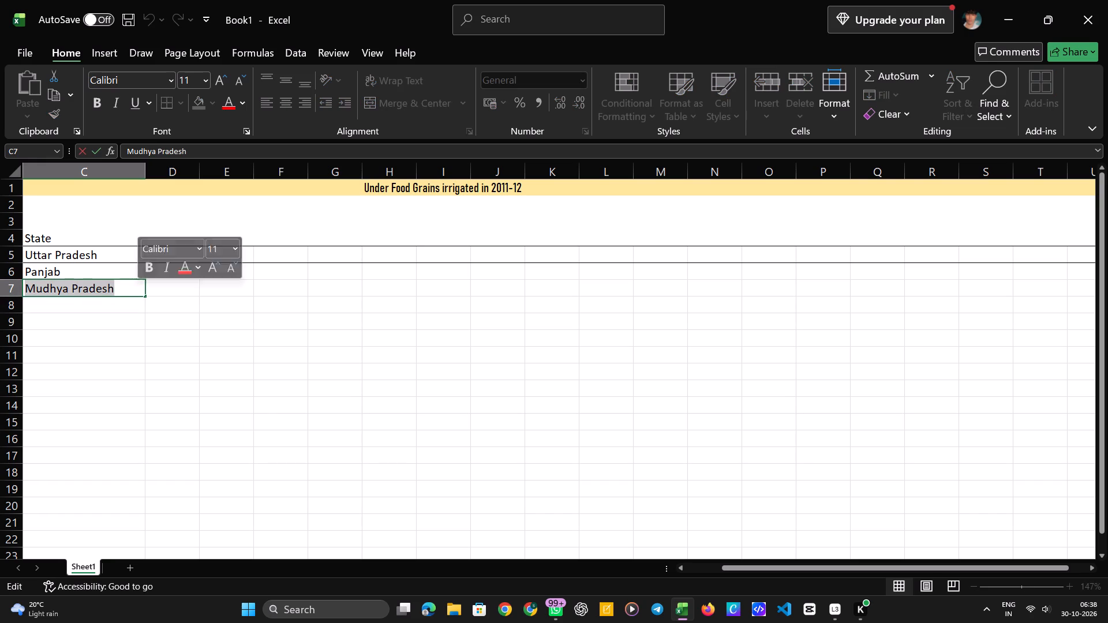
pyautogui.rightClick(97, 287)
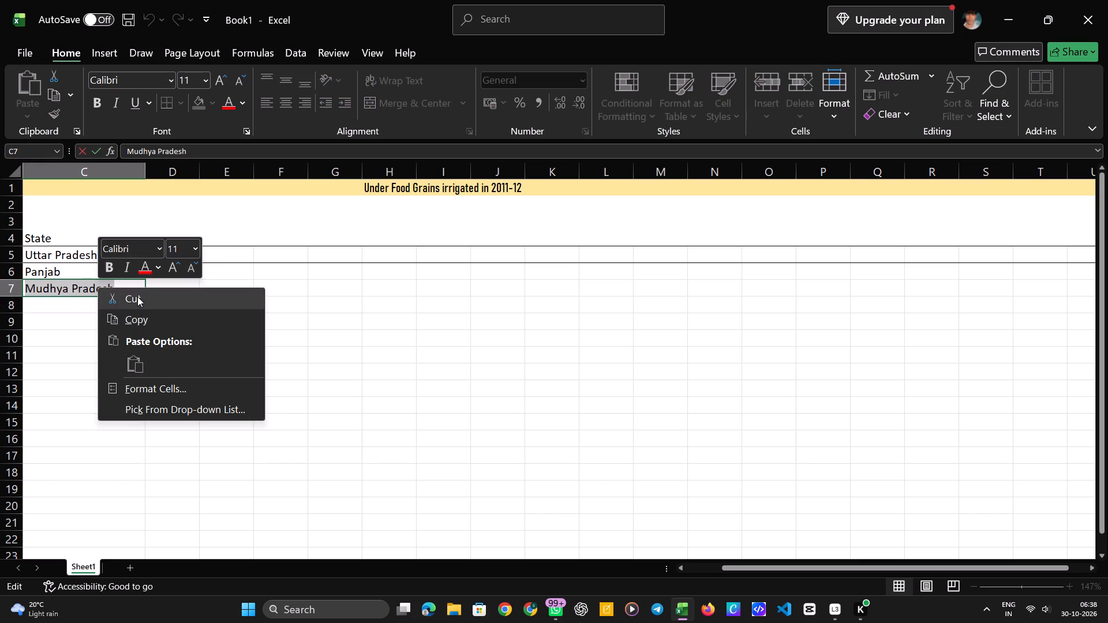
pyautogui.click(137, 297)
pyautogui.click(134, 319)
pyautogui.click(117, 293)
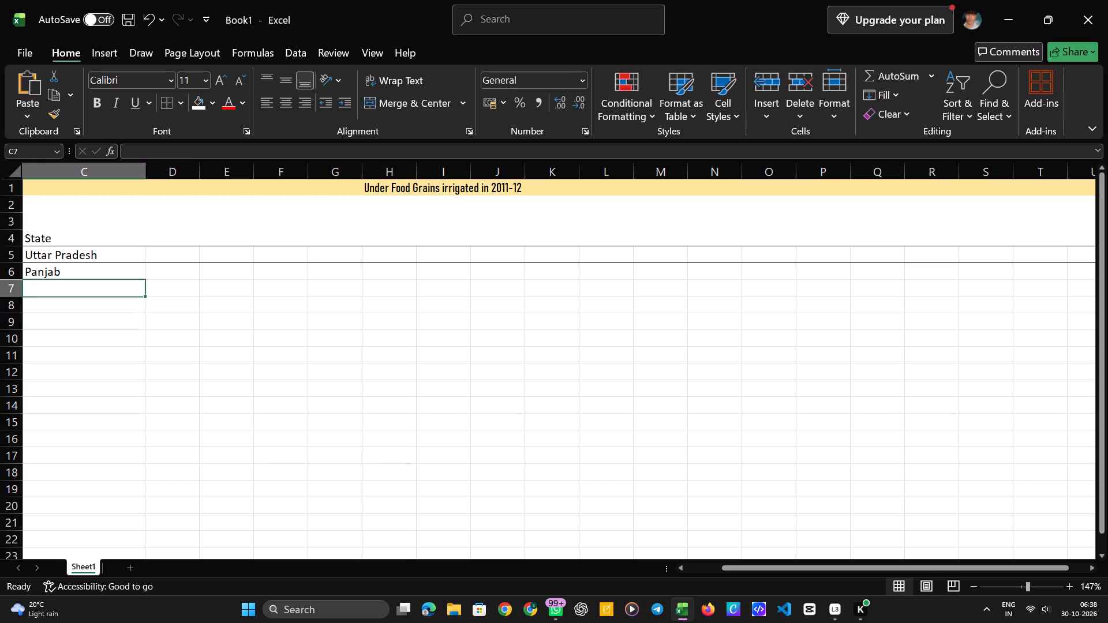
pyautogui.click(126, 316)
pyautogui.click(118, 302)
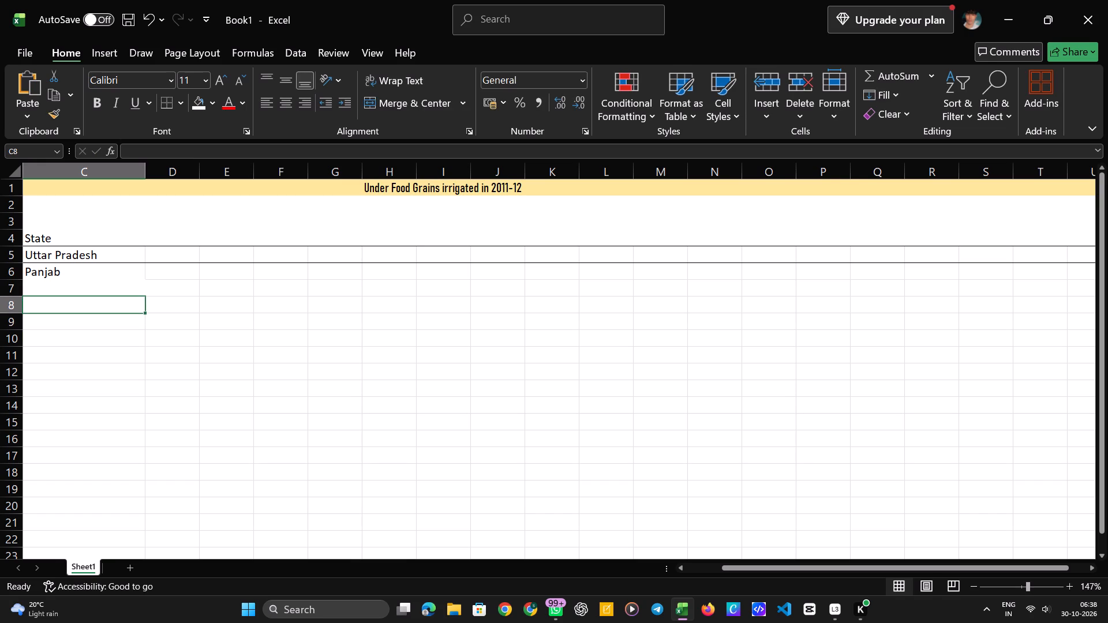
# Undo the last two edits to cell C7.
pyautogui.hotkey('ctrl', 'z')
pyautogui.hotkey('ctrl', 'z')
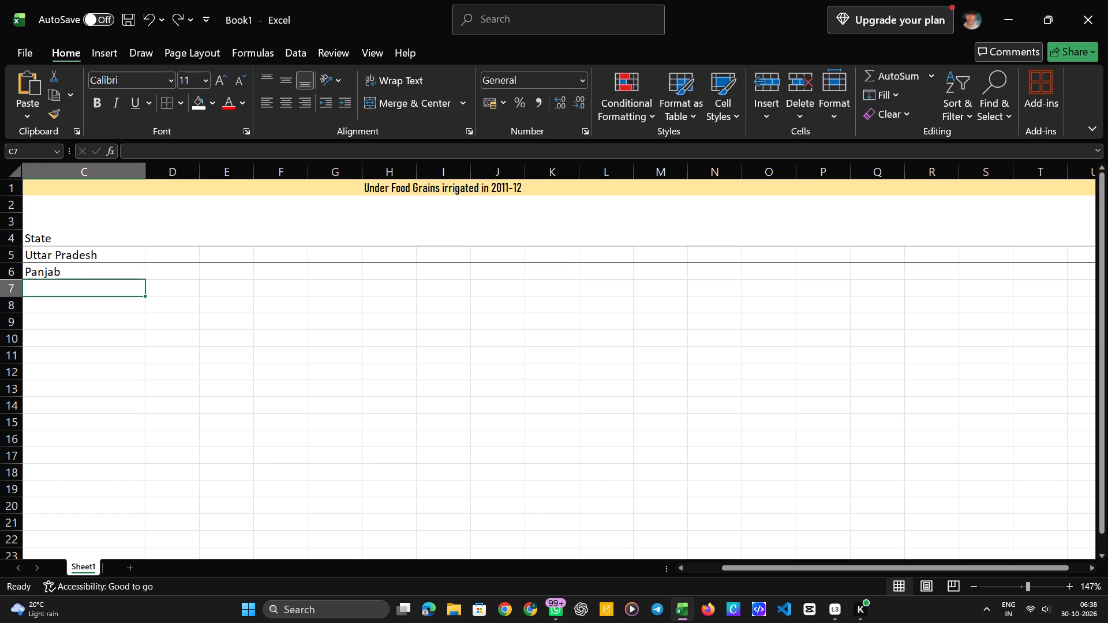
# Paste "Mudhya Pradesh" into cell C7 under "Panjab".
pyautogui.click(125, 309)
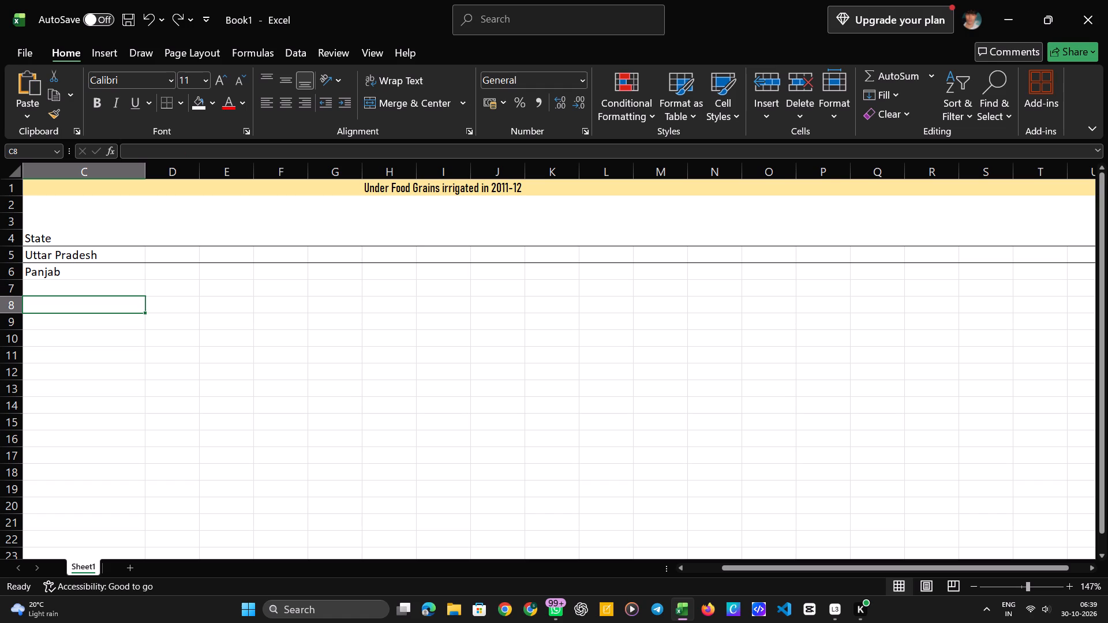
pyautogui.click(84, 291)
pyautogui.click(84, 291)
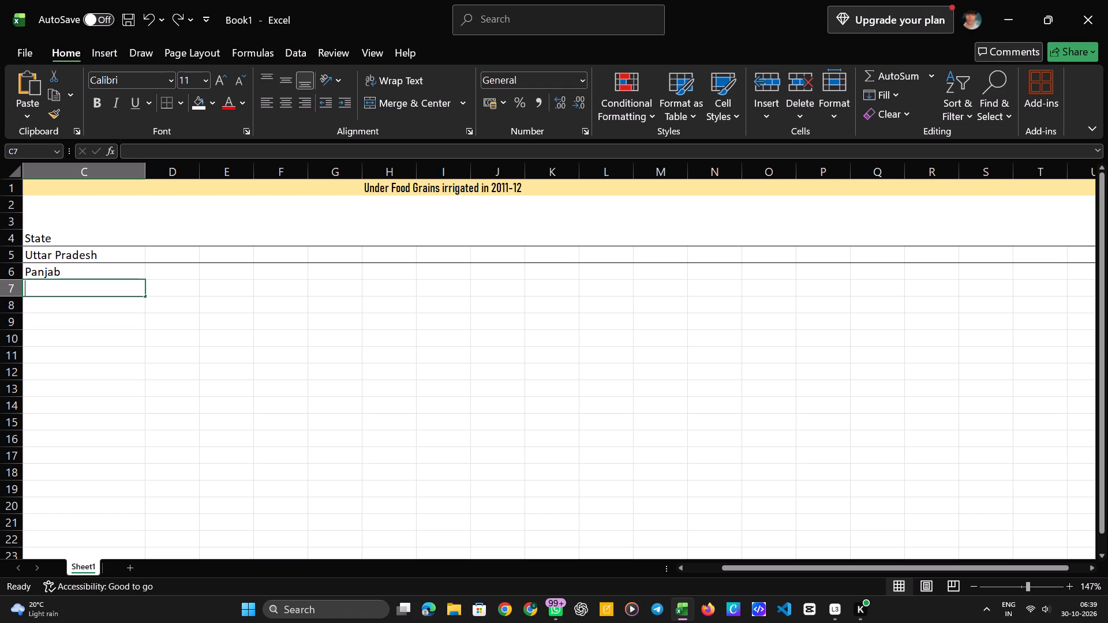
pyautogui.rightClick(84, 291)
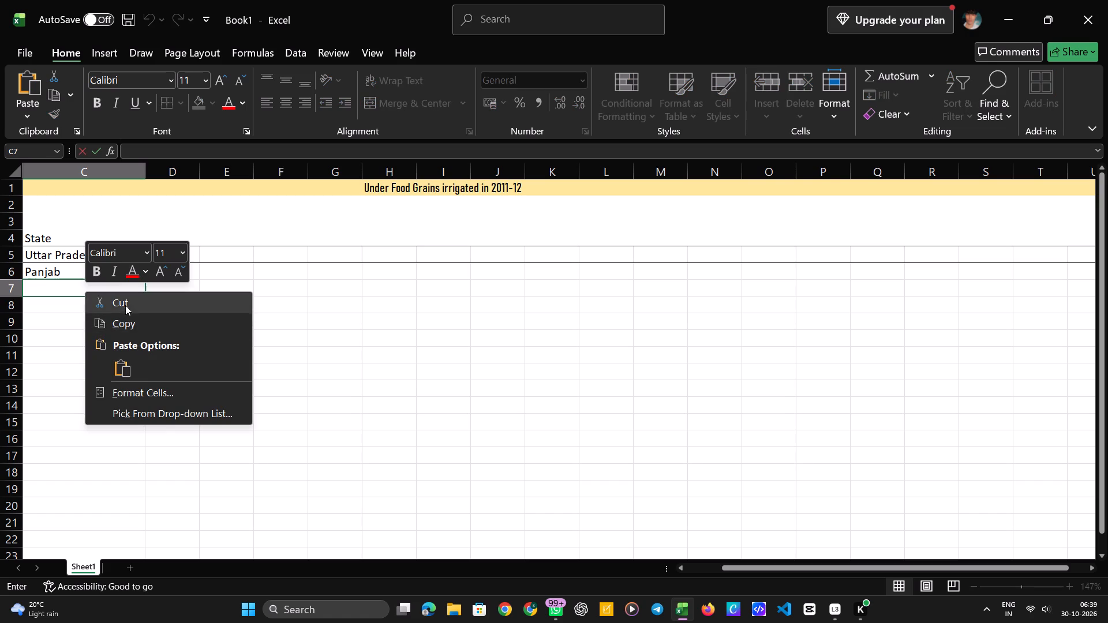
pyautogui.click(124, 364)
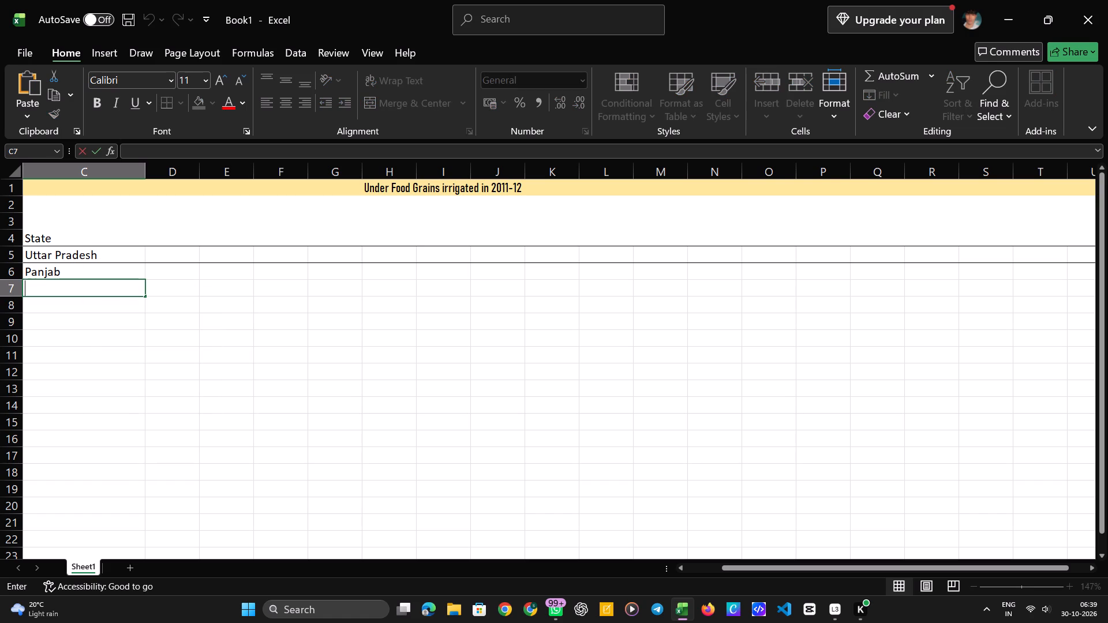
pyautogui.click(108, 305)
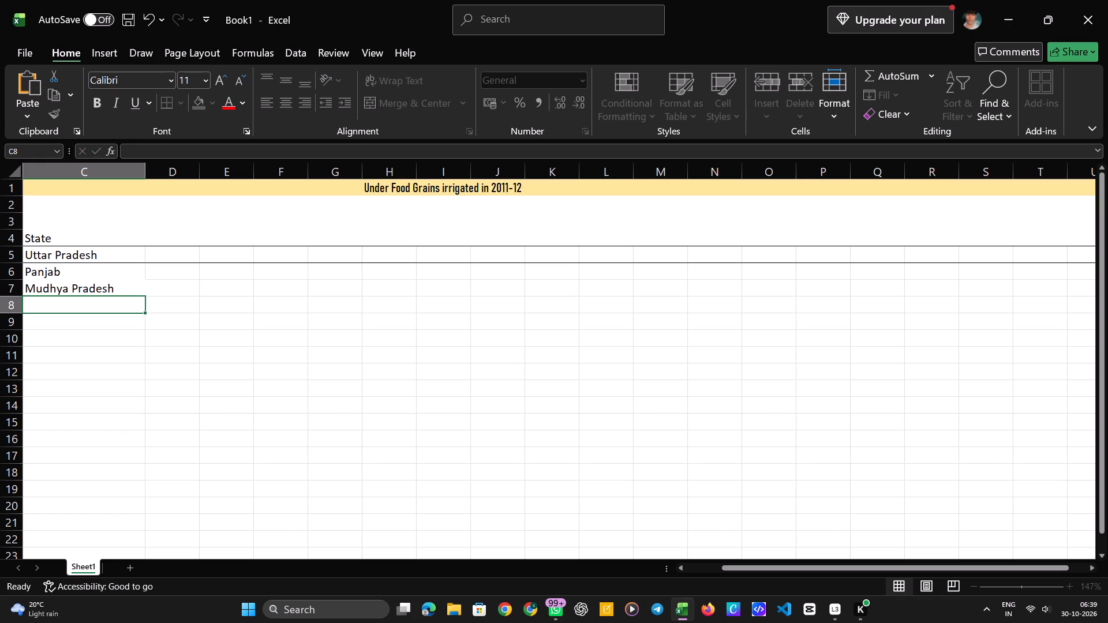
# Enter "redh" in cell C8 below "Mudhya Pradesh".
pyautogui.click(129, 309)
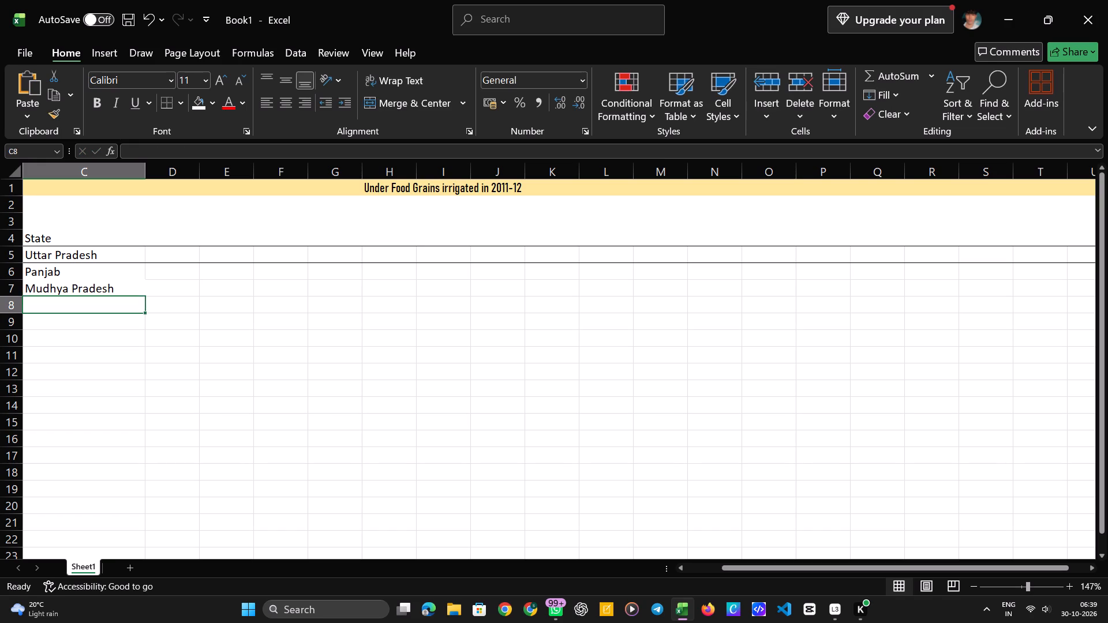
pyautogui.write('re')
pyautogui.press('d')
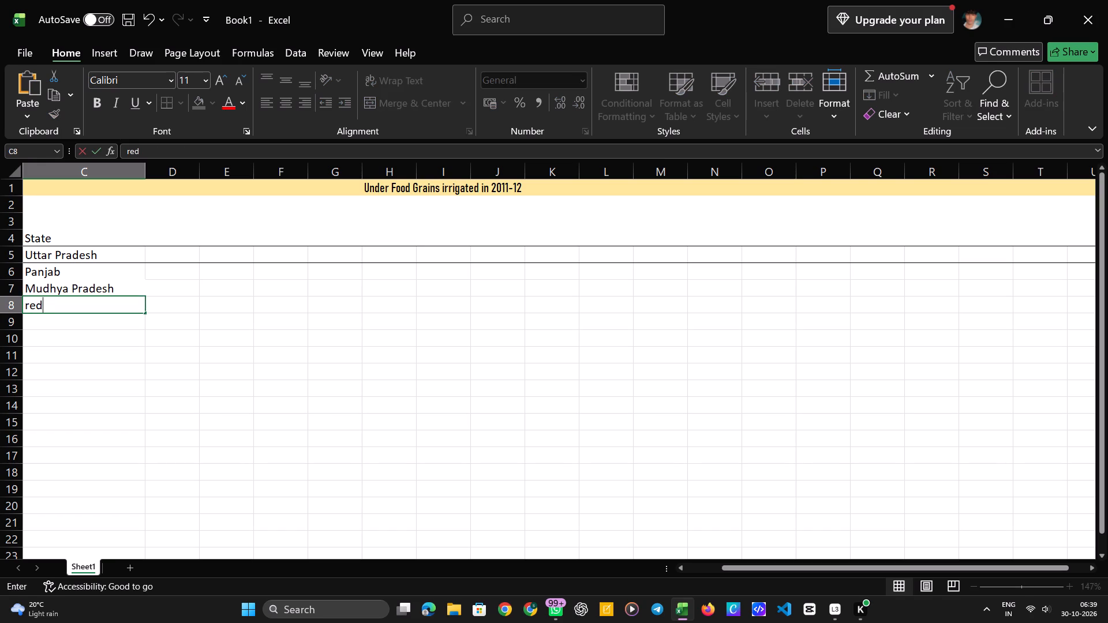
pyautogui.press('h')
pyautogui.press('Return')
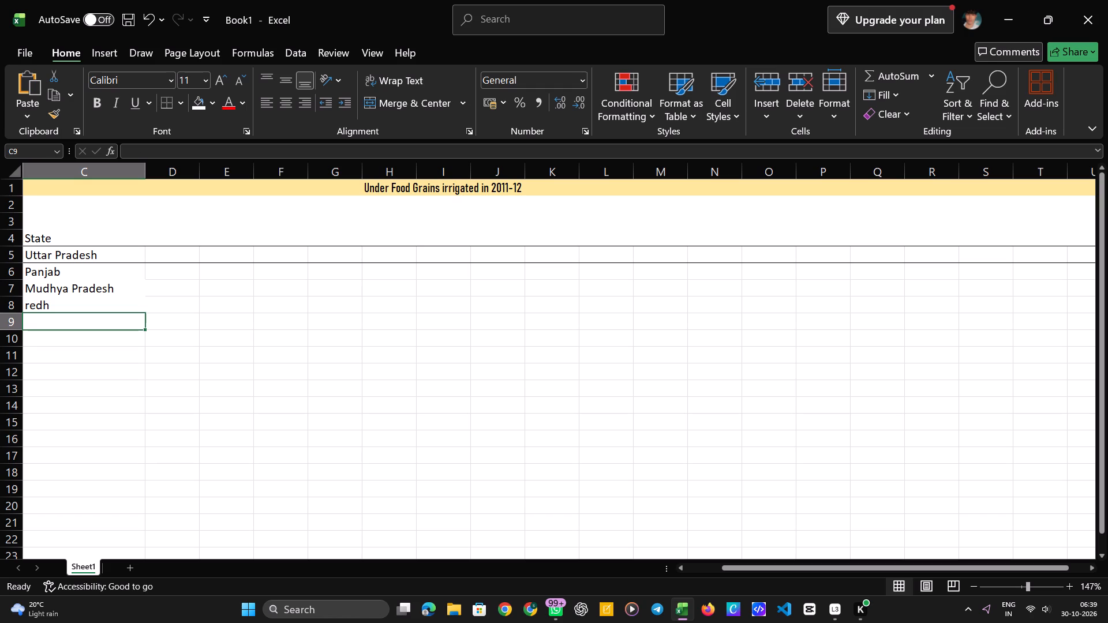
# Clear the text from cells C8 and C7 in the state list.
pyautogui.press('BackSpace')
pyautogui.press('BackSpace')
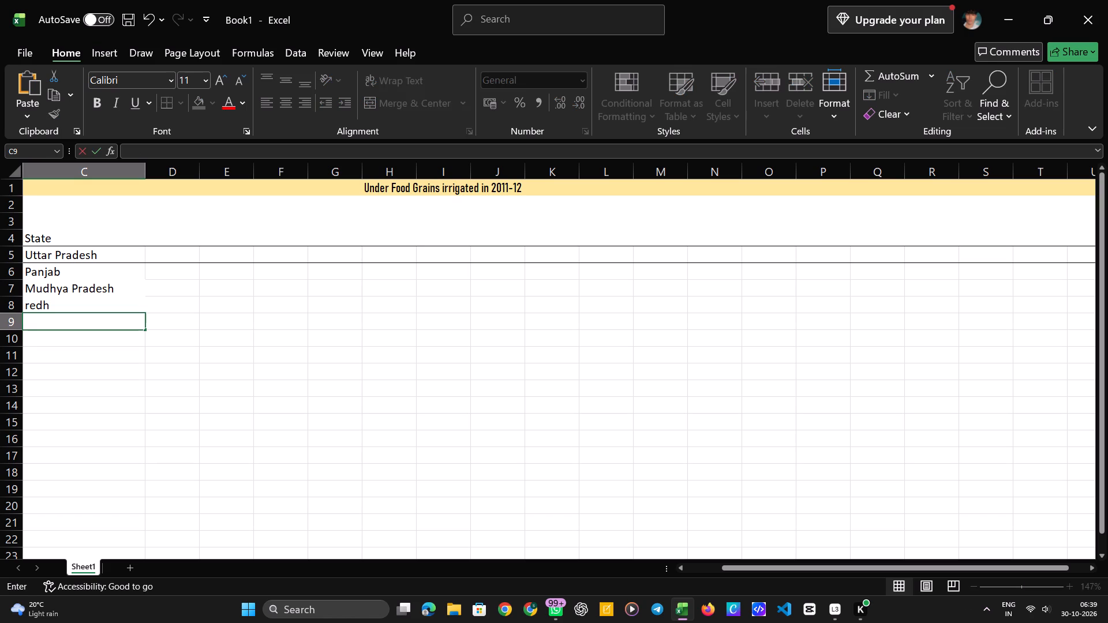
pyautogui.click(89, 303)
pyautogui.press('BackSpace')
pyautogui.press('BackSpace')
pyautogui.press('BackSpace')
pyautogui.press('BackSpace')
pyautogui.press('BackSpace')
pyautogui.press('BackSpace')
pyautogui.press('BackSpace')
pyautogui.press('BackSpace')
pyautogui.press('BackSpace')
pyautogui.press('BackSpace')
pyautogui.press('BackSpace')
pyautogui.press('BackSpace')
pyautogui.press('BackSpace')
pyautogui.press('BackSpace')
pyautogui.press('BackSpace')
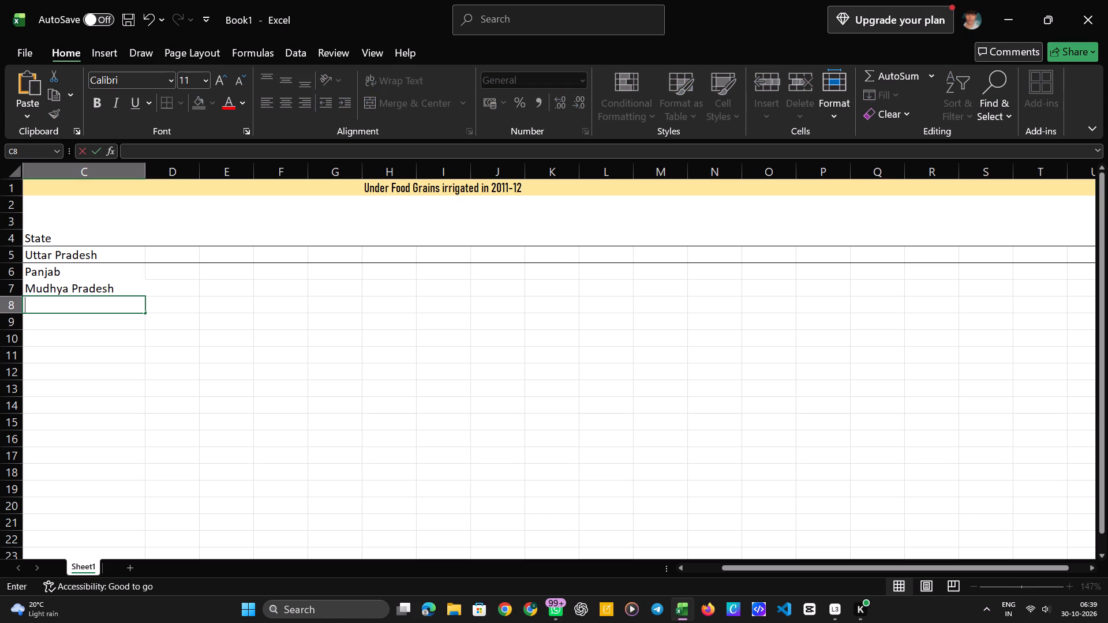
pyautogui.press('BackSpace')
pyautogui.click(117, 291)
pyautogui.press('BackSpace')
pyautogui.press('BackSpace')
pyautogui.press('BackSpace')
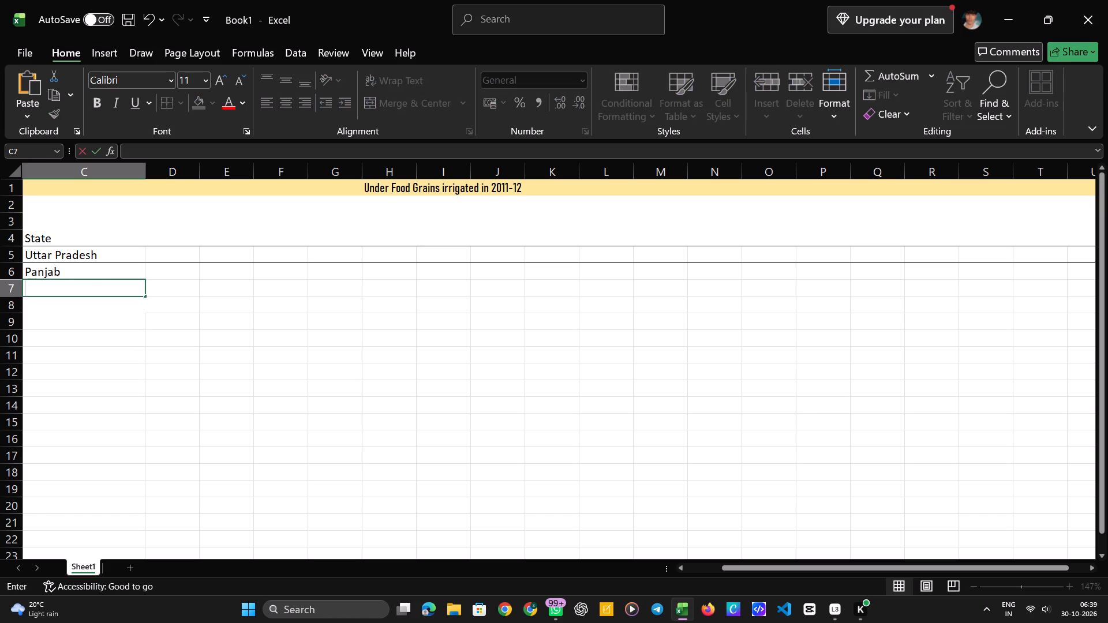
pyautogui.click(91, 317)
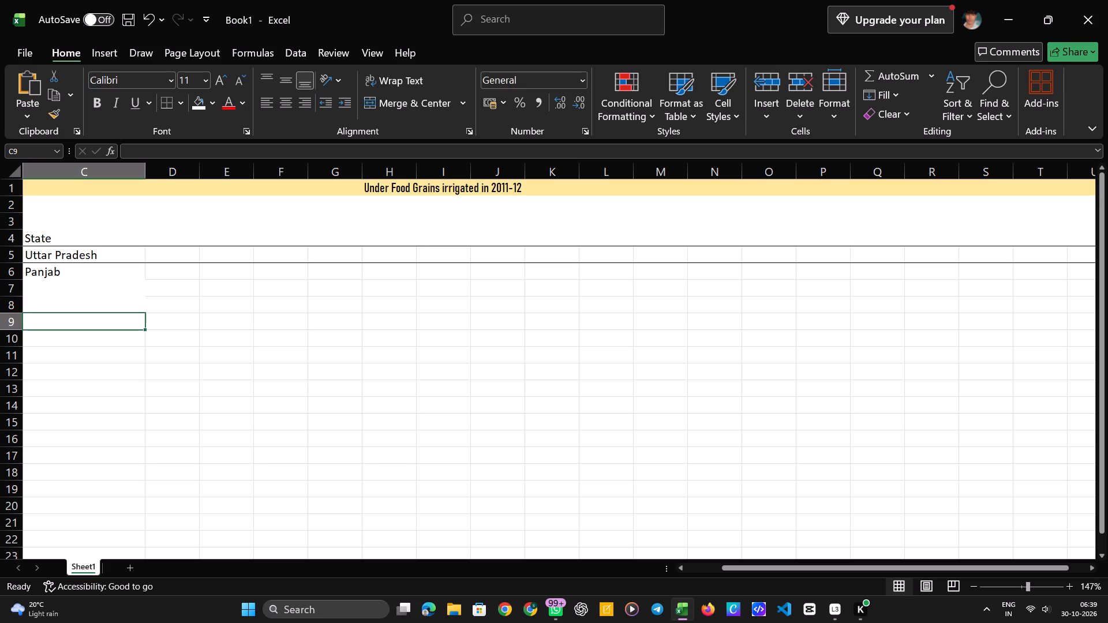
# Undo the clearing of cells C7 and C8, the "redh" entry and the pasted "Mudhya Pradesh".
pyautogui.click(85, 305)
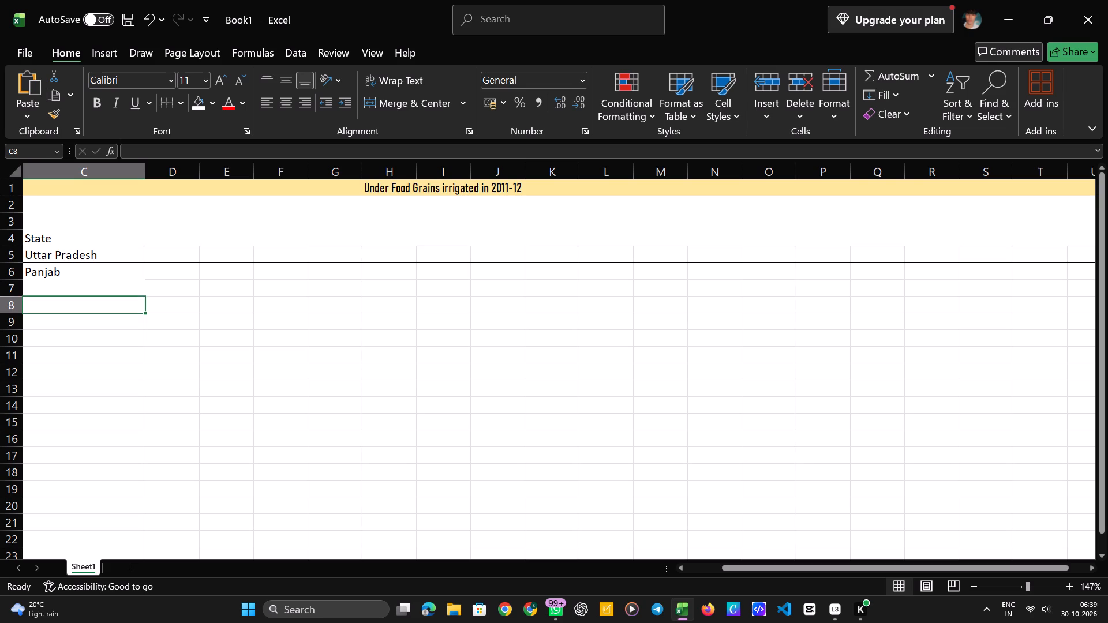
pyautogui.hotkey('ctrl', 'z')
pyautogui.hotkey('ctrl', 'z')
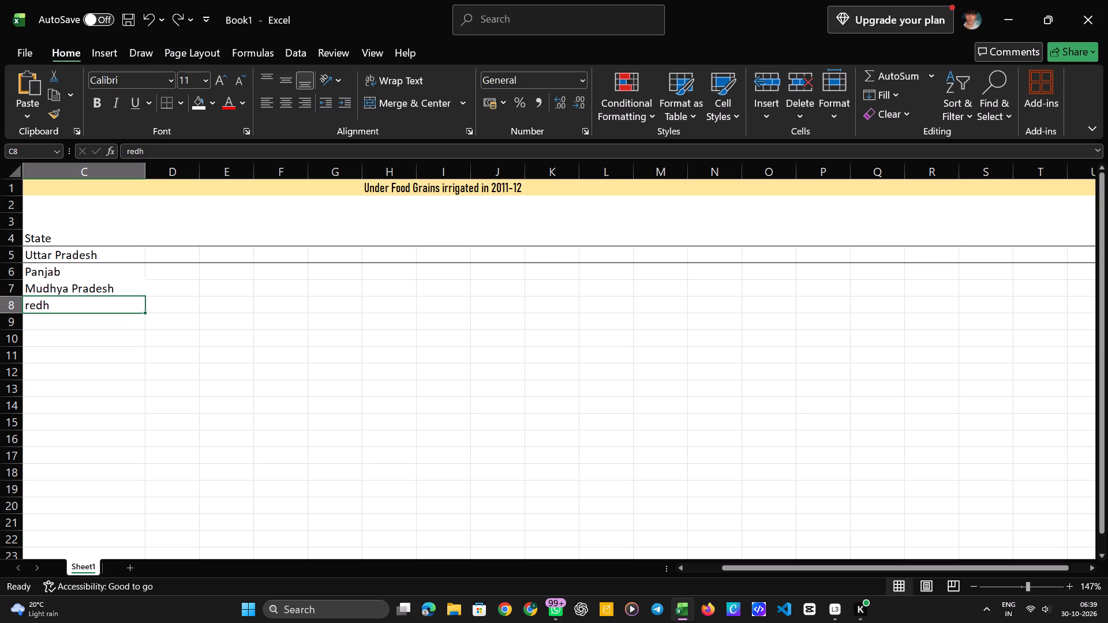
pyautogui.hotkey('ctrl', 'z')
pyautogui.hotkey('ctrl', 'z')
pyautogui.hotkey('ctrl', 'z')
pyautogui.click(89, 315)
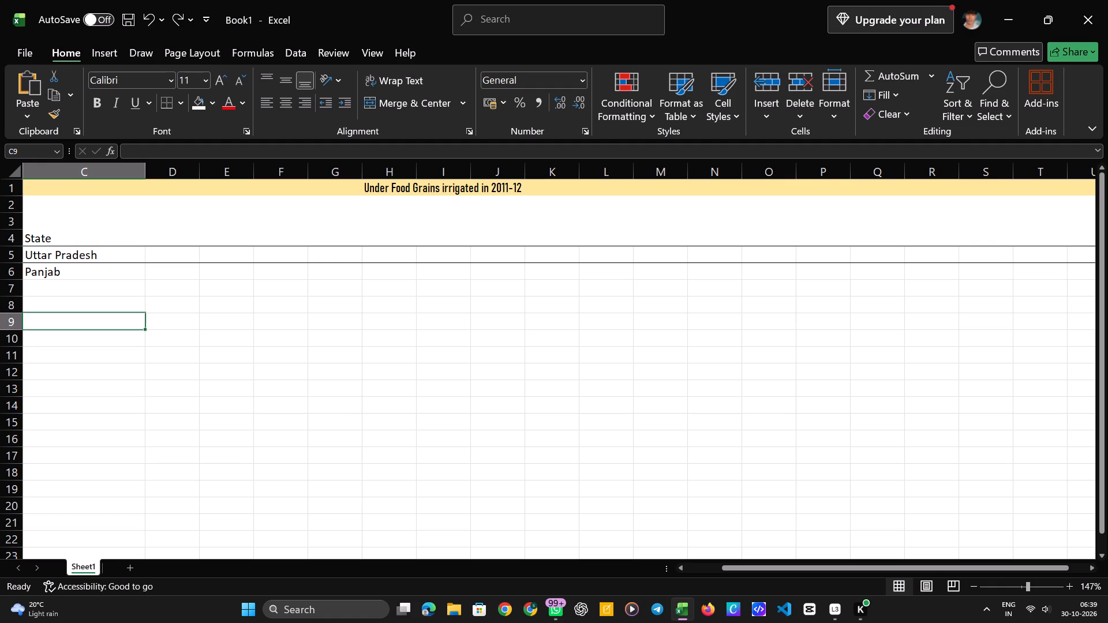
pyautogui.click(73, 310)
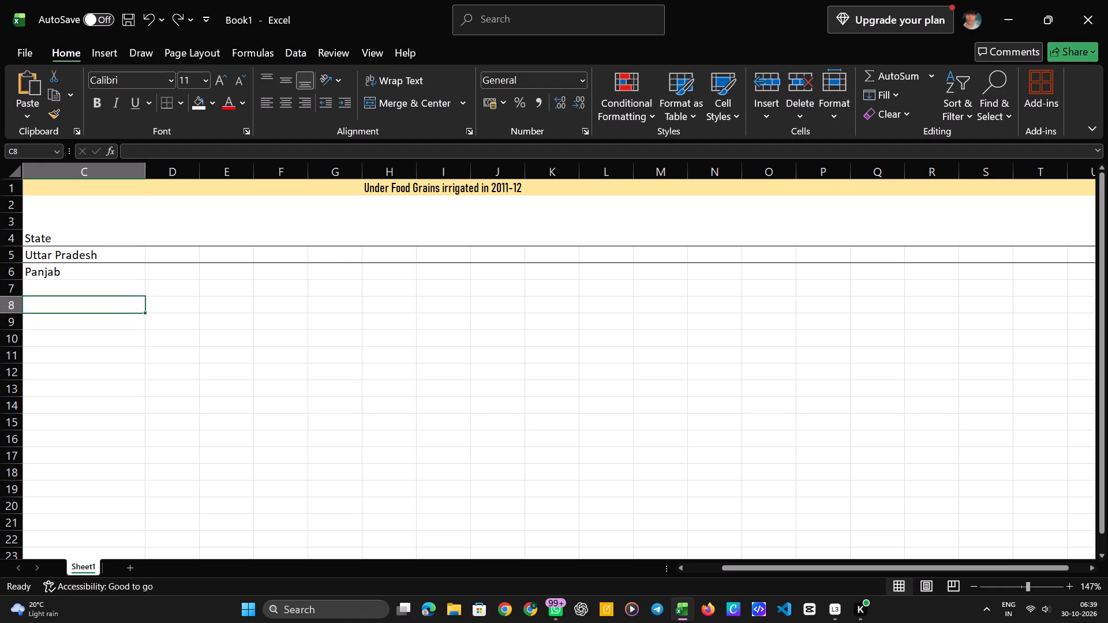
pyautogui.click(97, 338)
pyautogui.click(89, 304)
# Paste "Mudhya Pradesh" into cell C7 as the third state name.
pyautogui.click(42, 288)
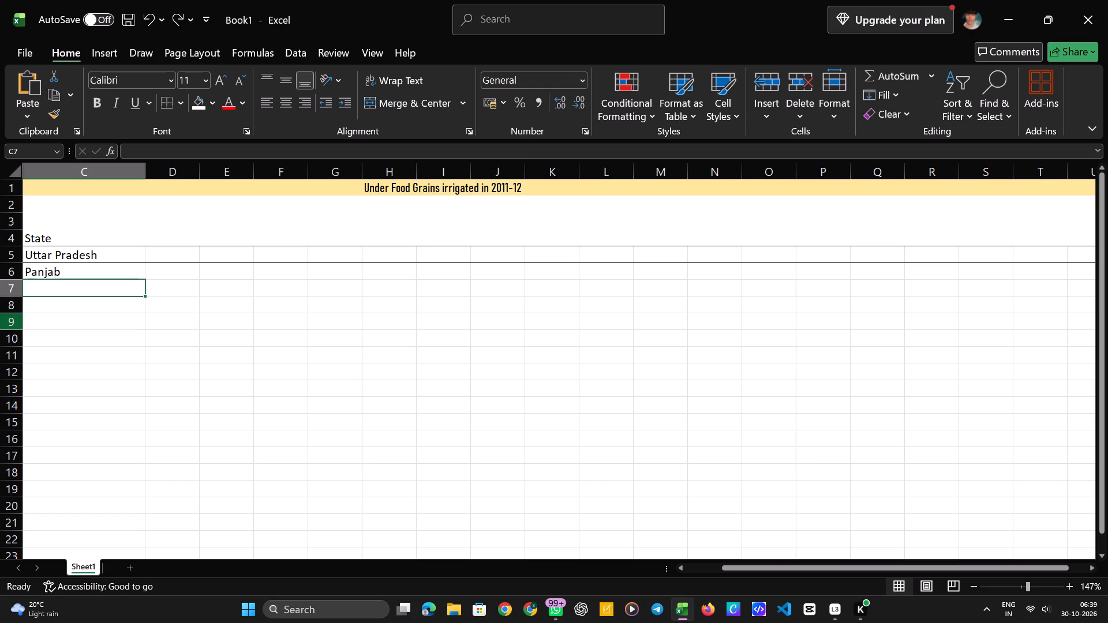
pyautogui.scroll(3, 100, 305)
pyautogui.doubleClick(66, 287)
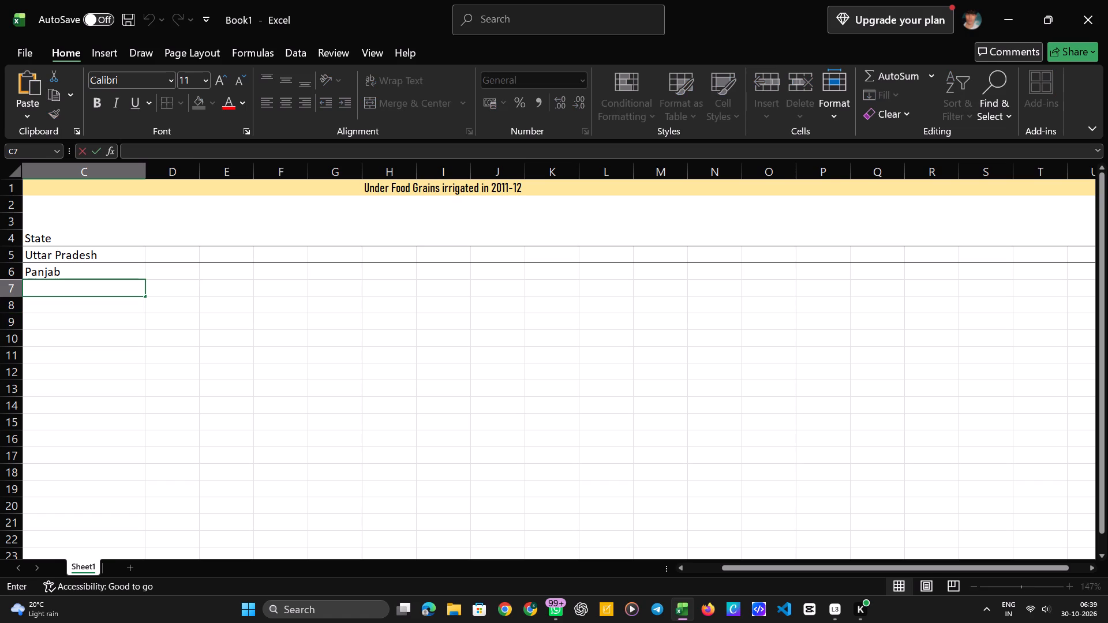
pyautogui.rightClick(66, 287)
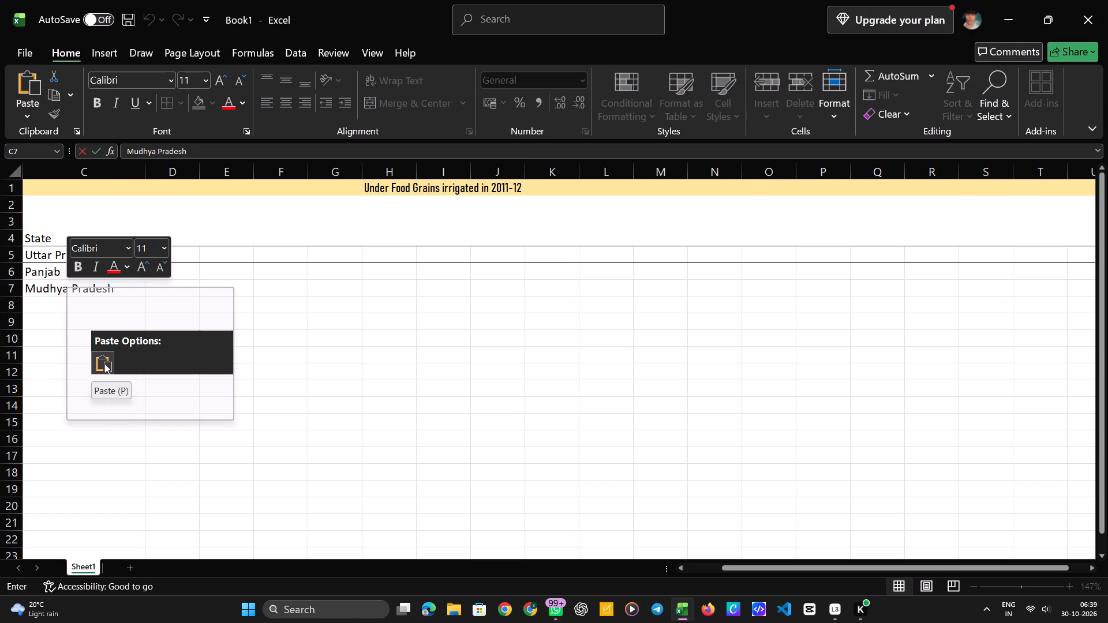
pyautogui.click(104, 361)
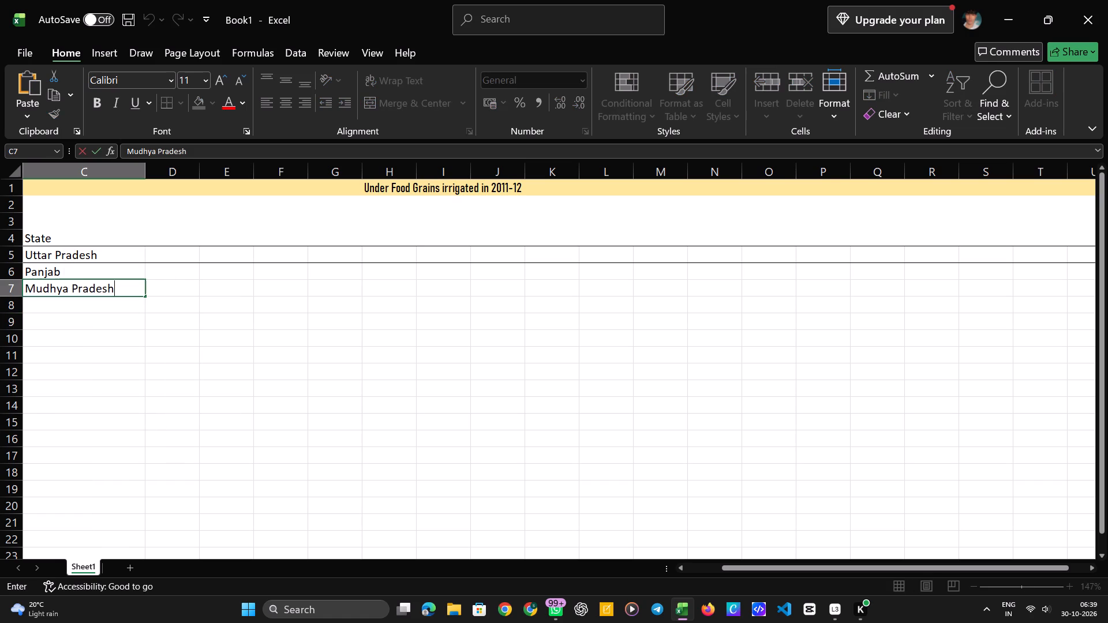
pyautogui.click(74, 308)
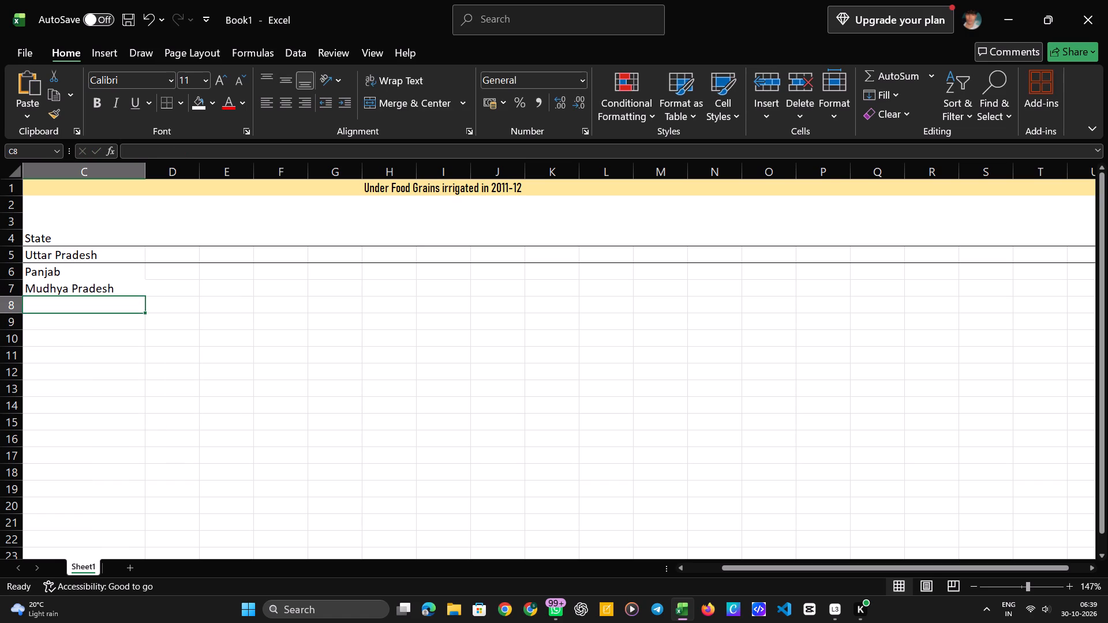
# Enter "Andhra Pradesh" in cell C10, below the existing state list.
pyautogui.click(92, 330)
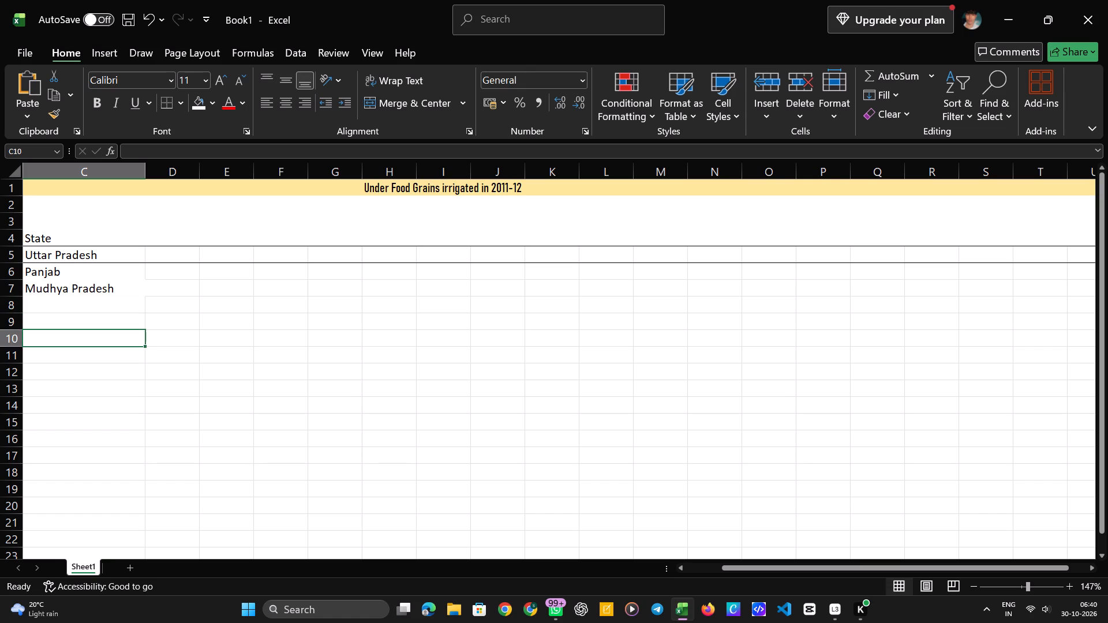
pyautogui.press('a')
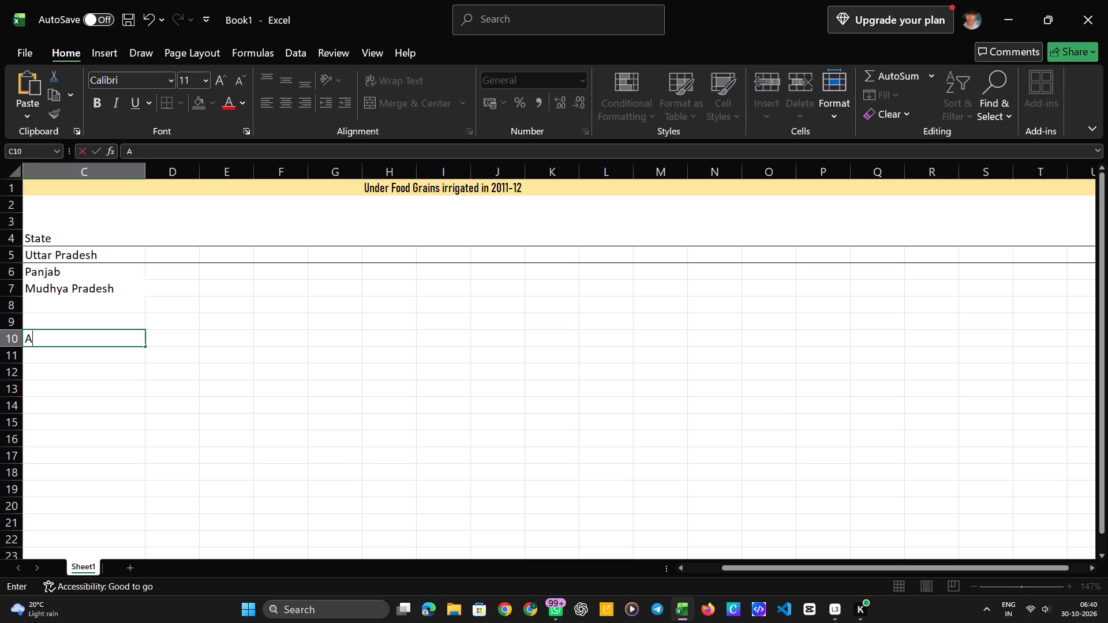
pyautogui.press('n')
pyautogui.press('d')
pyautogui.press('h')
pyautogui.press('r')
pyautogui.press('a')
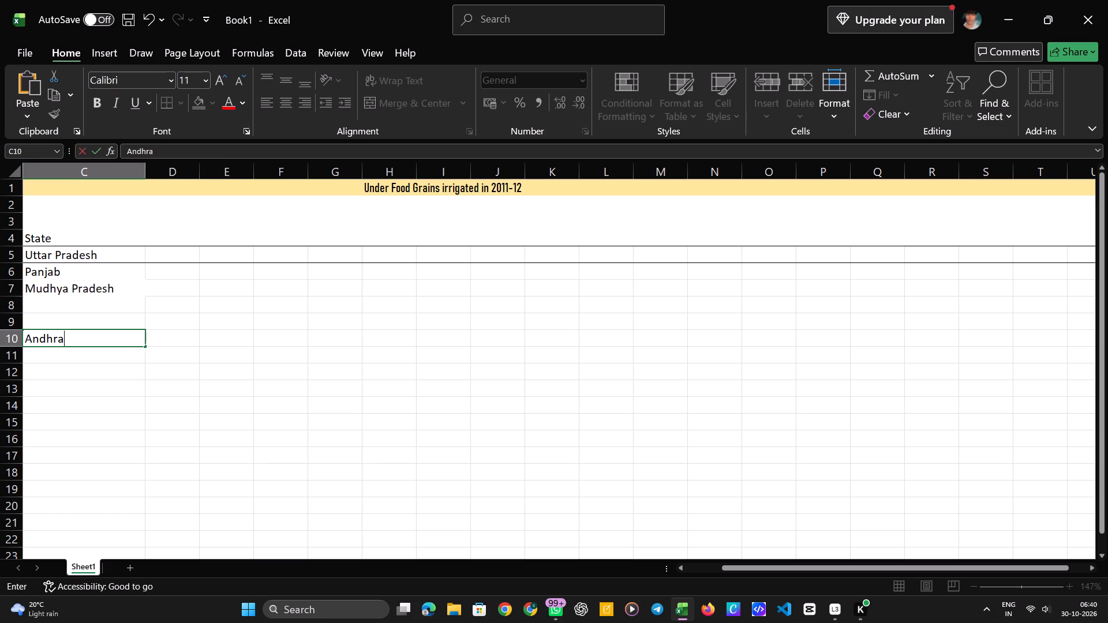
pyautogui.press('space')
pyautogui.press('p')
pyautogui.write('ra')
pyautogui.write('de')
pyautogui.press('s')
pyautogui.press('h')
pyautogui.click(105, 359)
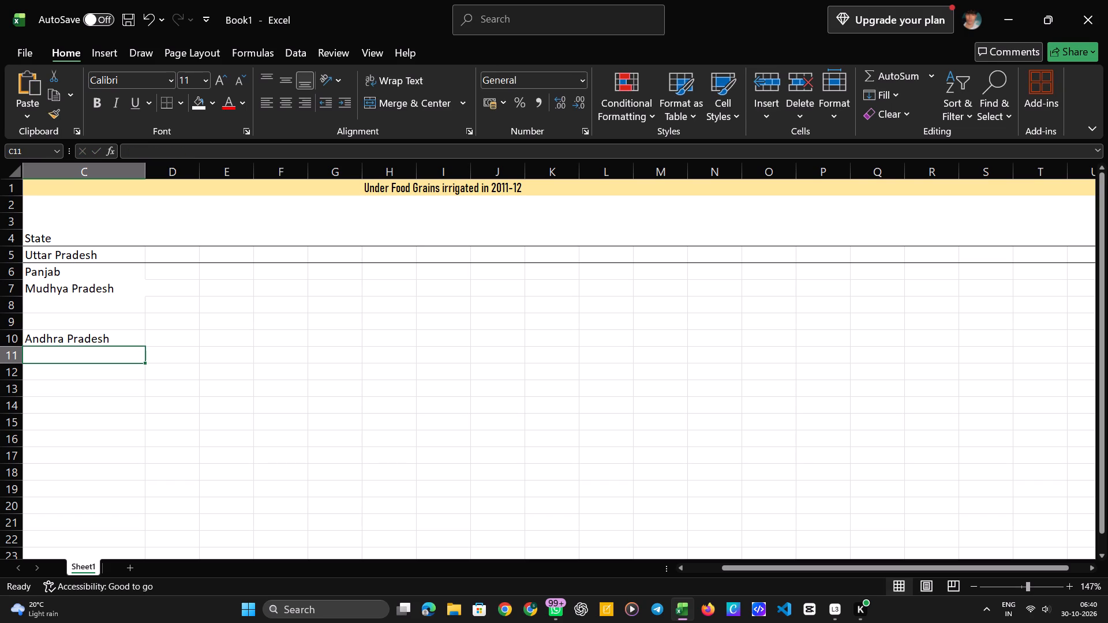
# Draw thin solid border lines below "Panjab" in cell C6 and below "Mudhya Pradesh" in cell C7.
pyautogui.click(98, 307)
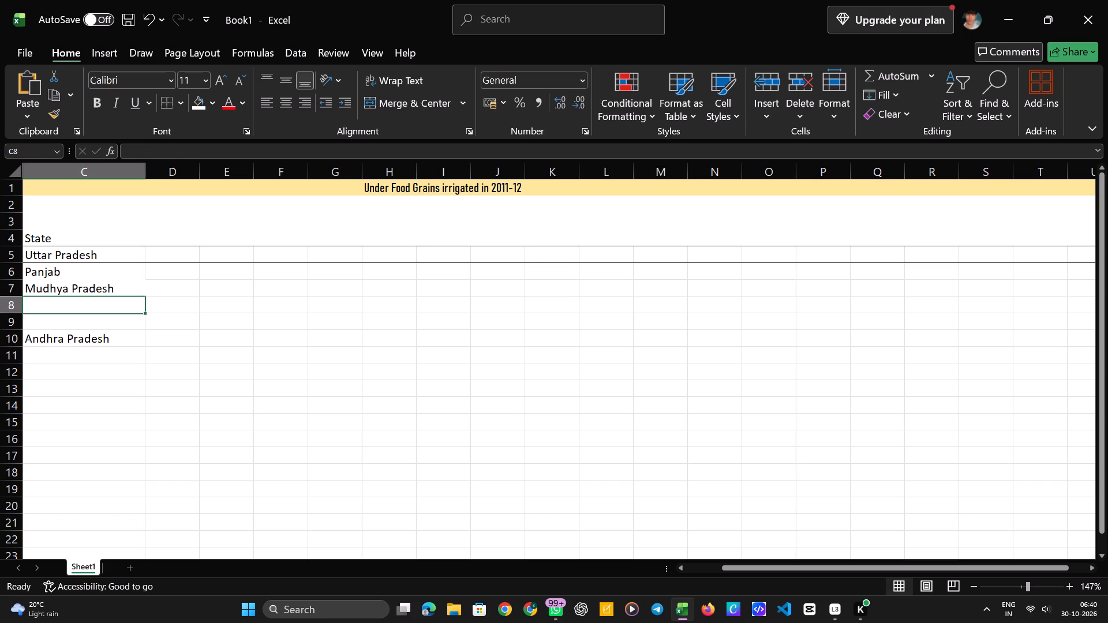
pyautogui.click(182, 100)
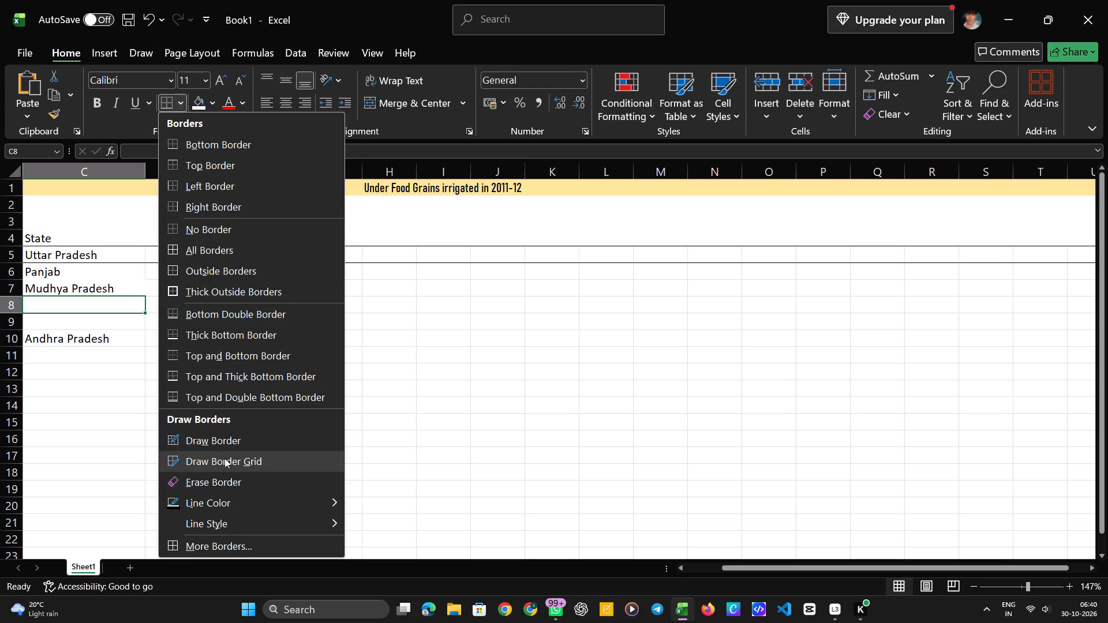
pyautogui.scroll(-1, 228, 470)
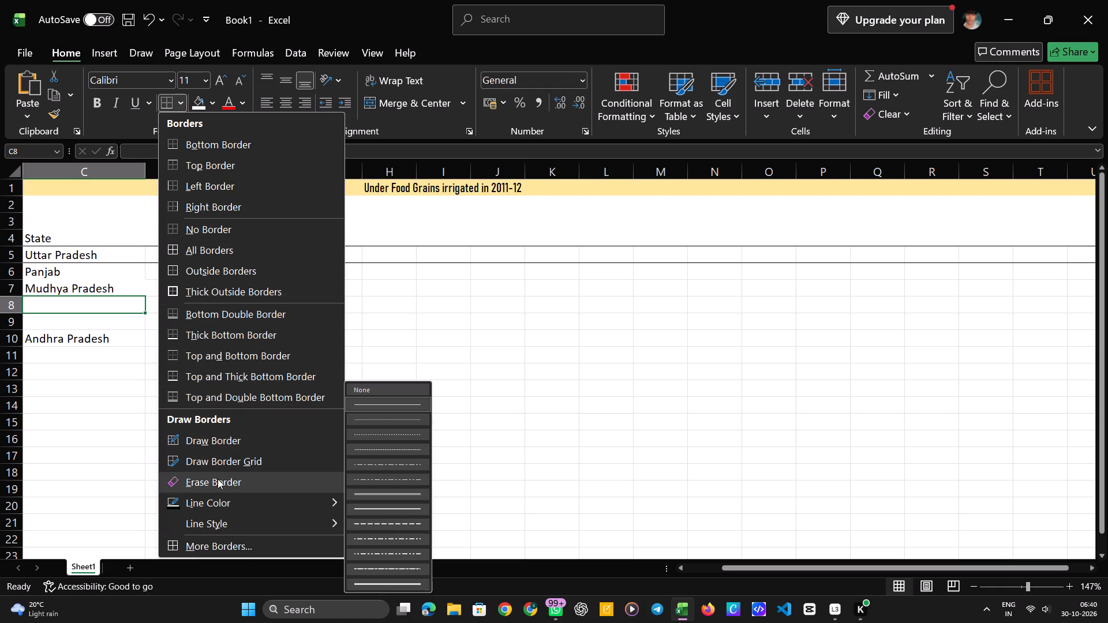
pyautogui.click(222, 523)
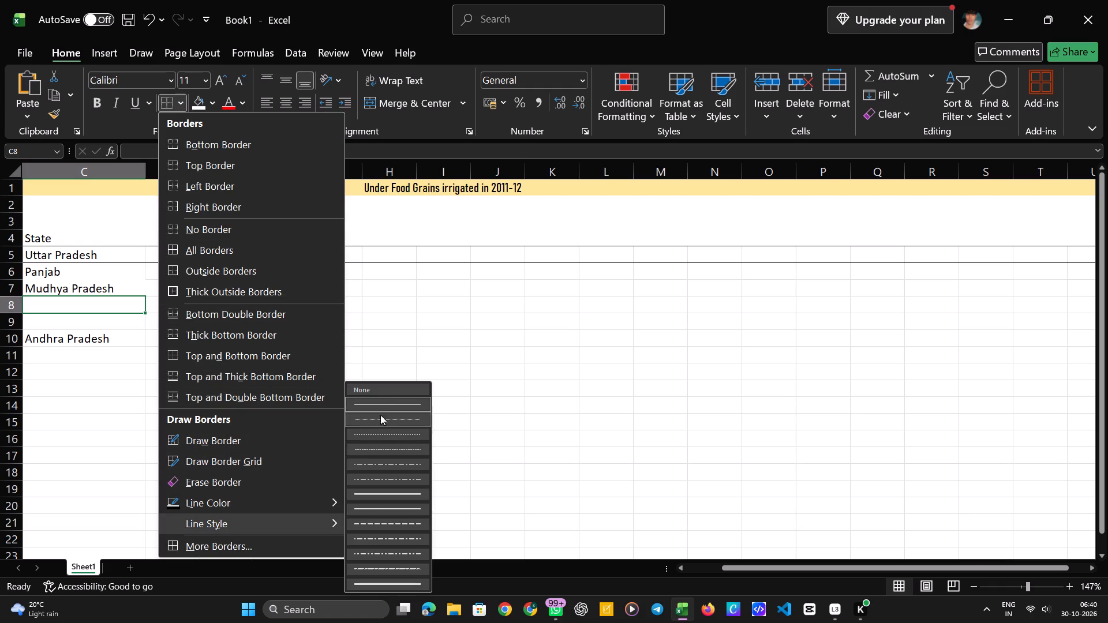
pyautogui.click(385, 401)
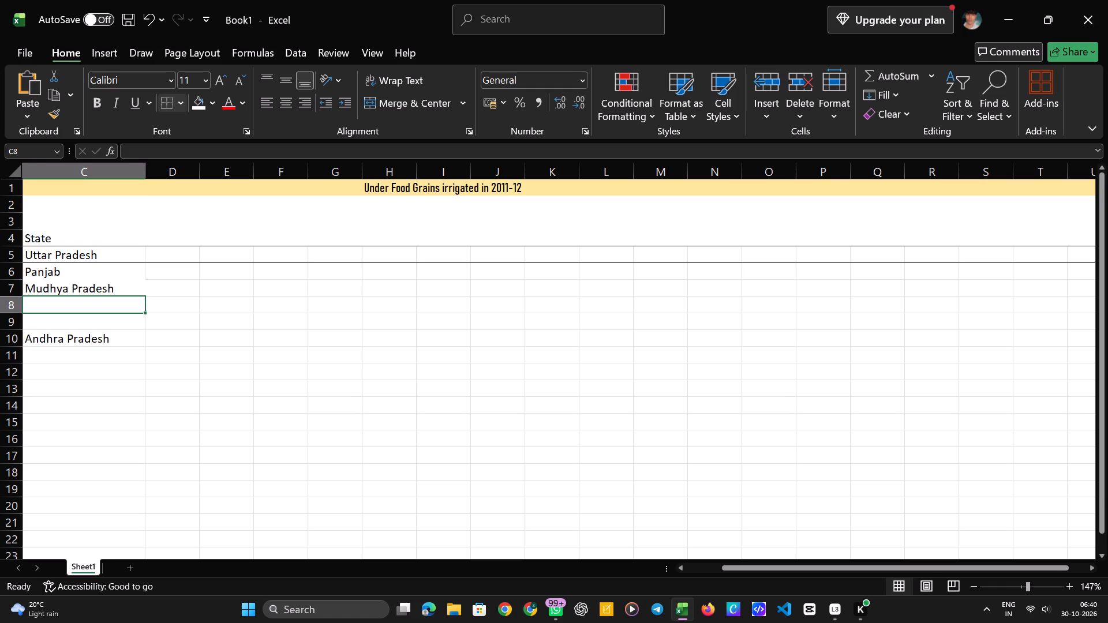
pyautogui.click(50, 299)
pyautogui.click(99, 280)
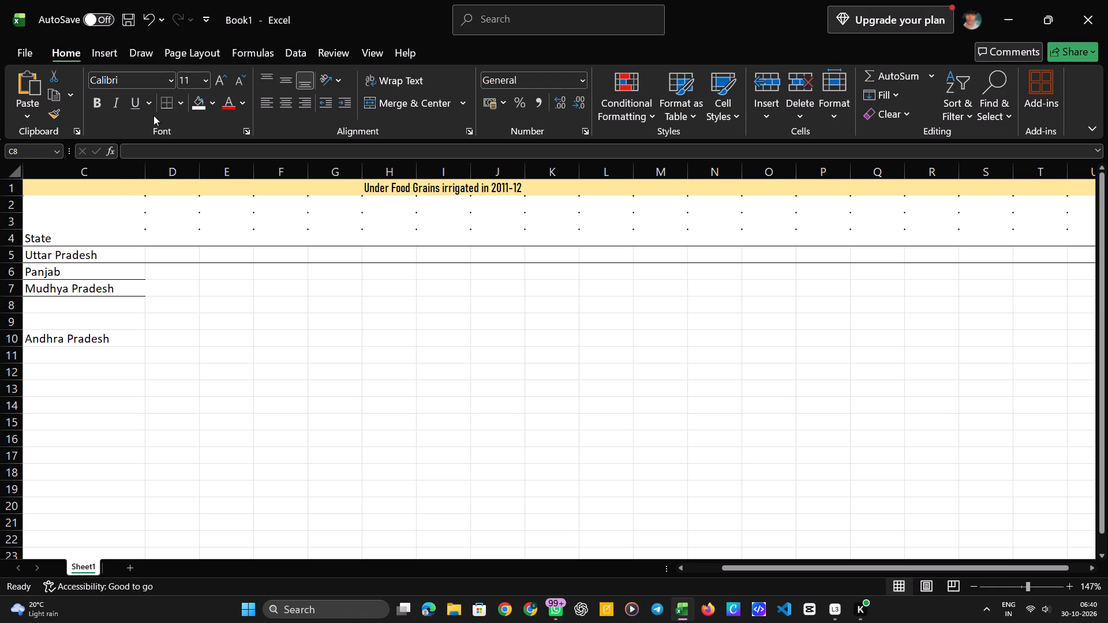
pyautogui.click(158, 131)
pyautogui.click(166, 146)
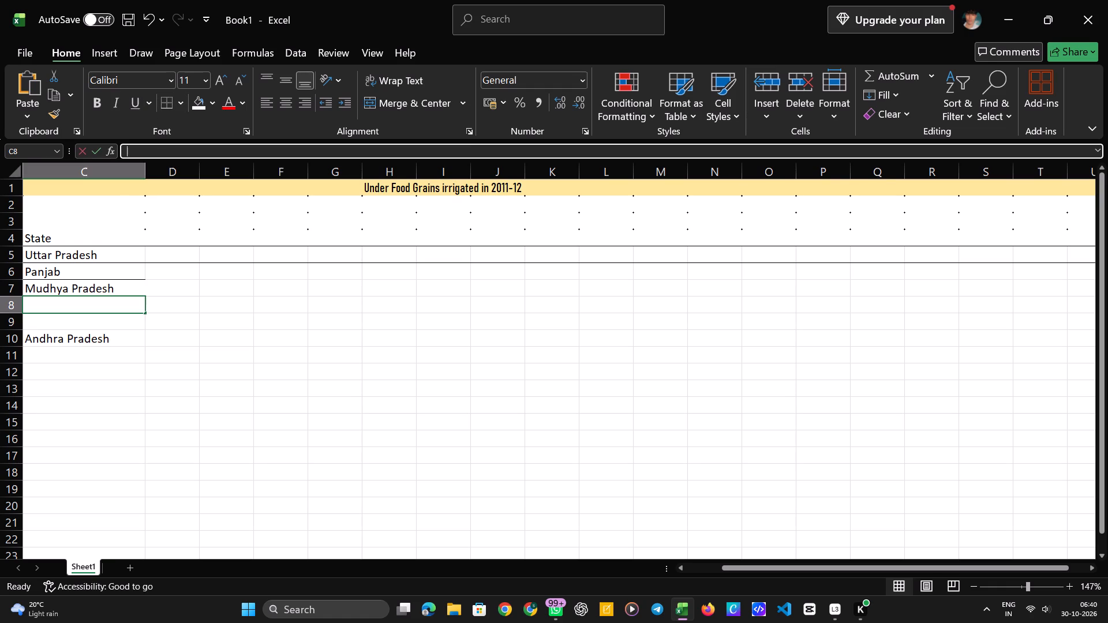
pyautogui.click(118, 317)
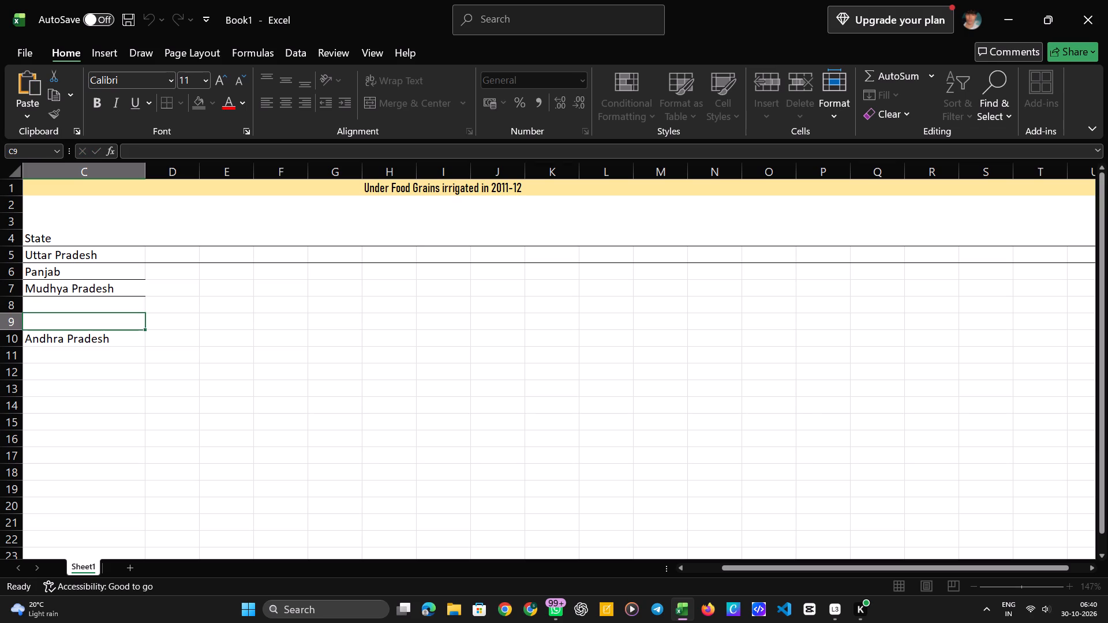
# Move the text "Andhra Pradesh" from cell C10 to cell C8, directly below "Mudhya Pradesh".
pyautogui.click(123, 339)
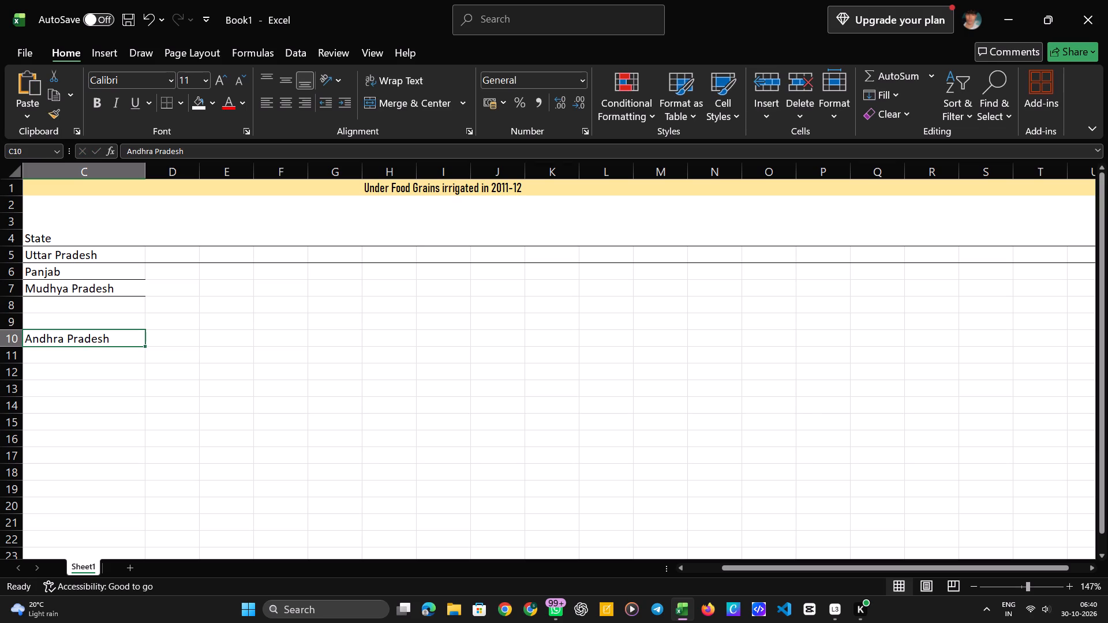
pyautogui.doubleClick(33, 339)
pyautogui.moveTo(28, 339); pyautogui.dragTo(119, 340)
pyautogui.rightClick(88, 337)
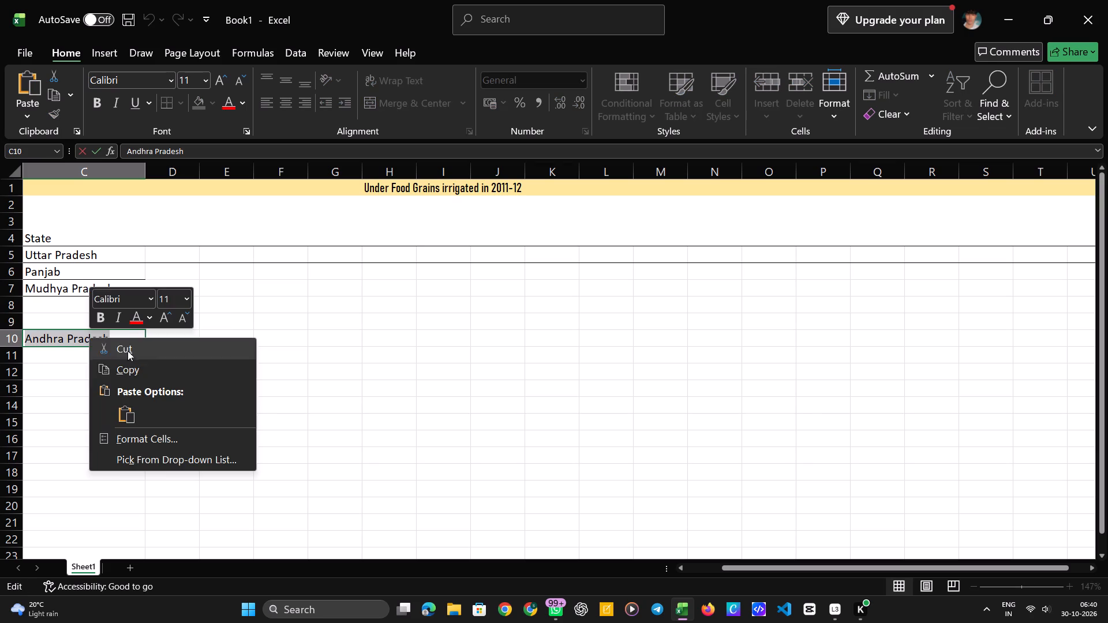
pyautogui.click(137, 349)
pyautogui.click(85, 308)
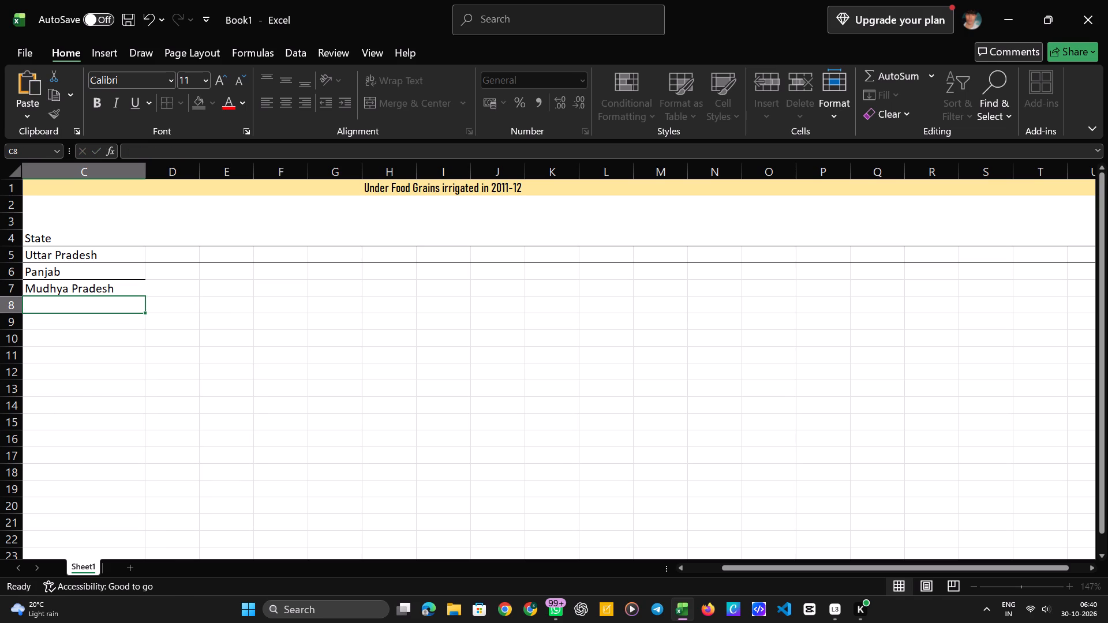
pyautogui.doubleClick(85, 308)
pyautogui.rightClick(85, 306)
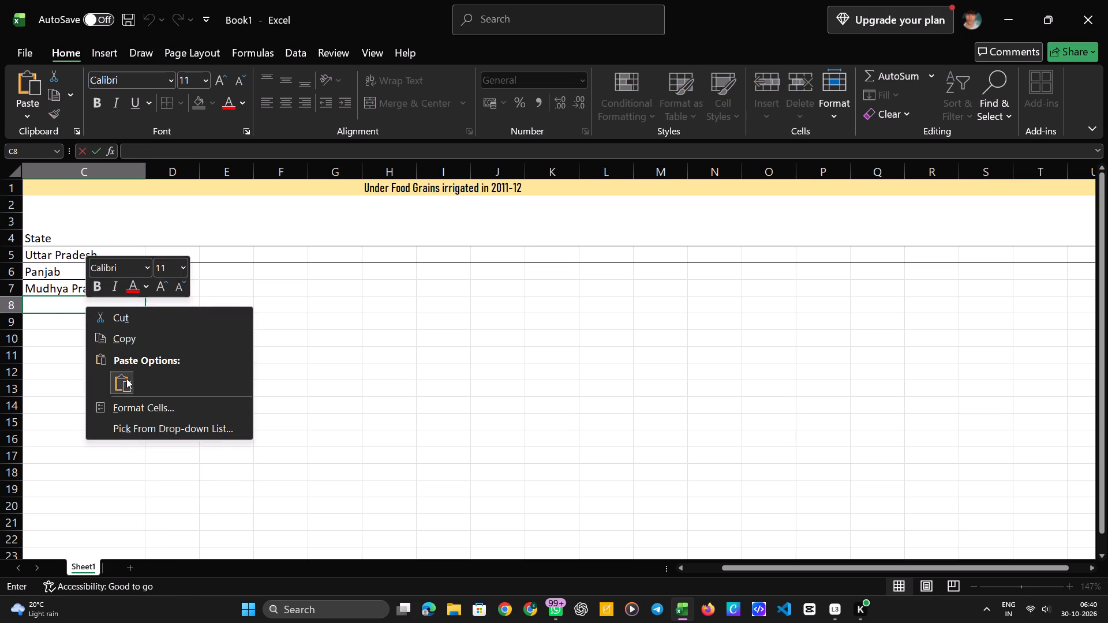
pyautogui.click(126, 378)
pyautogui.click(77, 332)
pyautogui.click(76, 325)
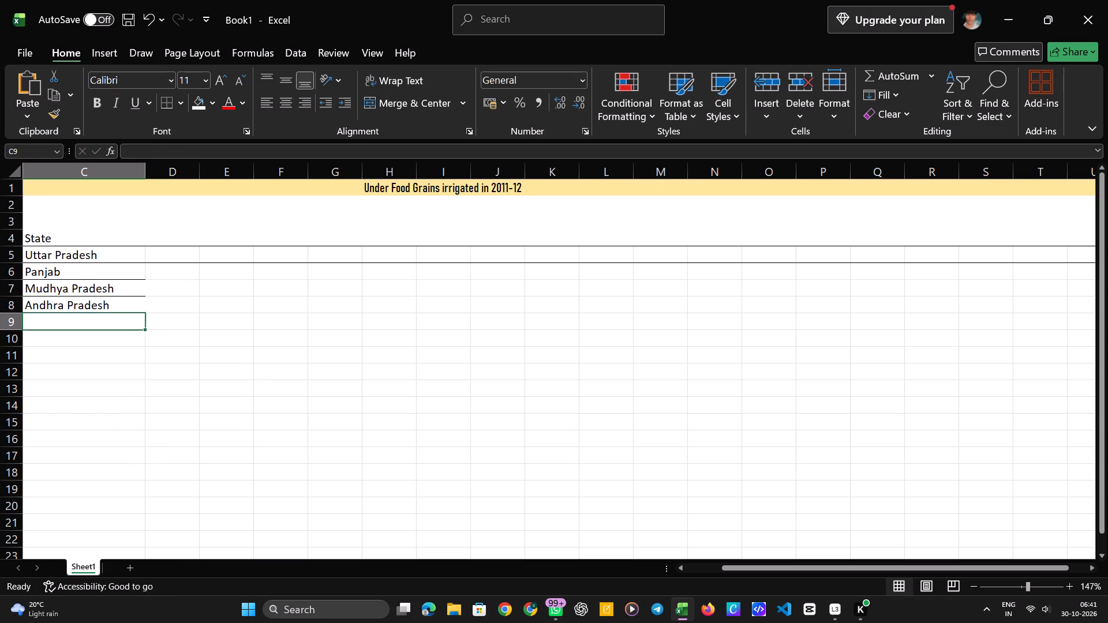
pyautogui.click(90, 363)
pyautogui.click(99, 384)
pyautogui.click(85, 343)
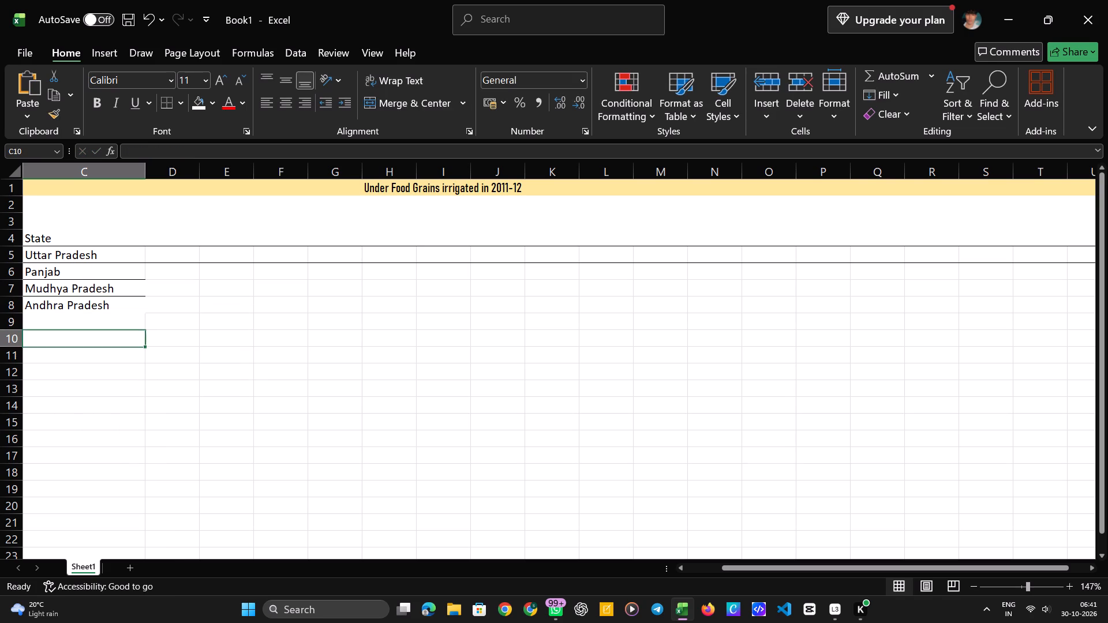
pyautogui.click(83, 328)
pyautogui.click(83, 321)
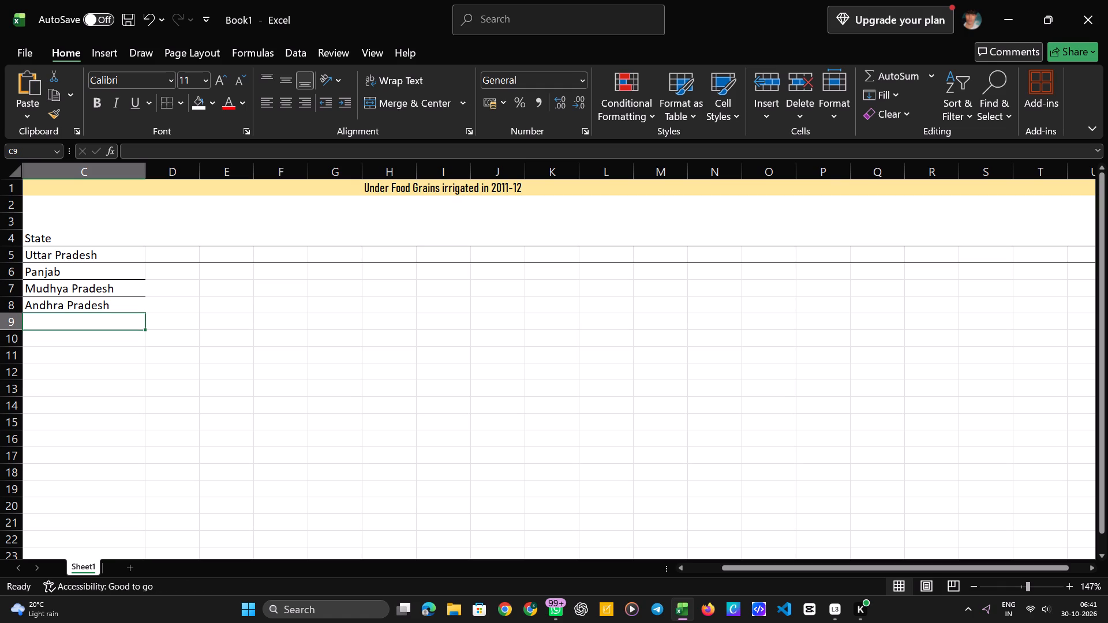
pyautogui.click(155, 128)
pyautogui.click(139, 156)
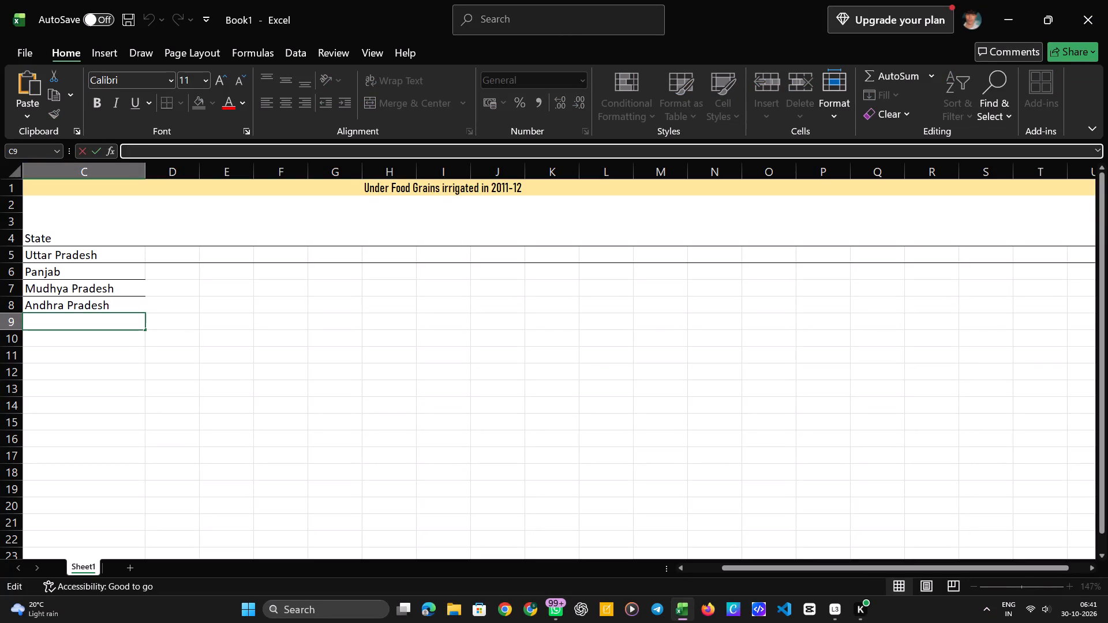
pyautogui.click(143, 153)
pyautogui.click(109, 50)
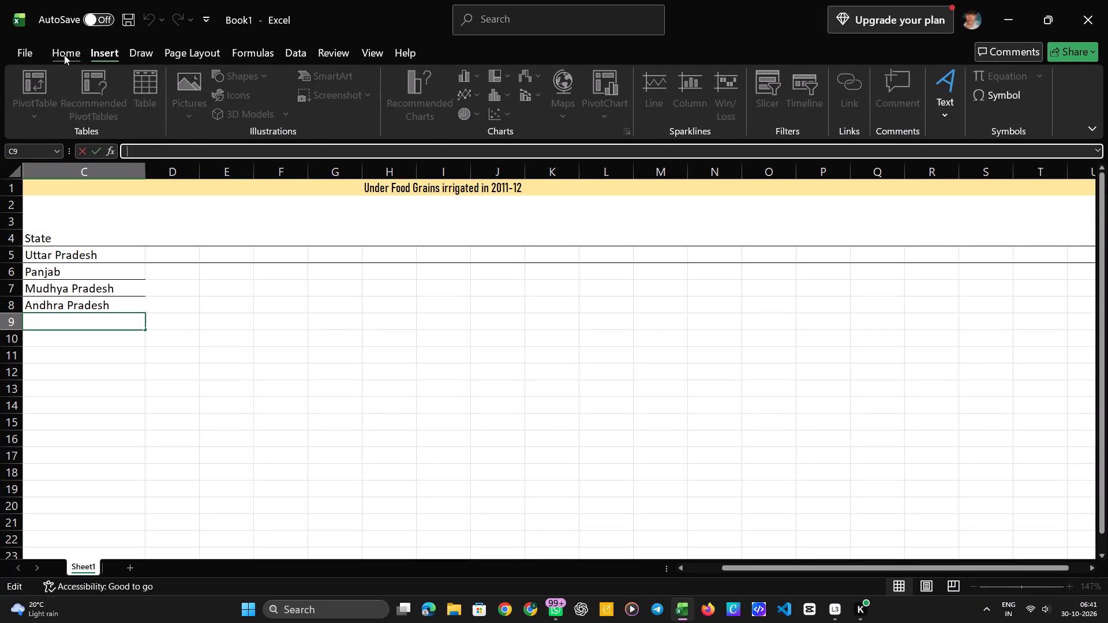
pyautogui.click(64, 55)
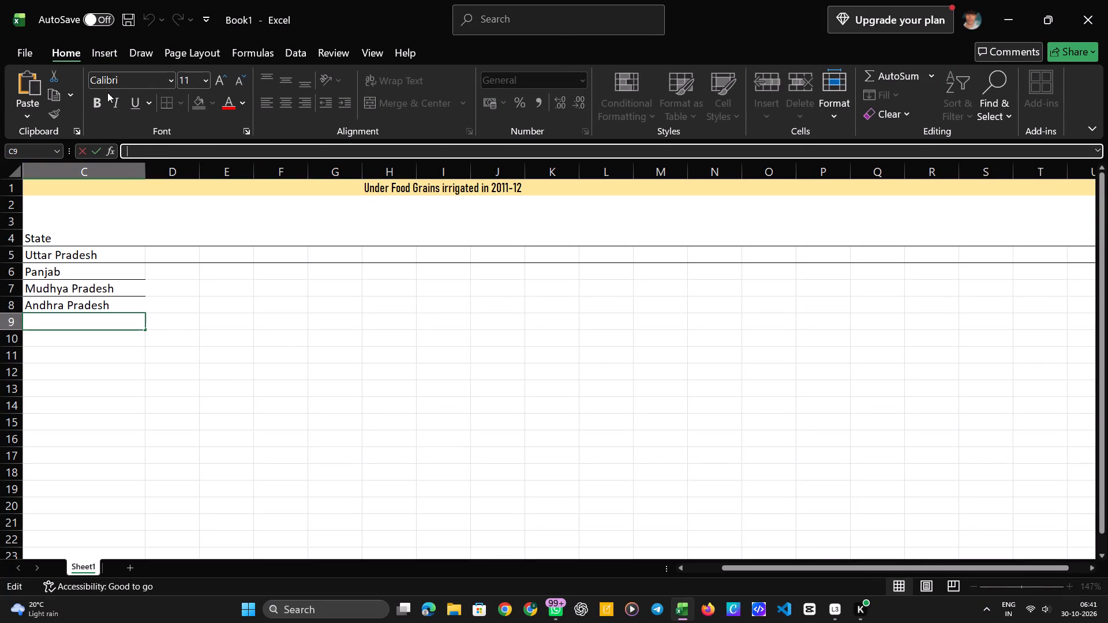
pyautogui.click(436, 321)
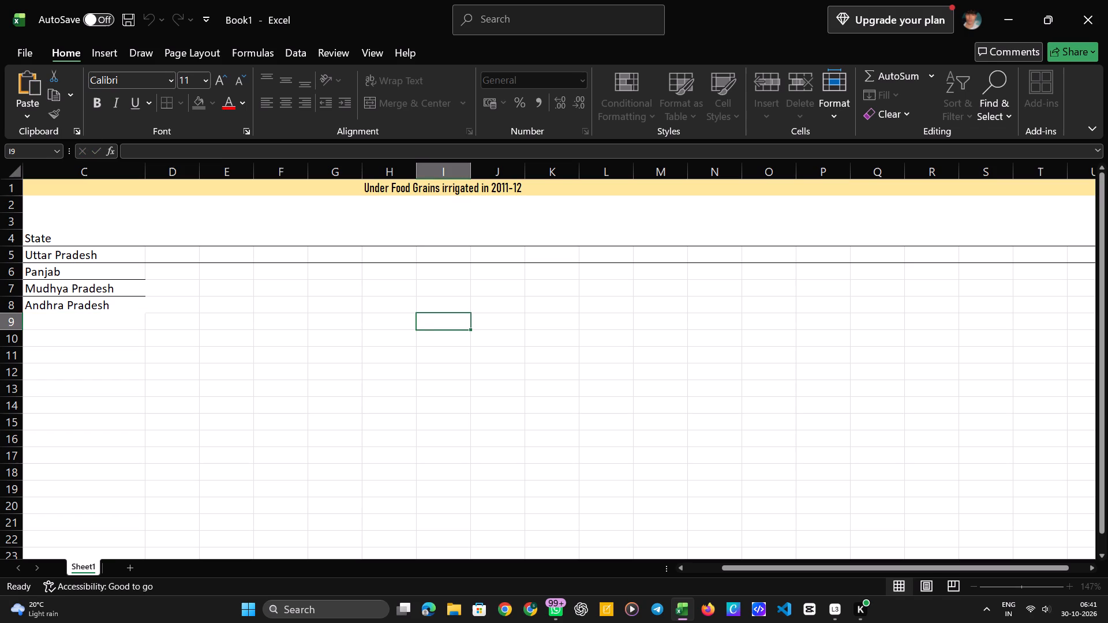
# Enter "Rajasthan" in cell C10, below the state list.
pyautogui.click(87, 323)
pyautogui.click(94, 343)
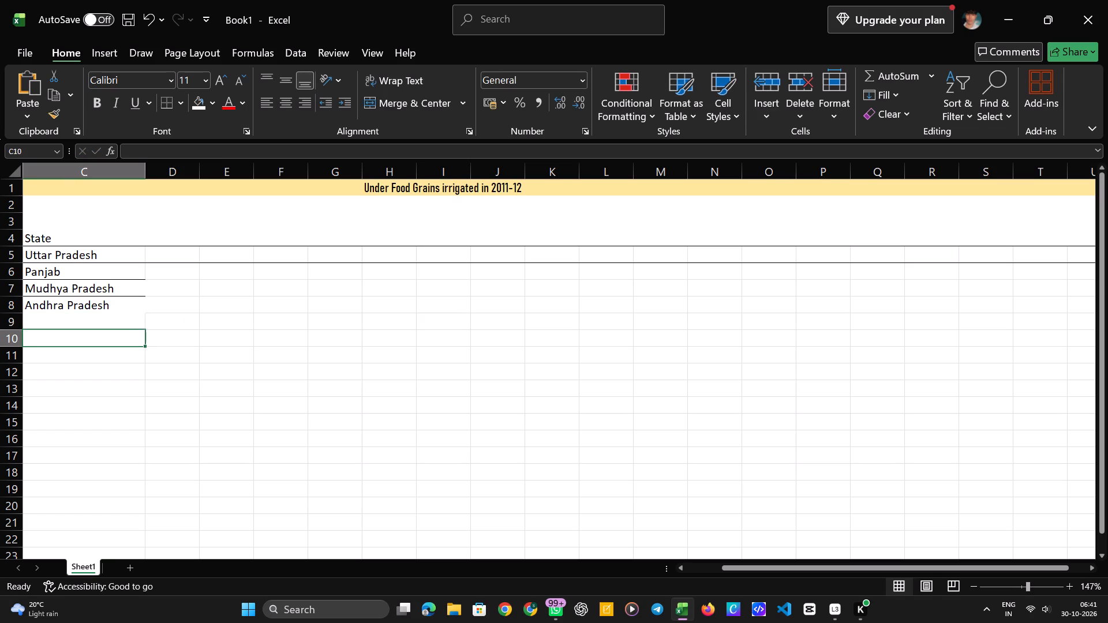
pyautogui.doubleClick(85, 341)
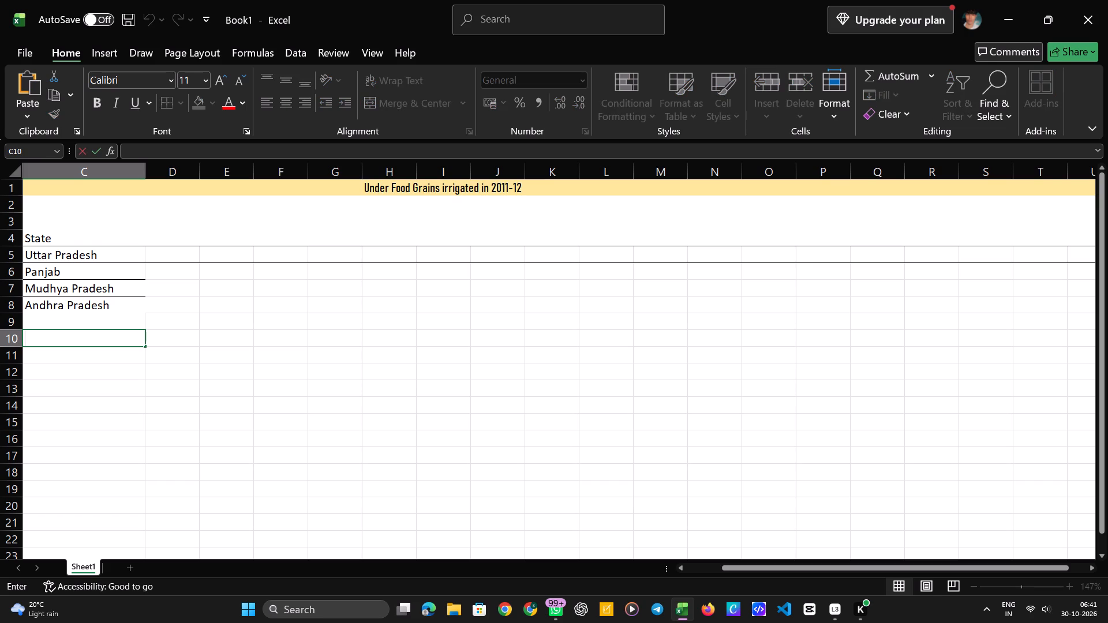
pyautogui.press('r')
pyautogui.press('a')
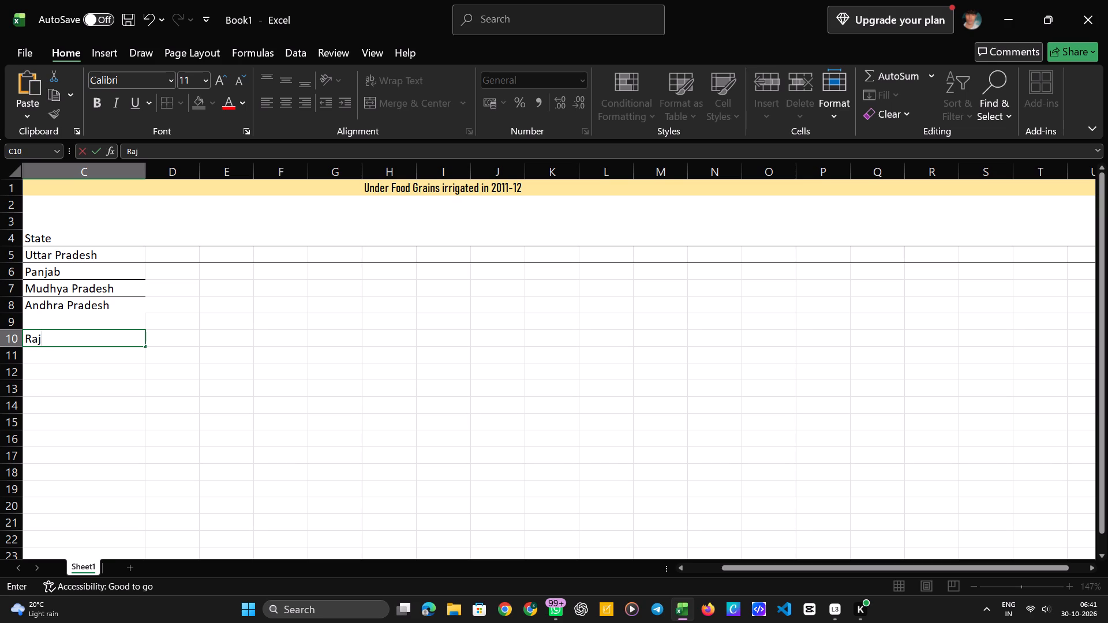
pyautogui.press('a')
pyautogui.press('s')
pyautogui.write('than')
pyautogui.press('Return')
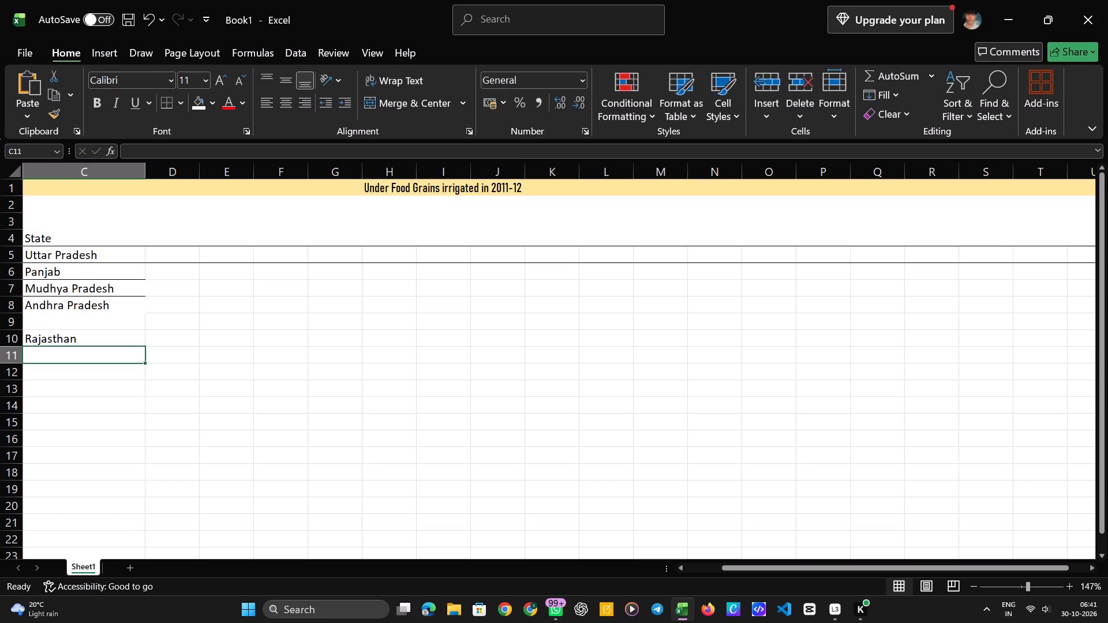
# Enter "West Bengal" in cell C11, directly below "Rajasthan" in the state list.
pyautogui.scroll(1, 194, 344)
pyautogui.press('w')
pyautogui.press('e')
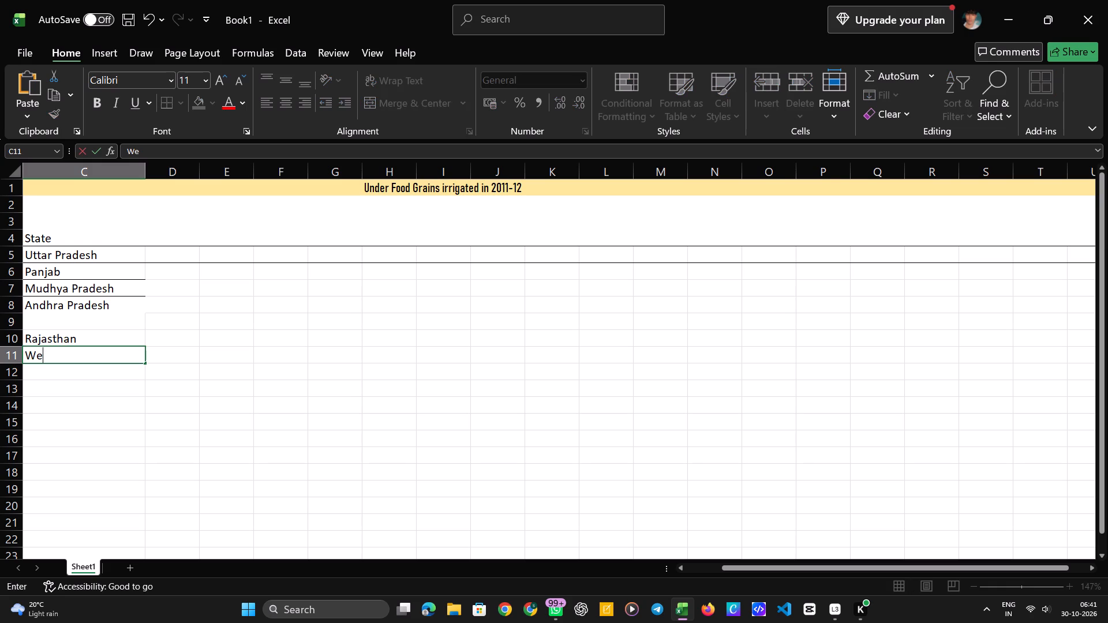
pyautogui.write('st')
pyautogui.press('space')
pyautogui.press('b')
pyautogui.press('e')
pyautogui.write('nga')
pyautogui.press('l')
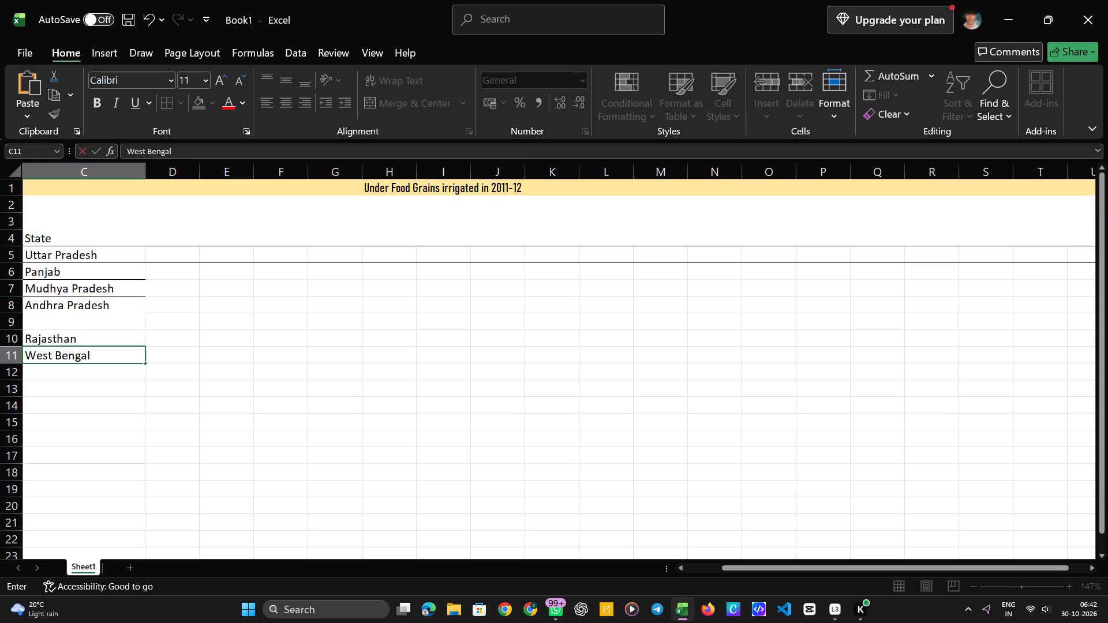
pyautogui.press('Return')
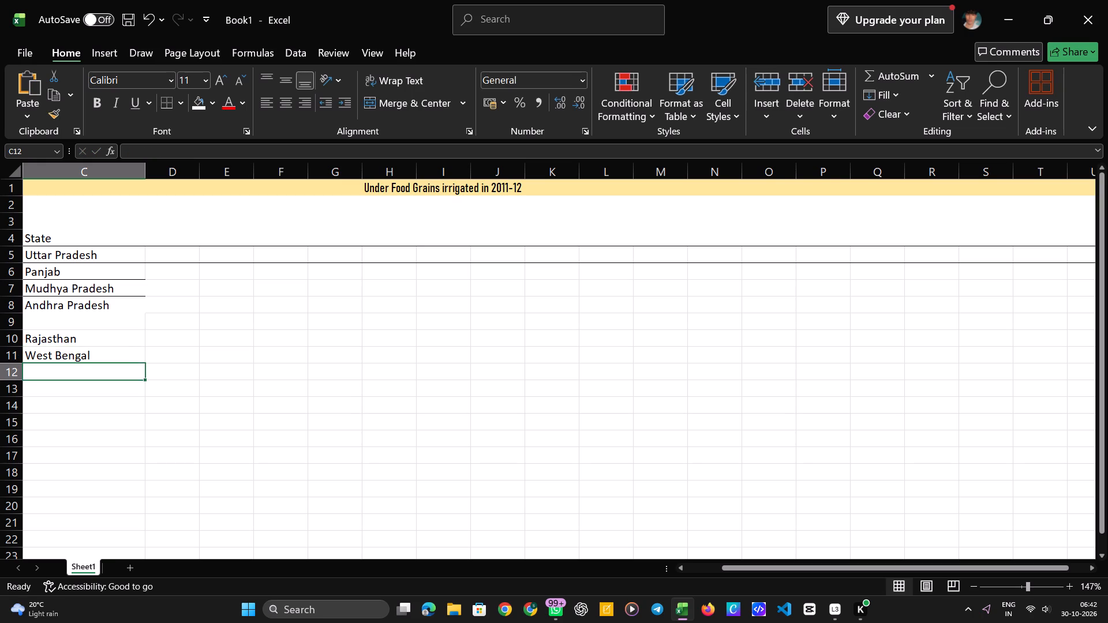
# Add "Haryana" in cell C12 and "Maharastra" in cell C13, continuing the state list below "West Bengal".
pyautogui.press('h')
pyautogui.write('aryana')
pyautogui.press('Return')
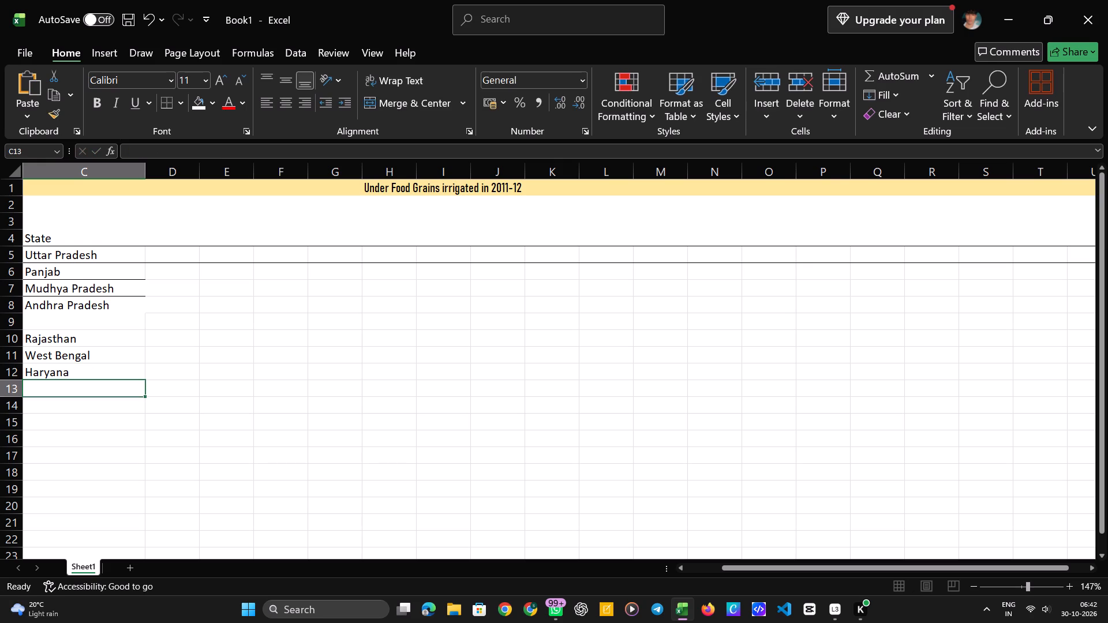
pyautogui.press('m')
pyautogui.press('a')
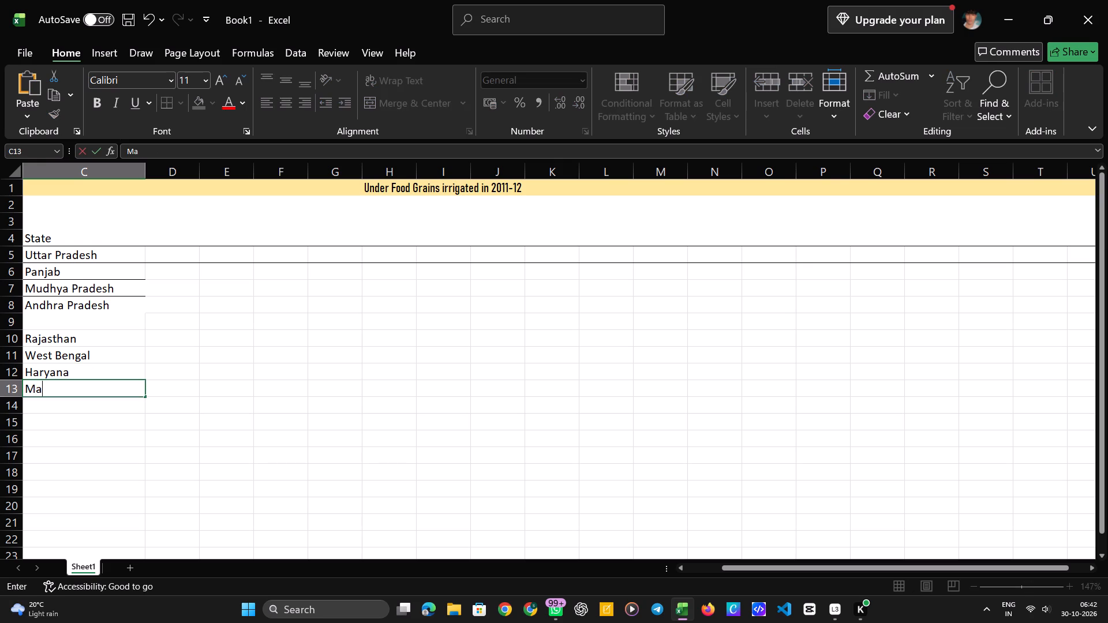
pyautogui.write('ha')
pyautogui.press('r')
pyautogui.press('a')
pyautogui.press('s')
pyautogui.write('tra')
pyautogui.press('Return')
# Add "Bihar" in cell C14 and "Karnataka" in cell C15, continuing the state list below "Maharastra".
pyautogui.press('b')
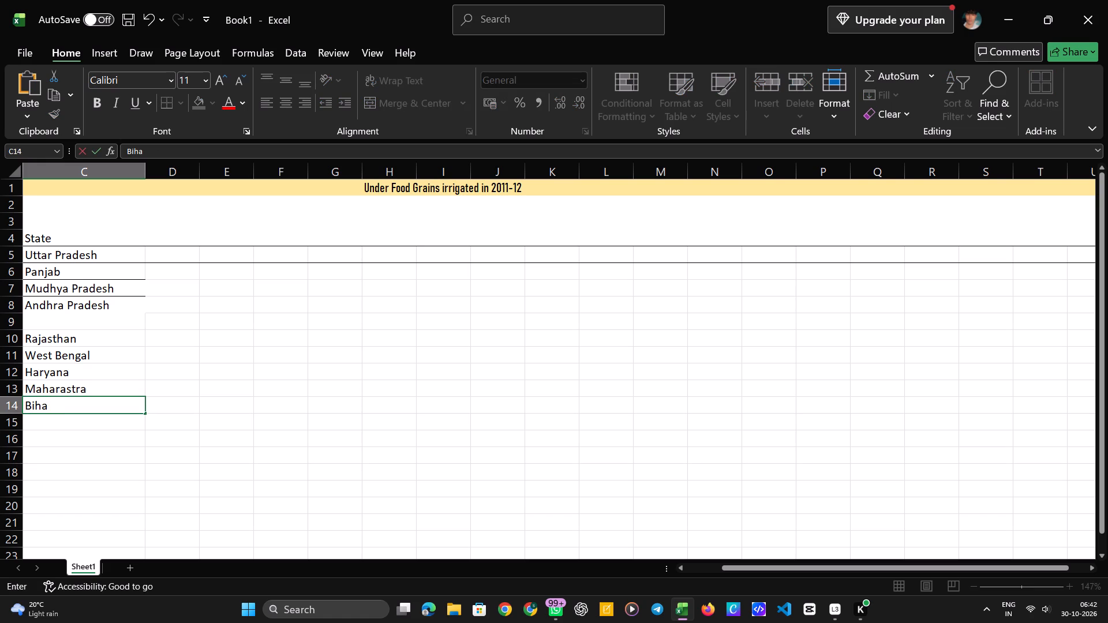
pyautogui.press('Return')
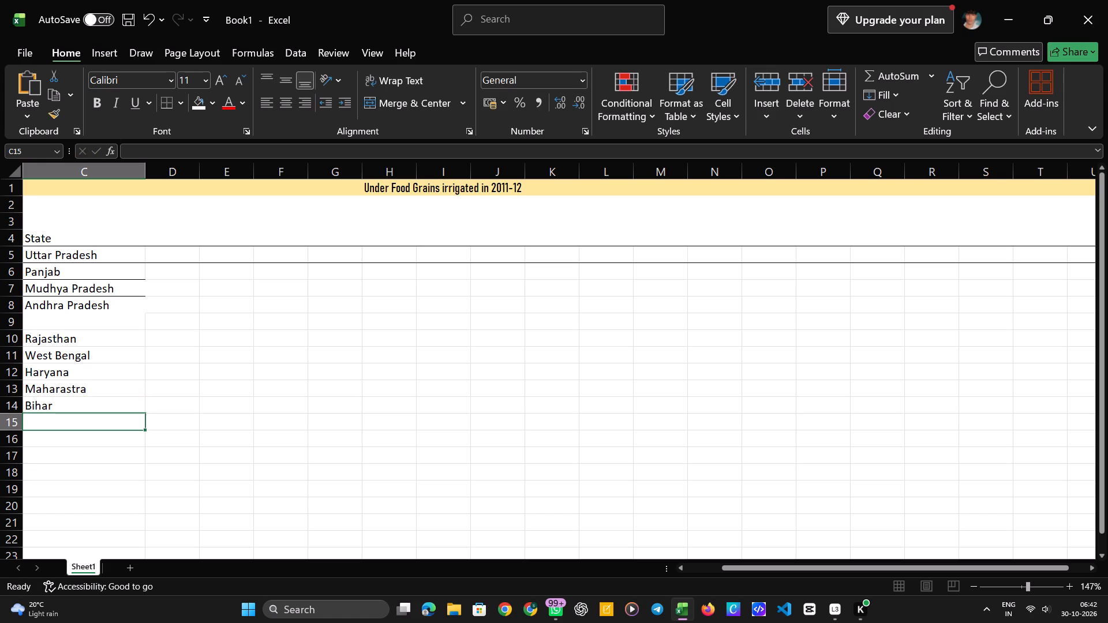
pyautogui.press('k')
pyautogui.press('a')
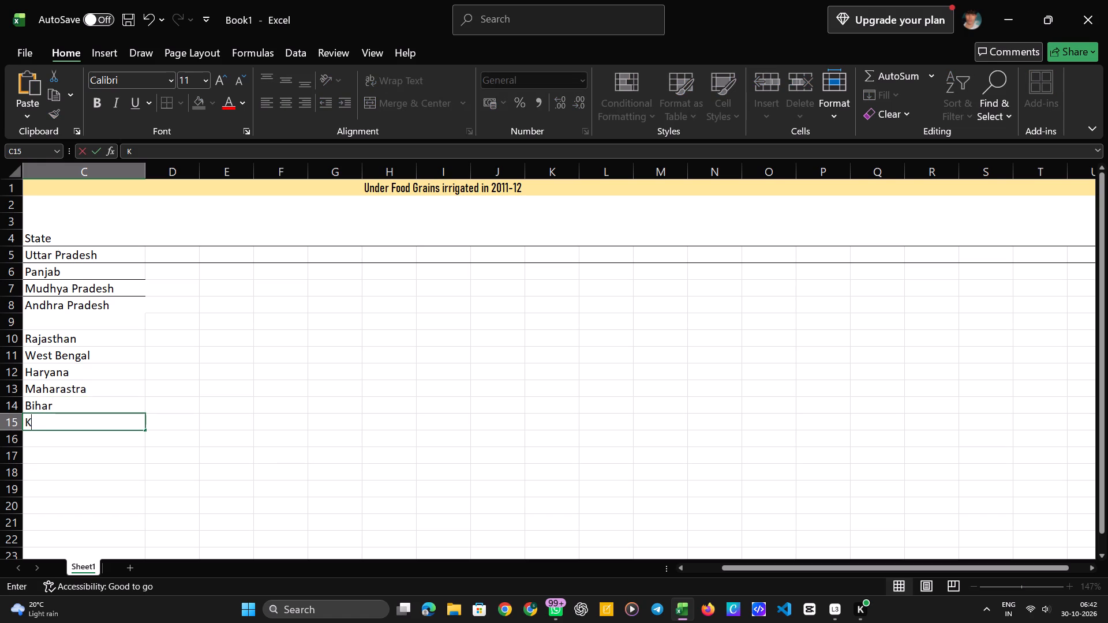
pyautogui.press('r')
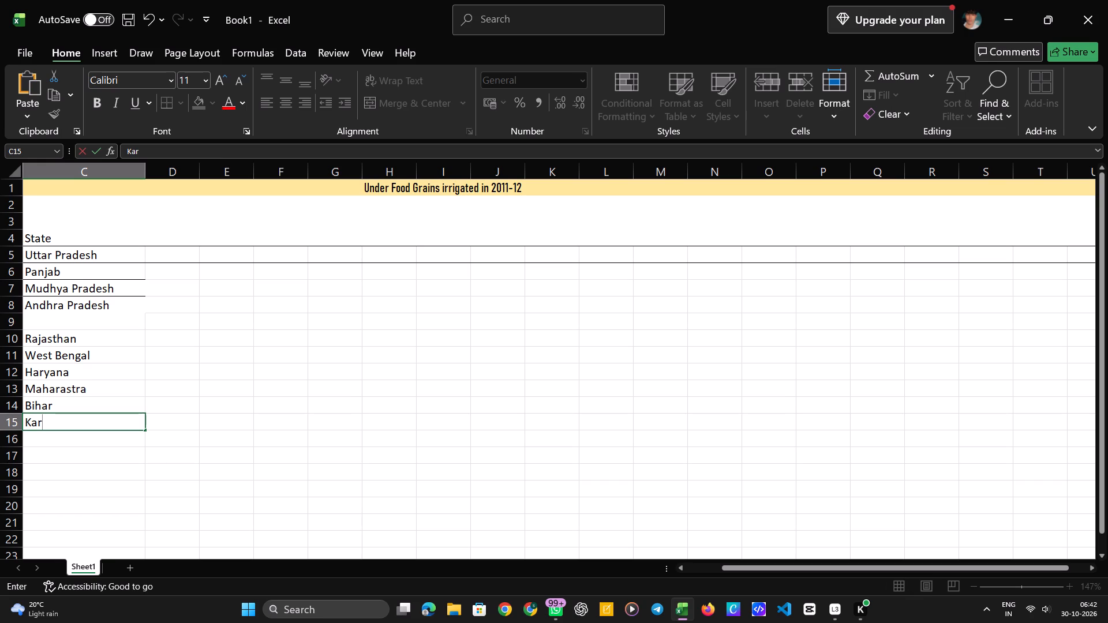
pyautogui.press('n')
pyautogui.press('a')
pyautogui.write('taka')
pyautogui.press('Return')
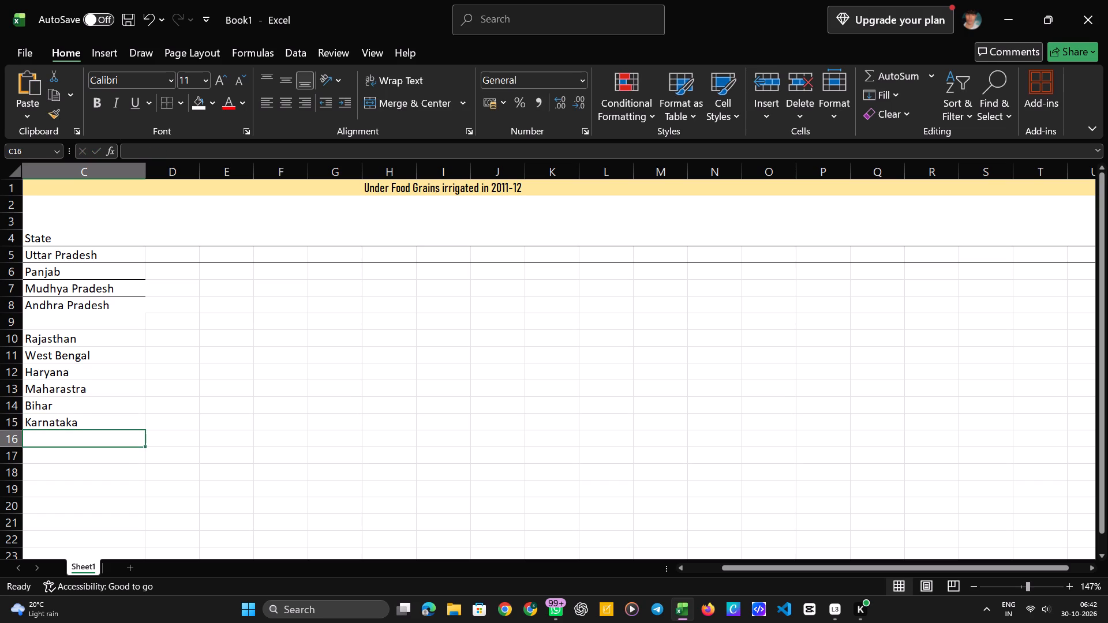
# Enter "Tamil Nadu" in cell C16, directly below "Karnataka" in the state list.
pyautogui.press('t')
pyautogui.write('ami')
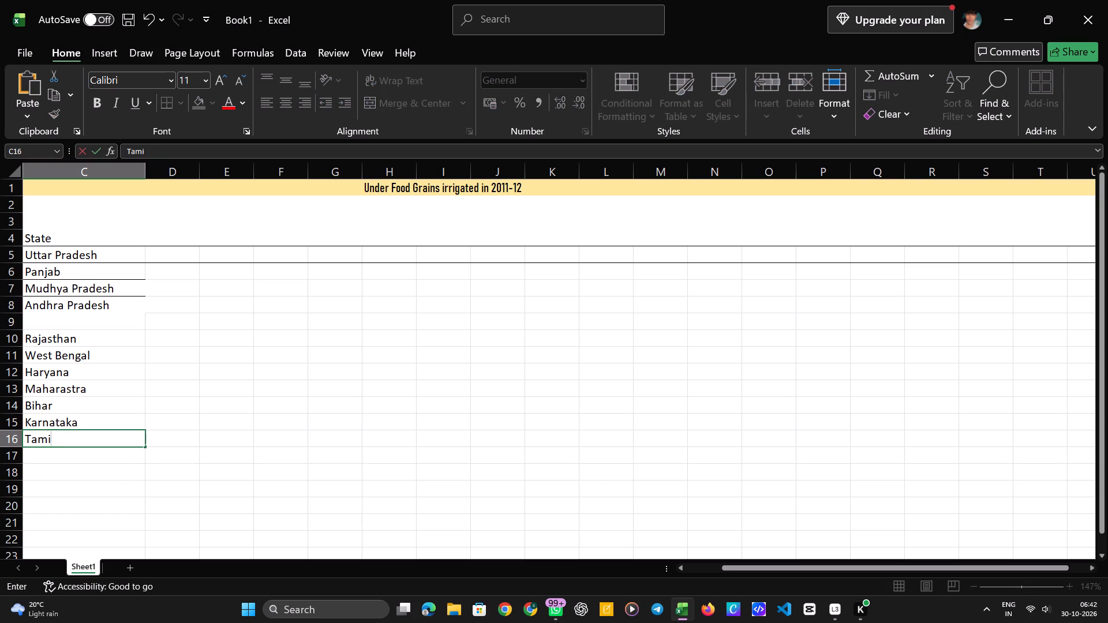
pyautogui.press('l')
pyautogui.scroll(1, 321, 448)
pyautogui.press('space')
pyautogui.press('n')
pyautogui.write('adu')
pyautogui.press('Return')
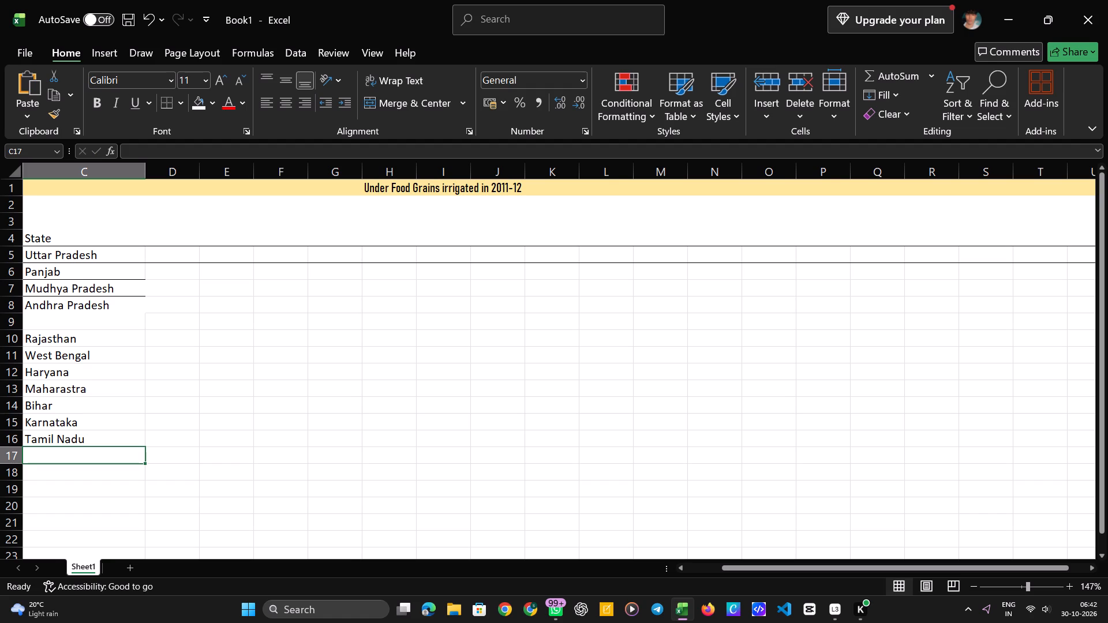
# Add "Odisha" in cell C17 and "Gujrat" in cell C18, continuing the state list below "Tamil Nadu".
pyautogui.scroll(-1, 190, 471)
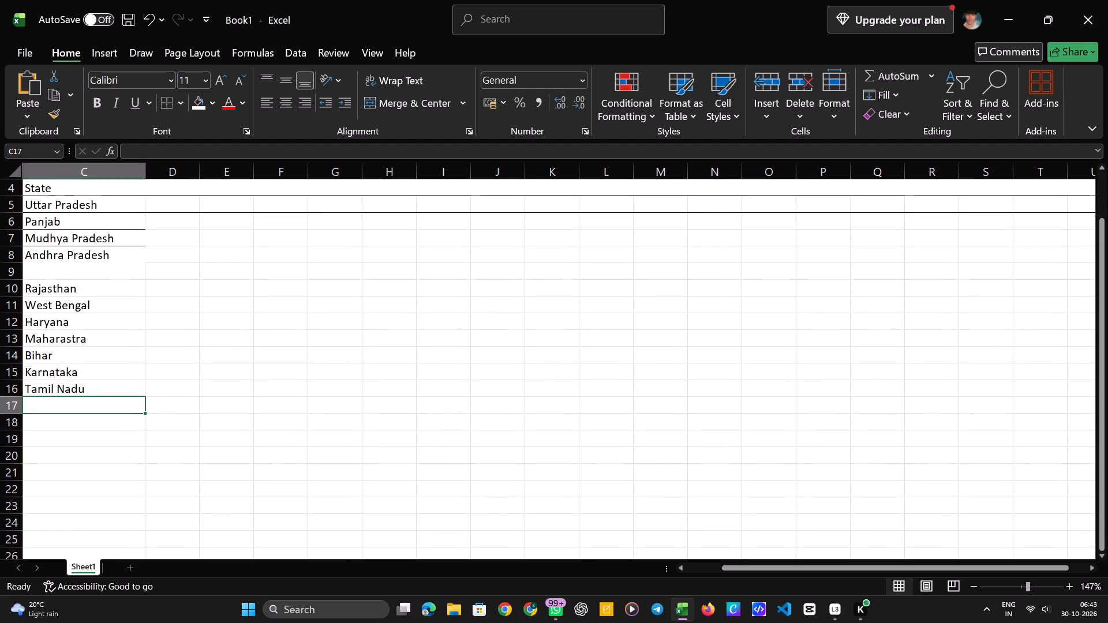
pyautogui.write('disha')
pyautogui.press('space')
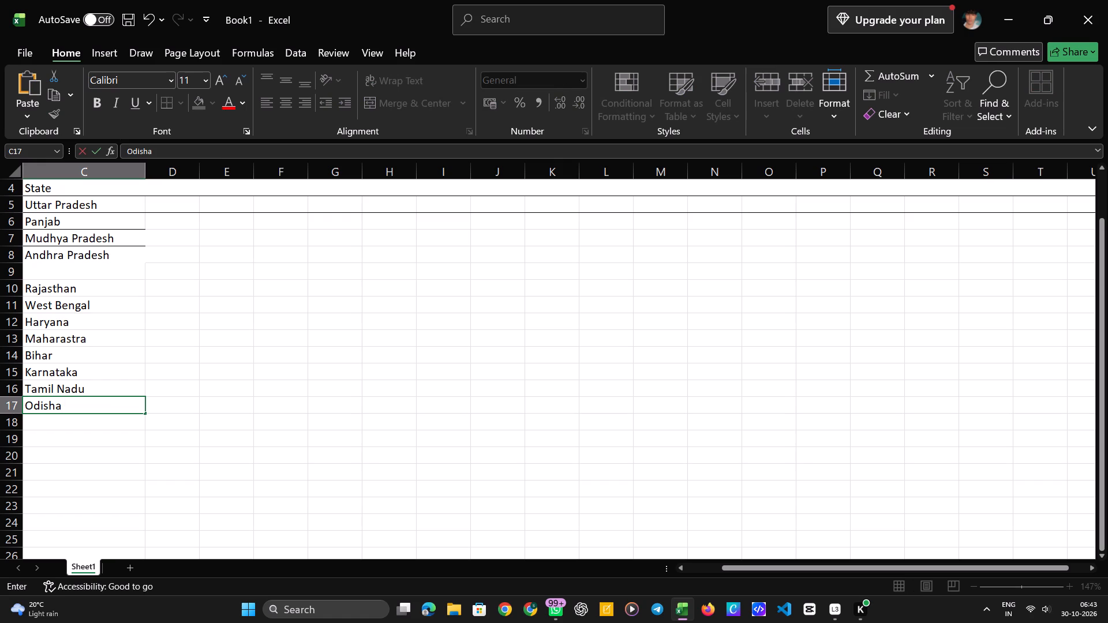
pyautogui.press('Return')
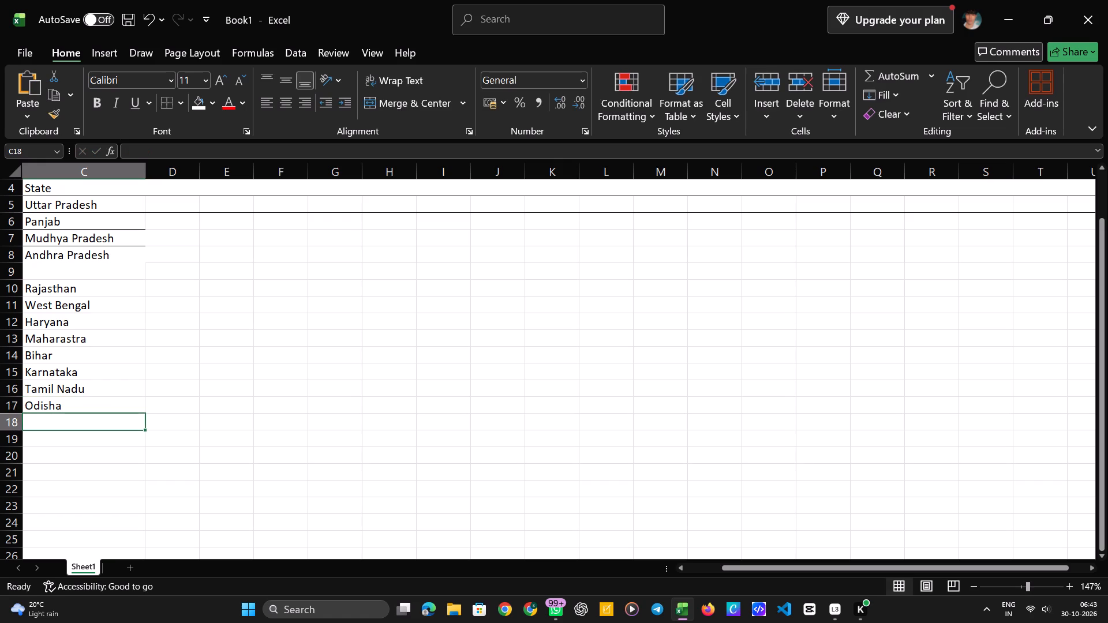
pyautogui.press('g')
pyautogui.write('uj')
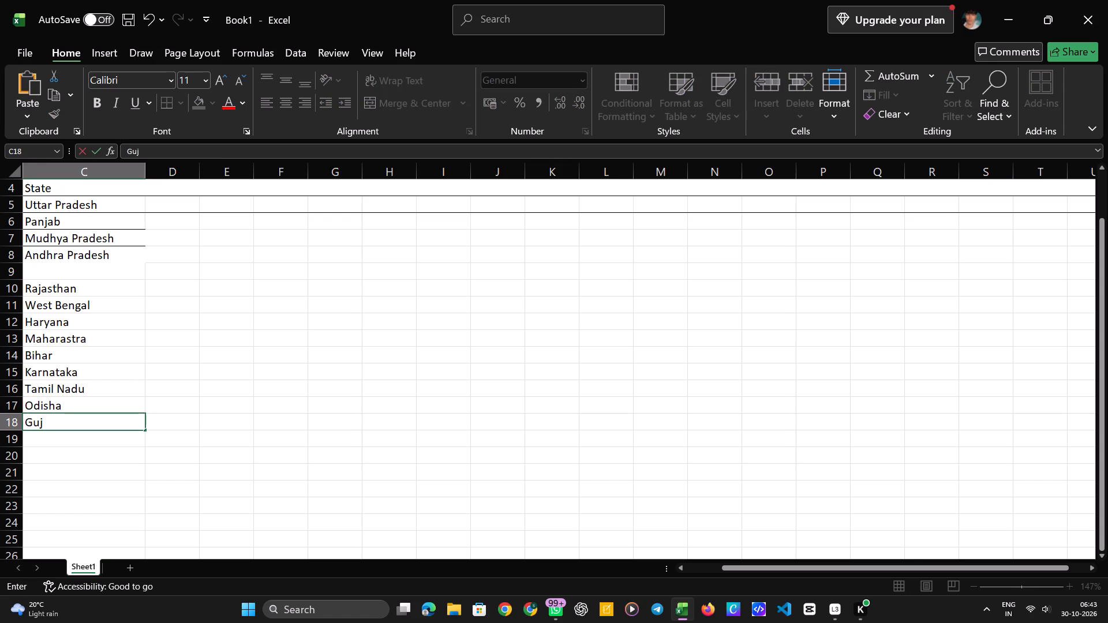
pyautogui.write('rat')
pyautogui.press('Return')
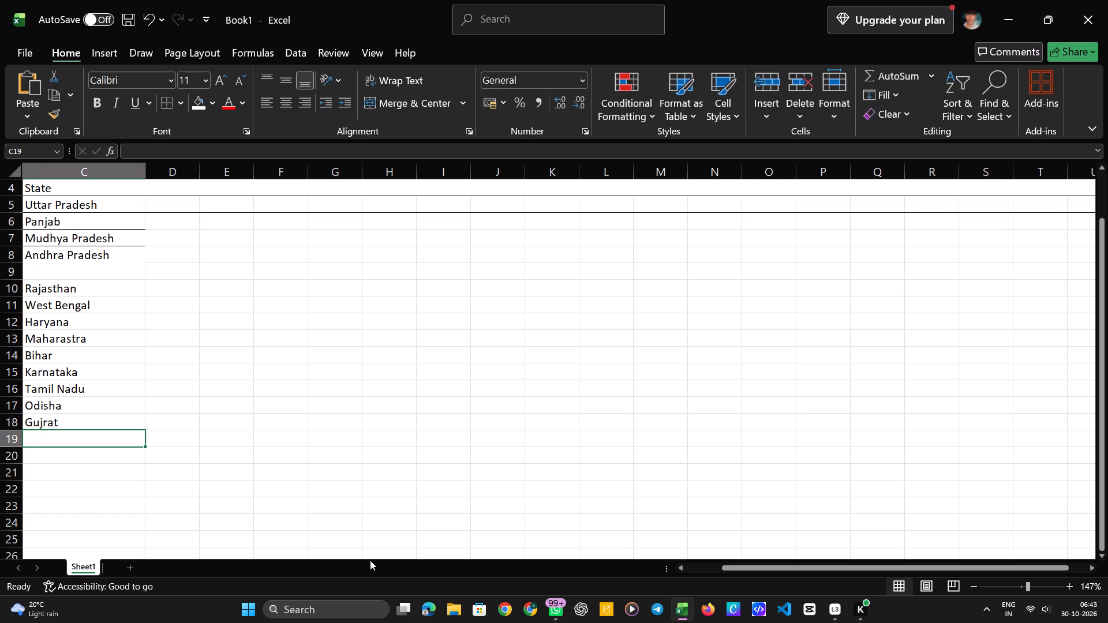
# Enter "Chhattisgarh" in cell C19, directly below "Gujrat" in the state list.
pyautogui.press('c')
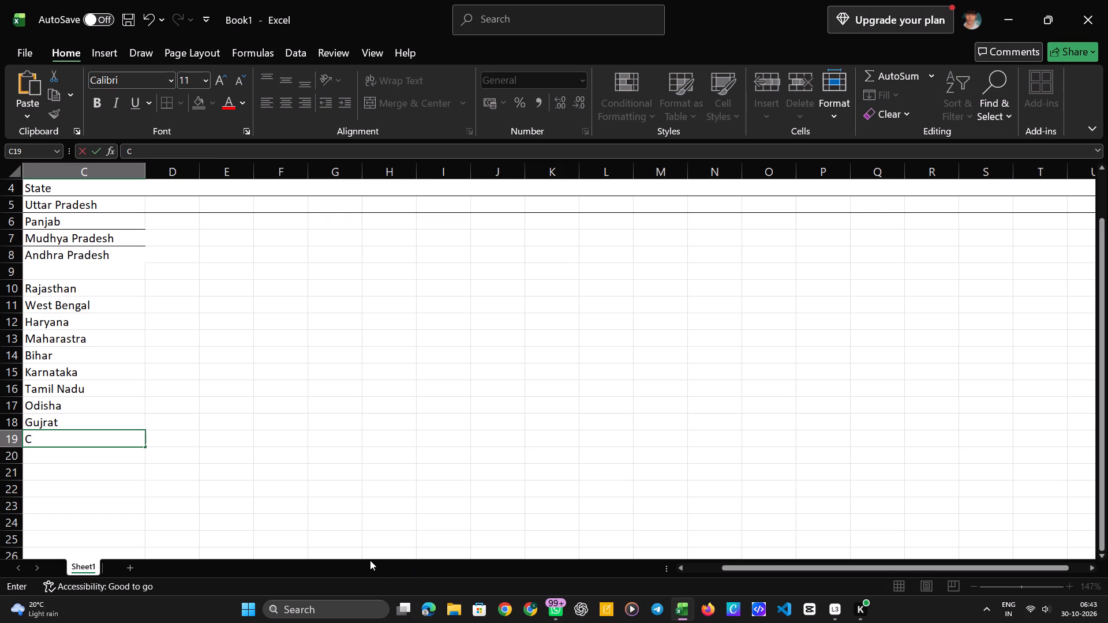
pyautogui.press('h')
pyautogui.press('h')
pyautogui.press('a')
pyautogui.press('t')
pyautogui.press('t')
pyautogui.press('i')
pyautogui.press('s')
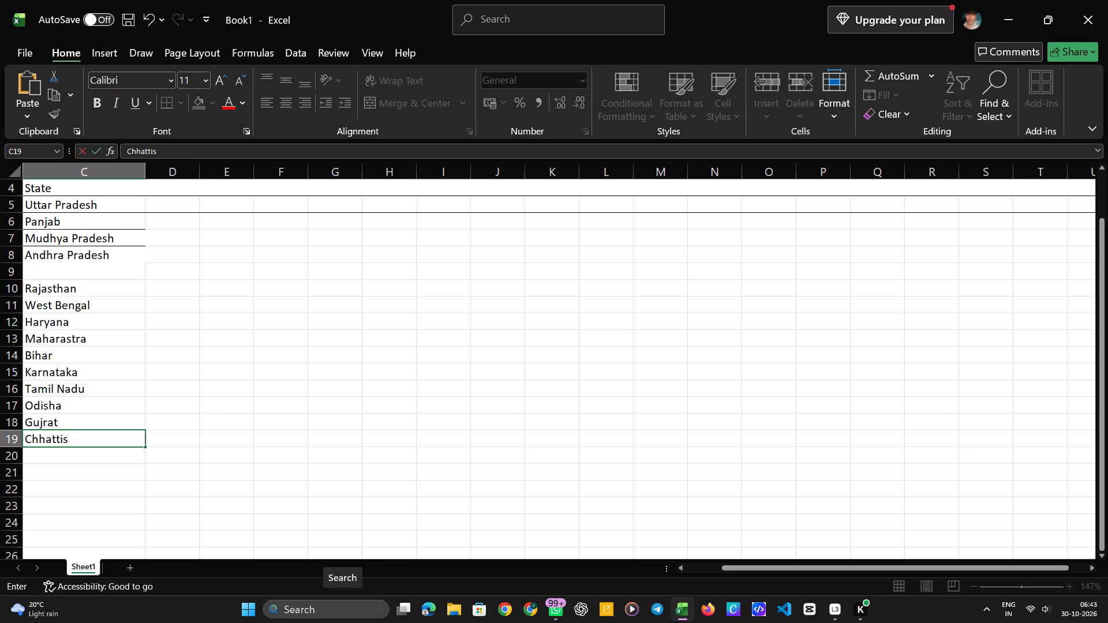
pyautogui.press('g')
pyautogui.press('a')
pyautogui.press('r')
pyautogui.press('h')
pyautogui.press('Return')
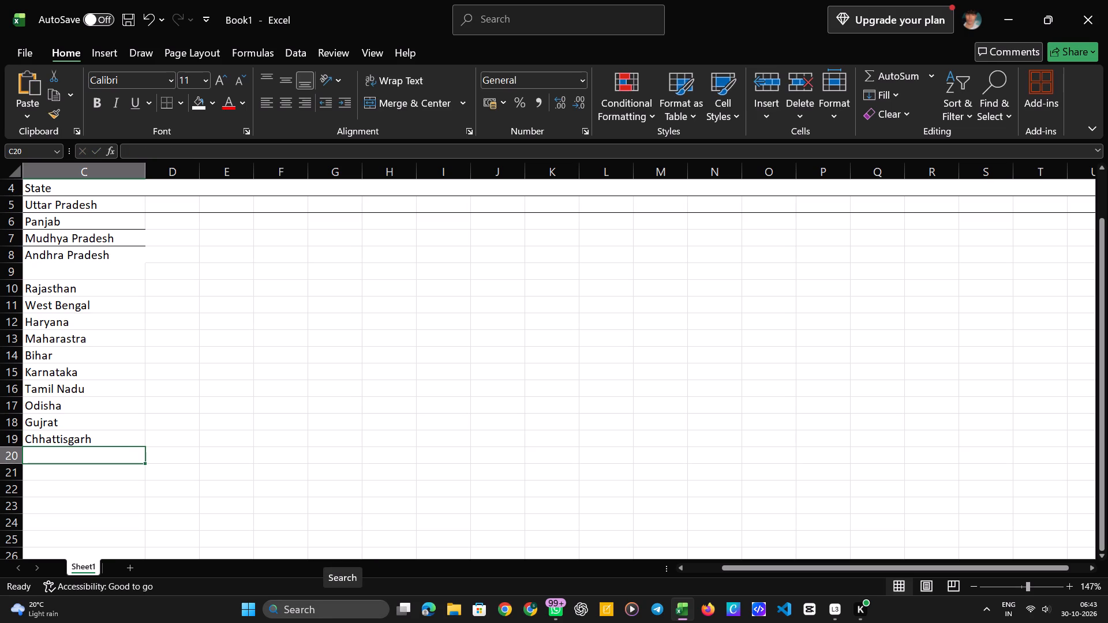
# Add "Assam" in cell C20 and "Jharkhand" in cell C21, continuing the state list below "Chhattisgarh".
pyautogui.press('a')
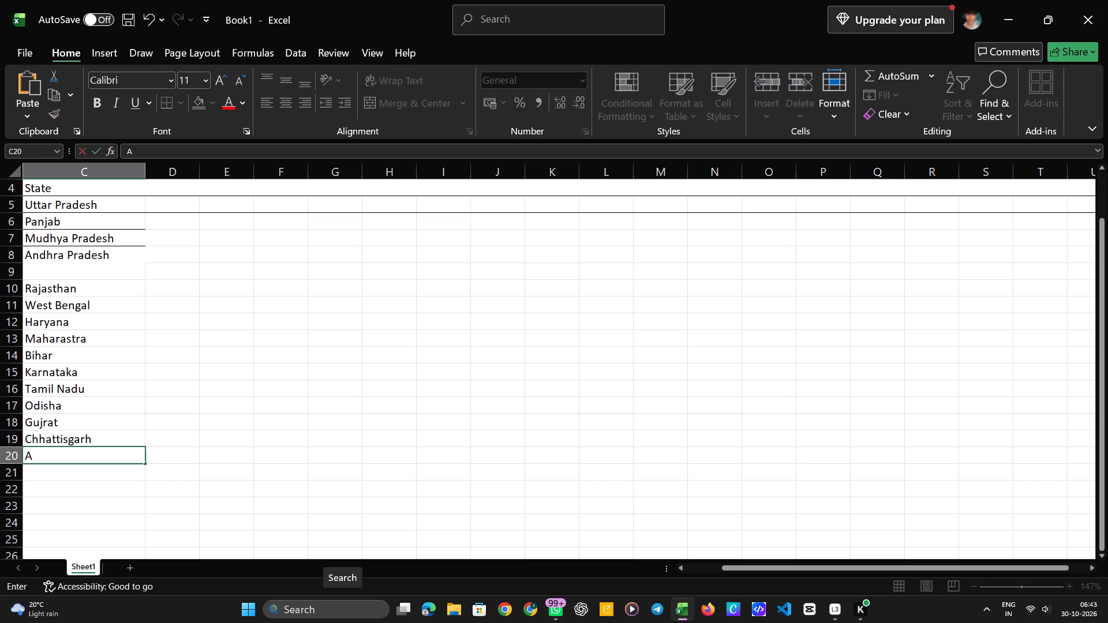
pyautogui.press('s')
pyautogui.write('sa')
pyautogui.press('m')
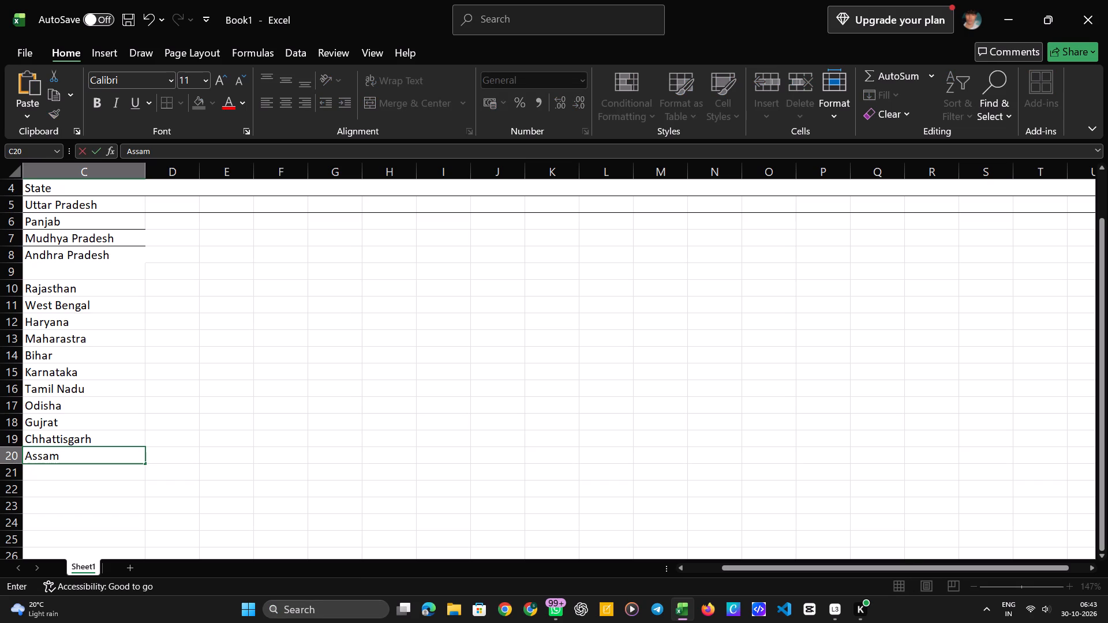
pyautogui.click(98, 468)
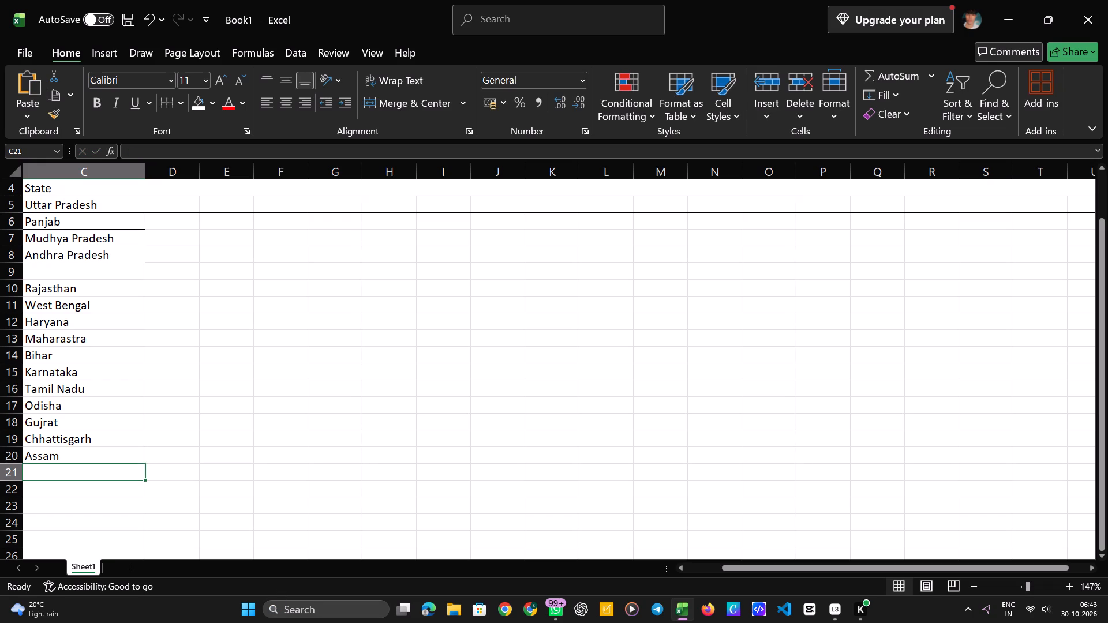
pyautogui.press('j')
pyautogui.press('h')
pyautogui.write('ar')
pyautogui.write('khan')
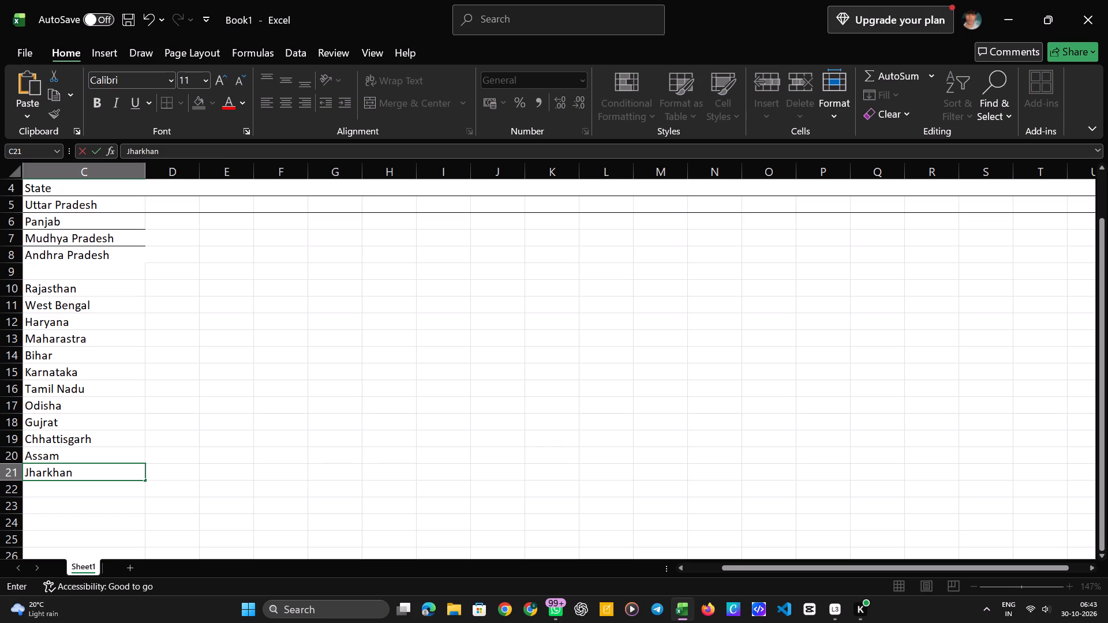
pyautogui.press('Return')
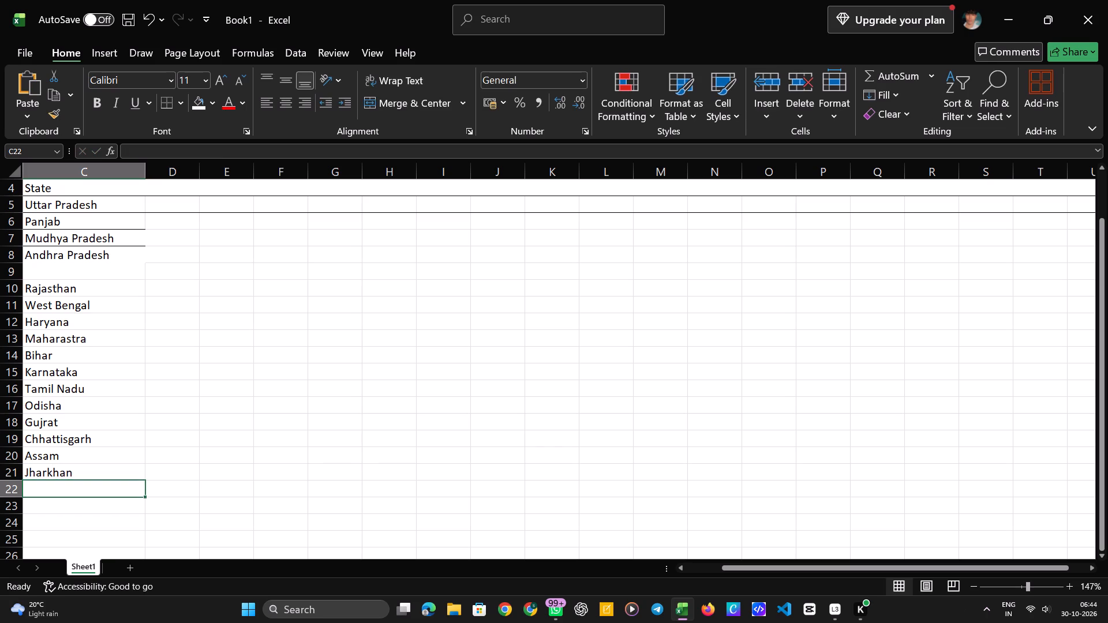
pyautogui.doubleClick(103, 474)
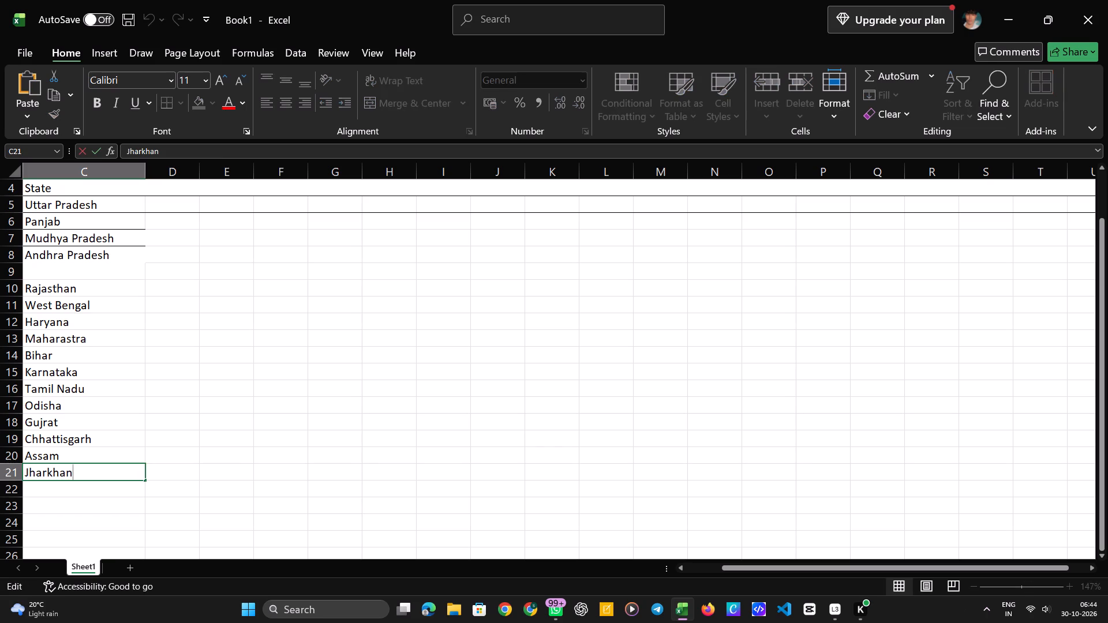
pyautogui.press('d')
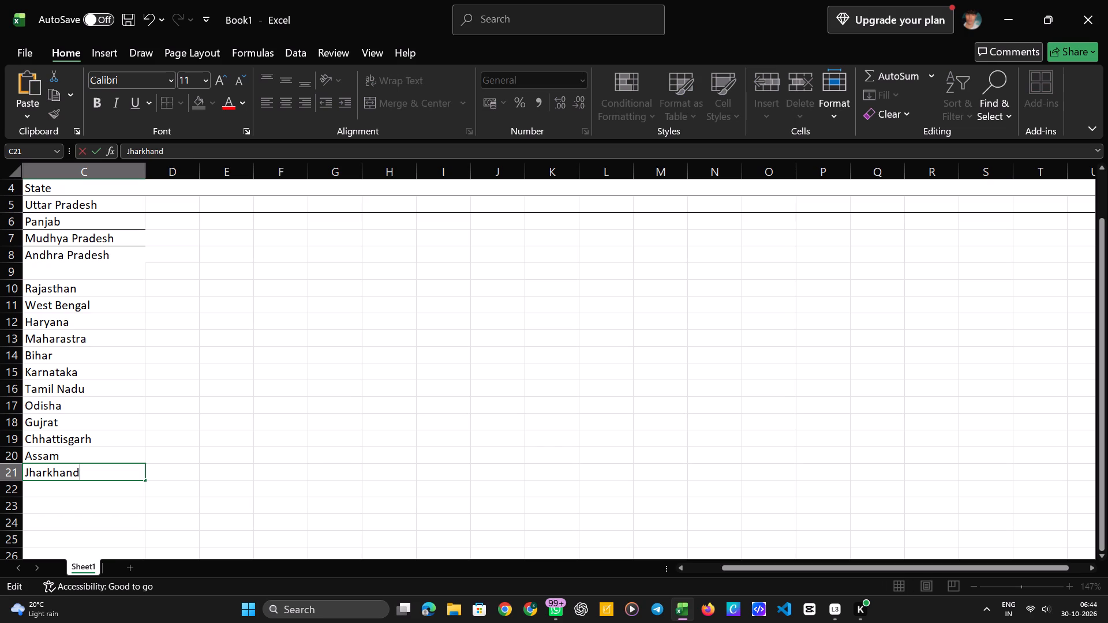
pyautogui.press('Return')
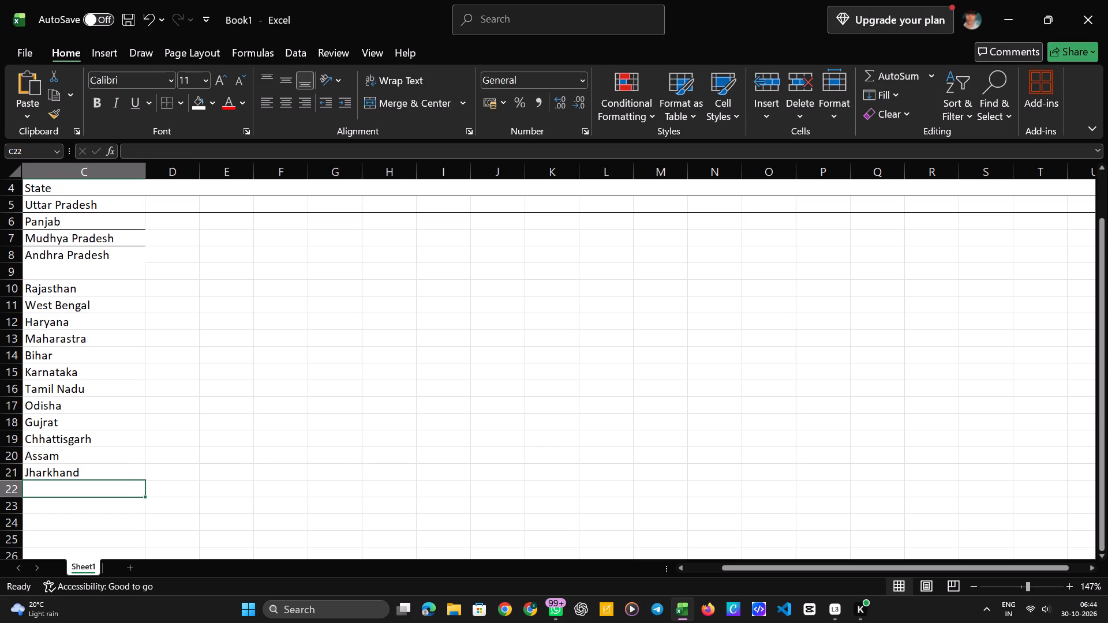
# Enter "Utrakhand" in cell C22, directly below "Jharkhand" in the state list.
pyautogui.press('u')
pyautogui.press('t')
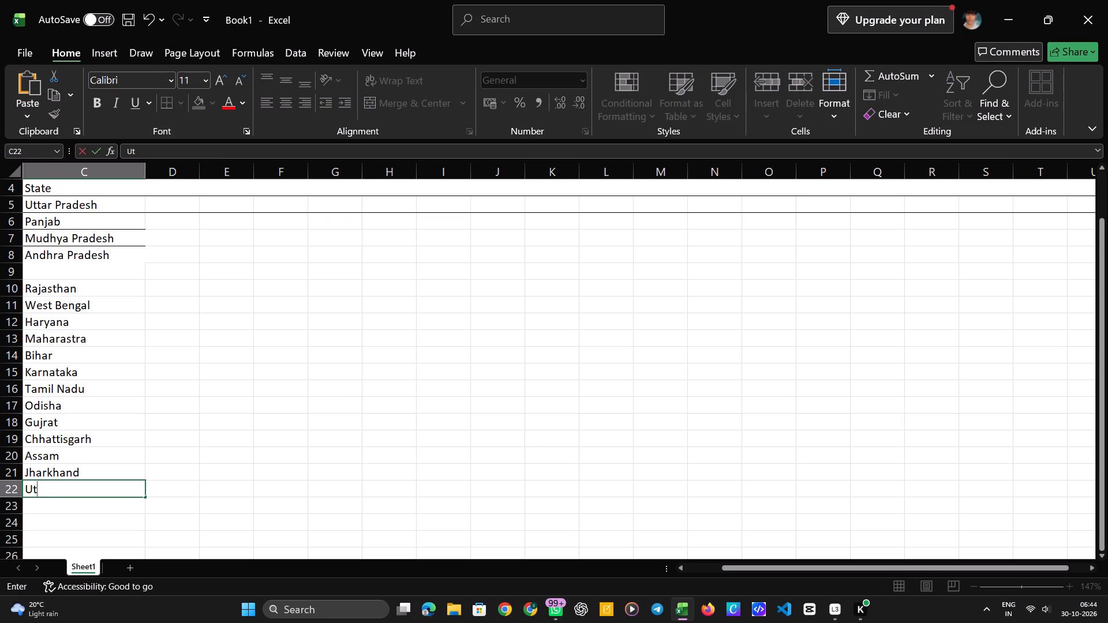
pyautogui.write('ra')
pyautogui.press('k')
pyautogui.press('h')
pyautogui.press('a')
pyautogui.press('n')
pyautogui.press('d')
pyautogui.press('Return')
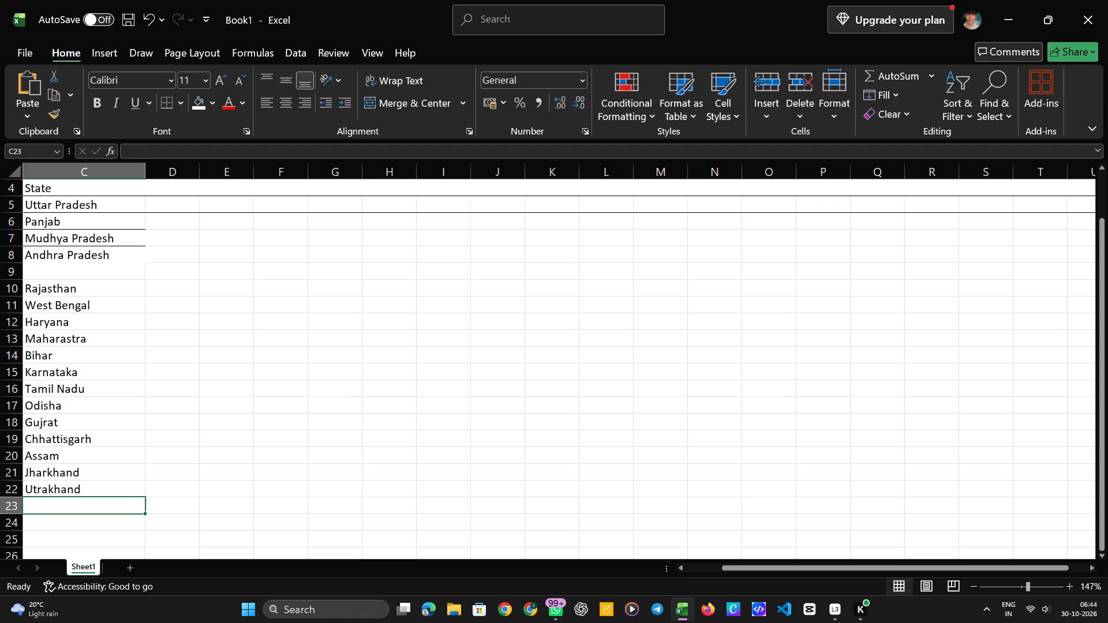
# Finish the state list with "Others" in cell C23 and "All India" in cell C24, below "Utrakhand".
pyautogui.press('s')
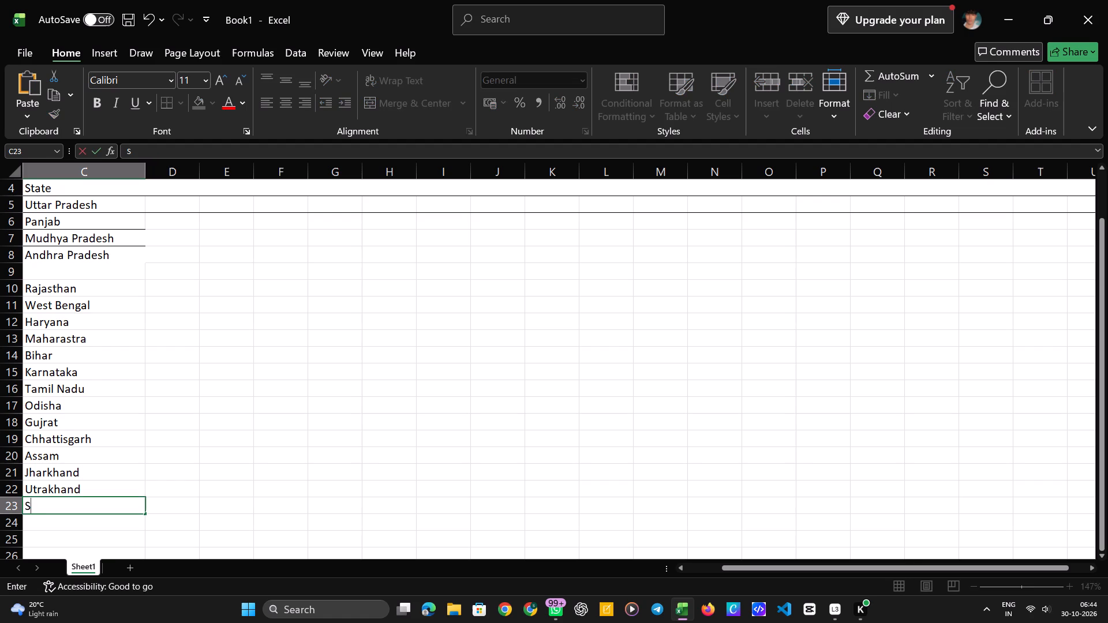
pyautogui.press('BackSpace')
pyautogui.press('o')
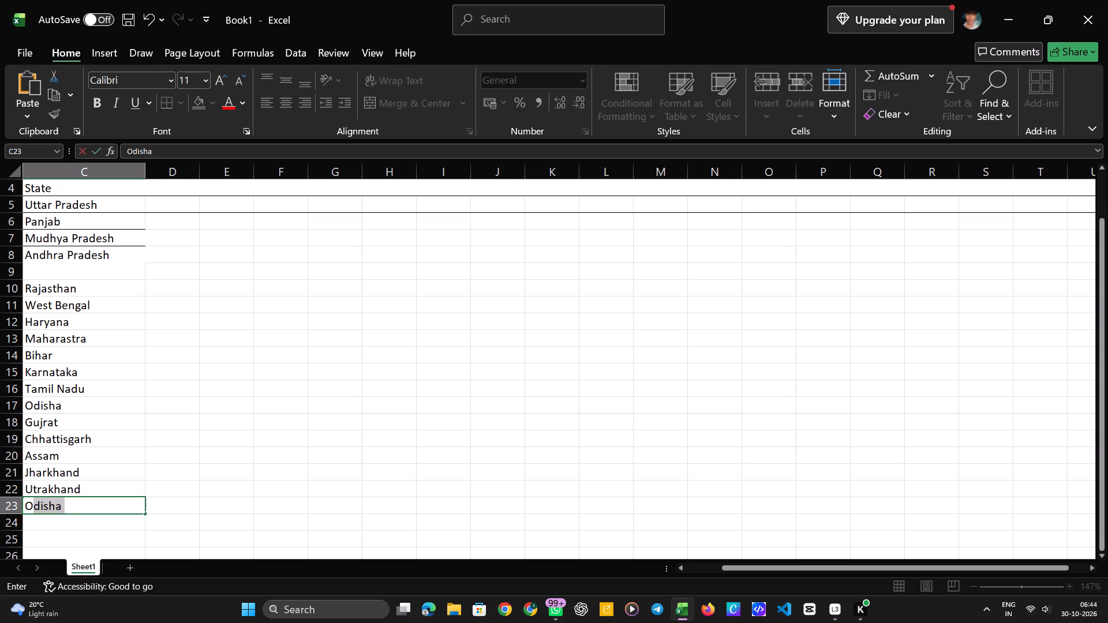
pyautogui.press('t')
pyautogui.write('her')
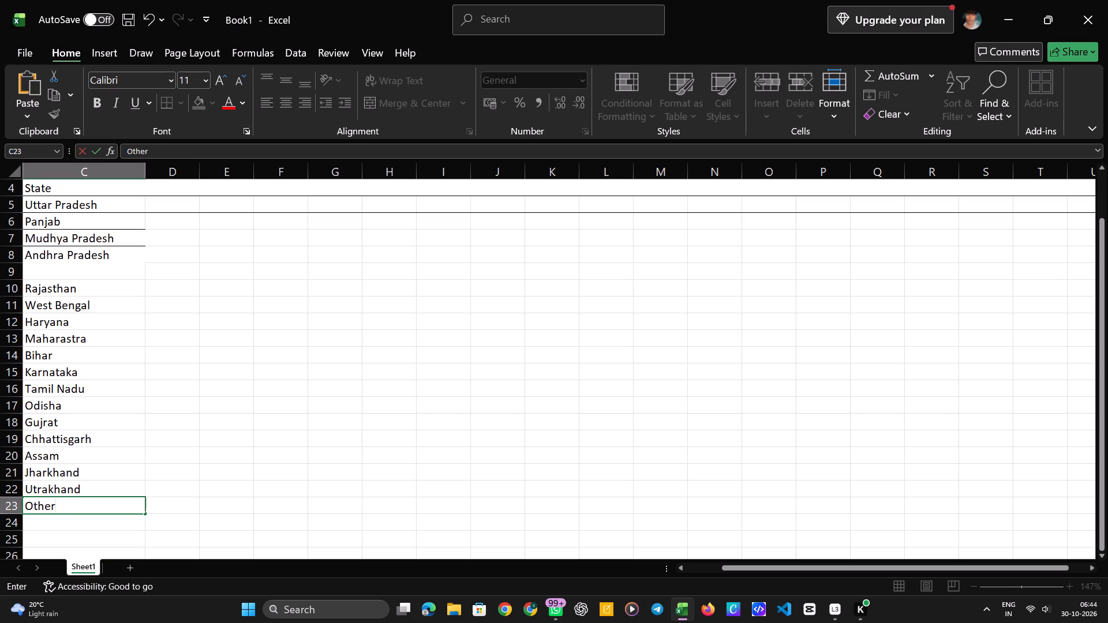
pyautogui.press('s')
pyautogui.press('Return')
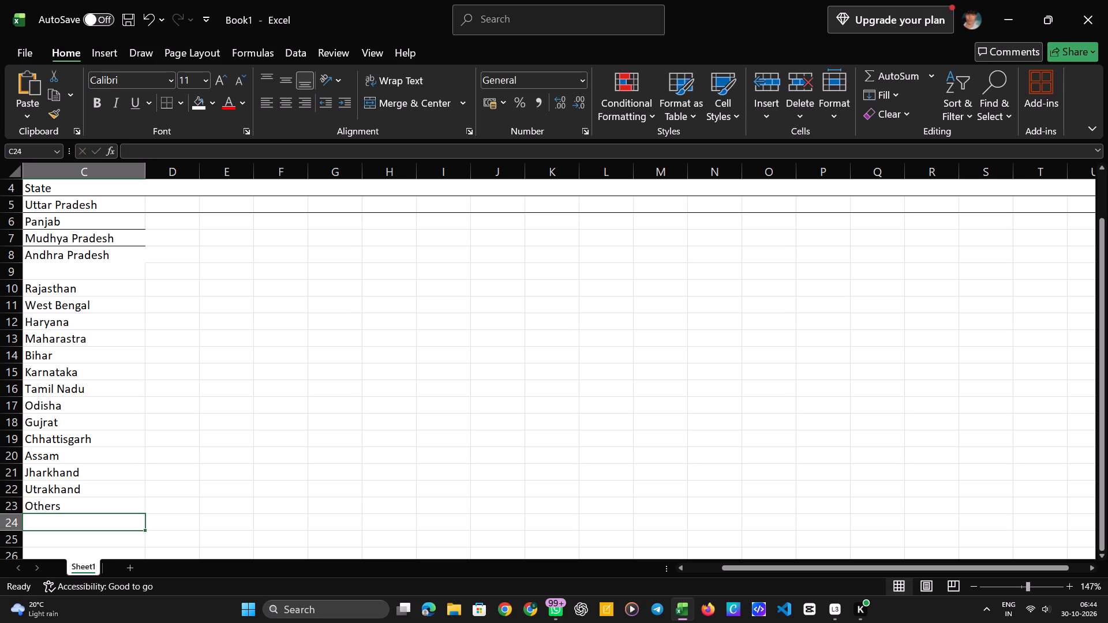
pyautogui.press('a')
pyautogui.write('ll')
pyautogui.press('space')
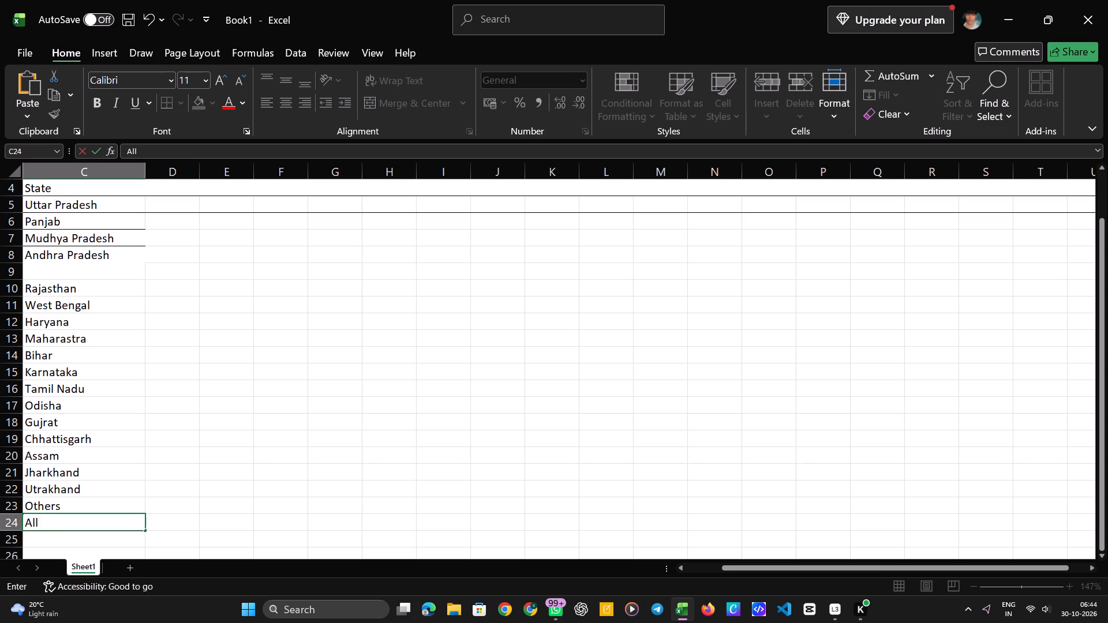
pyautogui.press('i')
pyautogui.write('ndia')
# Fill column D with the text "gh" in cell D5 beside "Uttar Pradesh" and "gjj" in cell D6 beside "Panjab".
pyautogui.scroll(2, 118, 253)
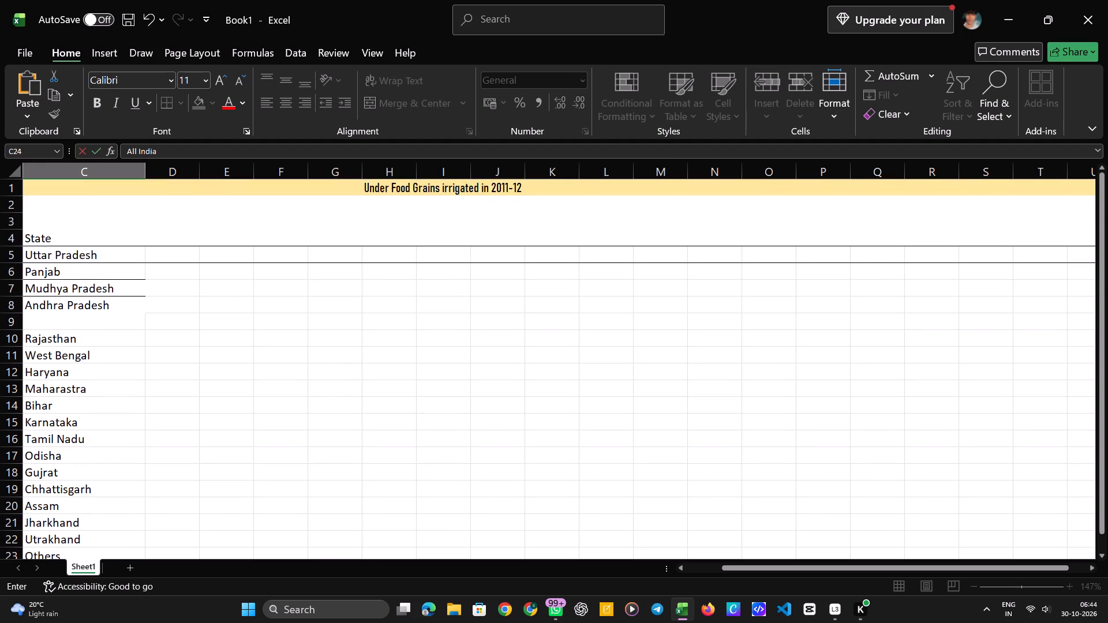
pyautogui.click(181, 254)
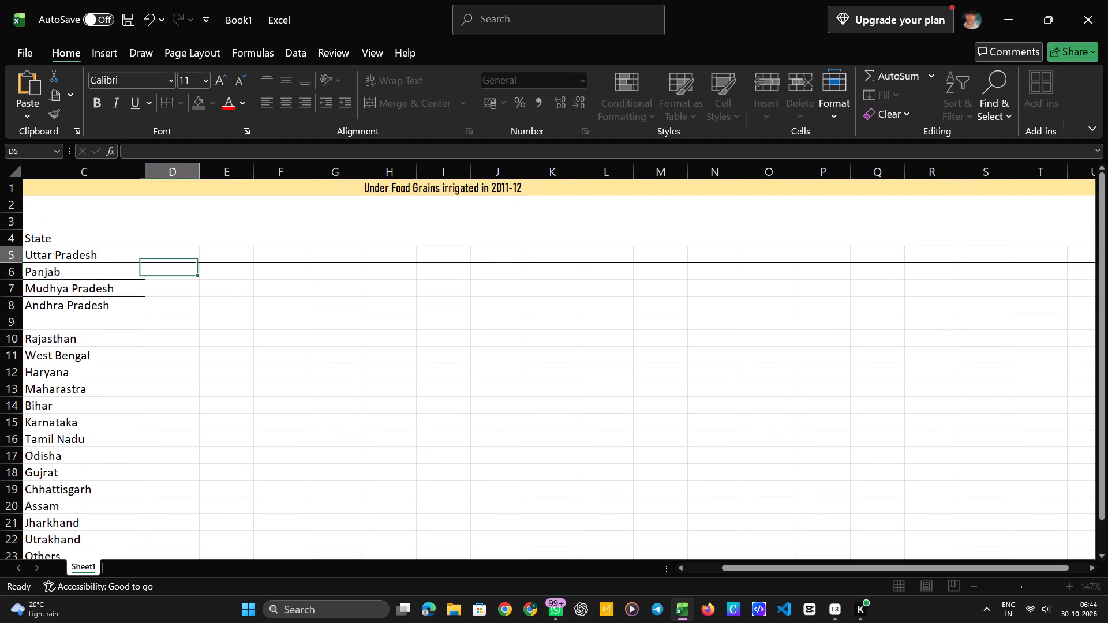
pyautogui.write('gh')
pyautogui.click(162, 272)
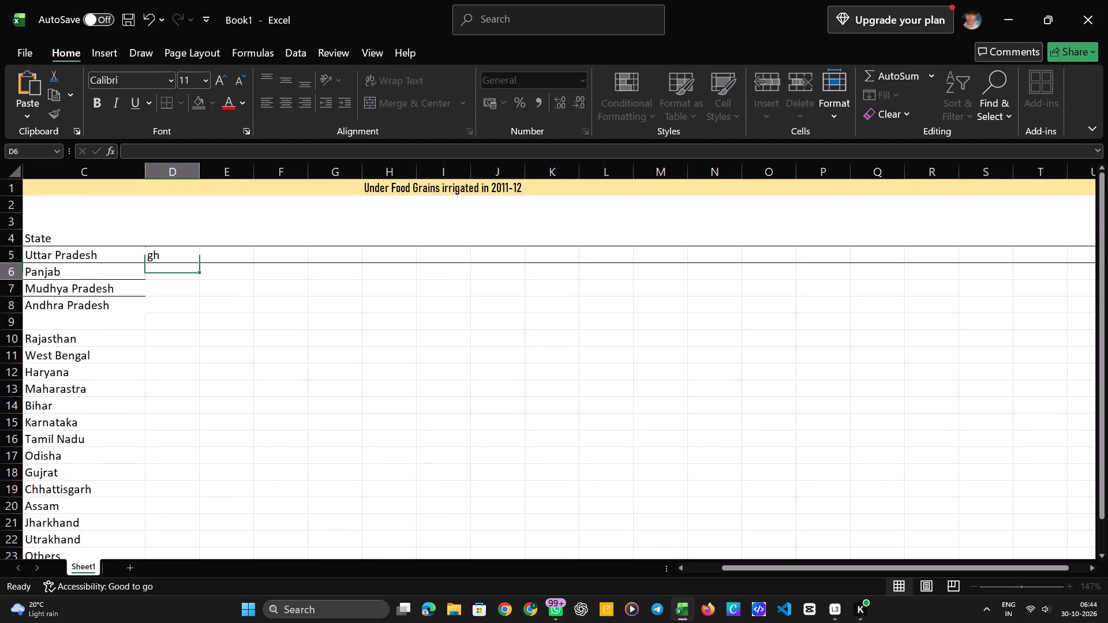
pyautogui.press('g')
pyautogui.press('j')
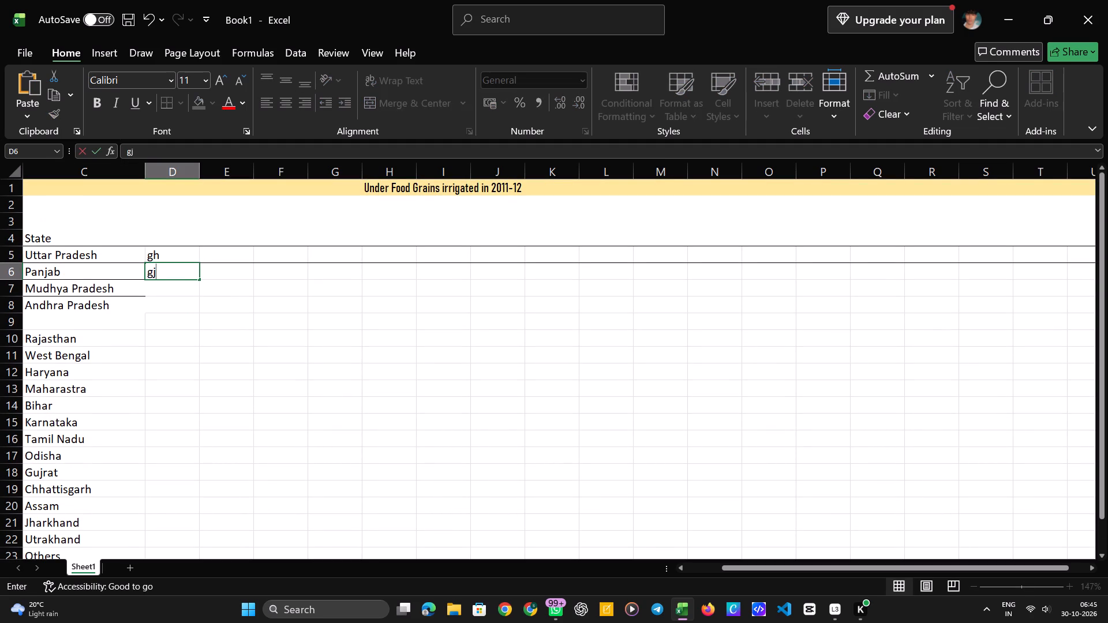
pyautogui.press('j')
pyautogui.click(176, 290)
pyautogui.click(182, 303)
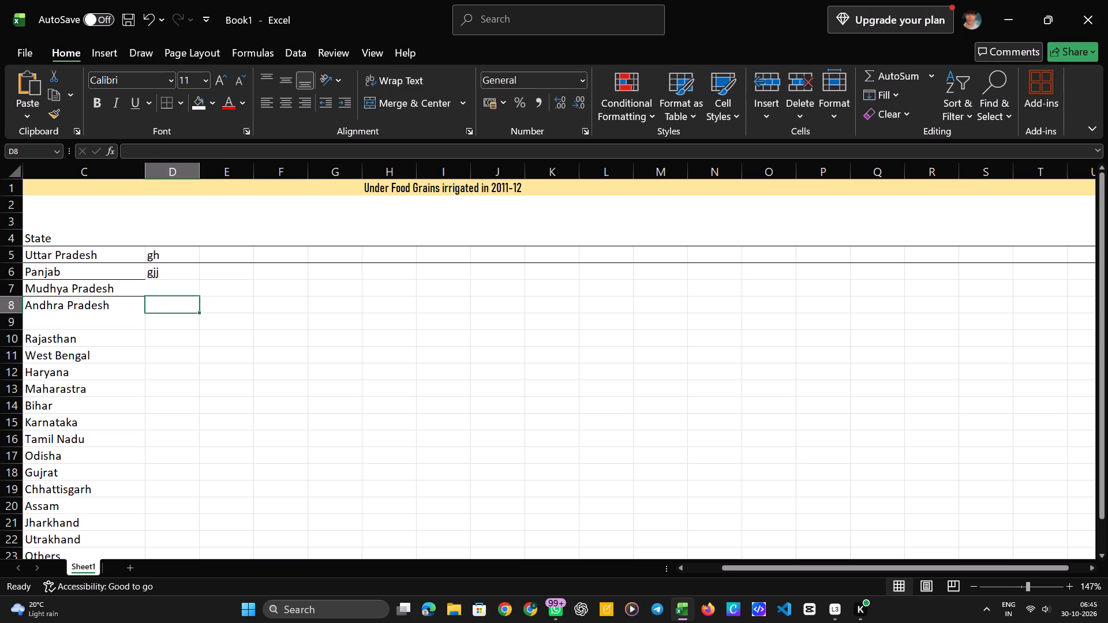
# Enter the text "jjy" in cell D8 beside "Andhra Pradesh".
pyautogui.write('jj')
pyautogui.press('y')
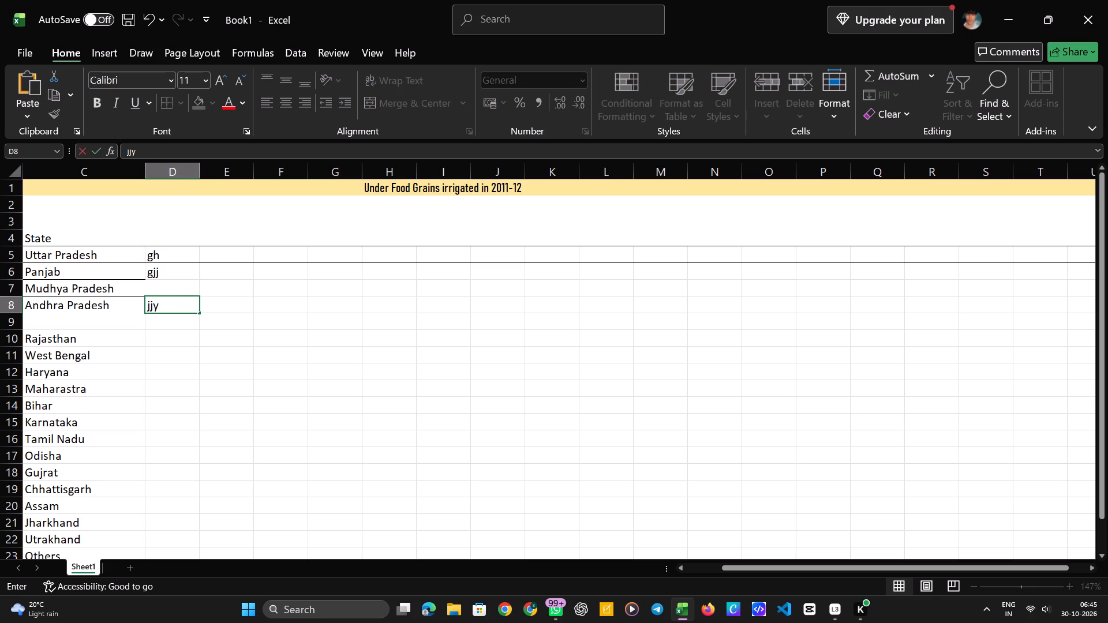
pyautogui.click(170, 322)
# Clear the text from cells D8, D6 and D5 beside "Andhra Pradesh", "Panjab" and "Uttar Pradesh".
pyautogui.click(171, 307)
pyautogui.press('BackSpace')
pyautogui.press('BackSpace')
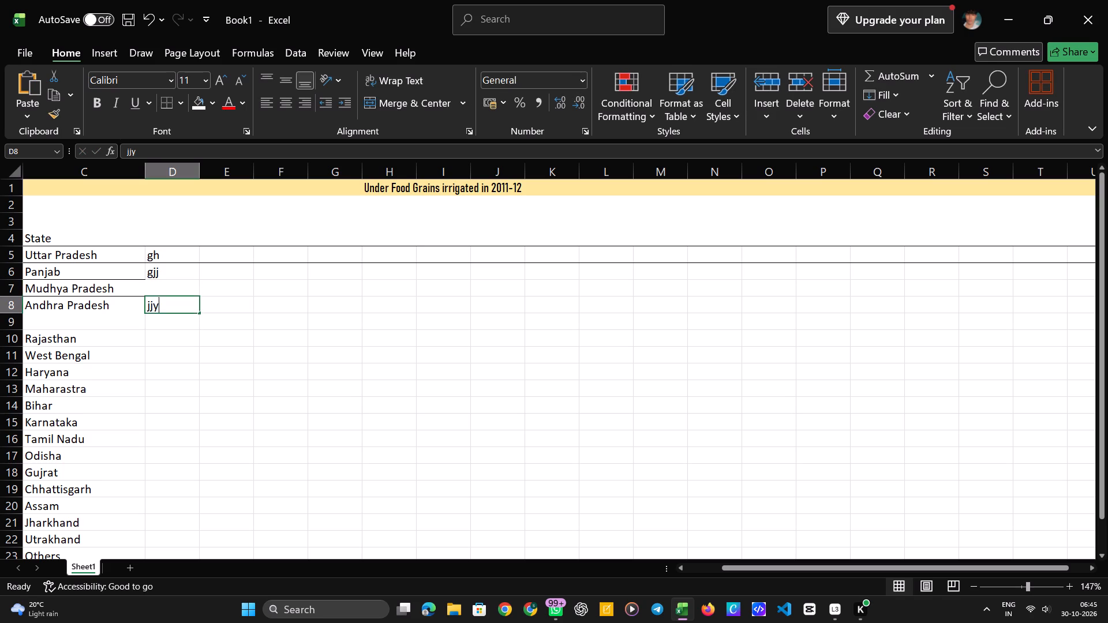
pyautogui.click(172, 276)
pyautogui.press('BackSpace')
pyautogui.click(173, 253)
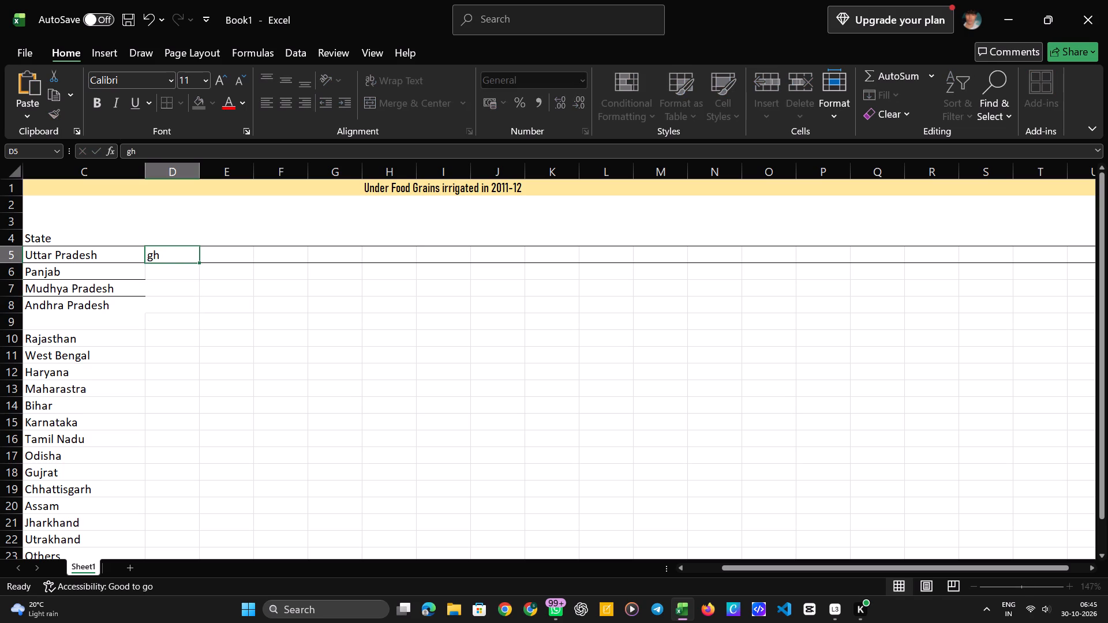
pyautogui.press('BackSpace')
pyautogui.scroll(-3, 215, 344)
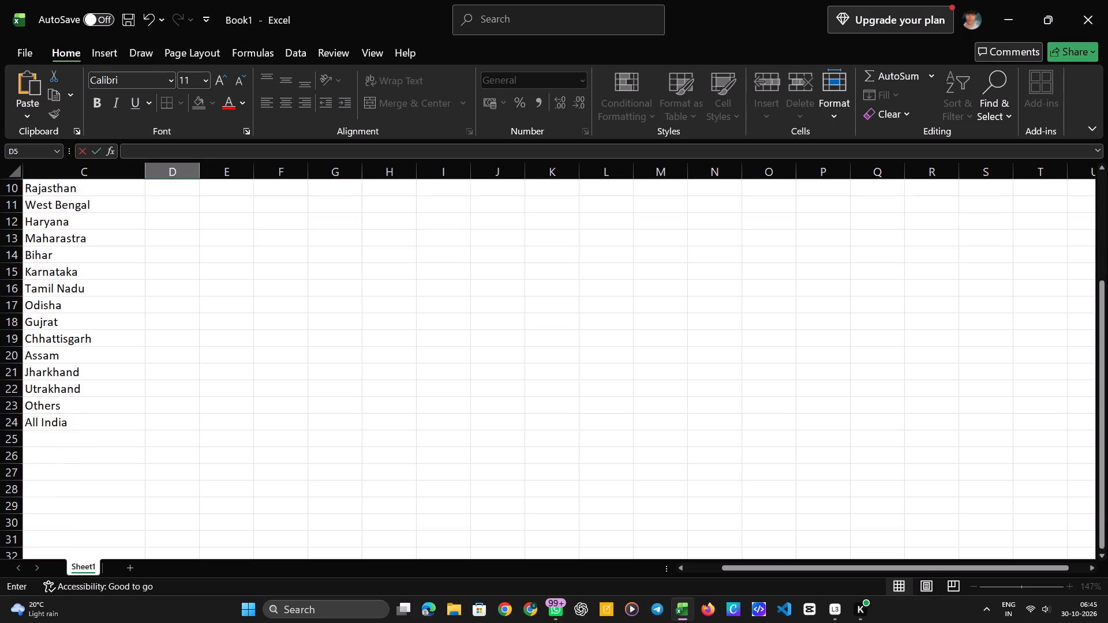
pyautogui.scroll(3, 207, 335)
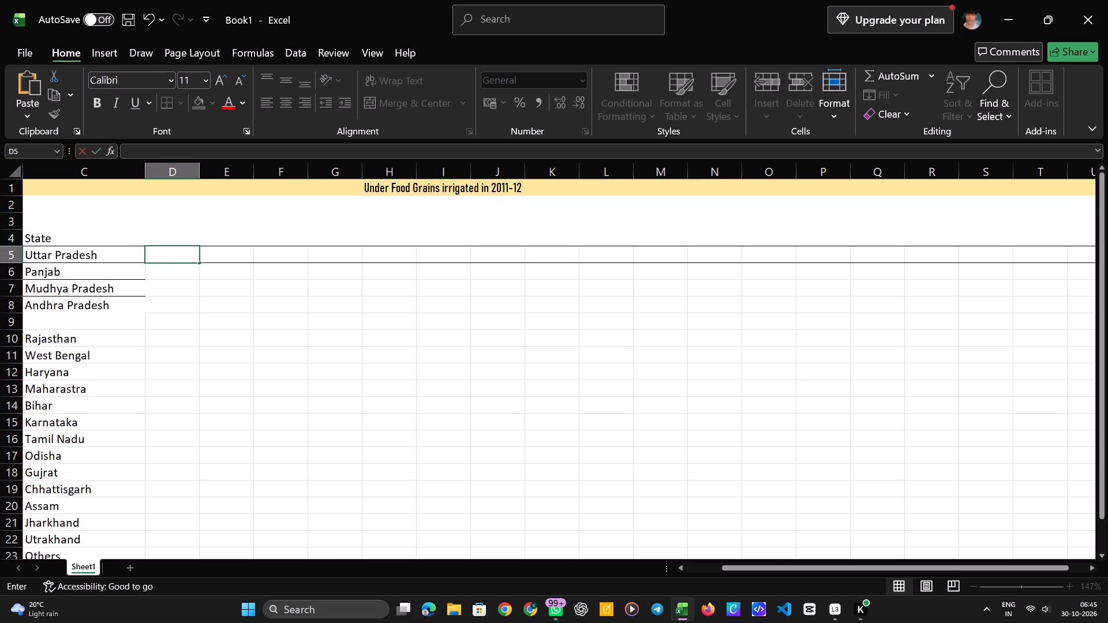
pyautogui.click(175, 277)
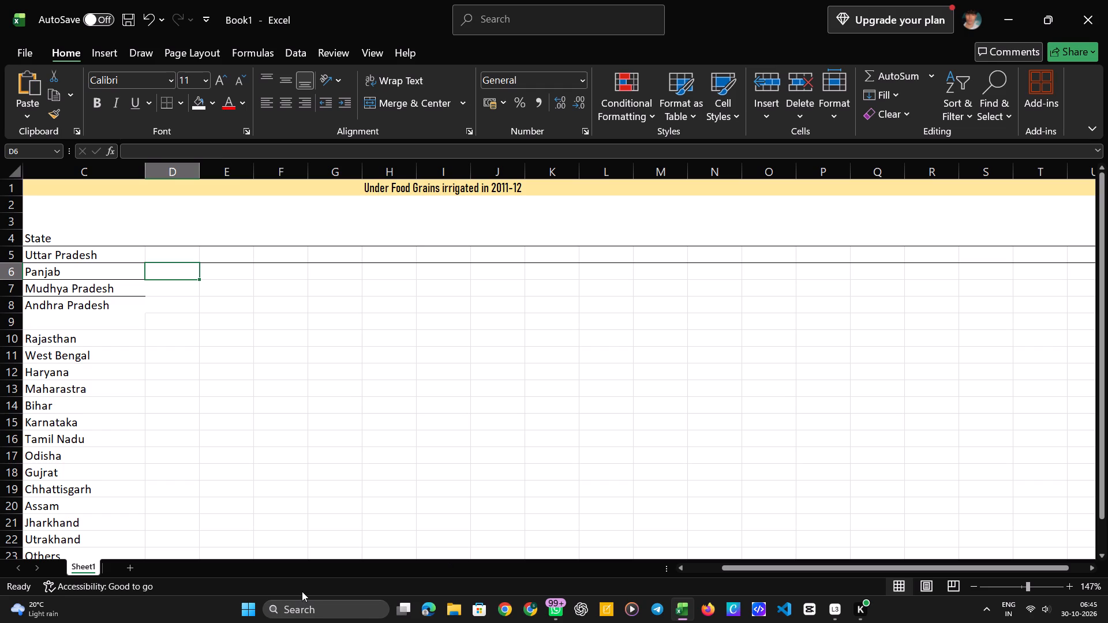
# Widen column D slightly to make room for a heading beside the state column.
pyautogui.click(164, 215)
pyautogui.click(173, 205)
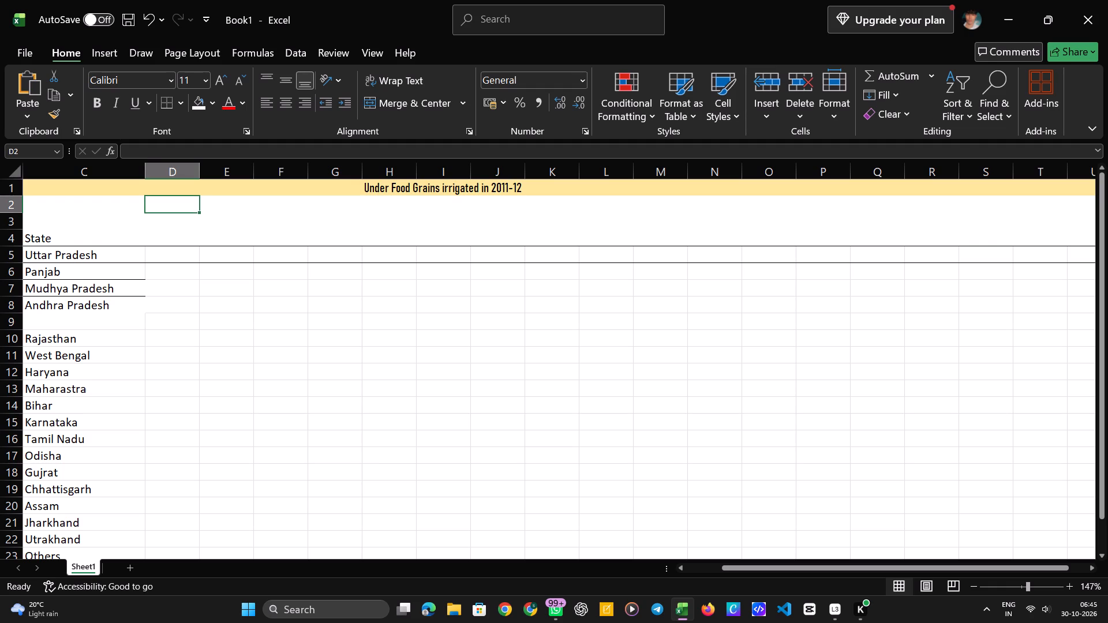
pyautogui.moveTo(201, 167); pyautogui.dragTo(218, 168)
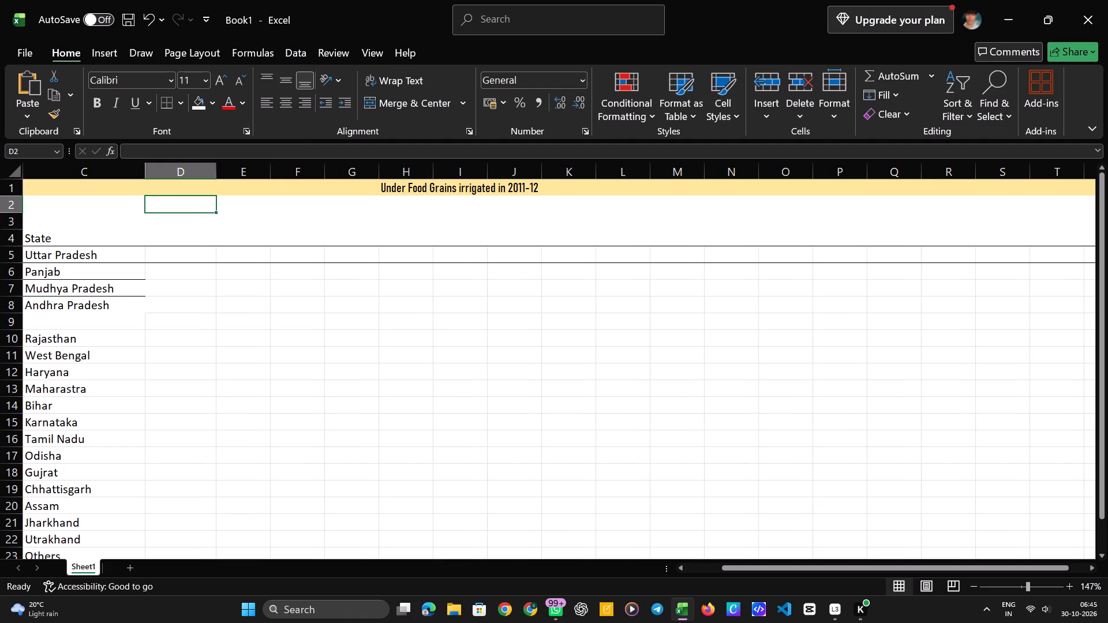
# Enter the column heading "Area(m.Hectares)" in cell D2, below the yellow heading band.
pyautogui.doubleClick(175, 205)
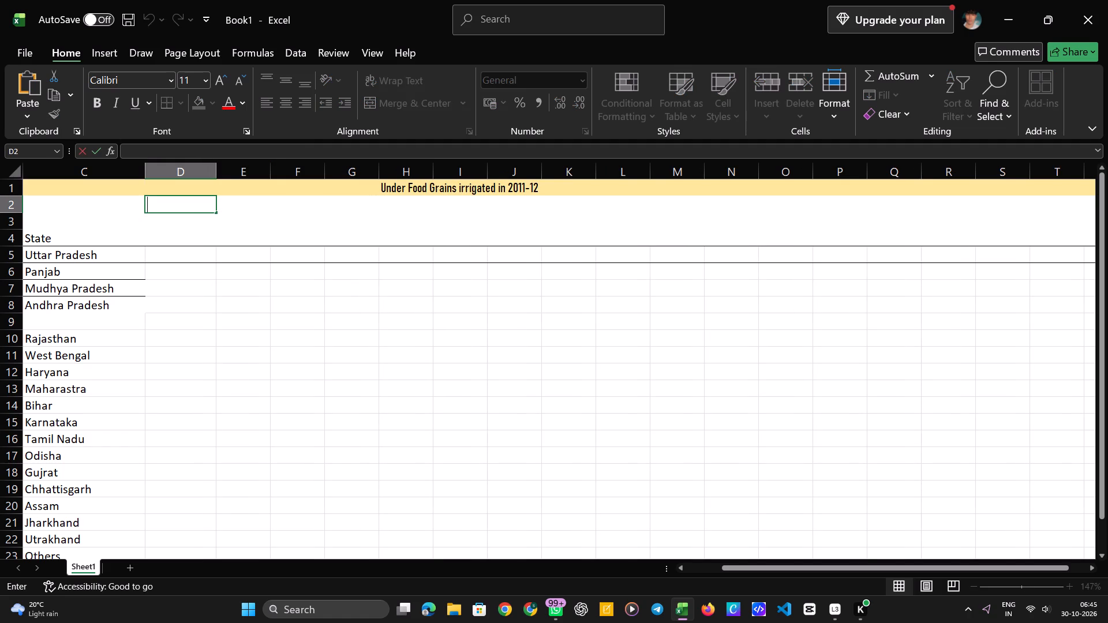
pyautogui.press('a')
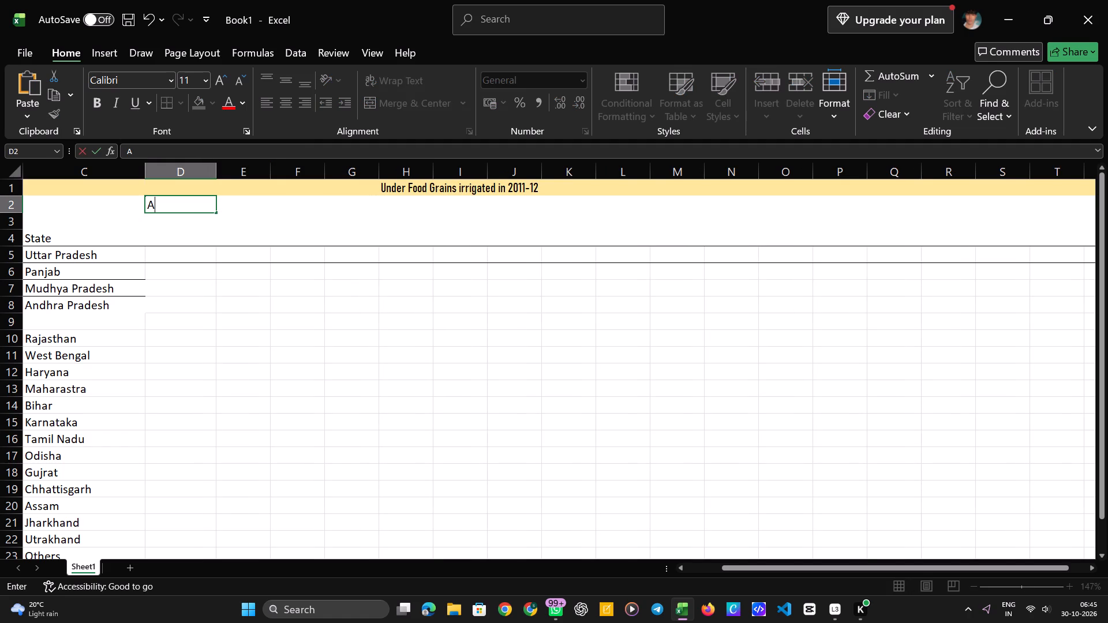
pyautogui.press('r')
pyautogui.press('e')
pyautogui.press('a')
pyautogui.hotkey('shift', '(')
pyautogui.press('m')
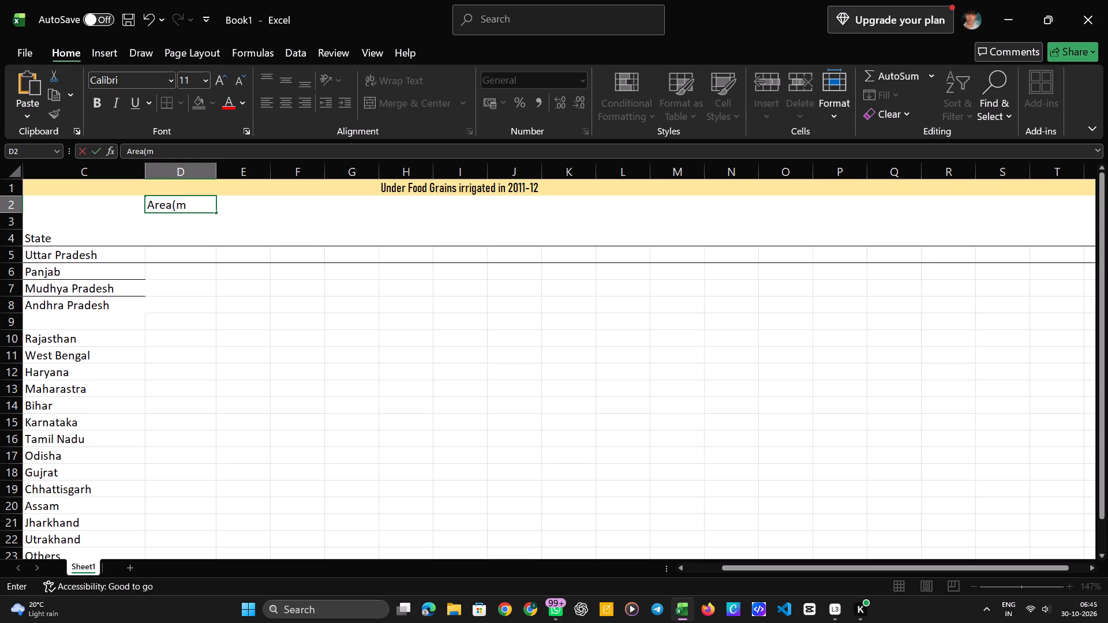
pyautogui.press('.')
pyautogui.press('h')
pyautogui.press('e')
pyautogui.press('c')
pyautogui.press('t')
pyautogui.press('a')
pyautogui.write('re')
pyautogui.press('s')
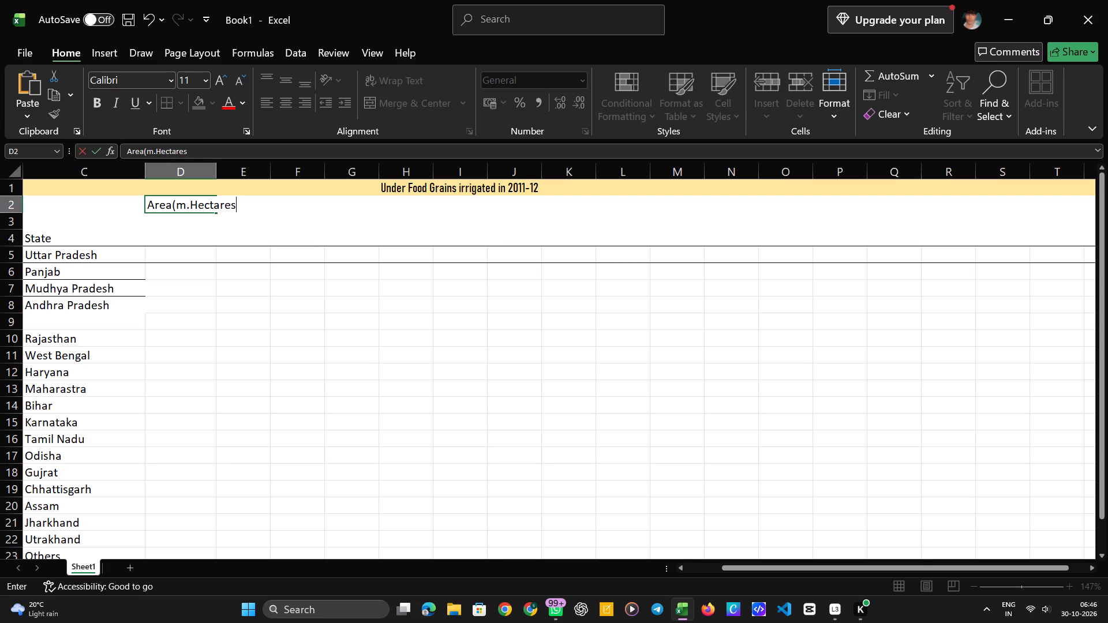
pyautogui.hotkey('shift', ')')
# Cut "Hectares)" out of the heading in cell D2 and paste it into cells D3 and D4.
pyautogui.moveTo(191, 201); pyautogui.dragTo(234, 208)
pyautogui.click(211, 201)
pyautogui.moveTo(190, 202); pyautogui.dragTo(252, 204)
pyautogui.rightClick(224, 202)
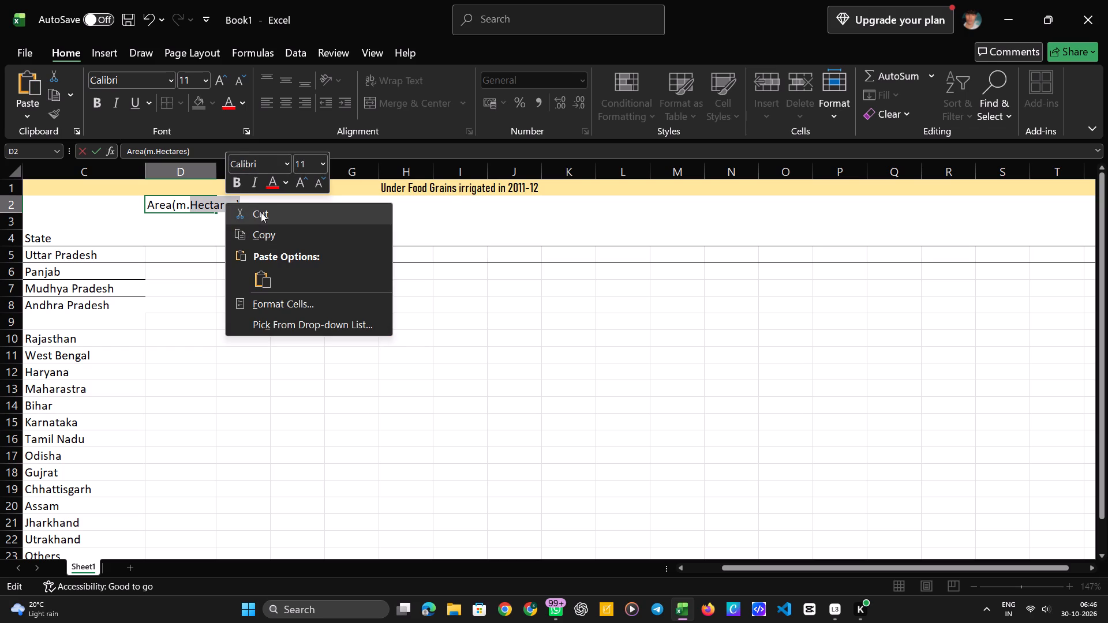
pyautogui.click(261, 212)
pyautogui.click(193, 219)
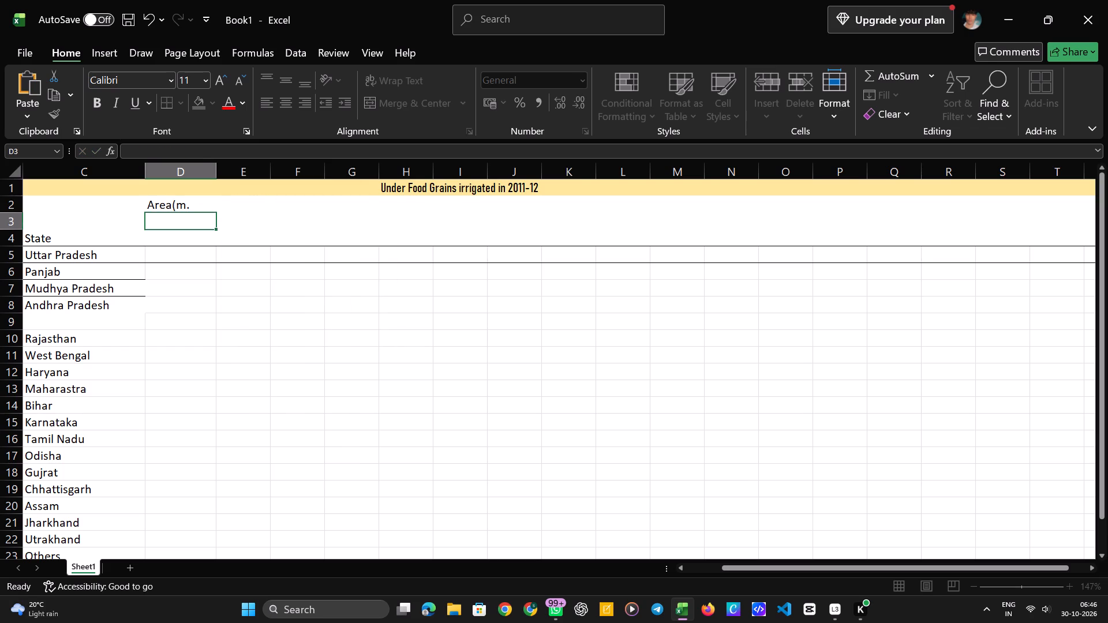
pyautogui.rightClick(182, 220)
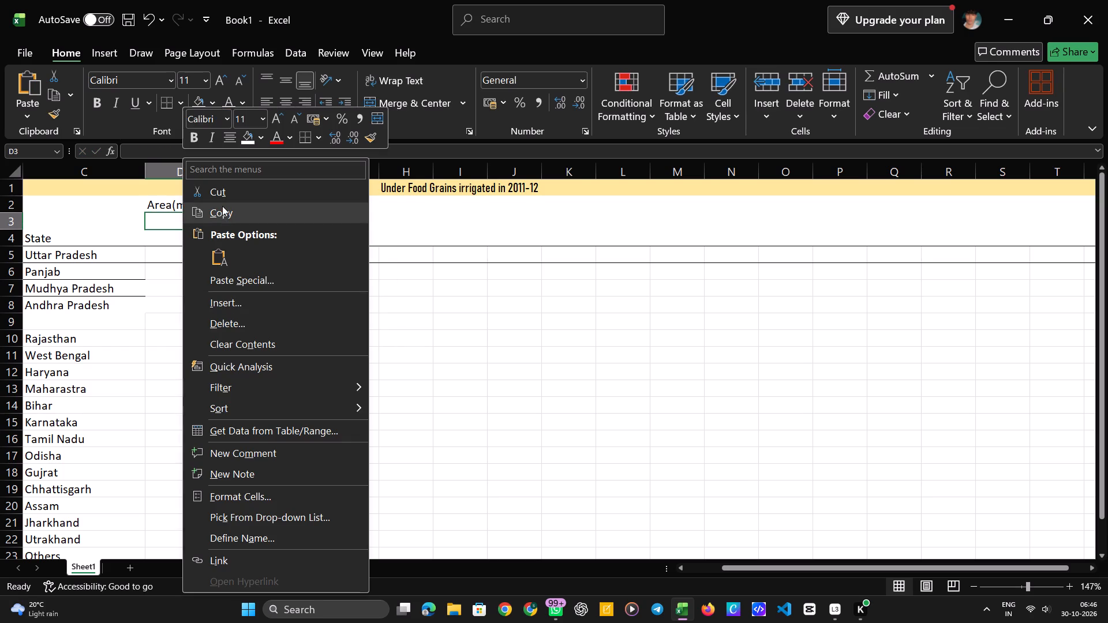
pyautogui.click(219, 254)
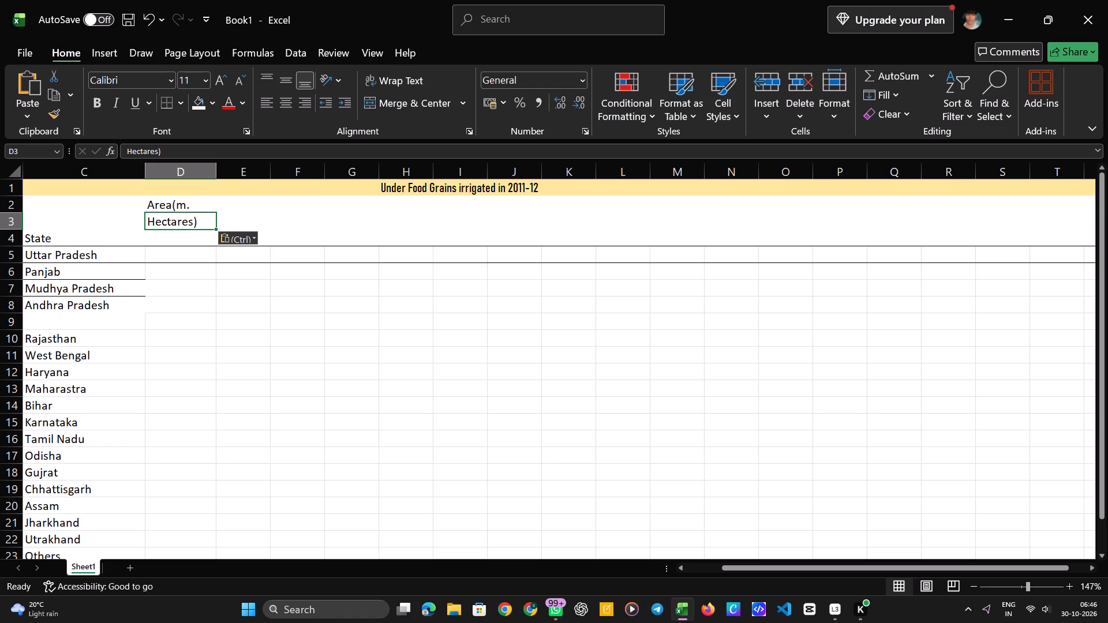
pyautogui.click(186, 237)
pyautogui.rightClick(175, 239)
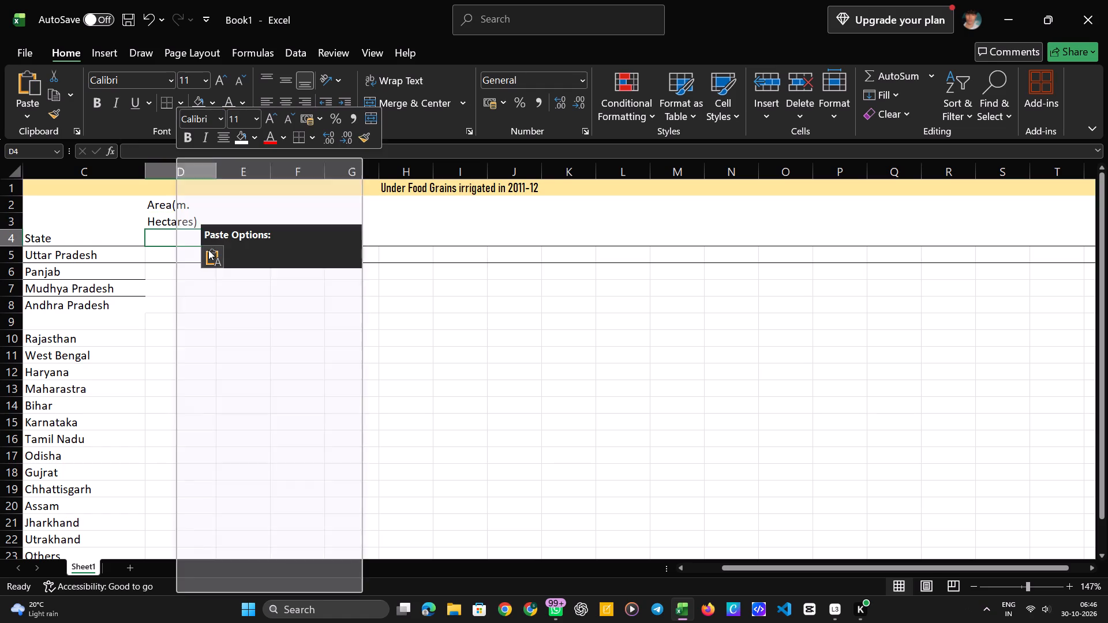
pyautogui.click(208, 250)
# Move "Area(m." from cell D2 into cell D3, replacing the "Hectares)" text there.
pyautogui.doubleClick(199, 224)
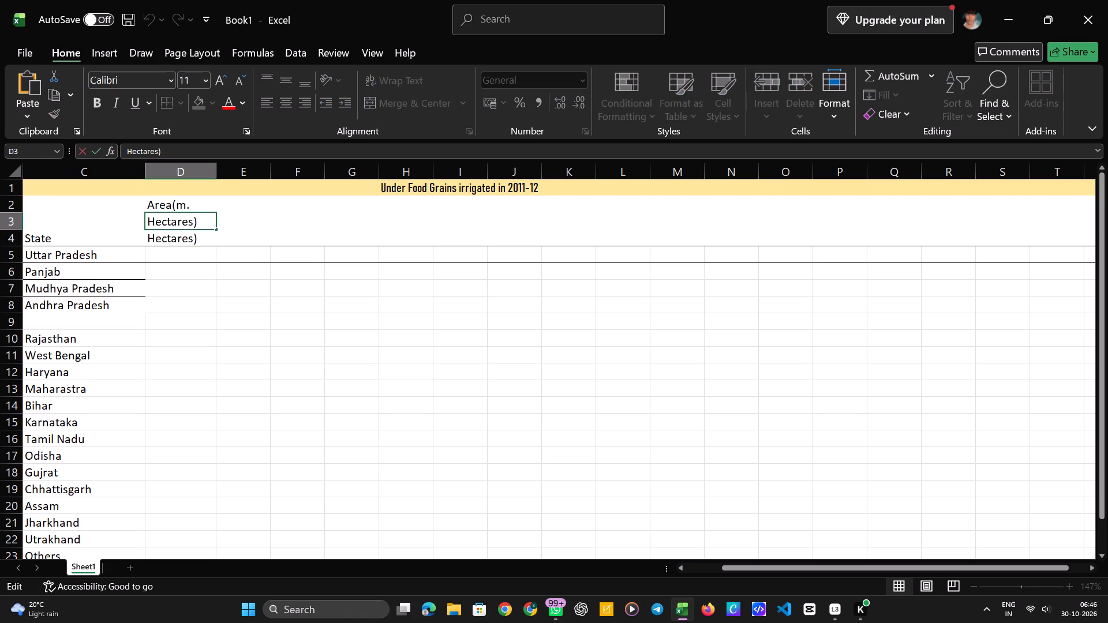
pyautogui.click(160, 204)
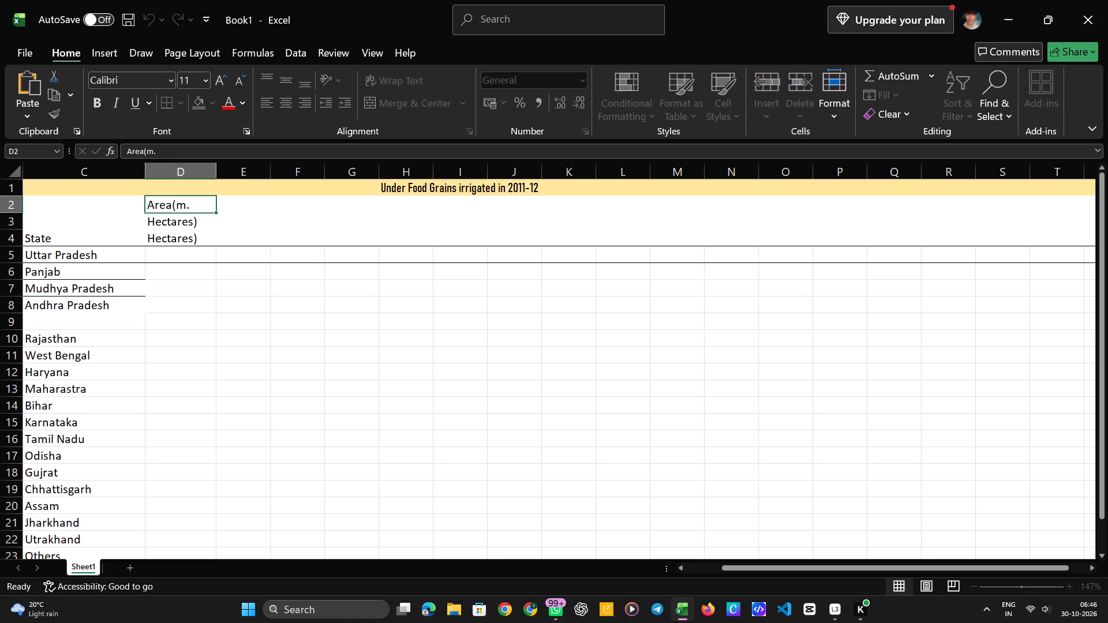
pyautogui.doubleClick(154, 205)
pyautogui.moveTo(149, 202); pyautogui.dragTo(198, 207)
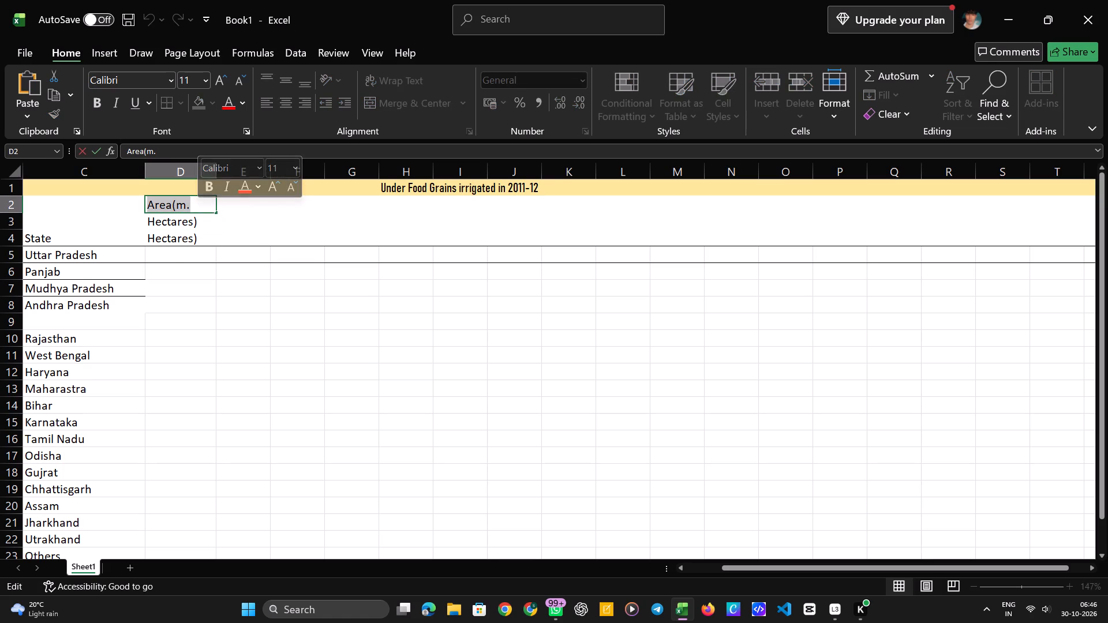
pyautogui.rightClick(174, 205)
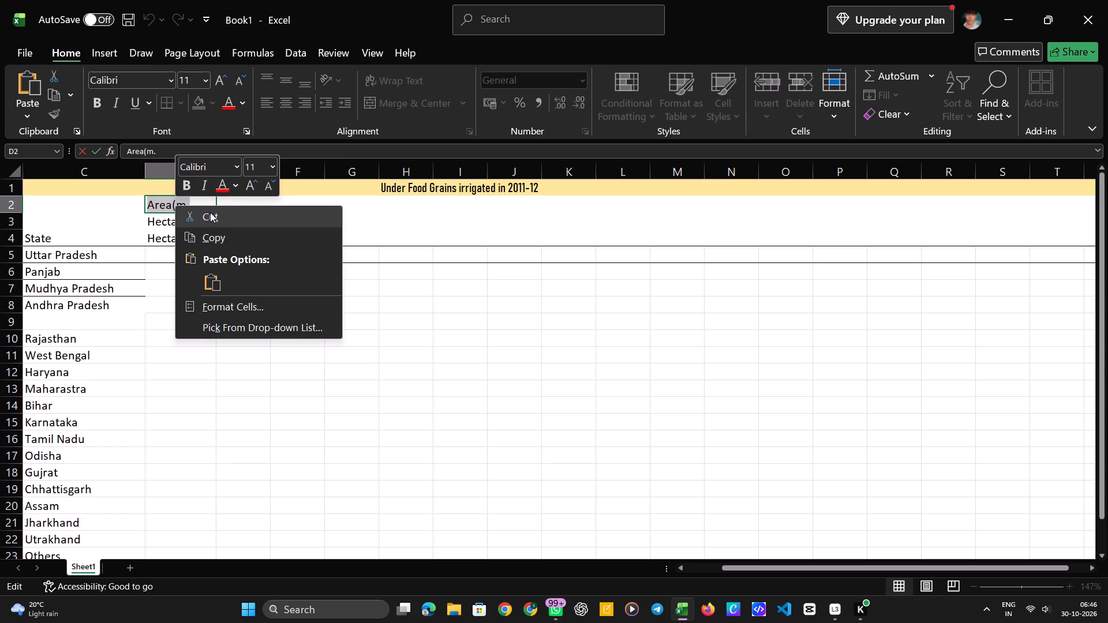
pyautogui.click(211, 214)
pyautogui.doubleClick(162, 222)
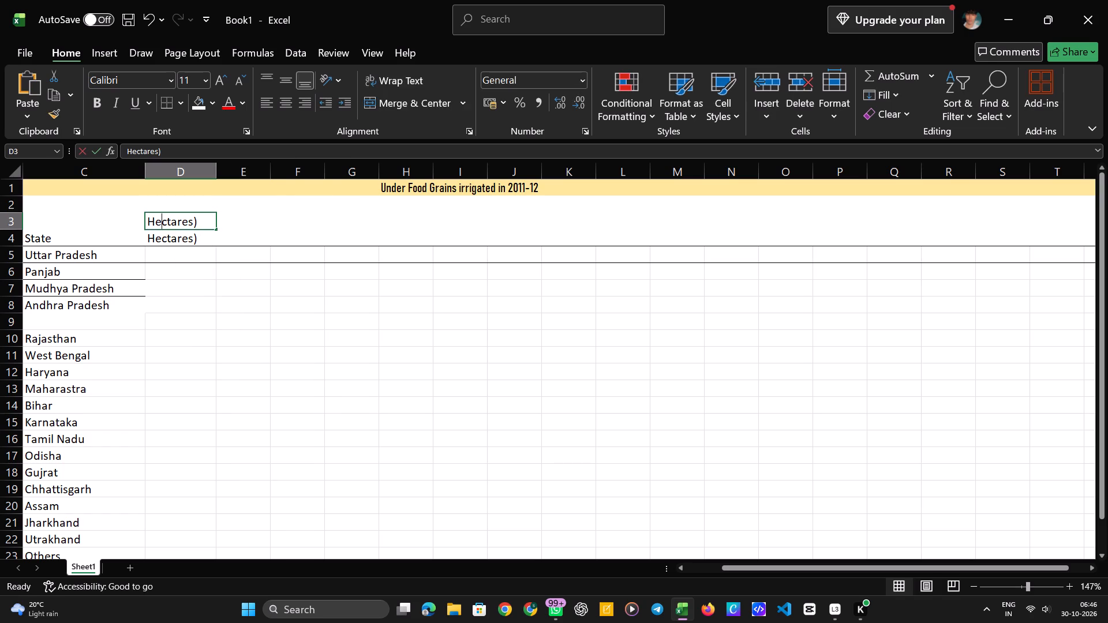
pyautogui.moveTo(147, 220); pyautogui.dragTo(207, 227)
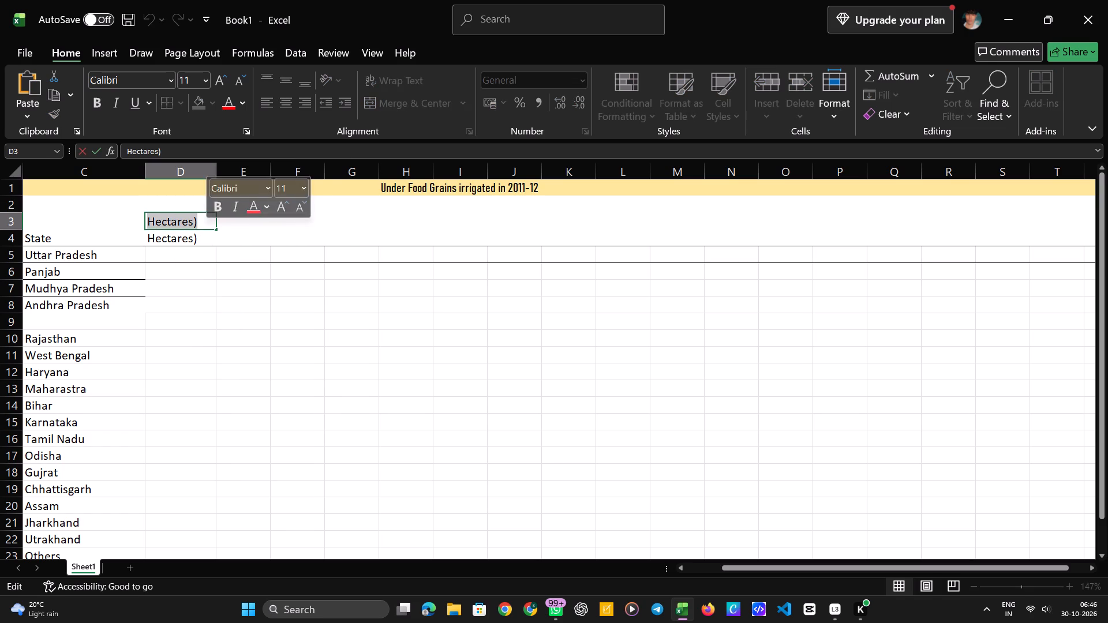
pyautogui.rightClick(179, 223)
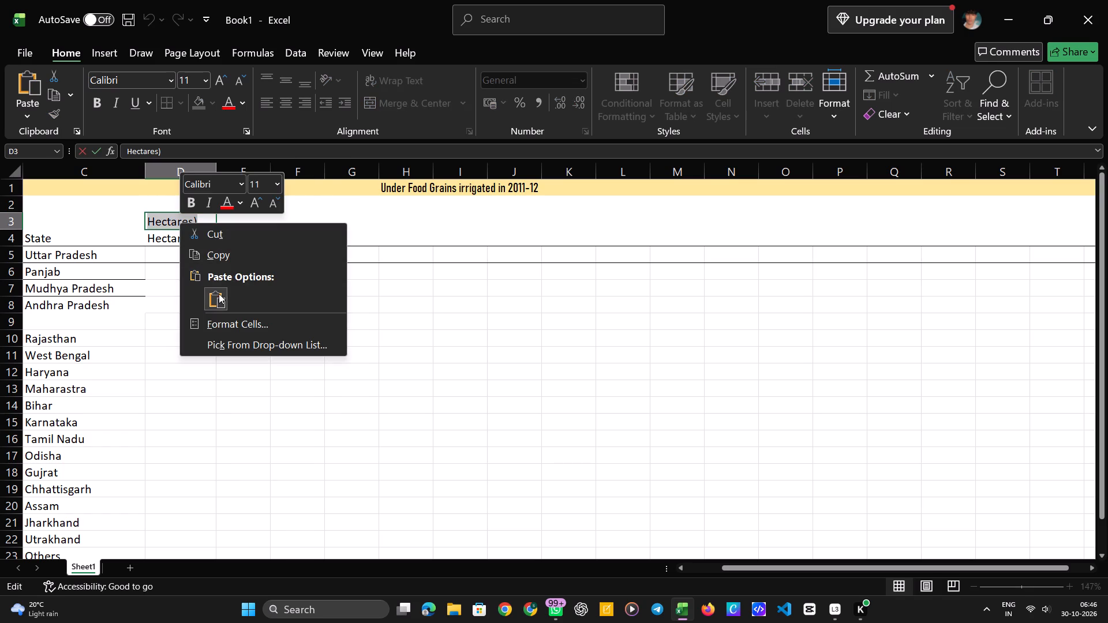
pyautogui.click(219, 294)
pyautogui.click(189, 260)
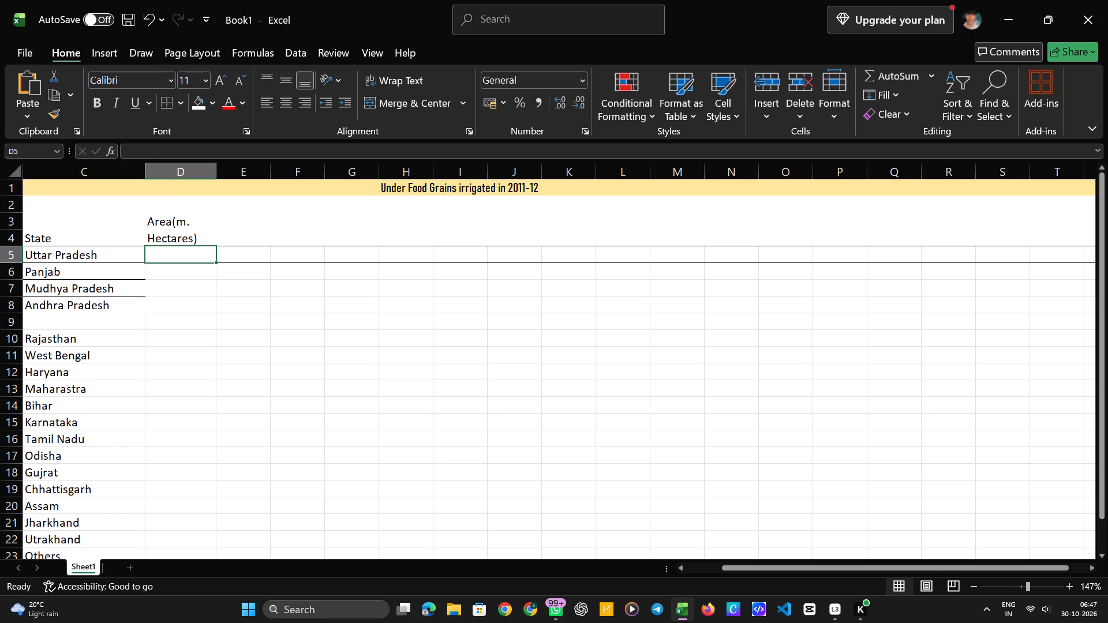
pyautogui.click(210, 213)
pyautogui.click(199, 204)
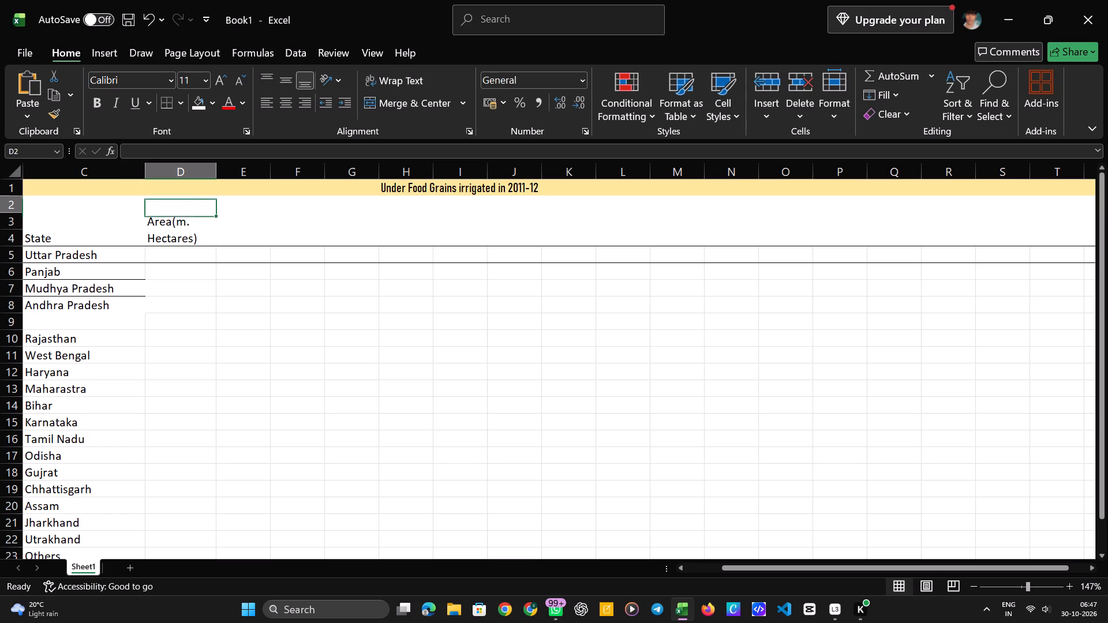
# Enter 20.23 as the area for Uttar Pradesh in cell D5.
pyautogui.click(234, 213)
pyautogui.click(170, 252)
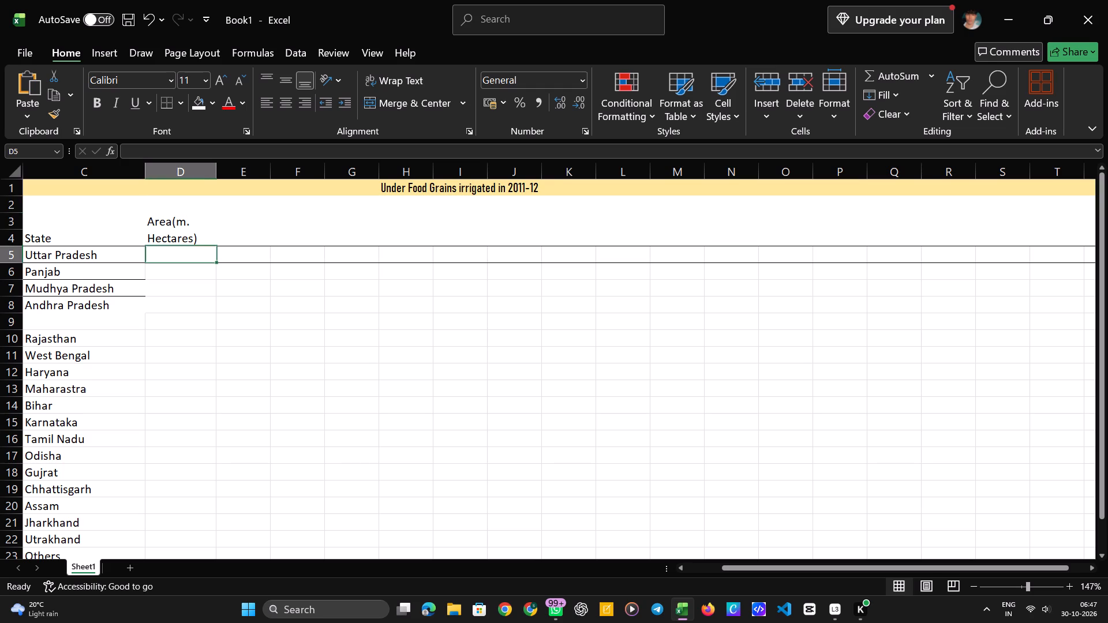
pyautogui.doubleClick(170, 252)
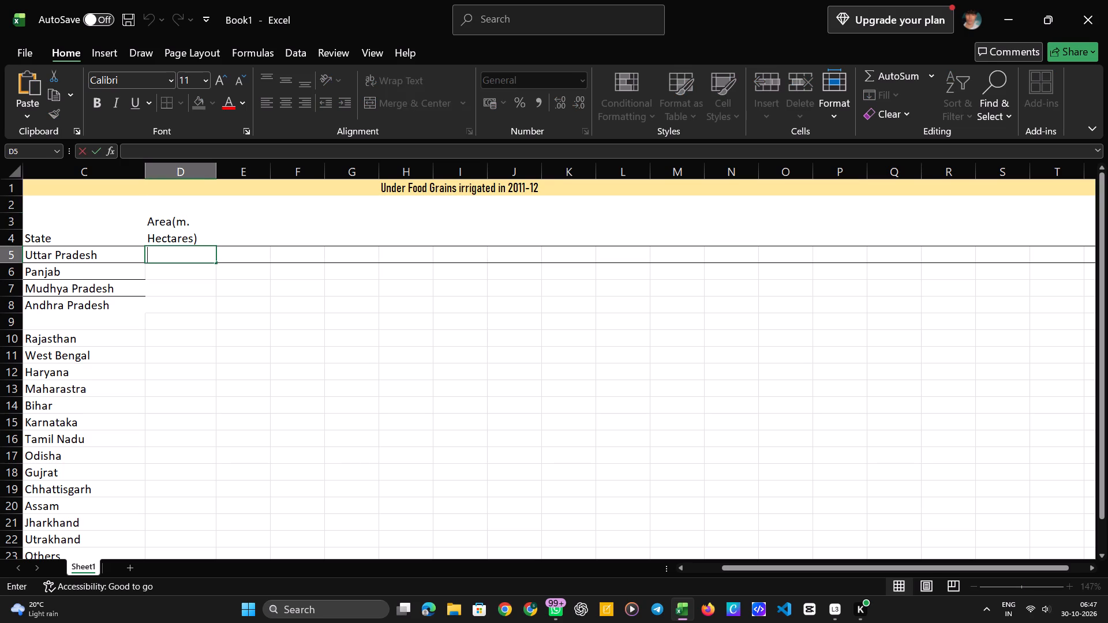
pyautogui.press('2')
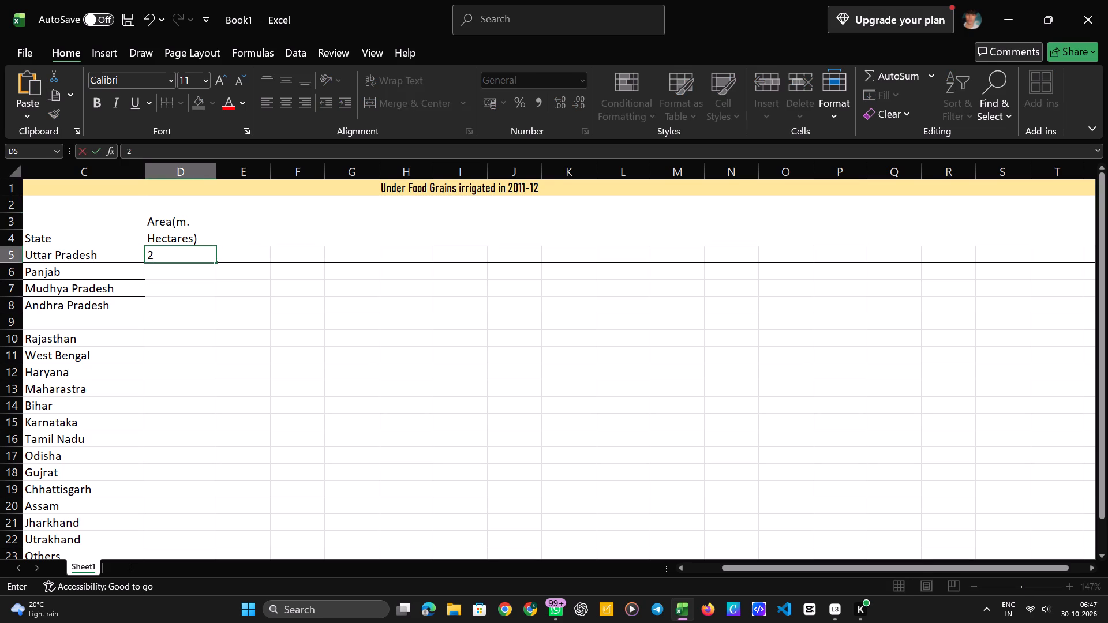
pyautogui.press('0')
pyautogui.press('.')
pyautogui.press('2')
pyautogui.press('3')
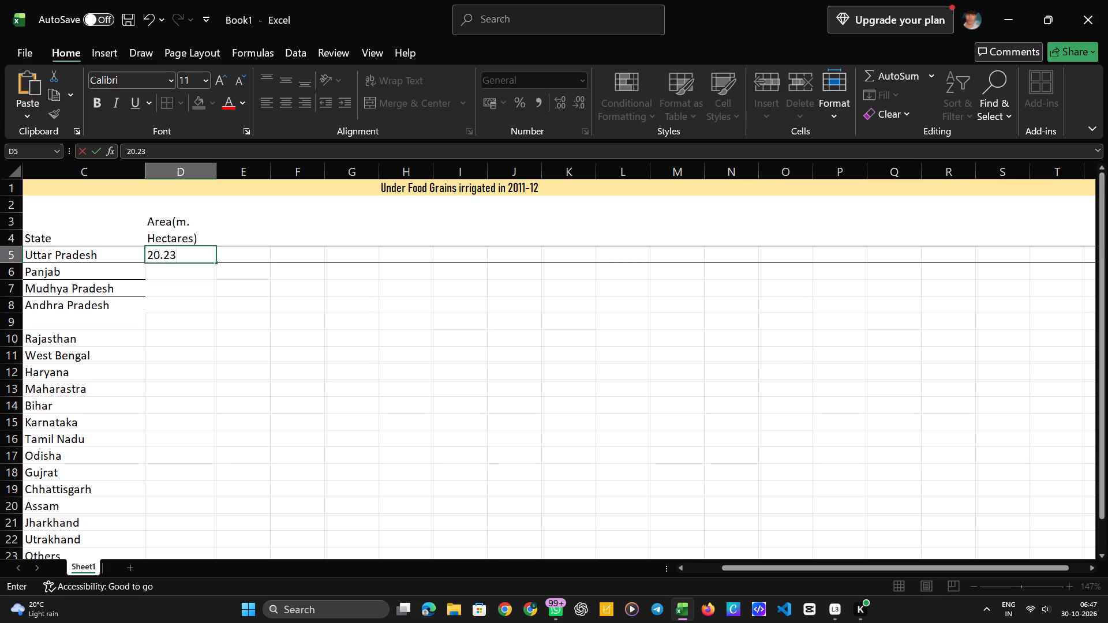
# Enter 6.56 as the area for Panjab in cell D6.
pyautogui.doubleClick(178, 269)
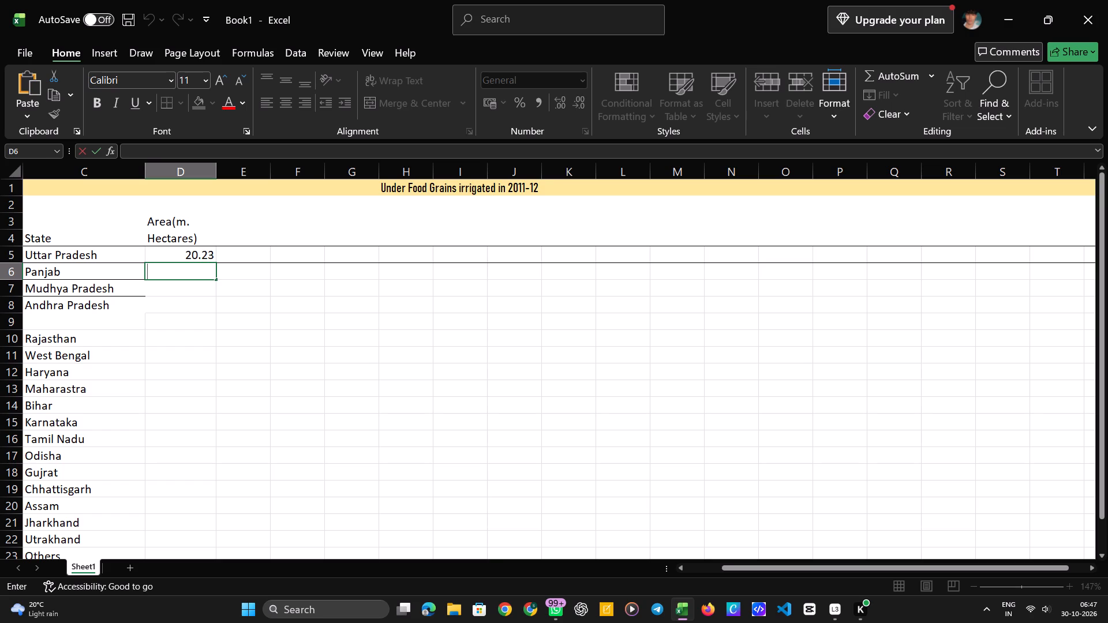
pyautogui.press('6')
pyautogui.press('.')
pyautogui.press('5')
pyautogui.press('6')
pyautogui.press('Return')
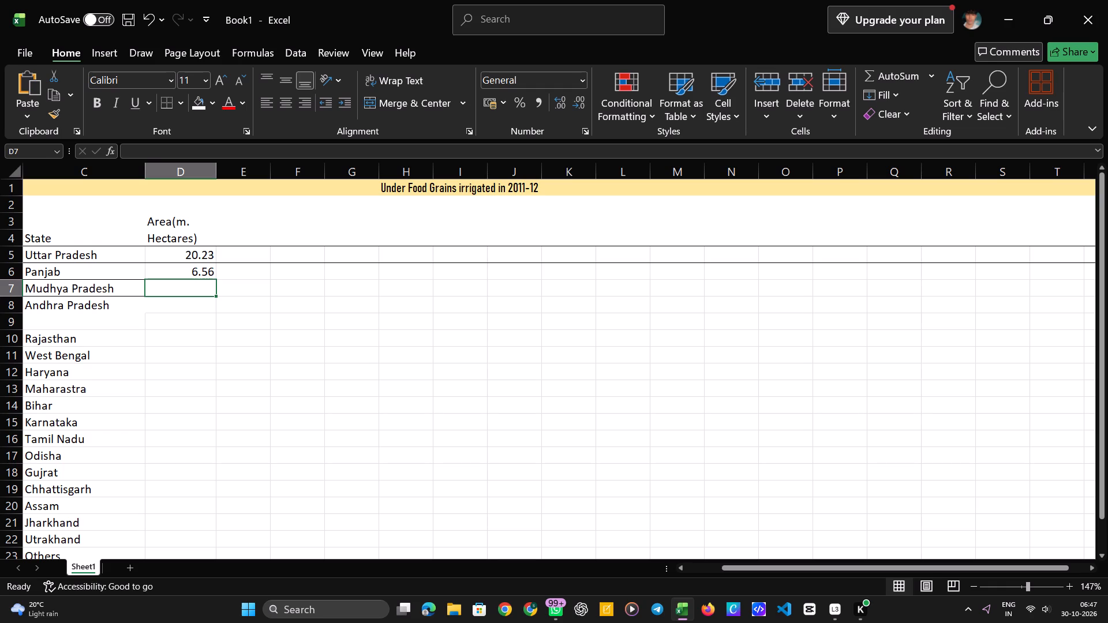
# Enter 14.94 as the area for Mudhya Pradesh in cell D7, making sure the decimal point is in place.
pyautogui.press('1')
pyautogui.press('4')
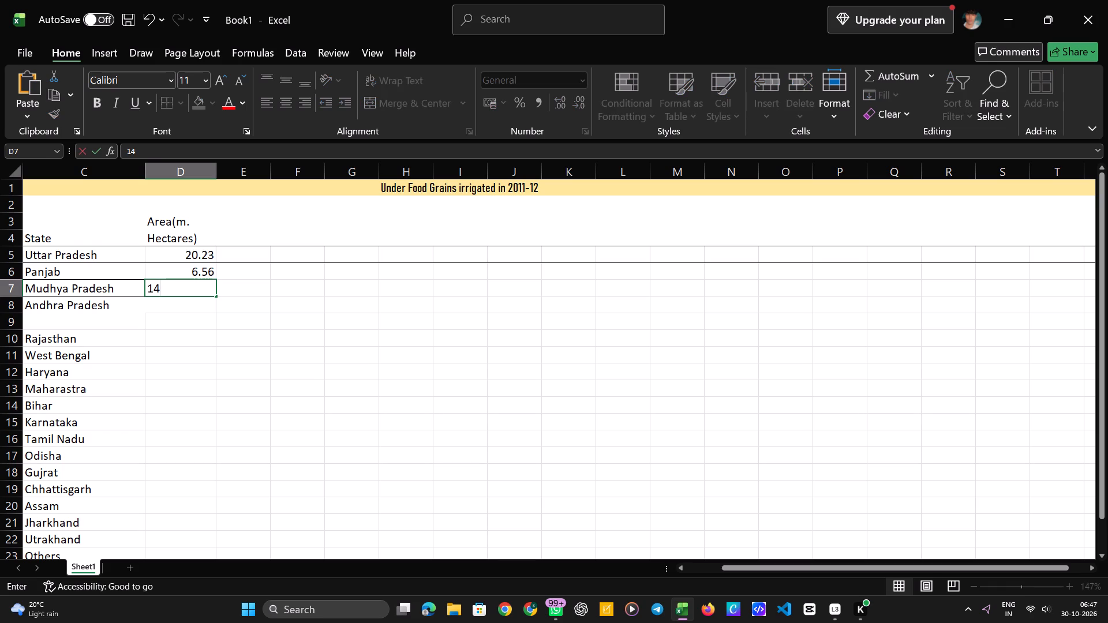
pyautogui.press('9')
pyautogui.press('4')
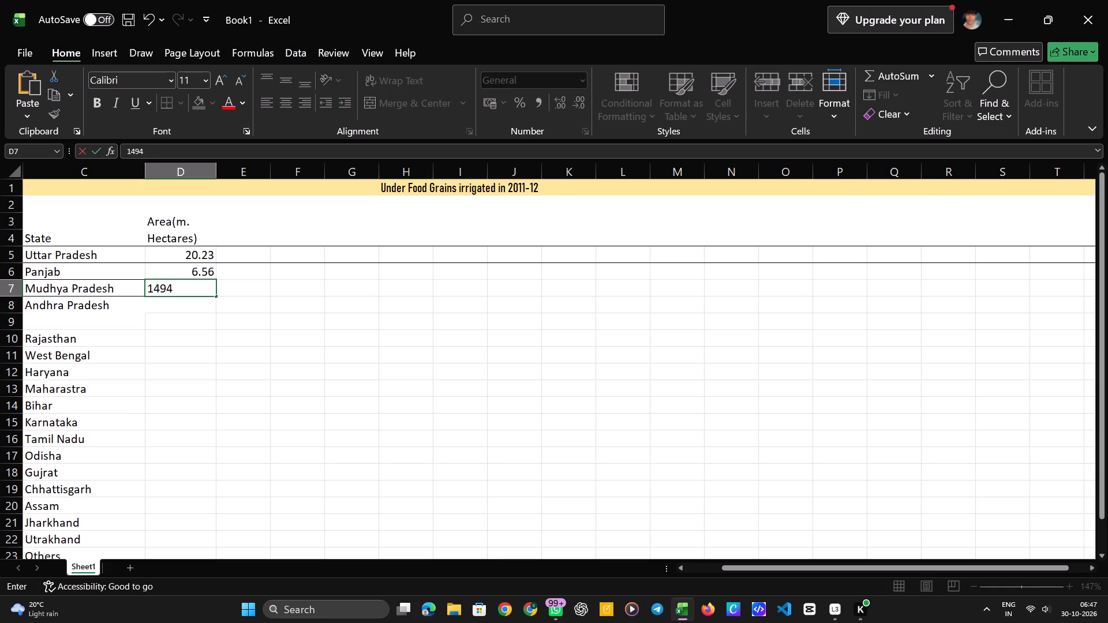
pyautogui.click(177, 304)
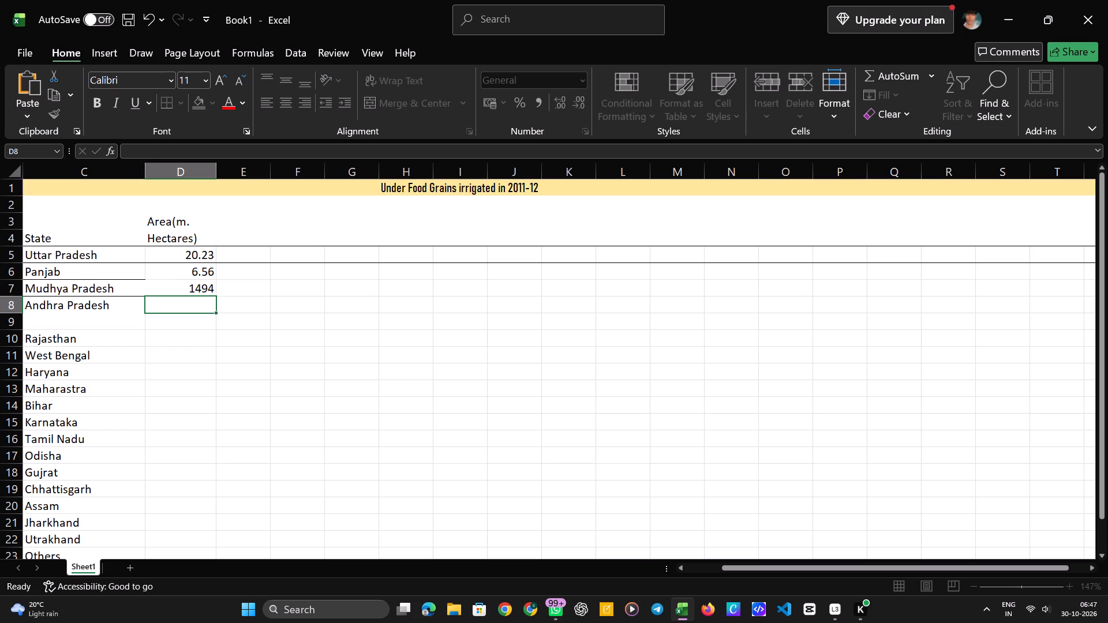
pyautogui.click(207, 285)
pyautogui.click(204, 290)
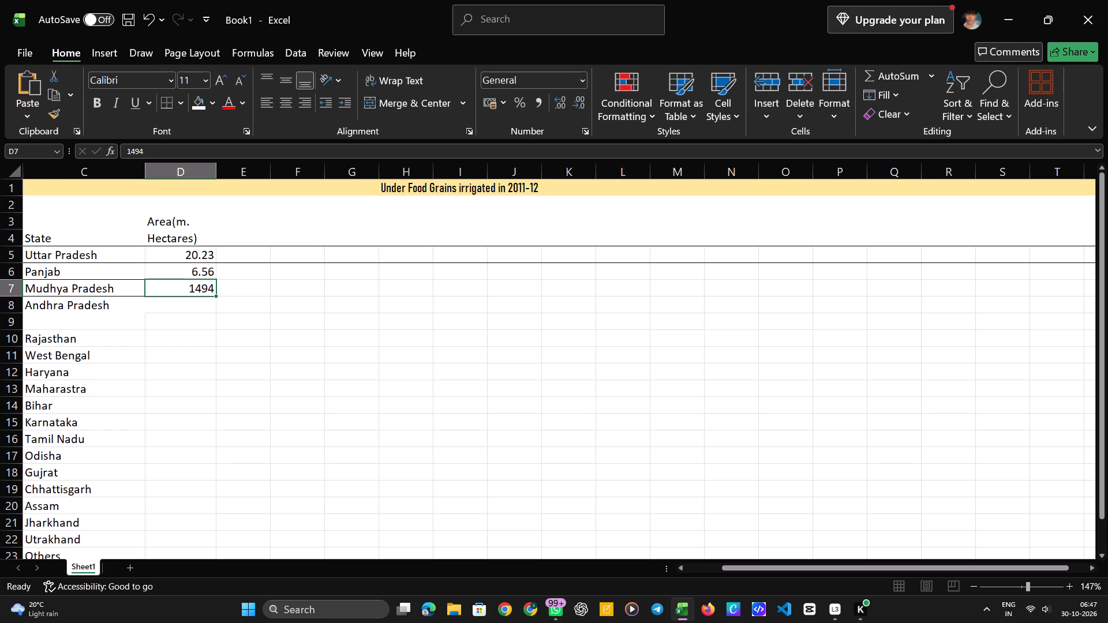
pyautogui.click(204, 290)
pyautogui.doubleClick(201, 286)
pyautogui.press('.')
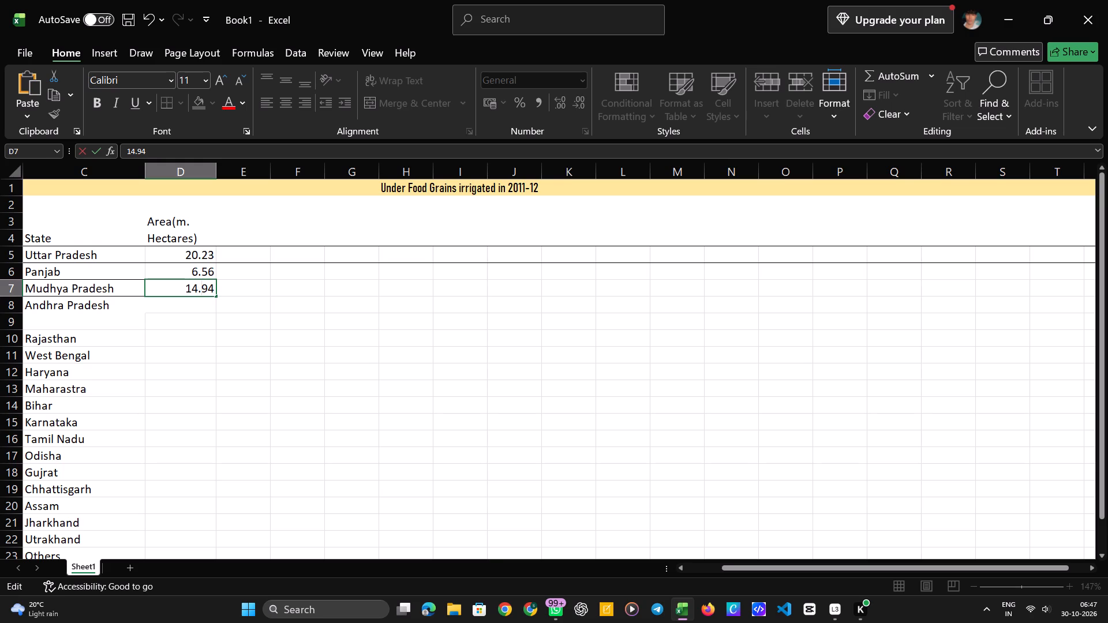
# Enter 7.61 as the area for Andhra Pradesh in cell D8.
pyautogui.click(162, 306)
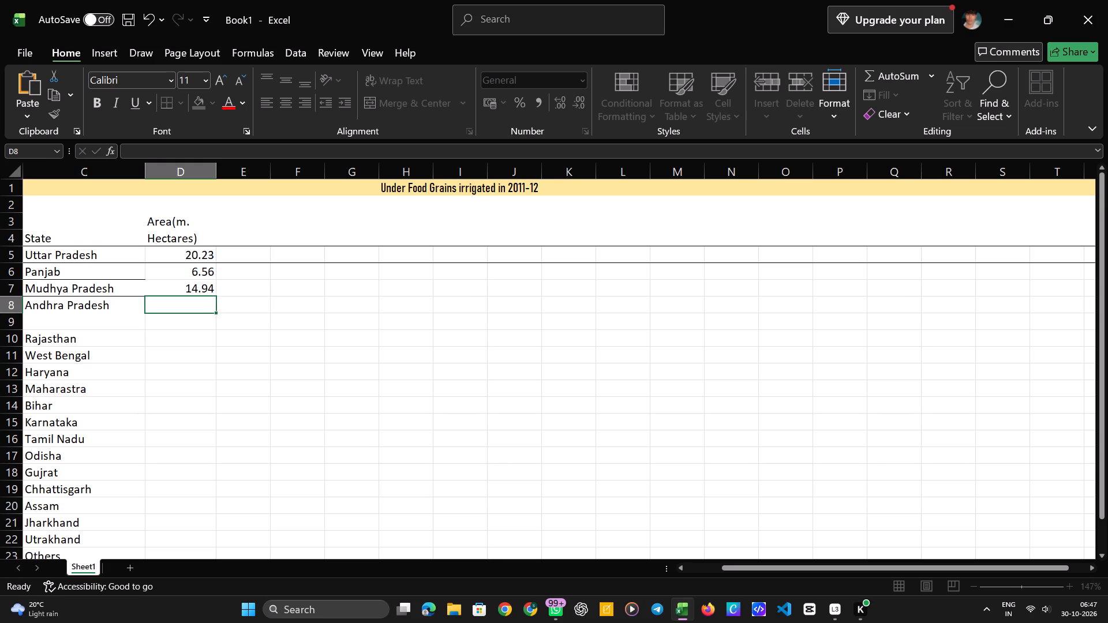
pyautogui.press('7')
pyautogui.press('.')
pyautogui.press('6')
pyautogui.press('1')
pyautogui.press('Return')
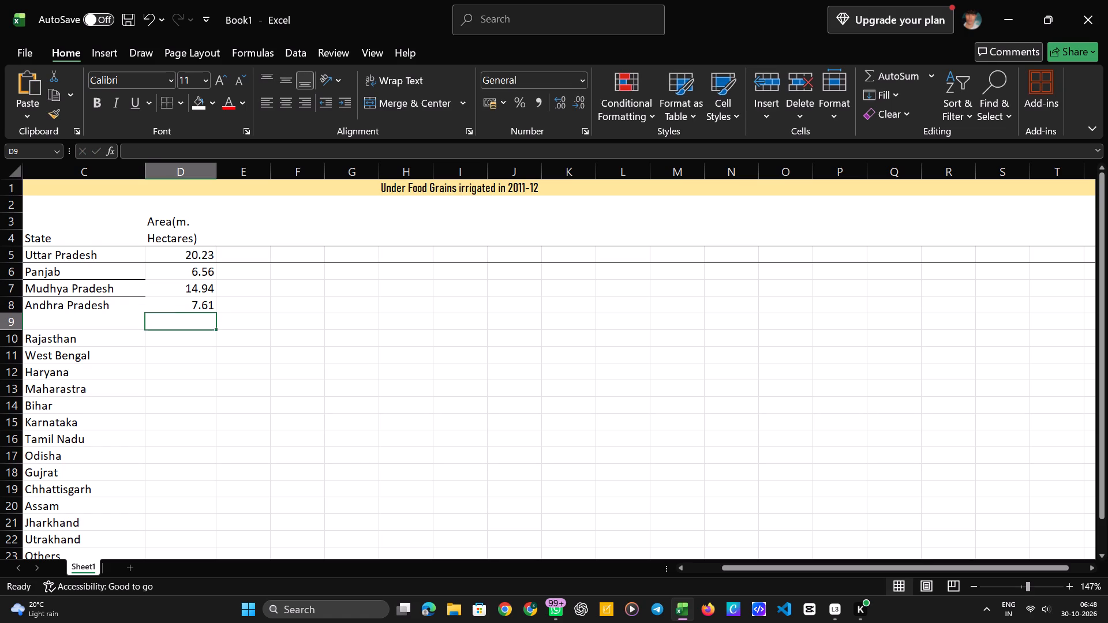
# Enter 13.42 in cell D9 of the area column, in the row without a state name.
pyautogui.write('13')
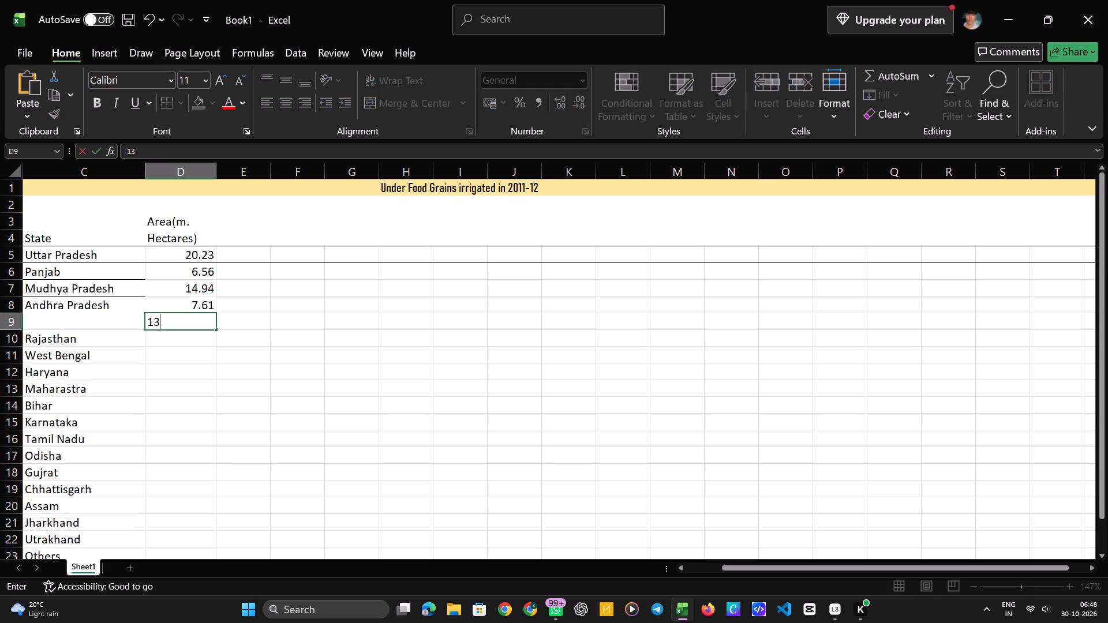
pyautogui.press('.')
pyautogui.press('4')
pyautogui.press('2')
# Enter 6.24 as the area for Rajasthan in cell D10.
pyautogui.click(182, 340)
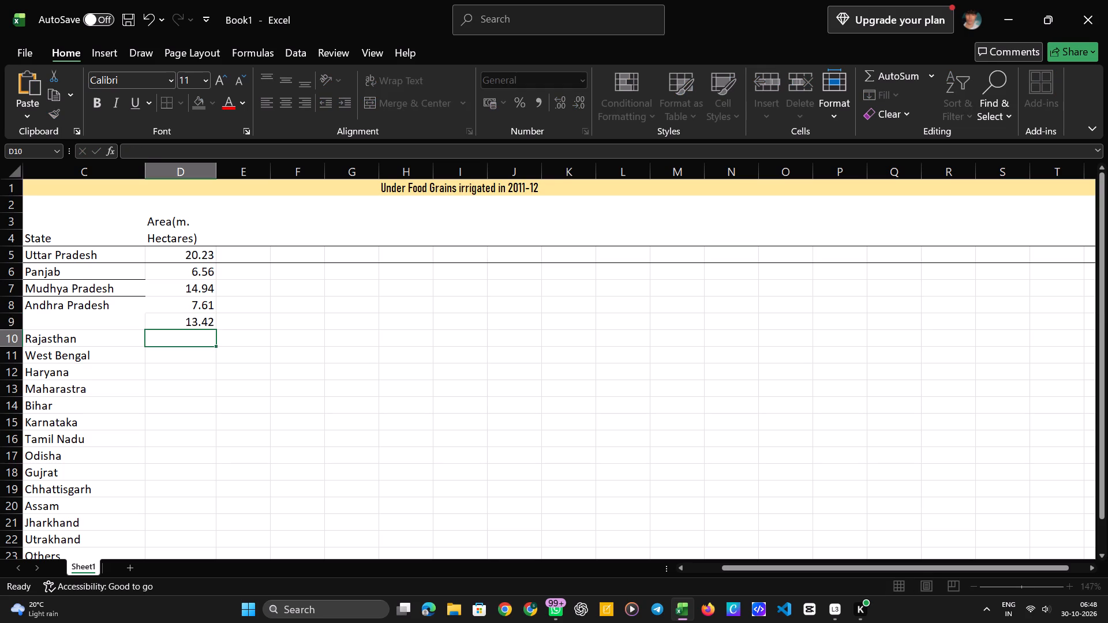
pyautogui.press('6')
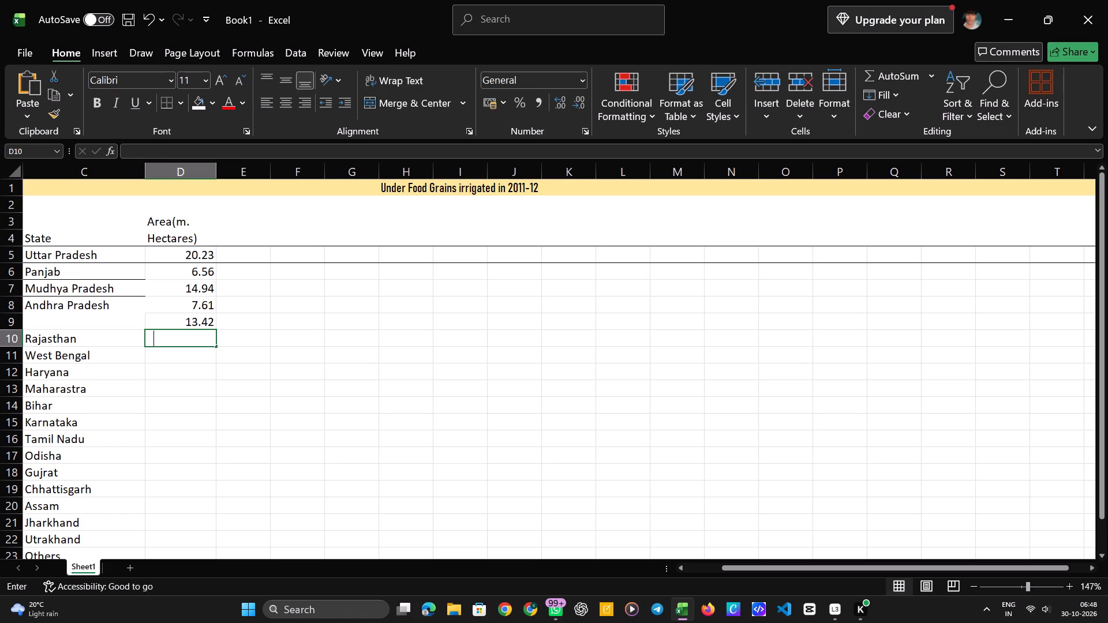
pyautogui.press('.')
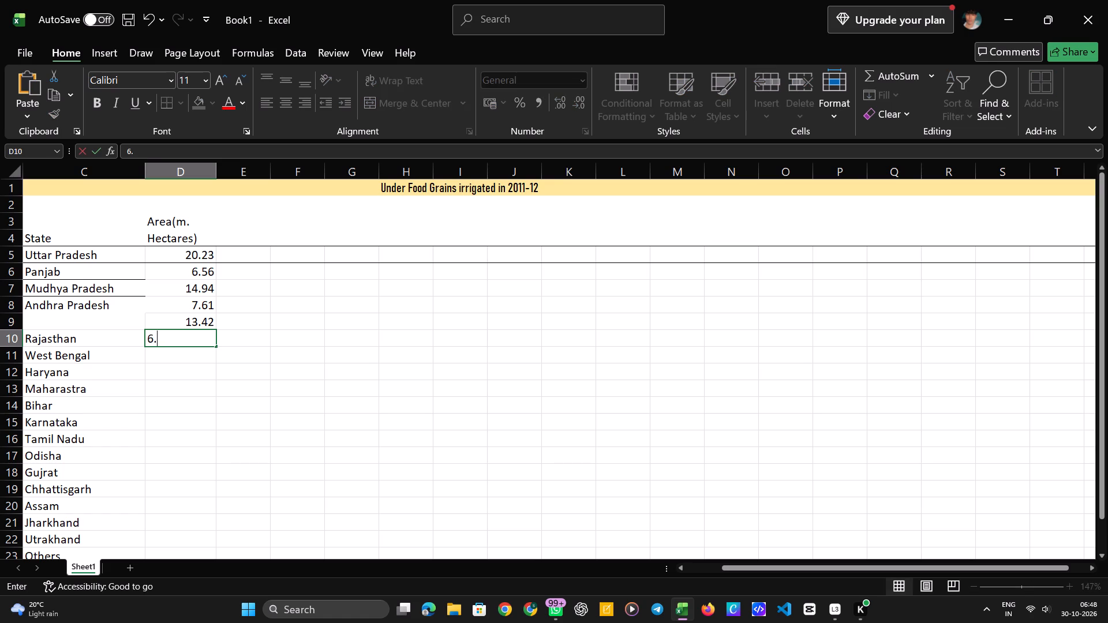
pyautogui.write('24')
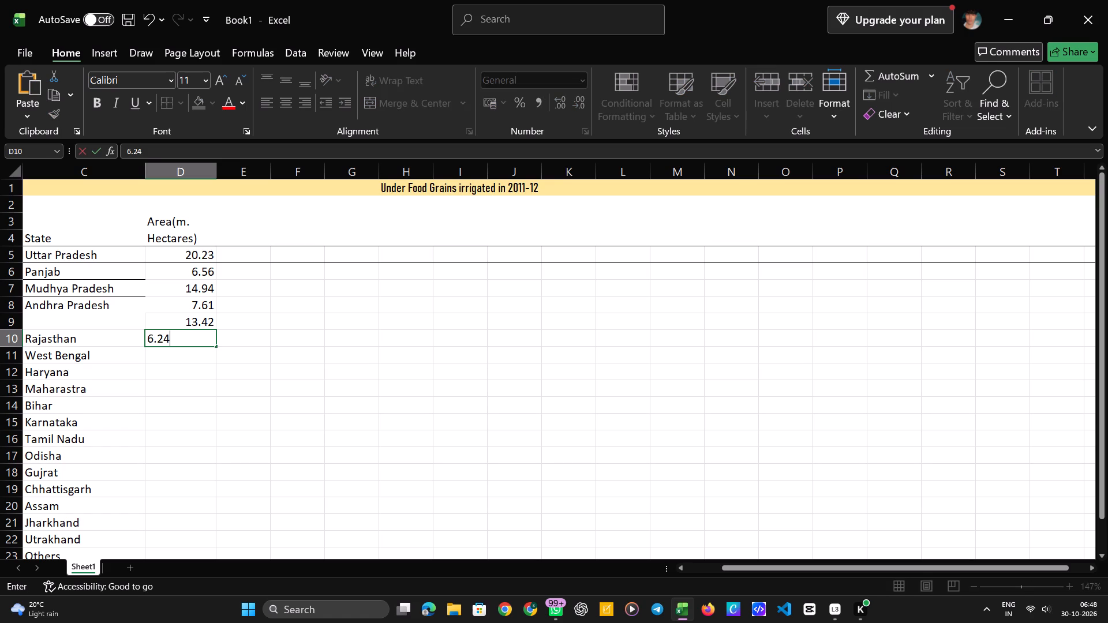
pyautogui.press('Return')
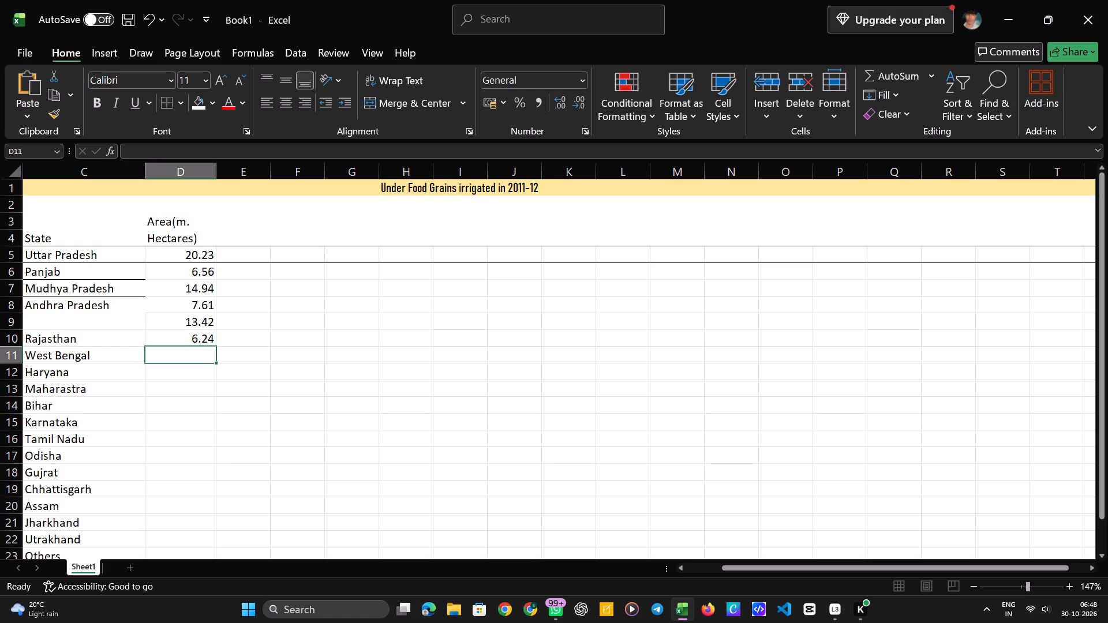
# Move the value 13.42 from cell D9 into Rajasthan's area cell D10, replacing the value there and leaving D9 empty.
pyautogui.click(204, 320)
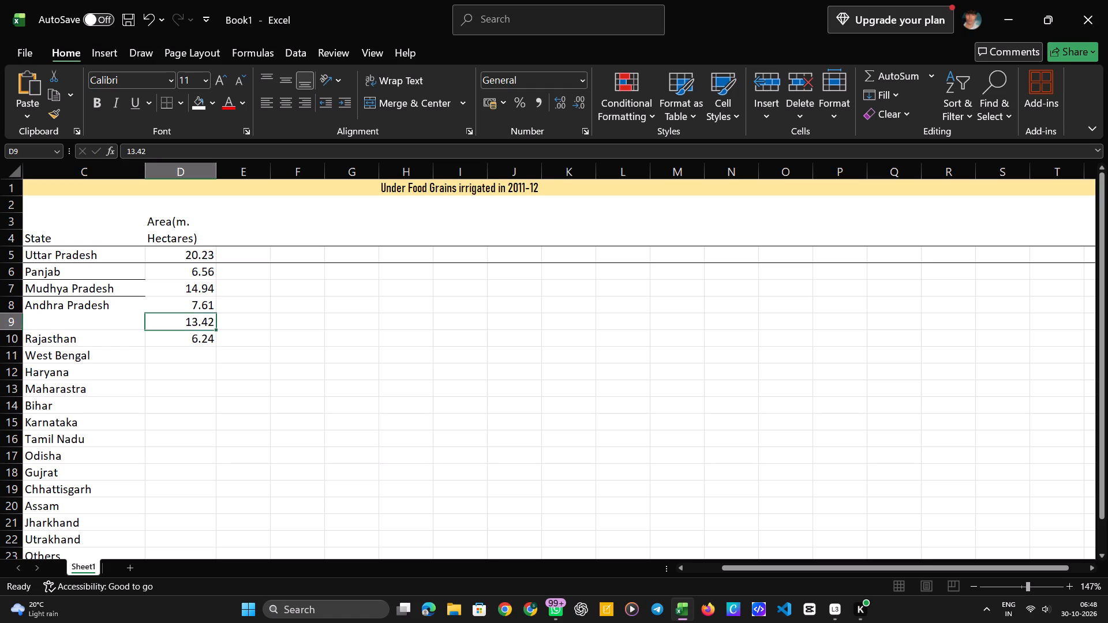
pyautogui.click(199, 319)
pyautogui.click(199, 319)
pyautogui.moveTo(186, 318); pyautogui.dragTo(219, 324)
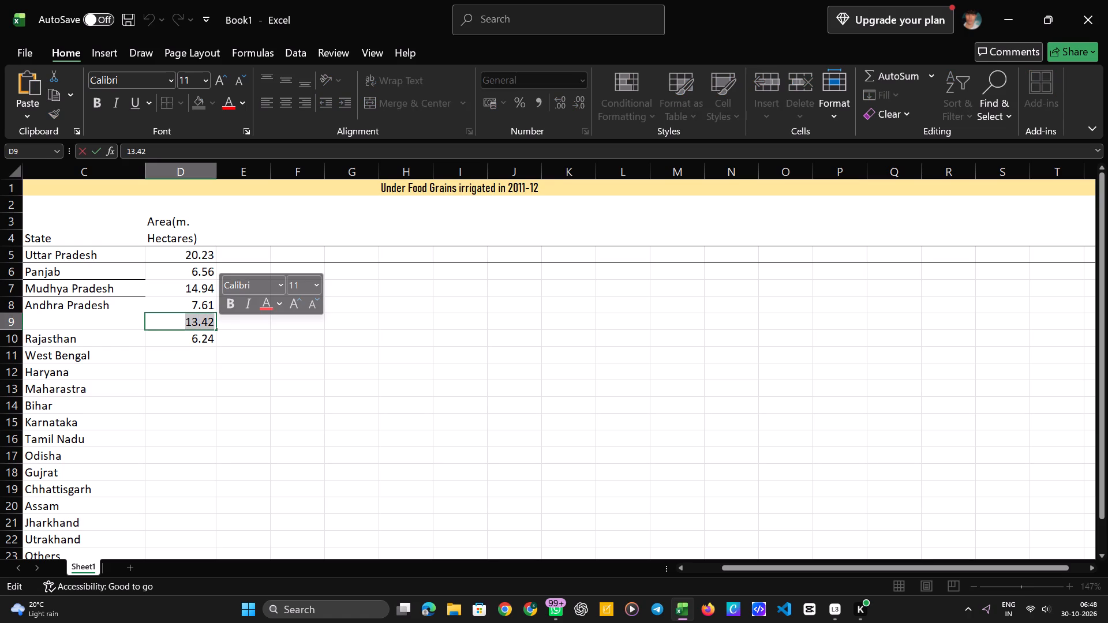
pyautogui.rightClick(196, 320)
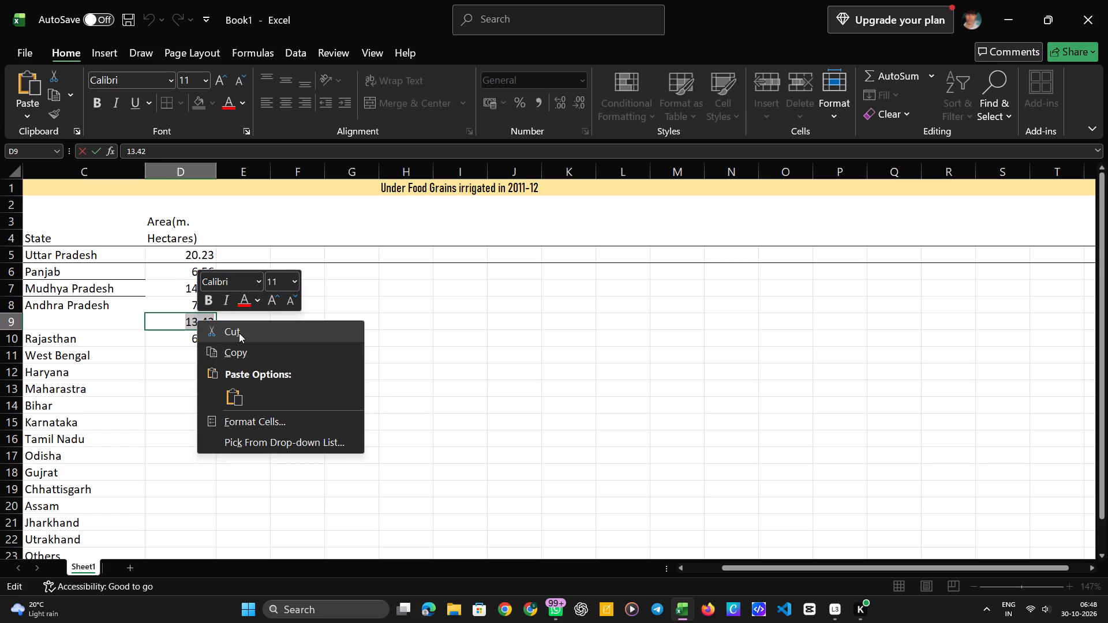
pyautogui.click(238, 331)
pyautogui.doubleClick(205, 339)
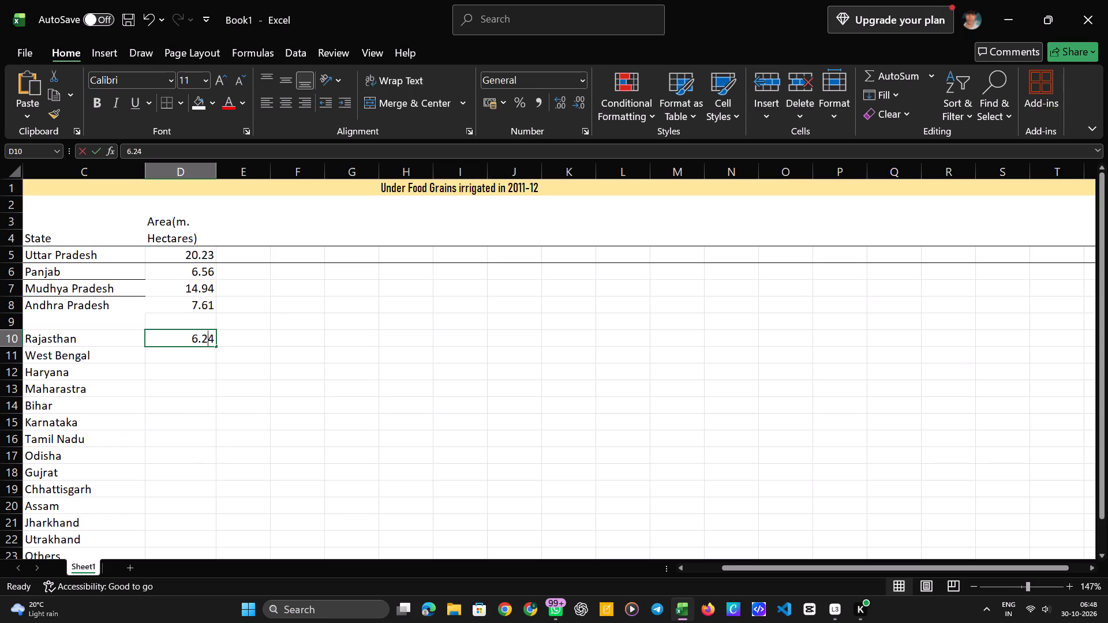
pyautogui.moveTo(190, 339); pyautogui.dragTo(216, 339)
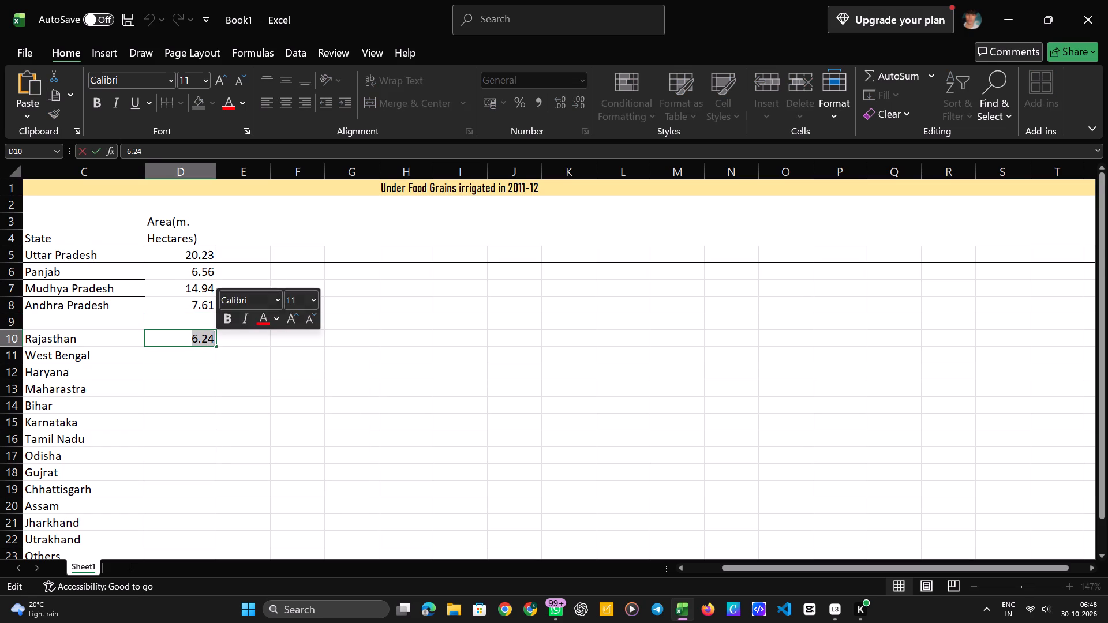
pyautogui.rightClick(205, 339)
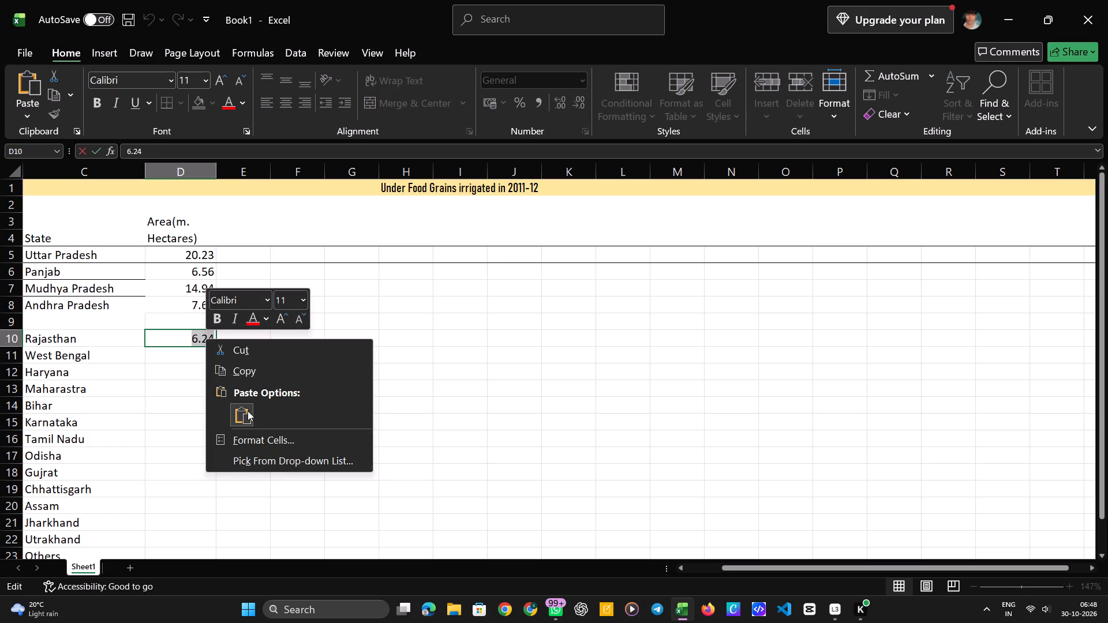
pyautogui.click(248, 411)
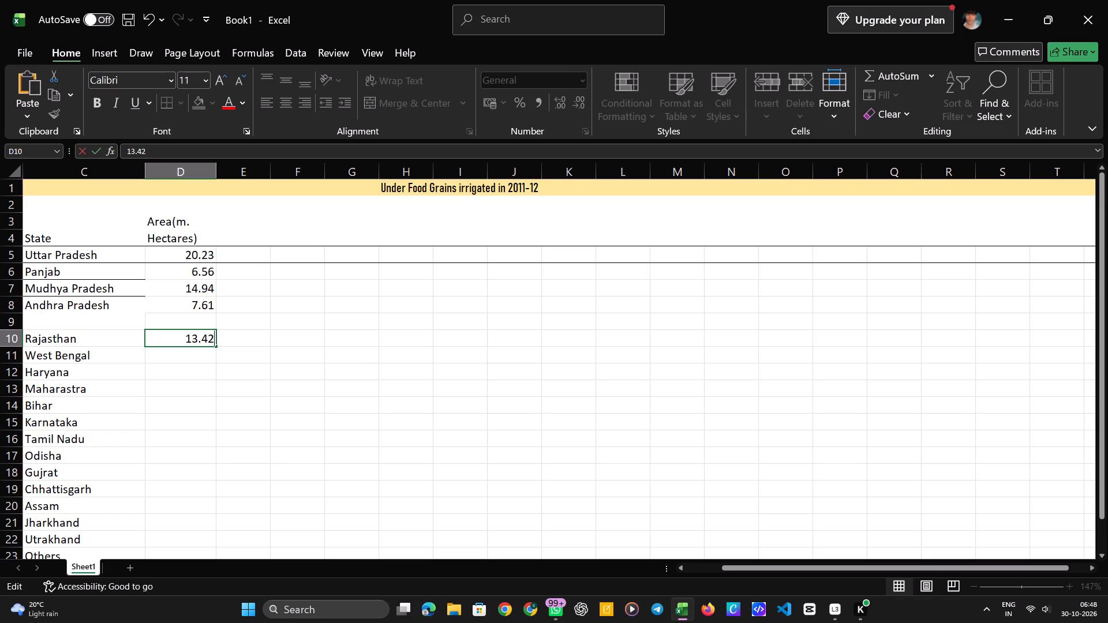
# Enter 6.67 as the area for West Bengal in cell D11.
pyautogui.click(170, 352)
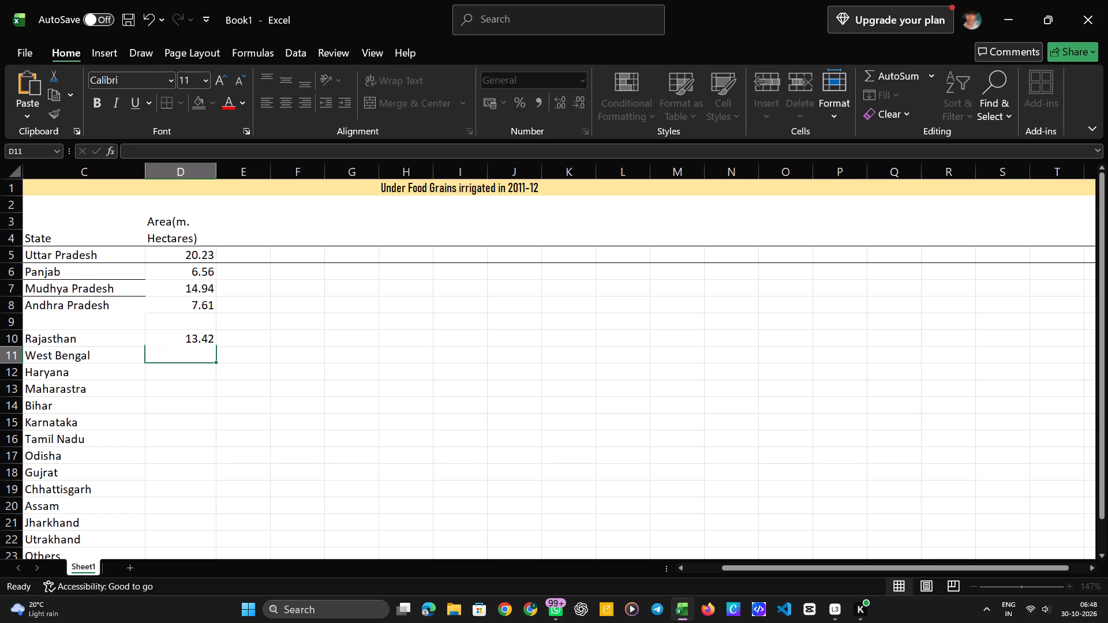
pyautogui.click(170, 352)
pyautogui.click(170, 352)
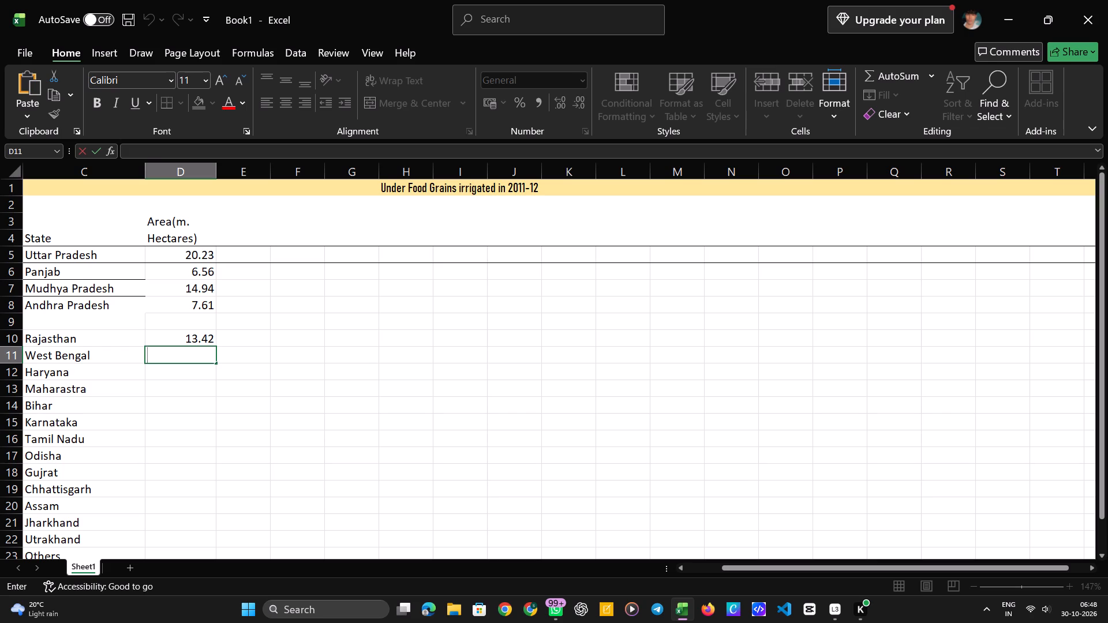
pyautogui.press('6')
pyautogui.press('.')
pyautogui.press('6')
pyautogui.press('7')
# Enter 4.4 as the area for Haryana in cell D12.
pyautogui.click(193, 372)
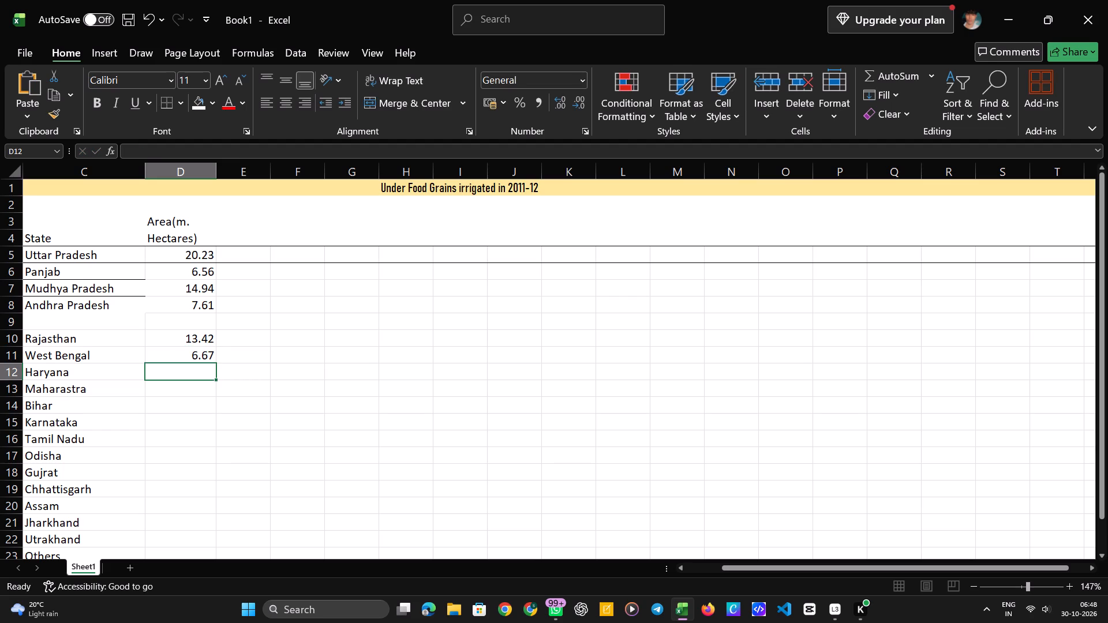
pyautogui.press('4')
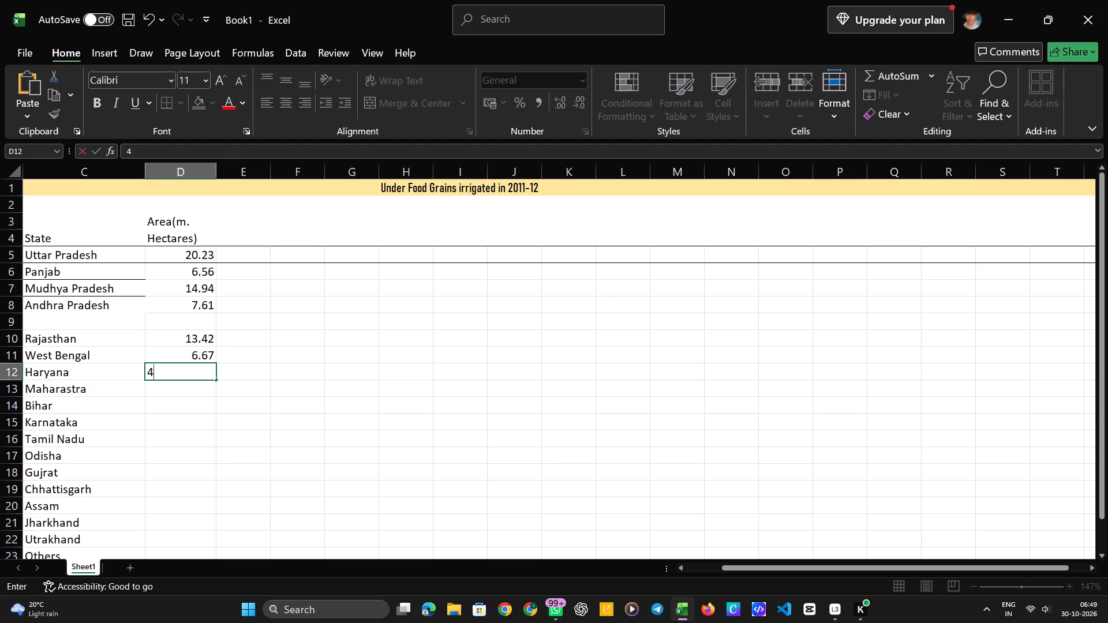
pyautogui.press('.')
pyautogui.press('4')
pyautogui.press('Return')
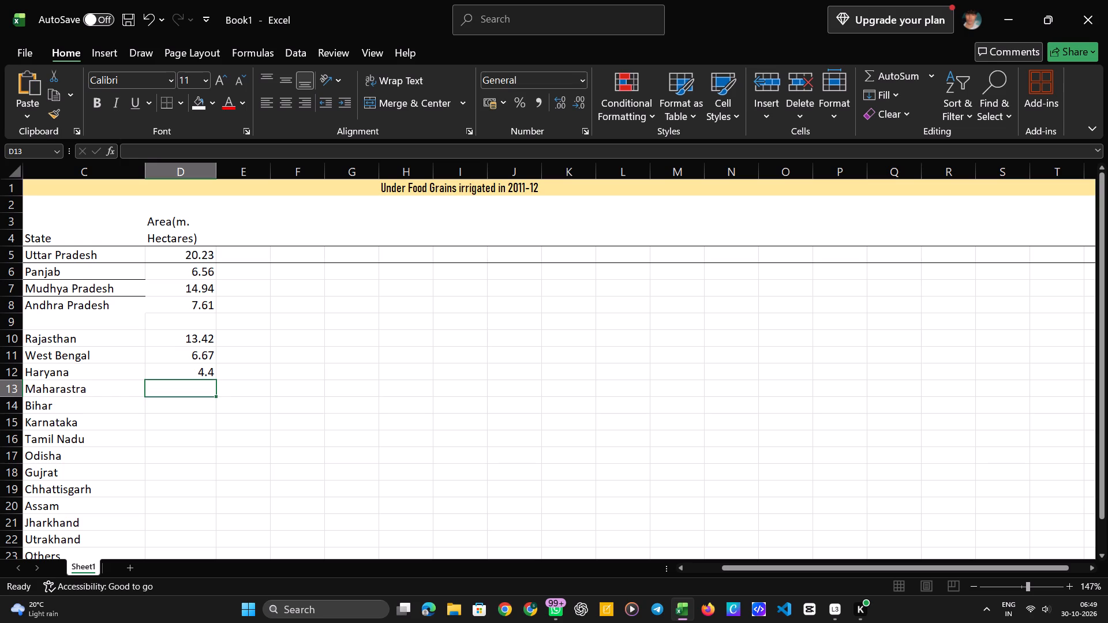
# Enter 11.62 as the area for Maharastra in cell D13.
pyautogui.press('1')
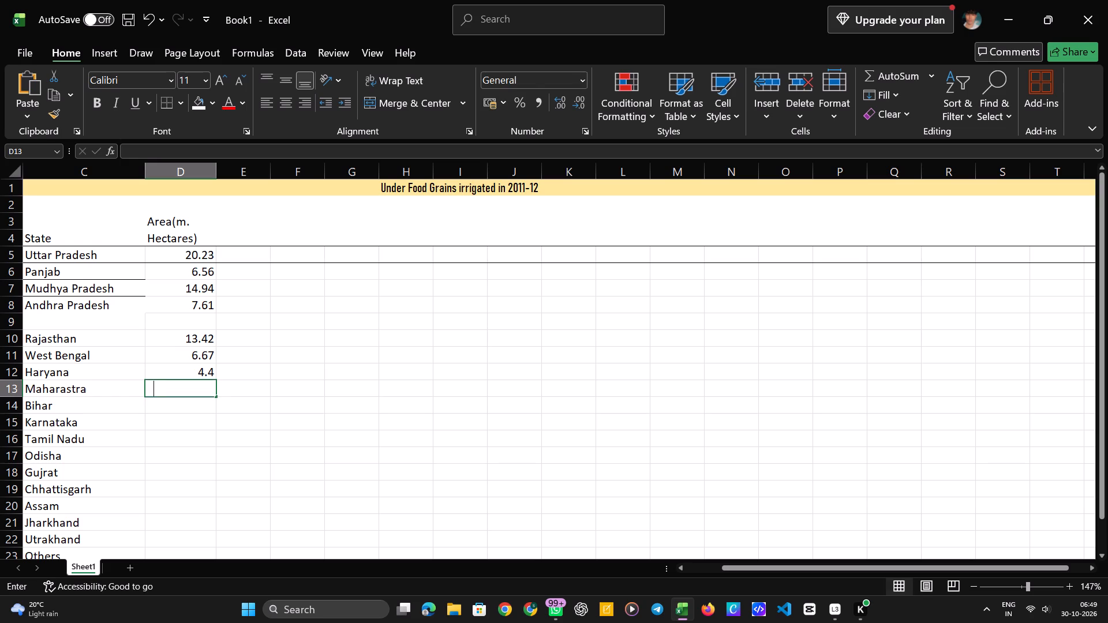
pyautogui.press('1')
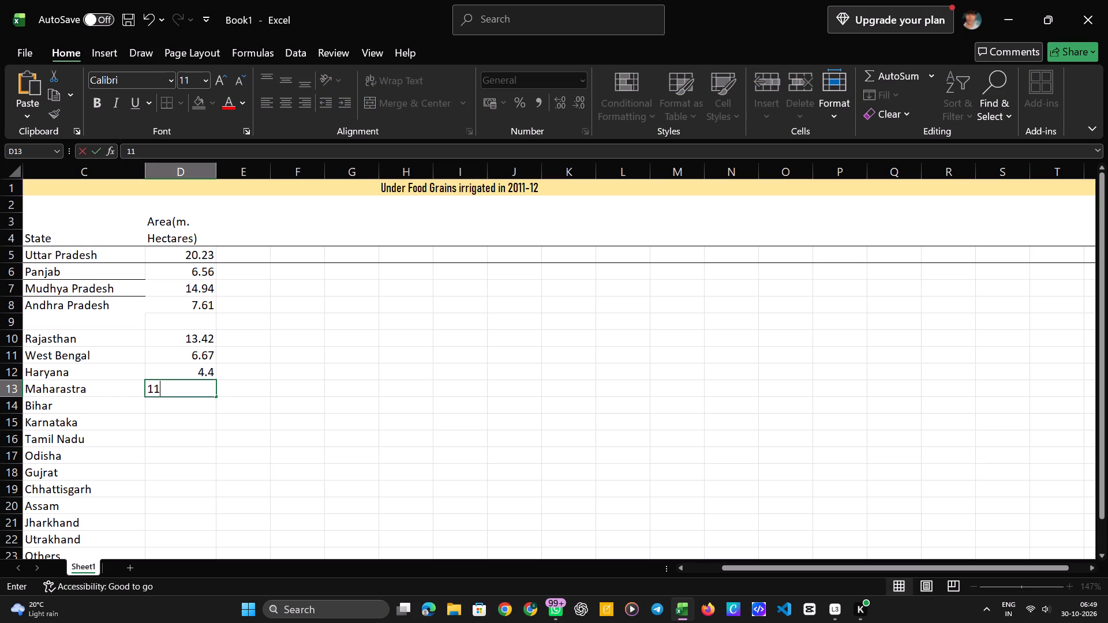
pyautogui.press('.')
pyautogui.press('6')
pyautogui.press('2')
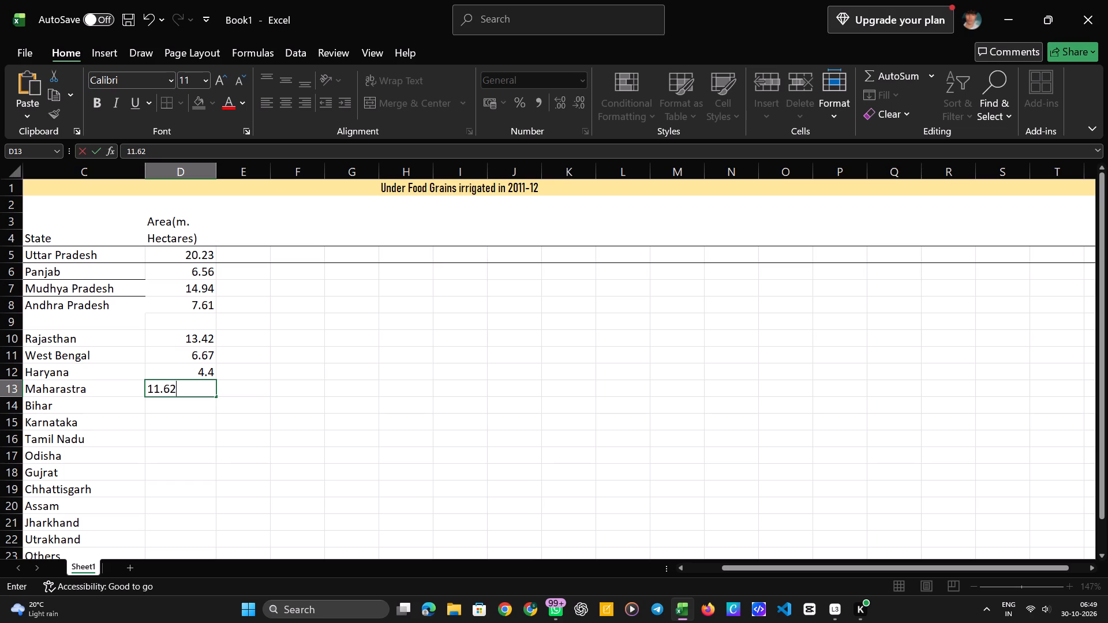
pyautogui.press('Return')
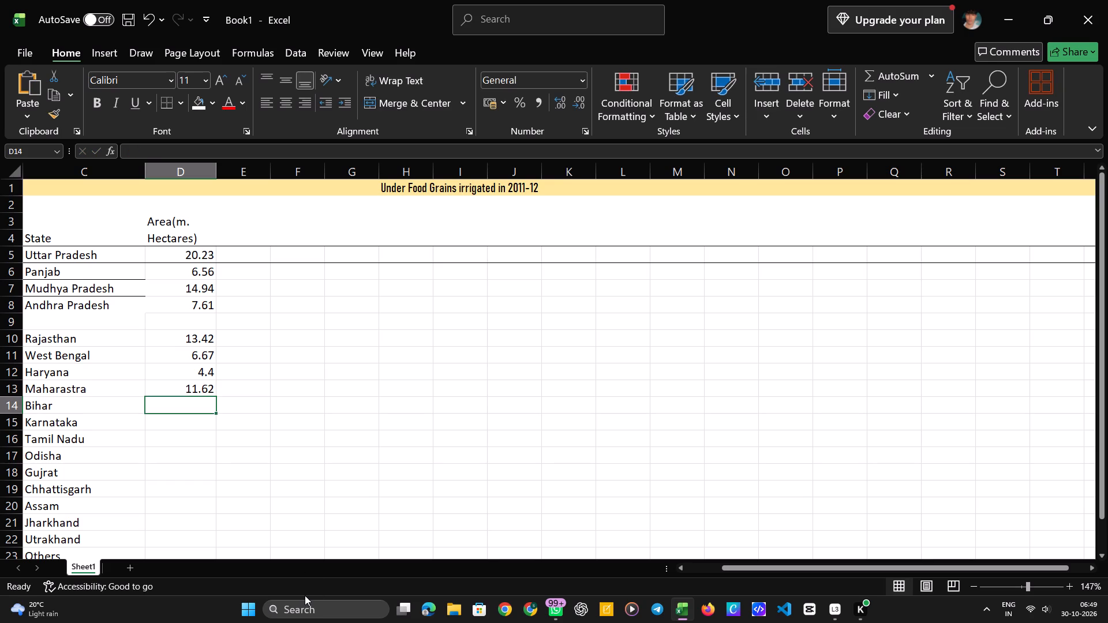
# Enter 6.67 as the area for Bihar in cell D14.
pyautogui.press('6')
pyautogui.press('.')
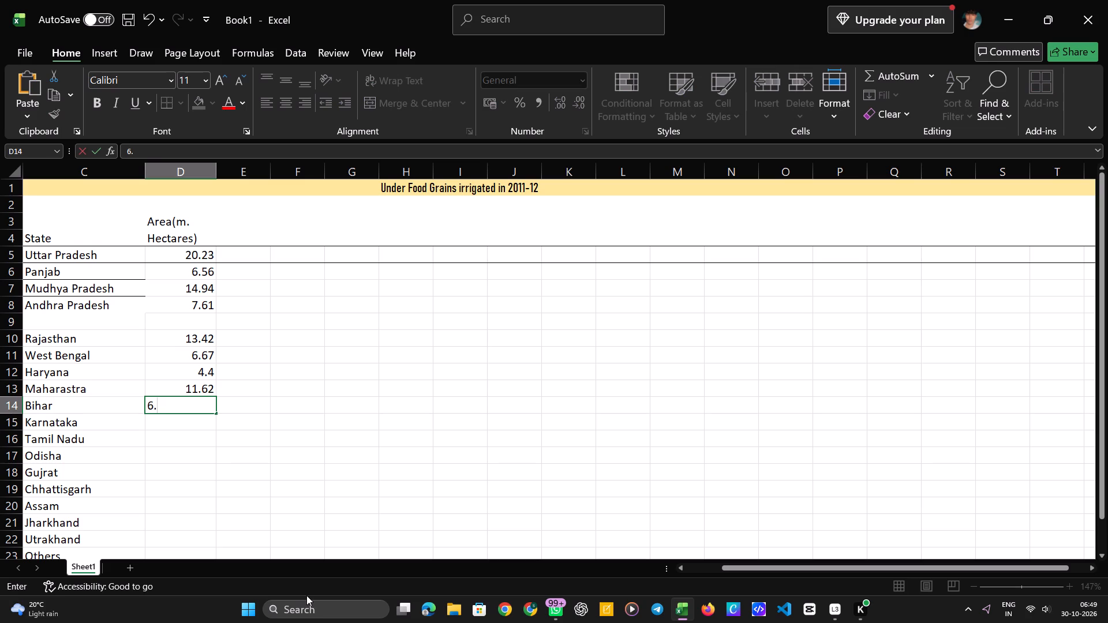
pyautogui.press('6')
pyautogui.press('7')
pyautogui.press('Return')
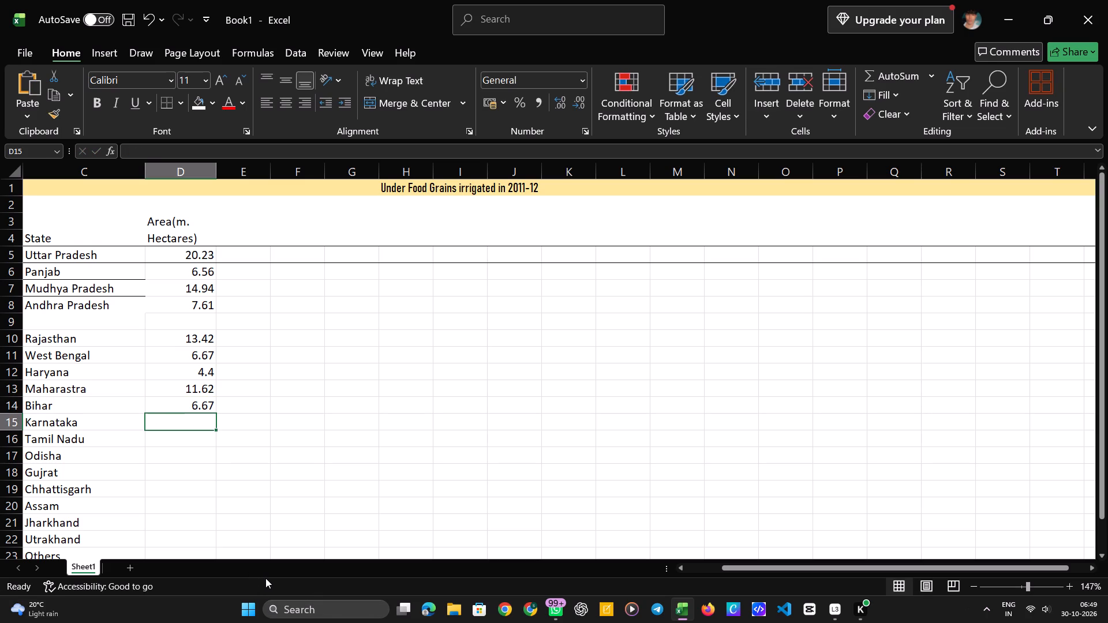
# Enter 7.51 as the area for Karnataka in cell D15.
pyautogui.press('7')
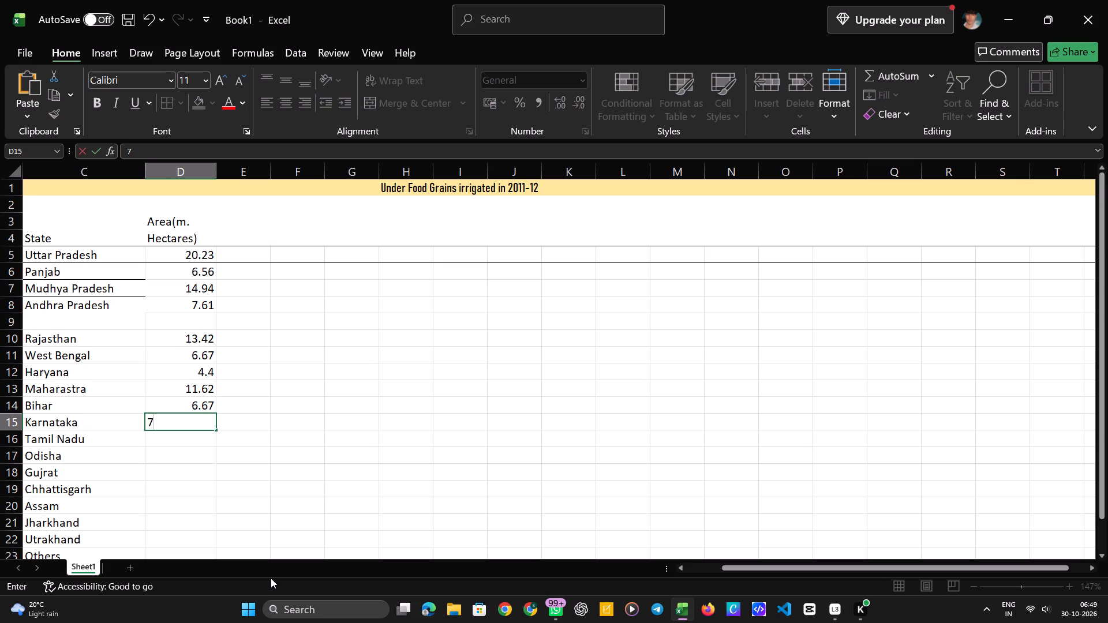
pyautogui.press('.')
pyautogui.write('51')
pyautogui.press('Return')
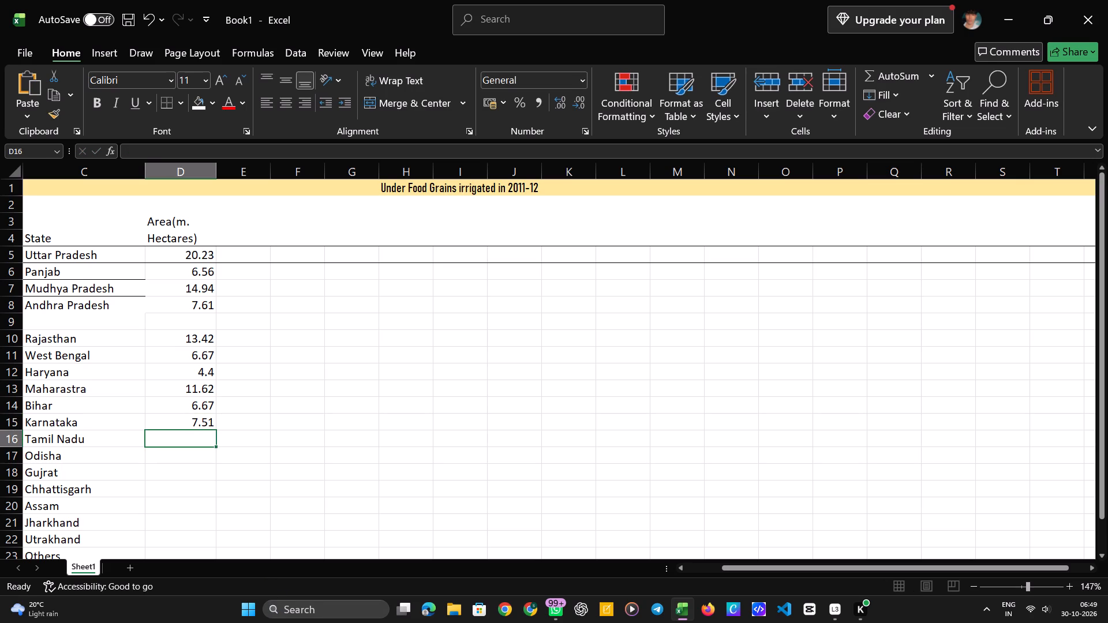
# Enter 3.55 as the area for Tamil Nadu in cell D16.
pyautogui.press('3')
pyautogui.press('.')
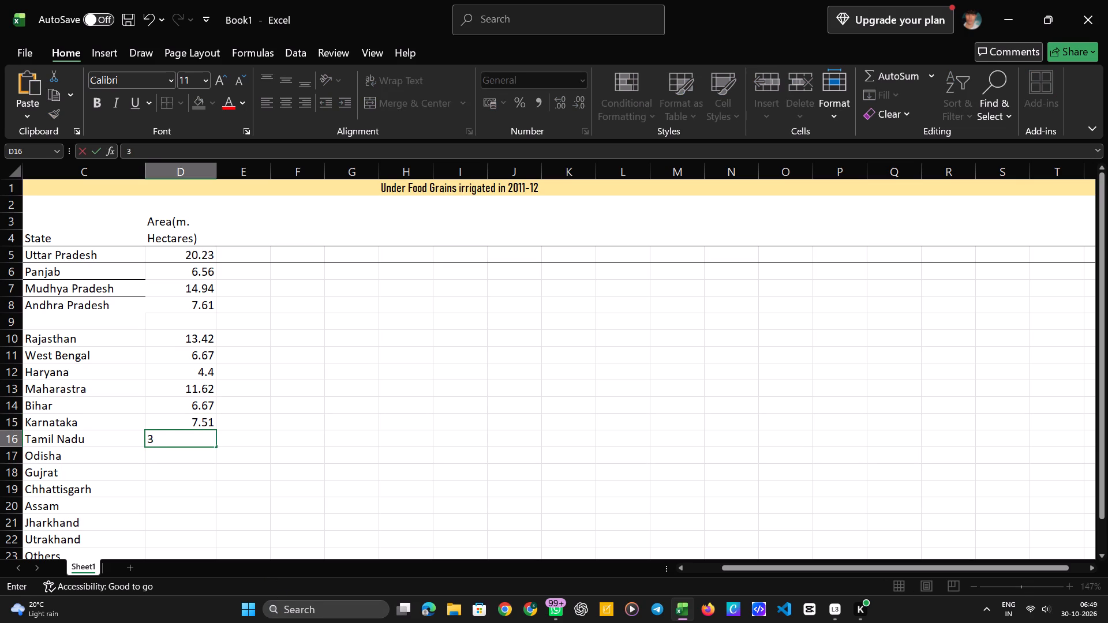
pyautogui.write('55')
# Enter 5.15 as the area for Odisha in cell D17.
pyautogui.click(178, 451)
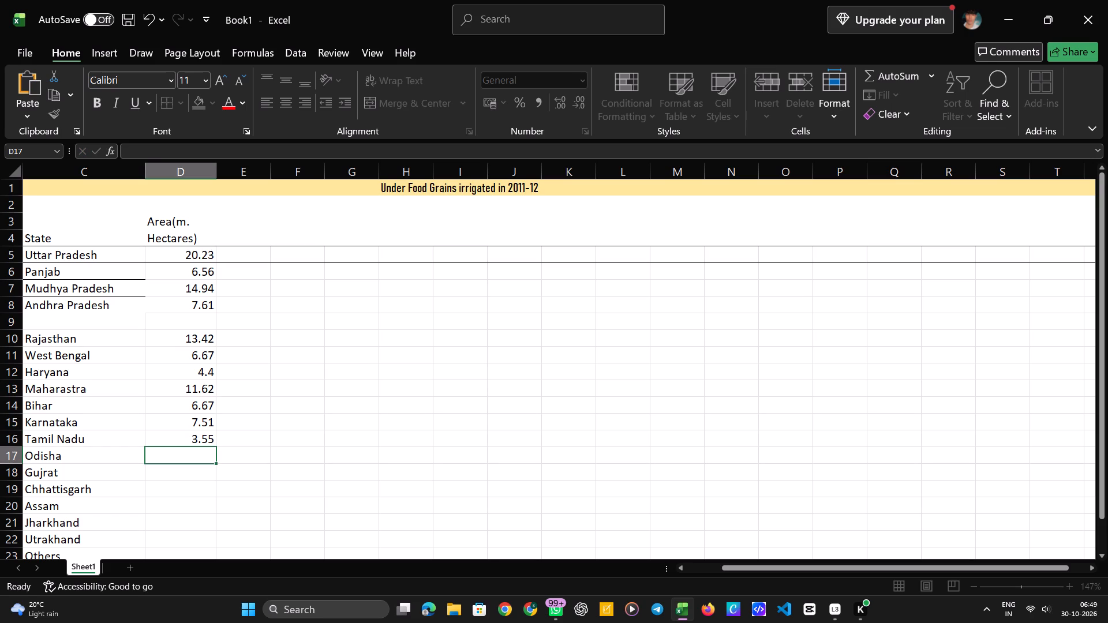
pyautogui.press('5')
pyautogui.press('.')
pyautogui.press('1')
pyautogui.press('5')
pyautogui.press('Return')
# Enter 4.29 as the area for Gujrat in cell D18.
pyautogui.press('4')
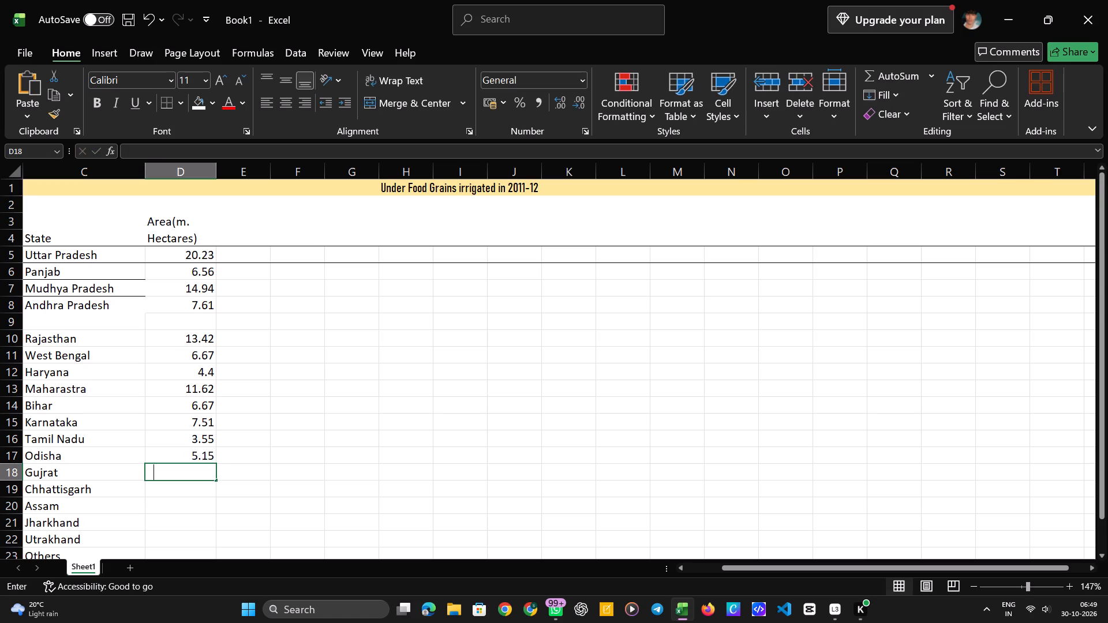
pyautogui.press('.')
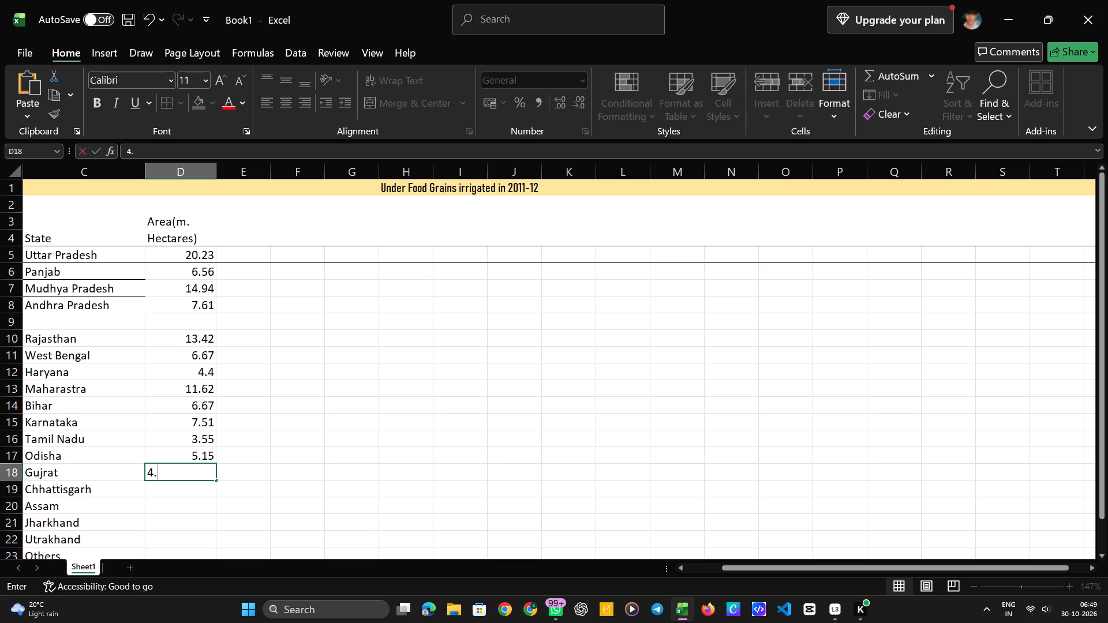
pyautogui.press('2')
# Complete the area for Gujrat in cell D18 as 4.29.
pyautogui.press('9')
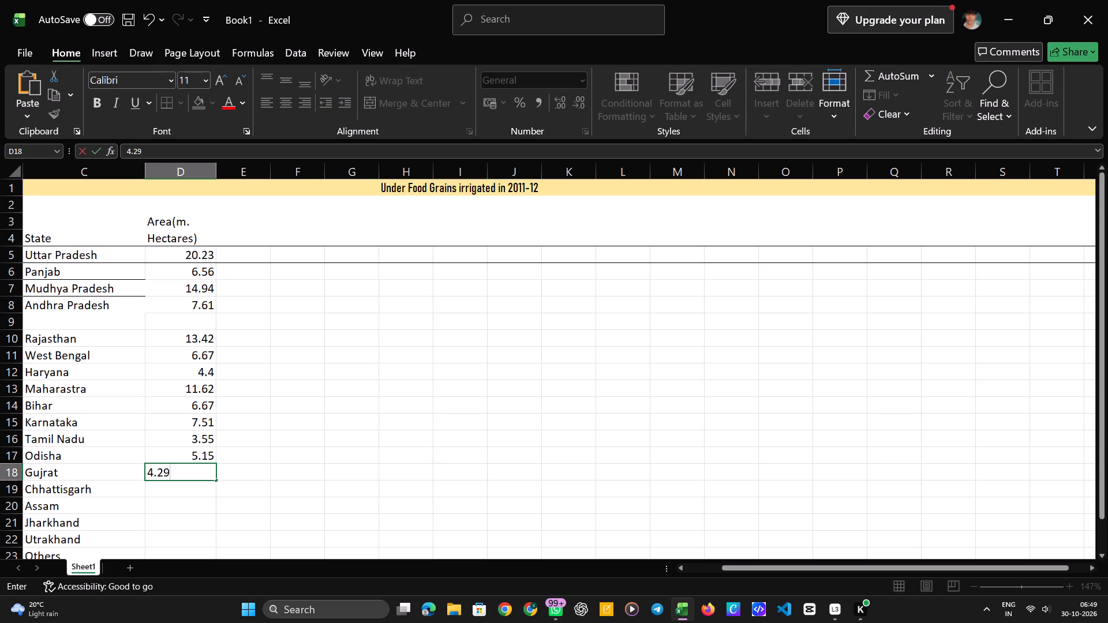
pyautogui.click(196, 498)
# Enter 4.95 as the area for Chhattisgarh in cell D19.
pyautogui.click(185, 496)
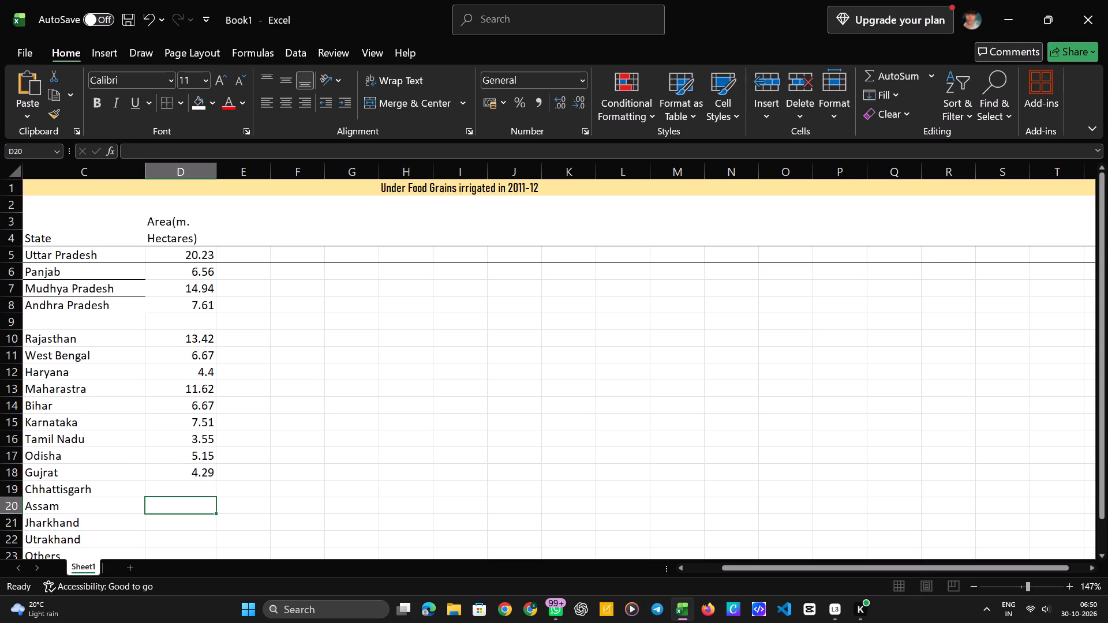
pyautogui.click(184, 491)
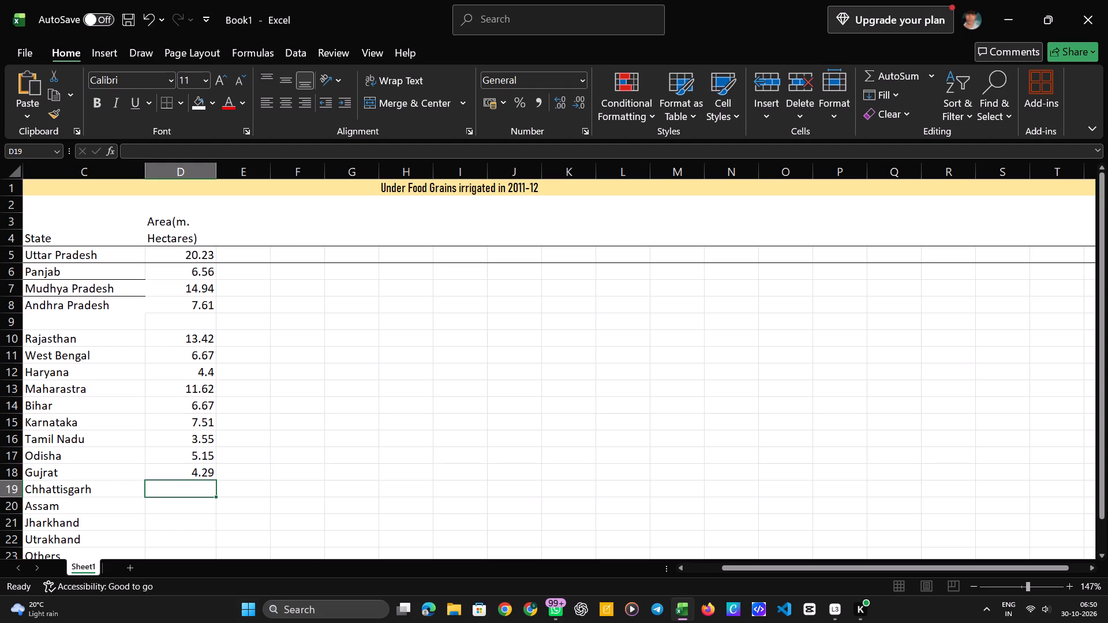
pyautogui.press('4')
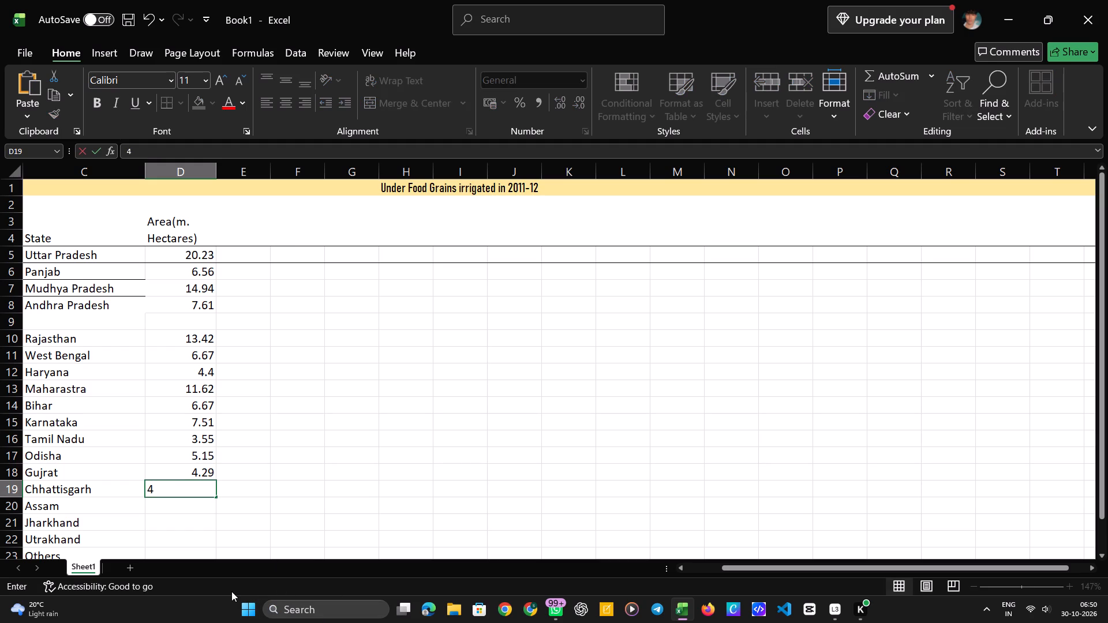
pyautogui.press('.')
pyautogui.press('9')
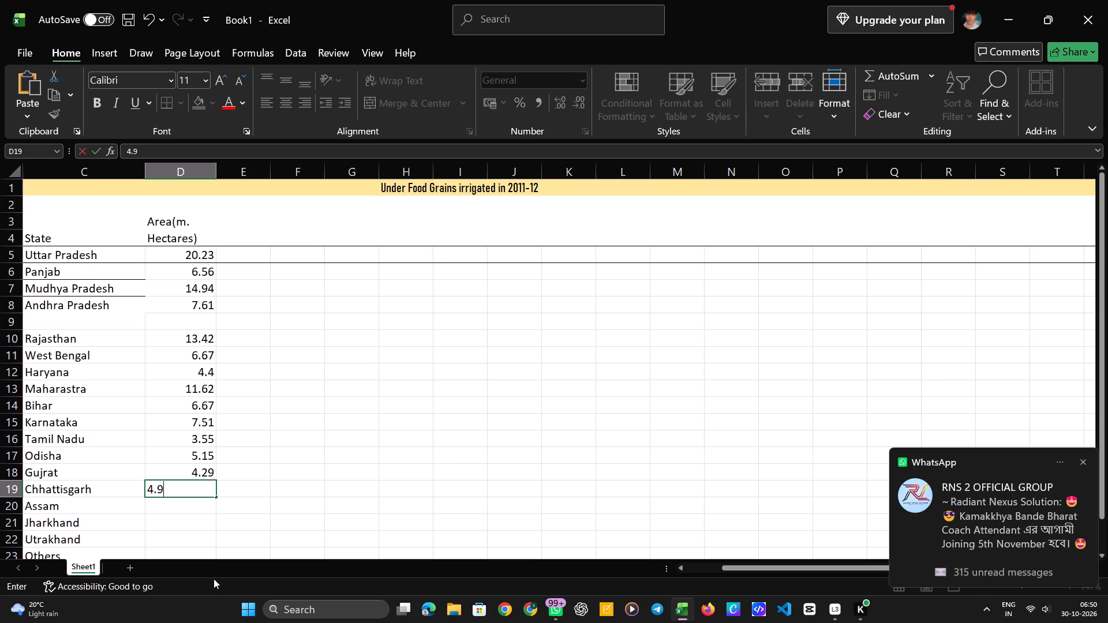
pyautogui.click(1089, 459)
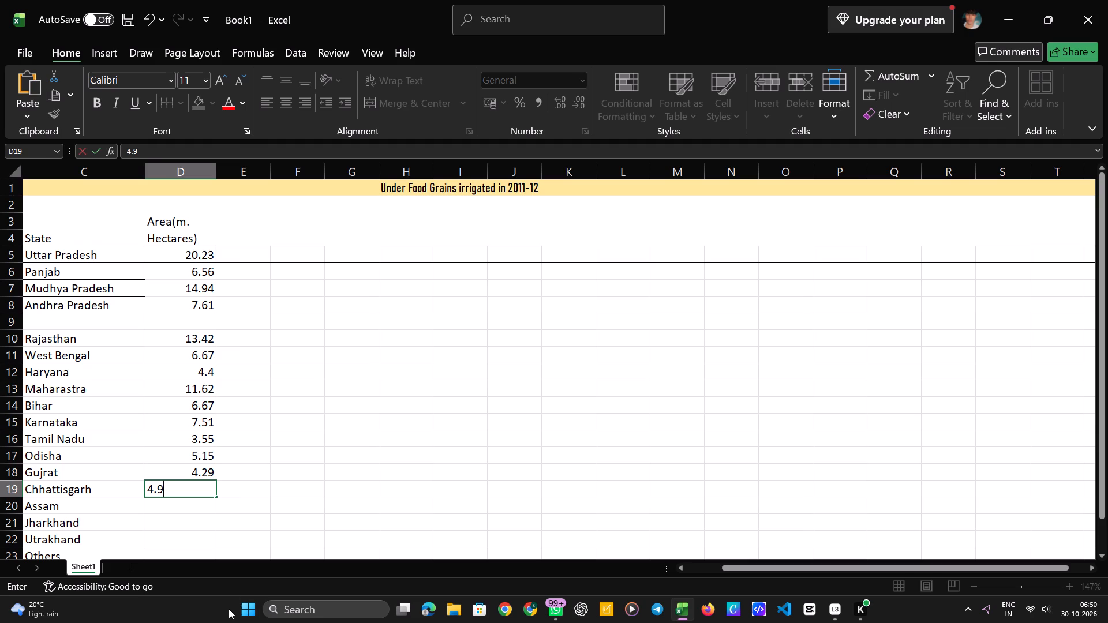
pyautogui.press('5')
pyautogui.press('Return')
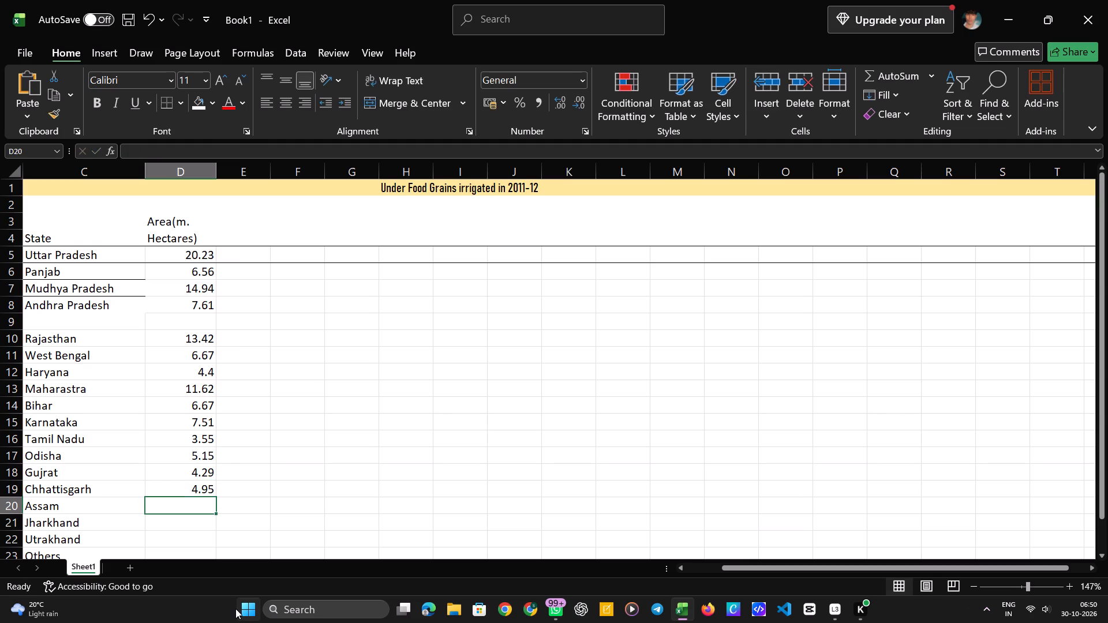
# Enter the area for Assam in cell D20.
pyautogui.scroll(-3, 222, 497)
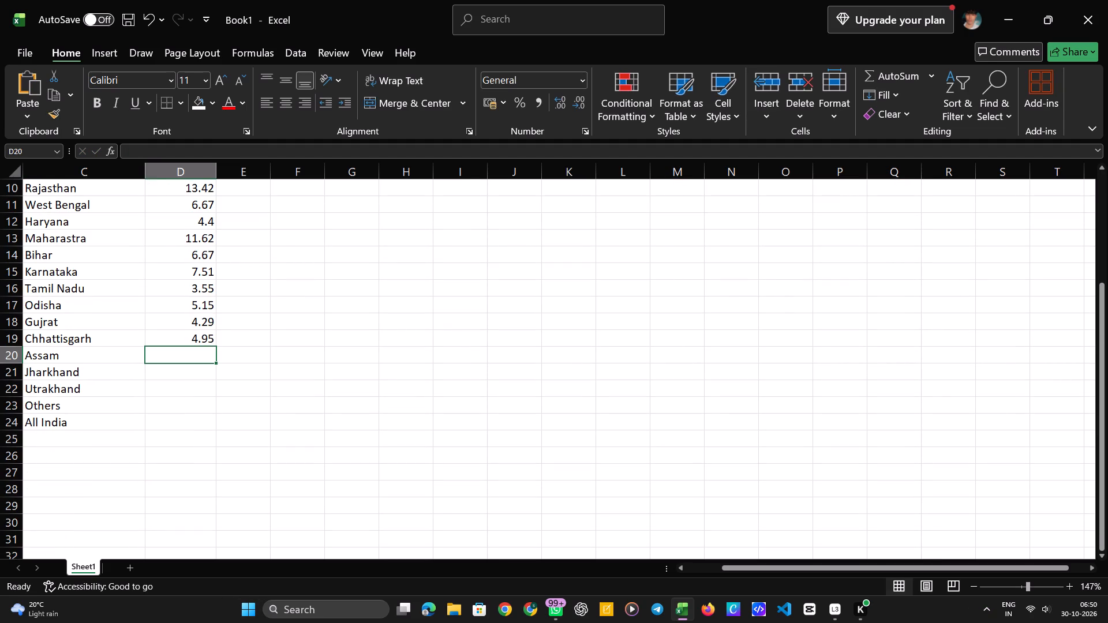
pyautogui.click(184, 373)
pyautogui.click(177, 358)
# Enter 2.53 as the area for Assam in cell D20.
pyautogui.press('2')
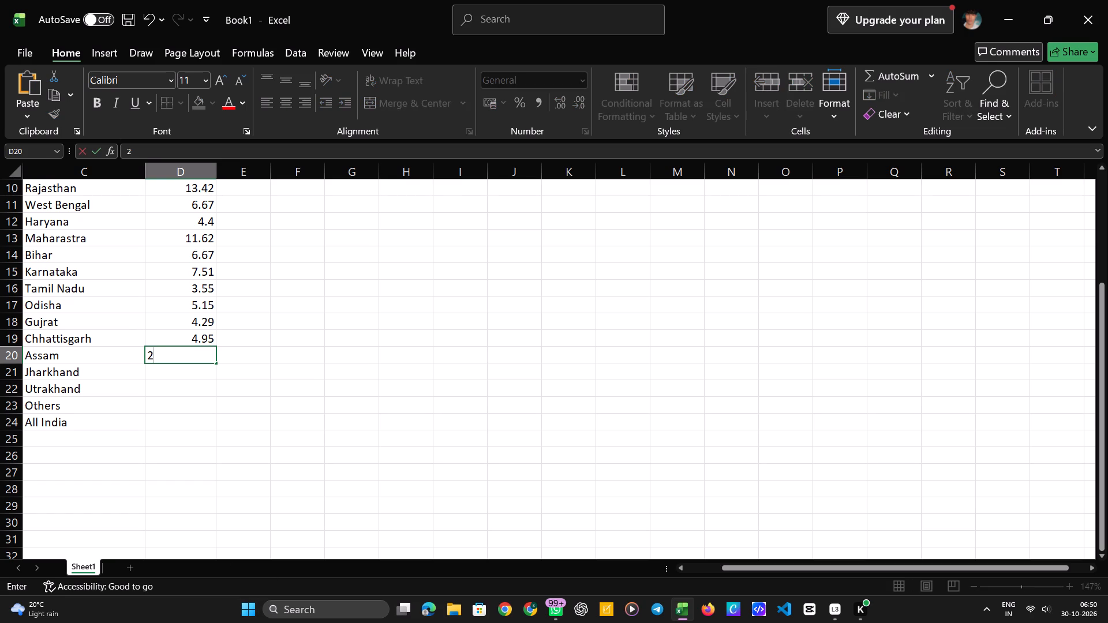
pyautogui.press('5')
pyautogui.press('3')
pyautogui.click(153, 351)
pyautogui.click(153, 351)
pyautogui.click(153, 351)
pyautogui.press('.')
pyautogui.click(175, 374)
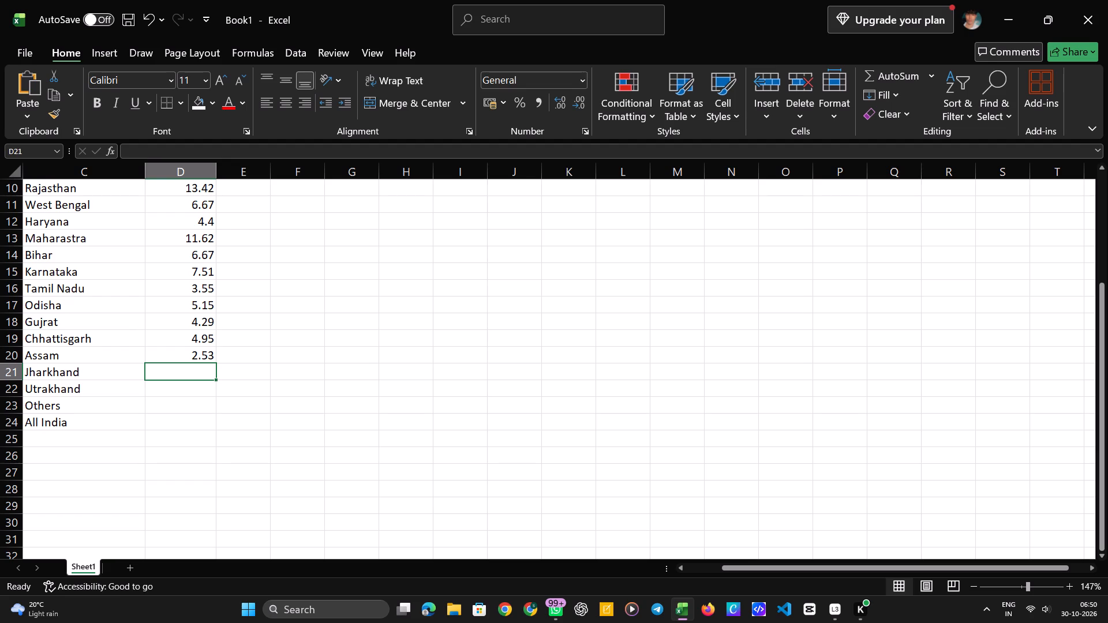
# Enter 2.24 as the area for Jharkhand in cell D21.
pyautogui.press('2')
pyautogui.press('.')
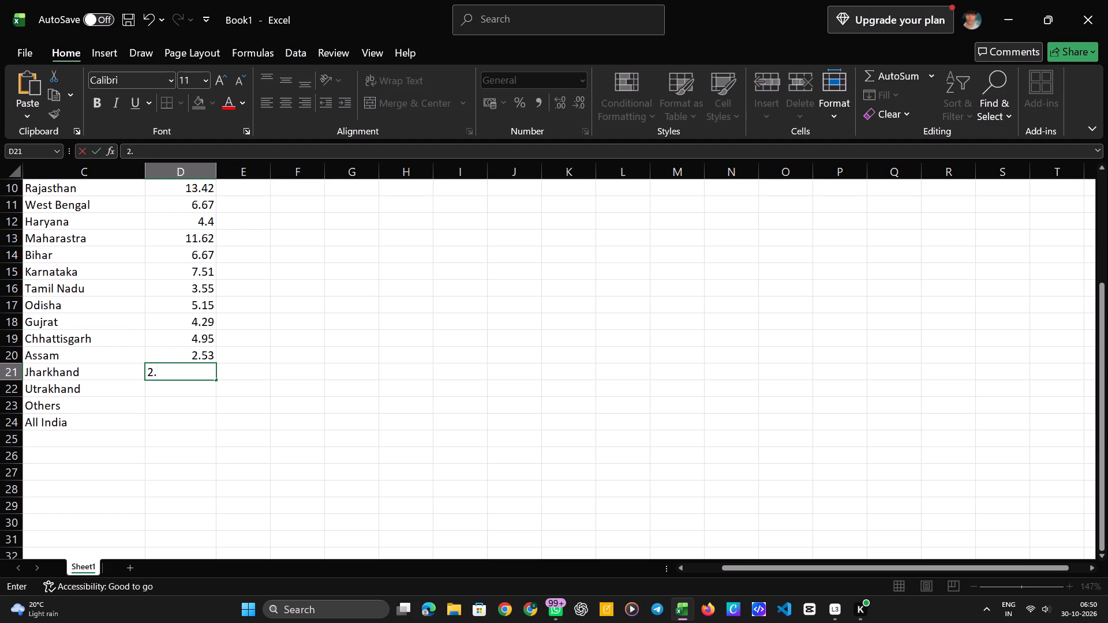
pyautogui.write('24')
pyautogui.click(172, 392)
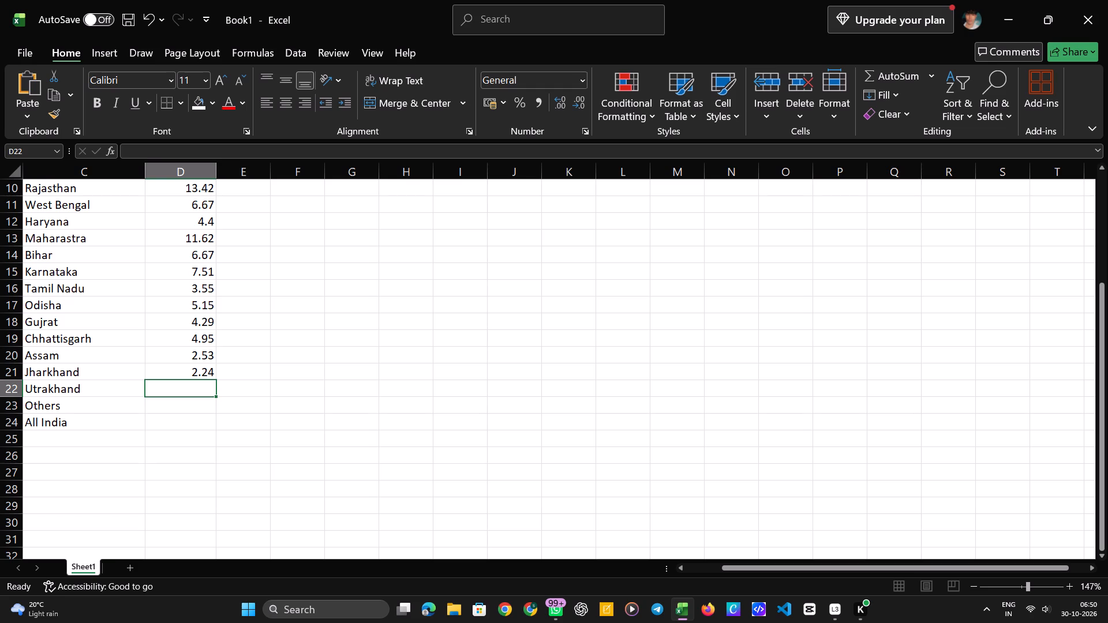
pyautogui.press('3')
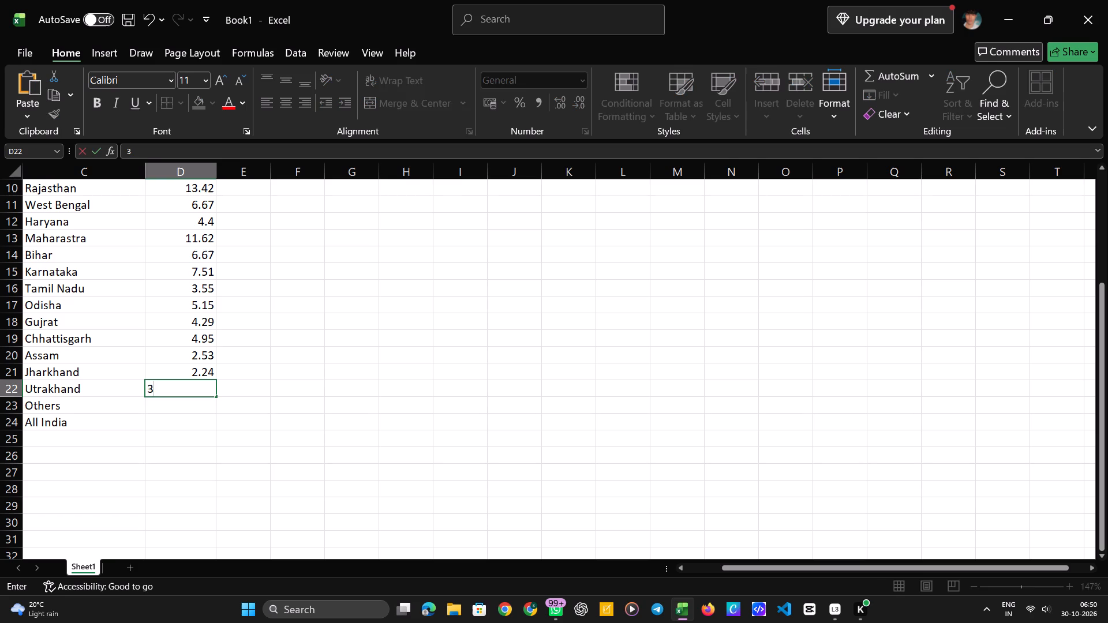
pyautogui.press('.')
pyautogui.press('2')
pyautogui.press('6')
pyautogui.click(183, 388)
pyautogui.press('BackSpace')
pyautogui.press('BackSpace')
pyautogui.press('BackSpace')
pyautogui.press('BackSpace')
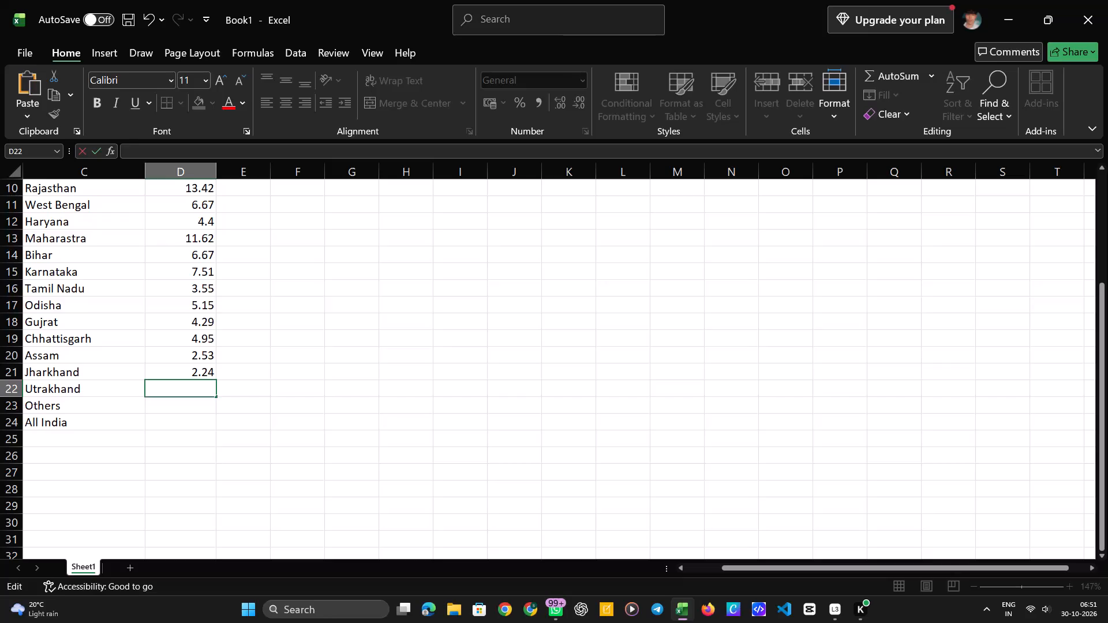
# Enter 0.89 as the area for Utrakhand in cell D22.
pyautogui.press('0')
pyautogui.write('.9')
pyautogui.press('BackSpace')
pyautogui.write('89')
pyautogui.click(179, 402)
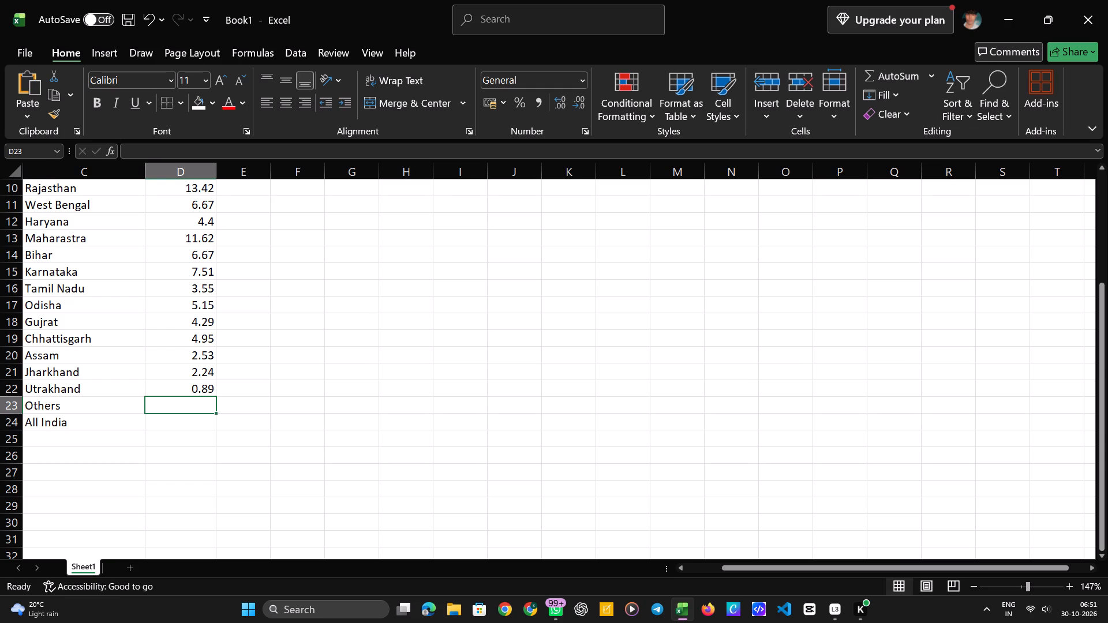
# Enter 3.26 as the area for Others in cell D23.
pyautogui.press('3')
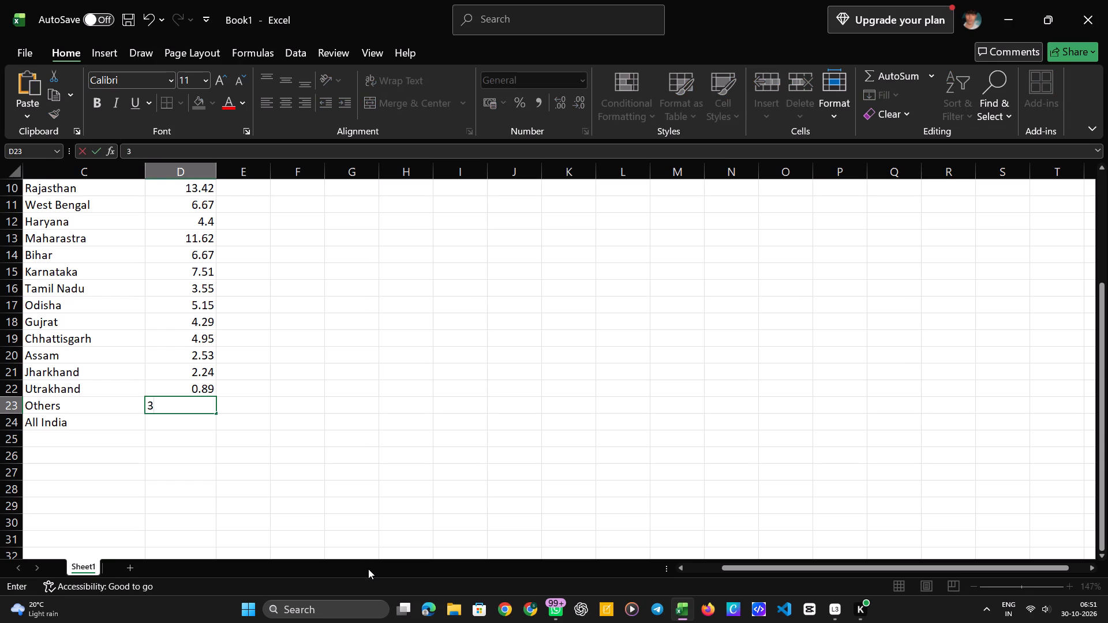
pyautogui.press('.')
pyautogui.press('2')
pyautogui.press('6')
pyautogui.click(163, 421)
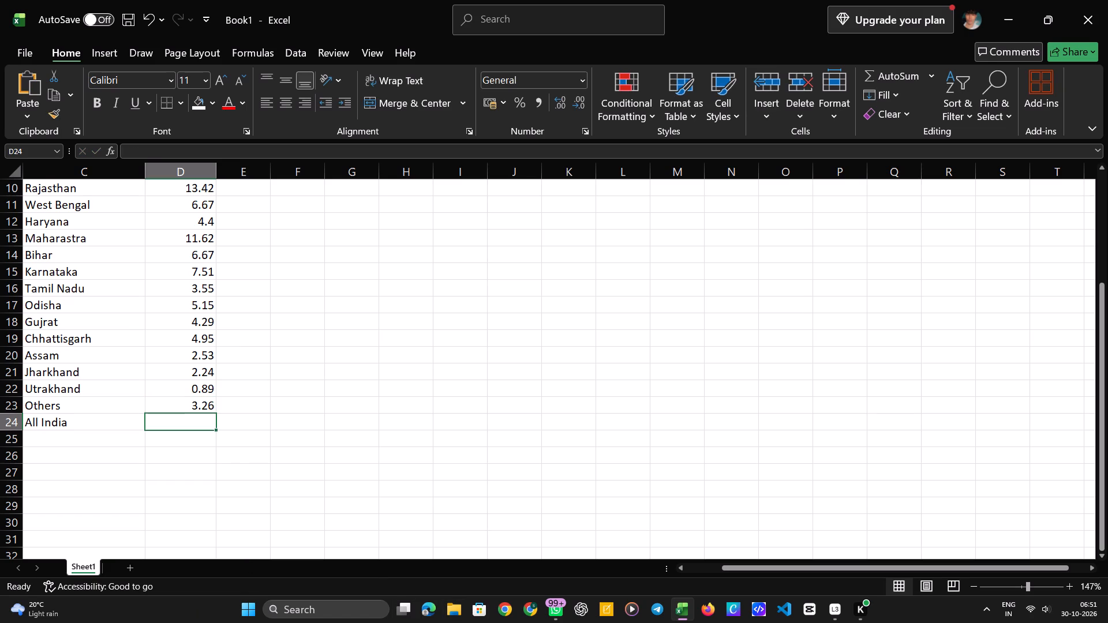
# Enter 126.04 as the area for All India in cell D24.
pyautogui.press('1')
pyautogui.press('2')
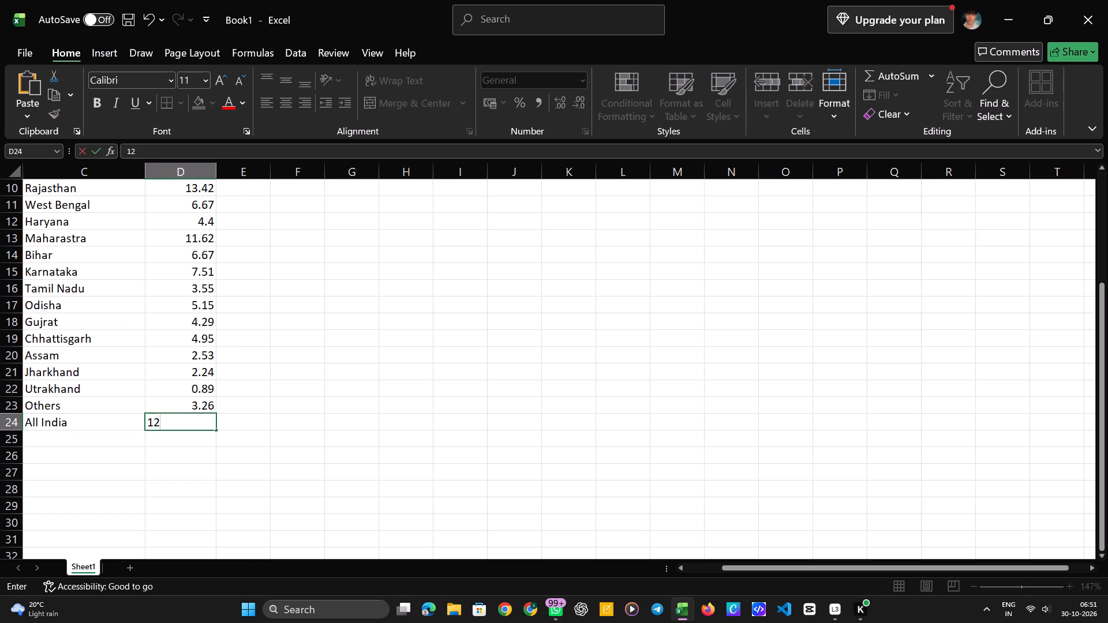
pyautogui.press('6')
pyautogui.press('.')
pyautogui.press('0')
pyautogui.press('4')
pyautogui.scroll(2, 244, 441)
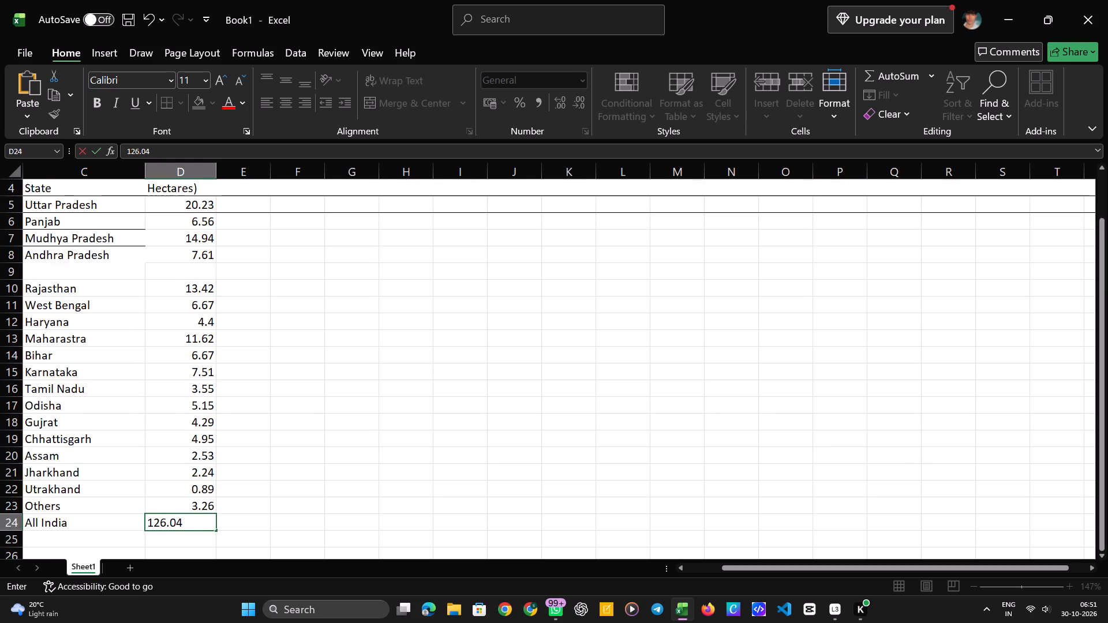
pyautogui.scroll(3, 238, 431)
pyautogui.click(234, 259)
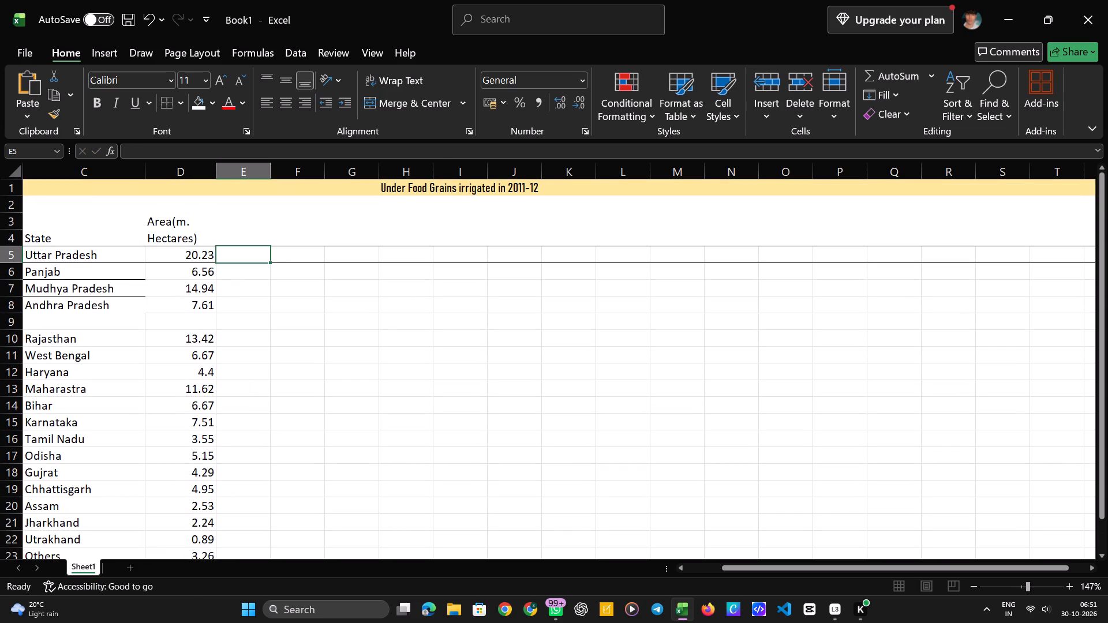
# Draw a thin solid vertical border between columns D and E along header rows 2 to 4.
pyautogui.scroll(2, 316, 363)
pyautogui.scroll(-2, 309, 350)
pyautogui.scroll(2, 309, 350)
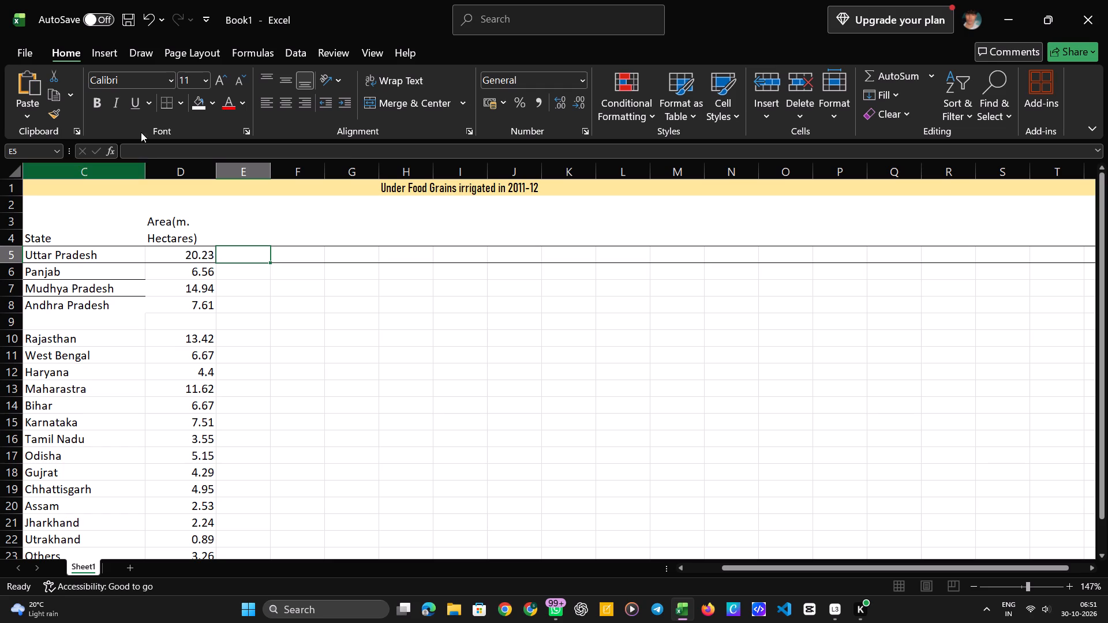
pyautogui.click(177, 102)
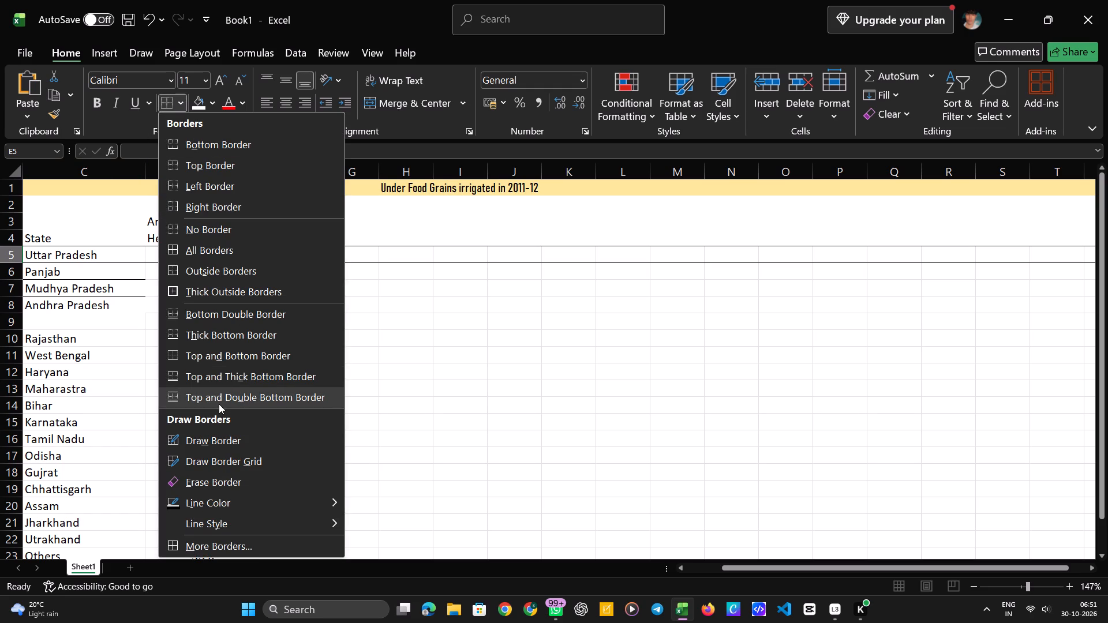
pyautogui.scroll(-2, 211, 412)
pyautogui.click(205, 518)
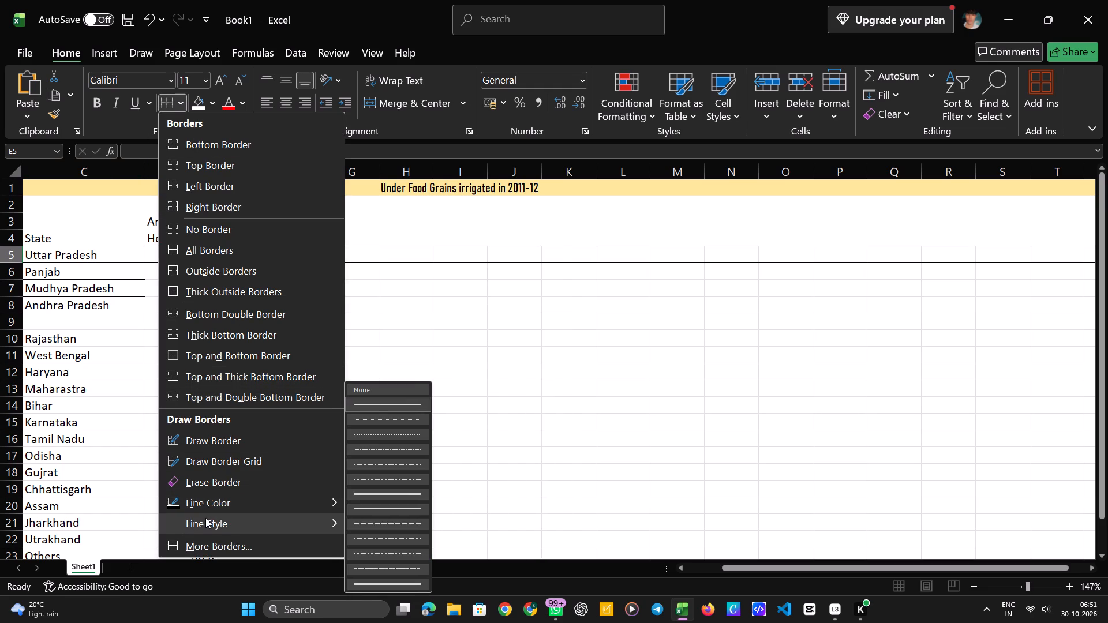
pyautogui.click(381, 400)
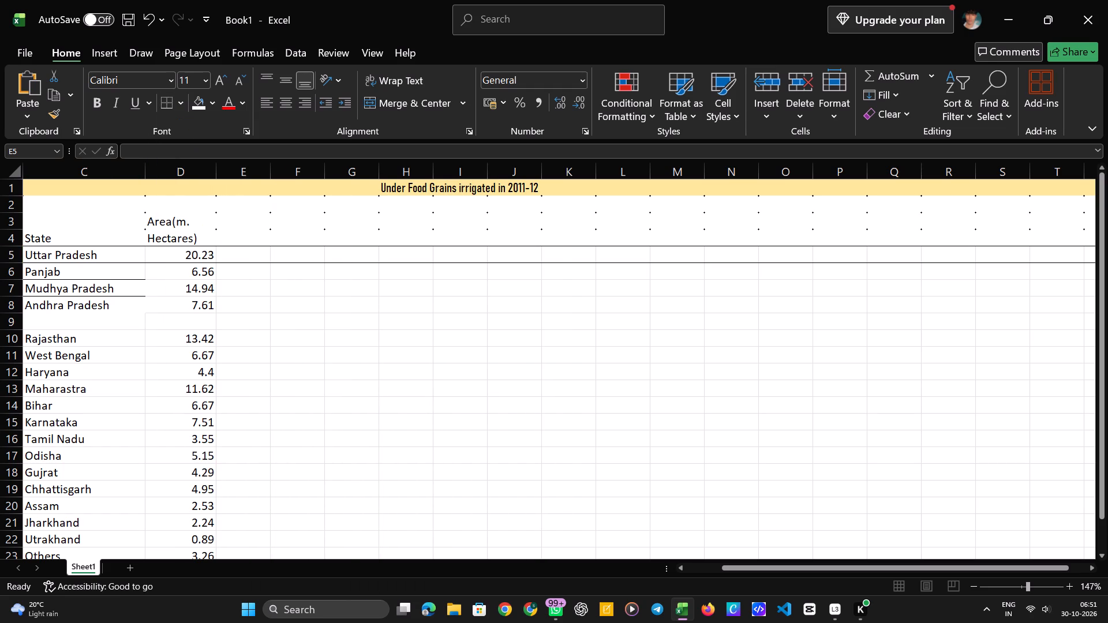
pyautogui.click(199, 207)
pyautogui.hotkey('ctrl', 'z')
pyautogui.moveTo(215, 196); pyautogui.dragTo(215, 245)
pyautogui.moveTo(215, 245); pyautogui.dragTo(215, 241)
# Draw a thin solid vertical border between the State and Area columns from row 2 down to row 16, and stop drawing borders.
pyautogui.moveTo(147, 196); pyautogui.dragTo(148, 212)
pyautogui.moveTo(148, 212); pyautogui.dragTo(143, 245)
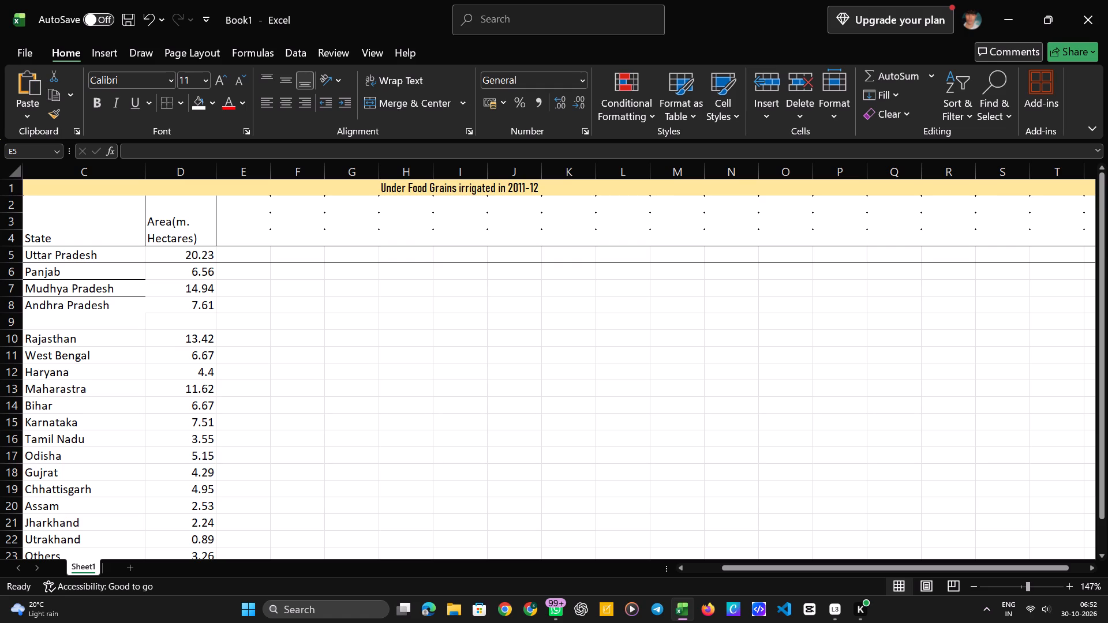
pyautogui.moveTo(145, 259); pyautogui.dragTo(150, 401)
pyautogui.moveTo(150, 401); pyautogui.dragTo(154, 443)
pyautogui.click(181, 150)
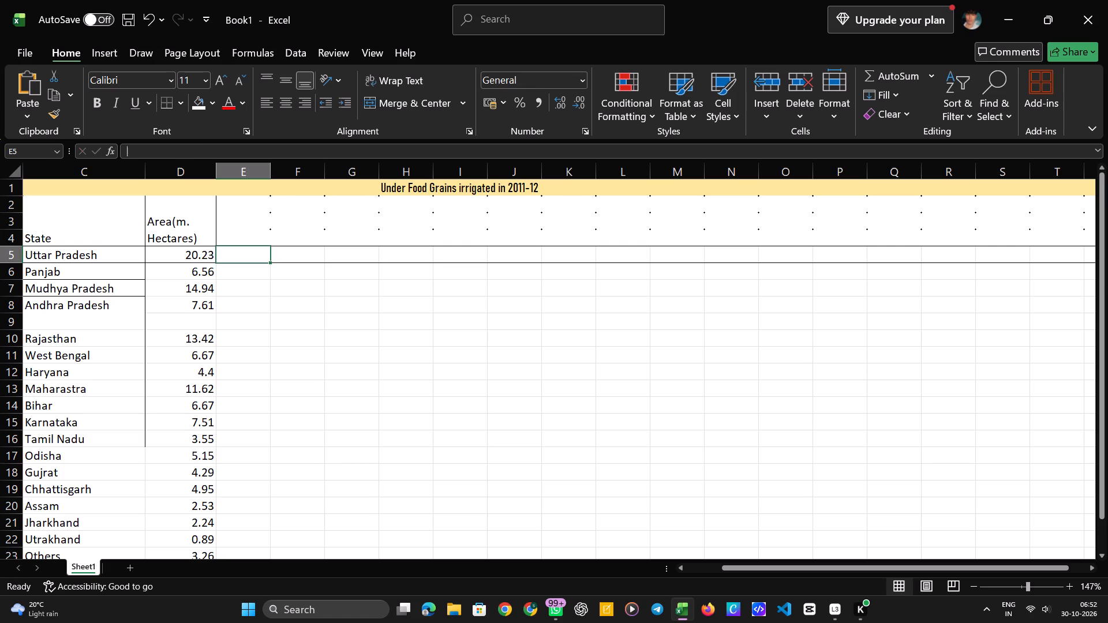
# Widen column E slightly, next to the Area column, to make room for another heading.
pyautogui.click(559, 341)
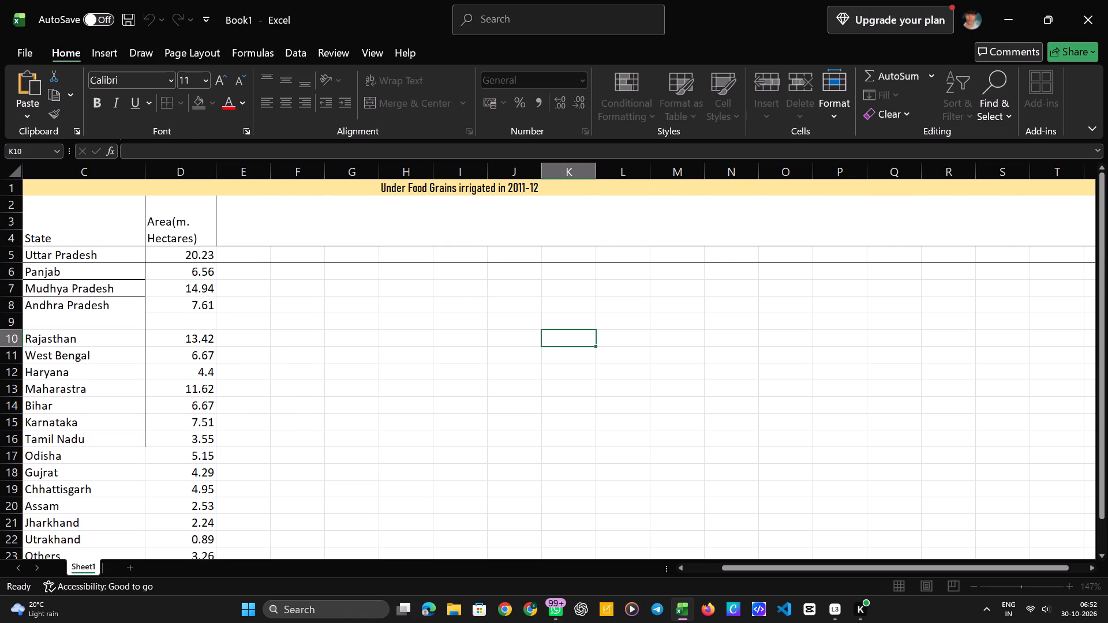
pyautogui.click(245, 219)
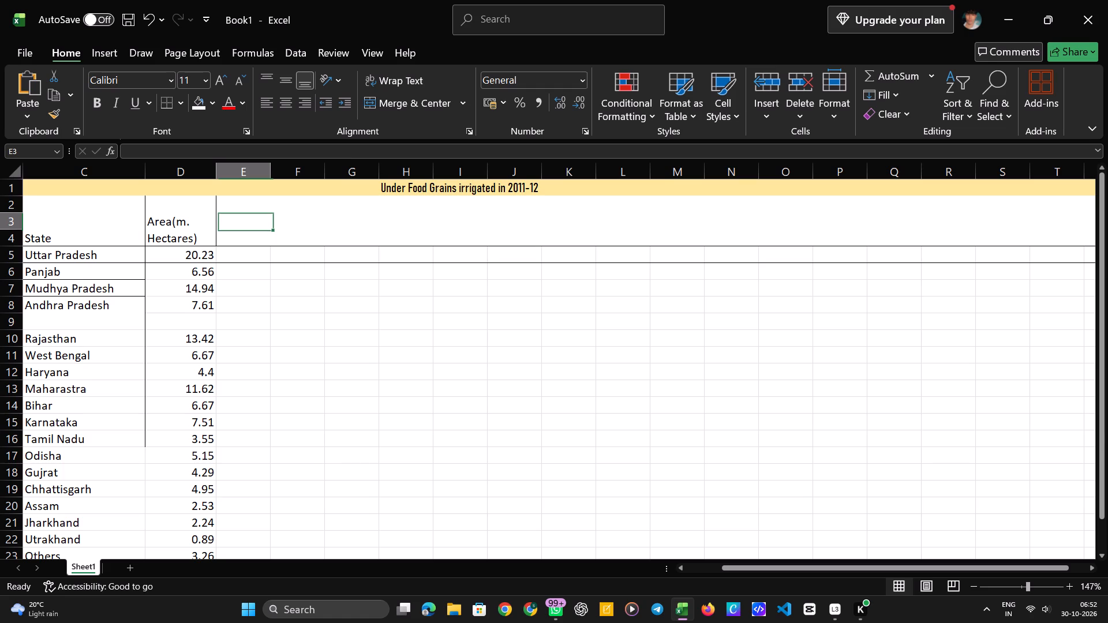
pyautogui.click(254, 206)
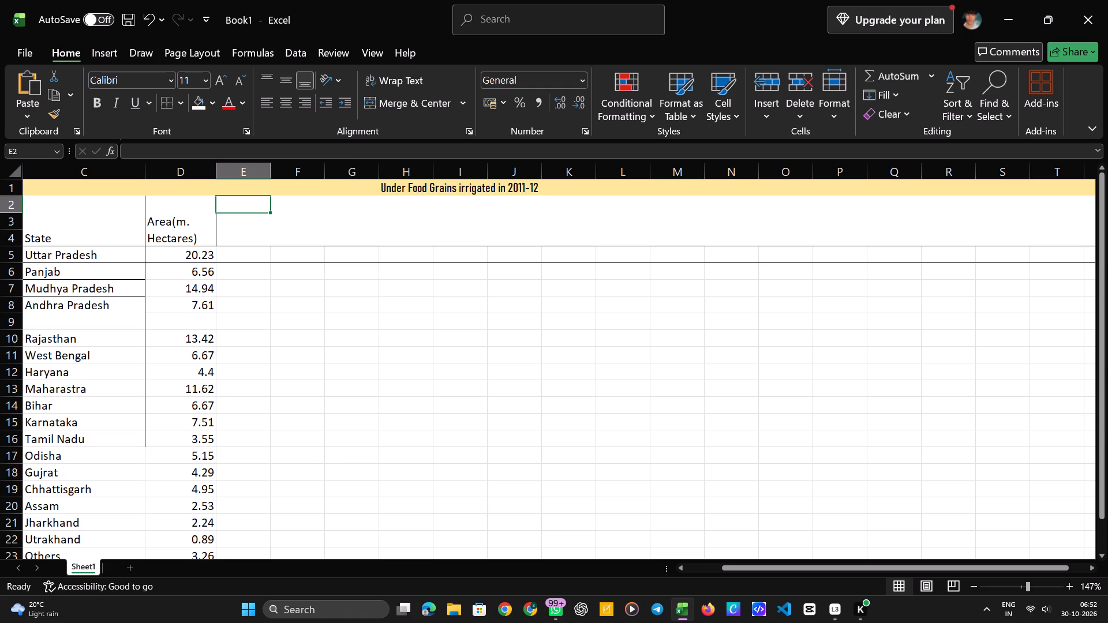
pyautogui.click(251, 223)
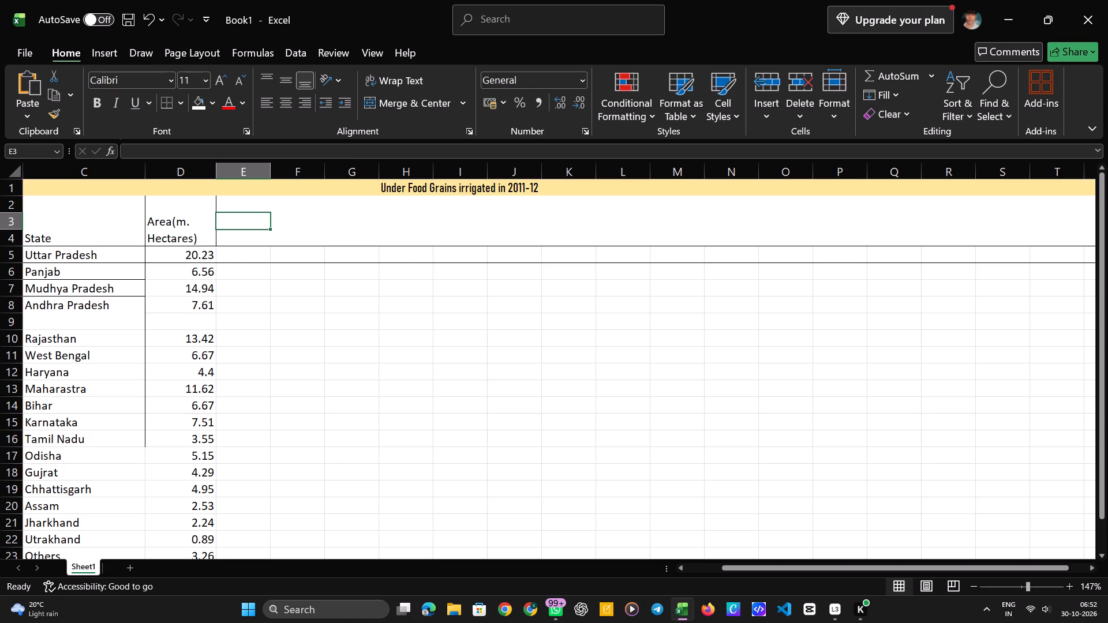
pyautogui.click(270, 170)
pyautogui.click(270, 170)
pyautogui.moveTo(271, 166); pyautogui.dragTo(293, 168)
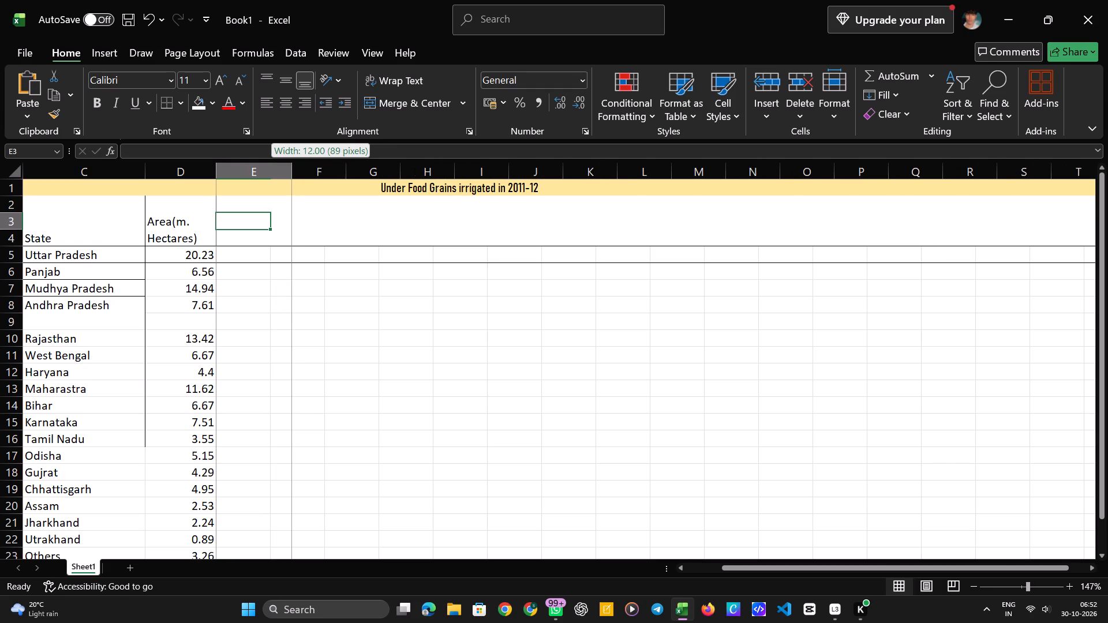
pyautogui.moveTo(293, 168); pyautogui.dragTo(290, 169)
# Enter the column heading as Per Cent in cell E3 and Of India in cell E4.
pyautogui.doubleClick(242, 217)
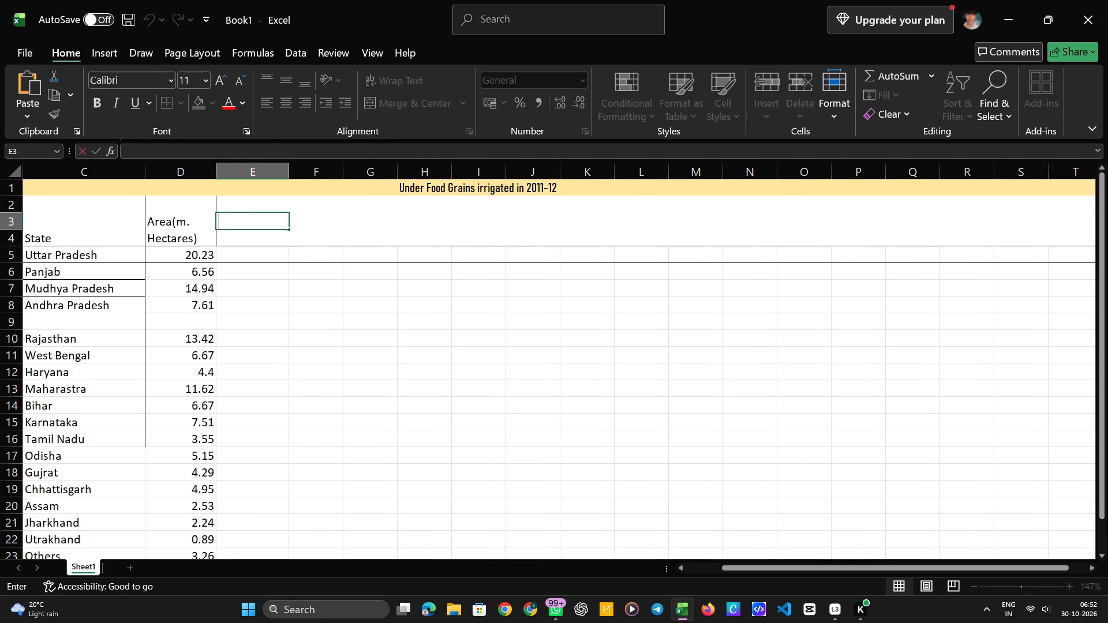
pyautogui.press('p')
pyautogui.write('er')
pyautogui.press('space')
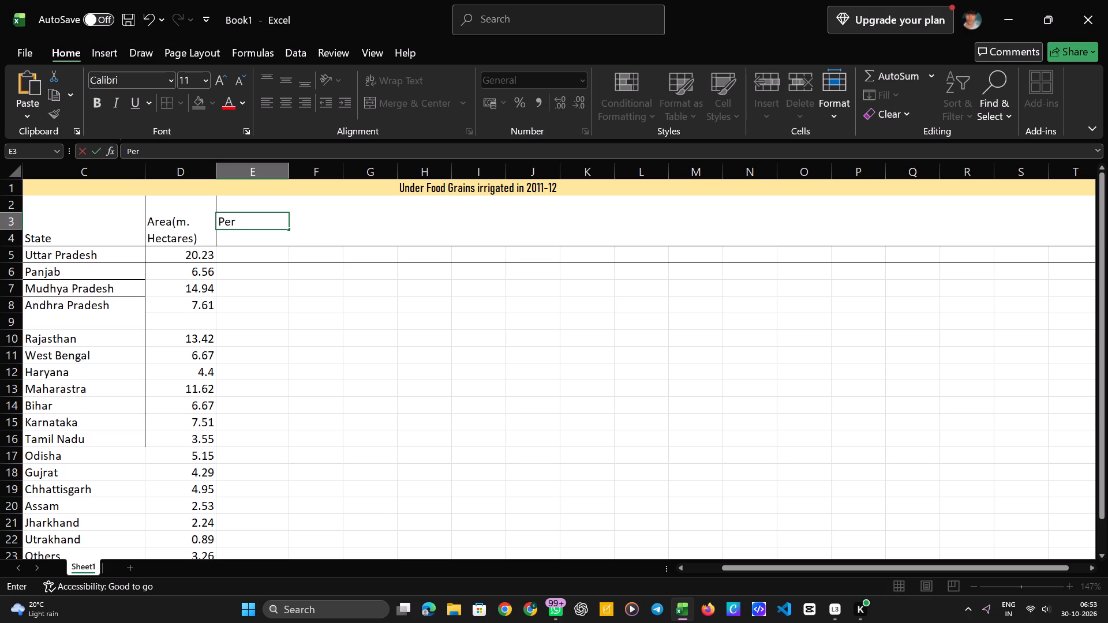
pyautogui.press('c')
pyautogui.press('e')
pyautogui.press('n')
pyautogui.press('t')
pyautogui.press('Return')
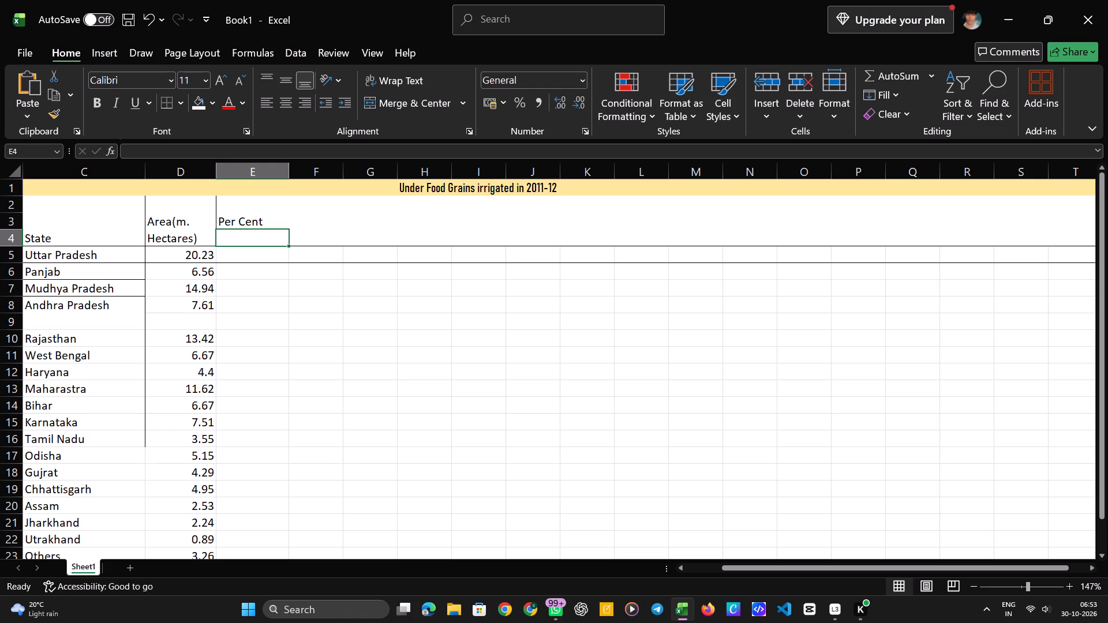
pyautogui.press('o')
pyautogui.write('f')
pyautogui.press('space')
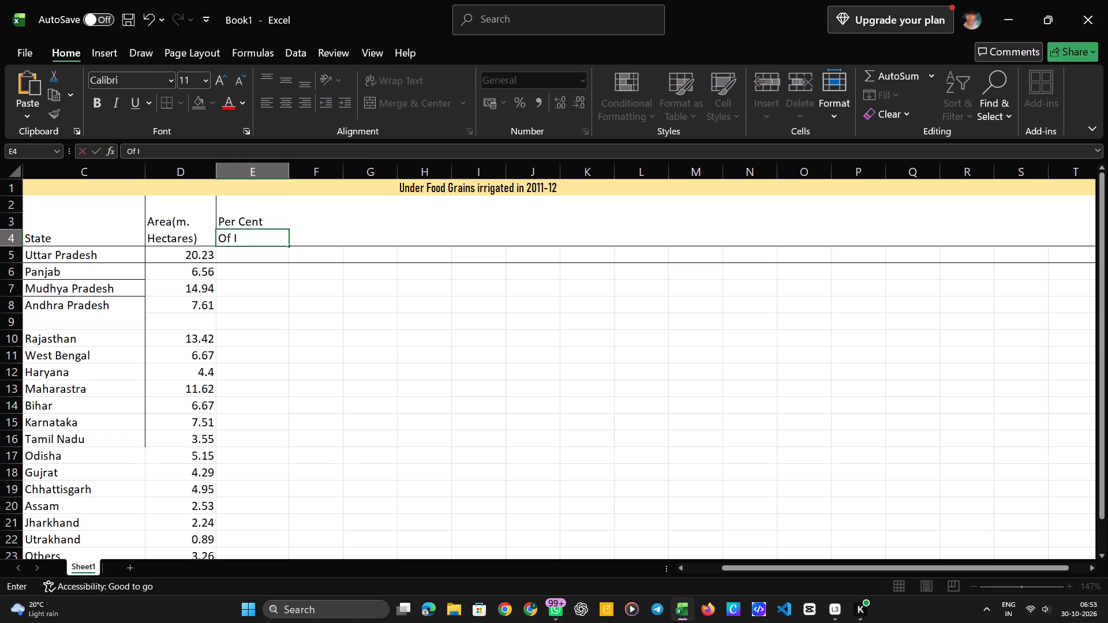
pyautogui.write('dia')
# Enter 16.05 as the per cent of India for Uttar Pradesh in cell E5.
pyautogui.click(245, 254)
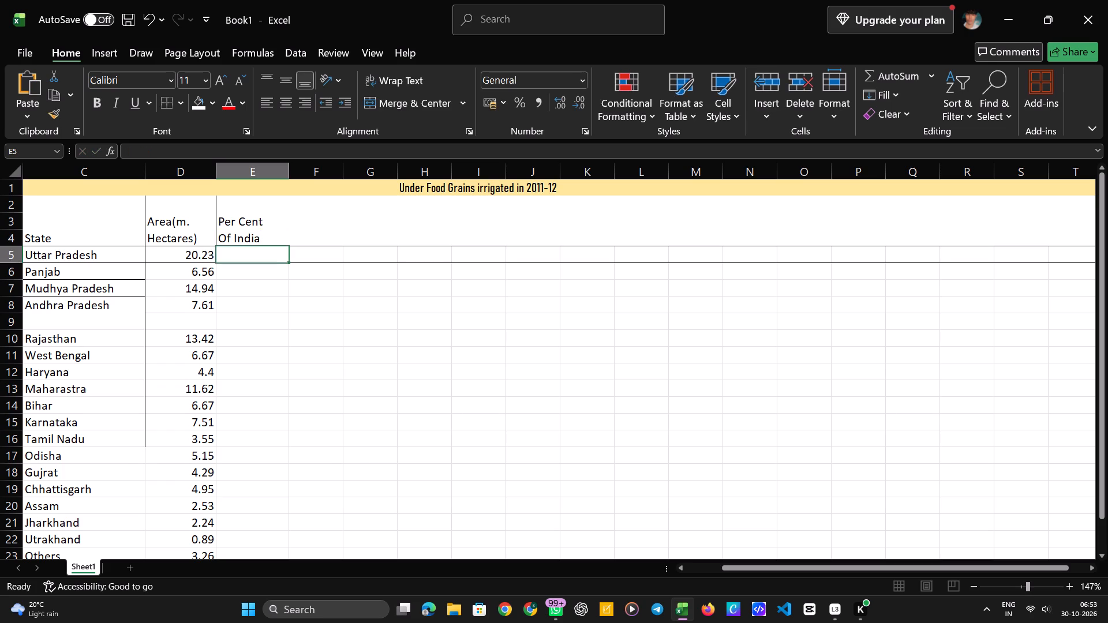
pyautogui.press('1')
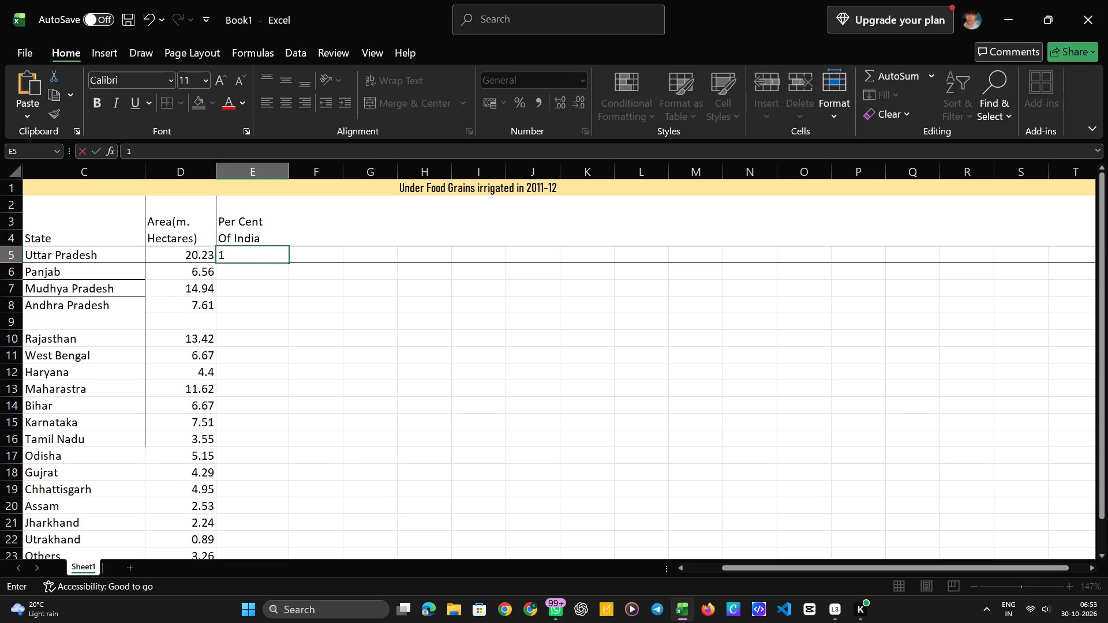
pyautogui.press('6')
pyautogui.press('.')
pyautogui.press('0')
pyautogui.press('5')
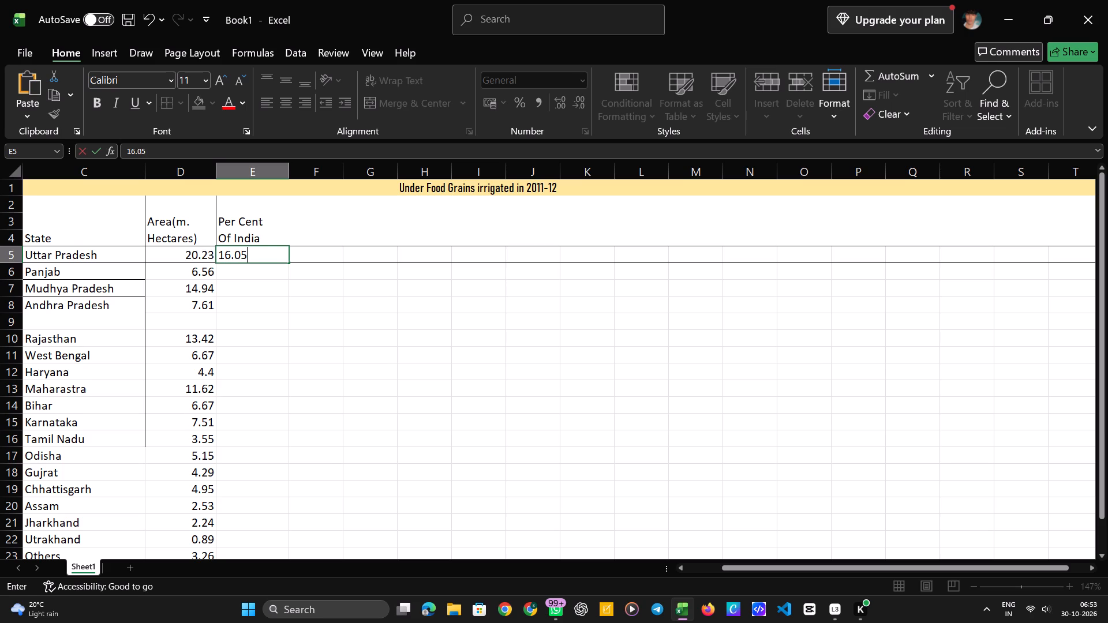
# Enter 5.2 as the per cent of India for Panjab in cell E6.
pyautogui.click(247, 269)
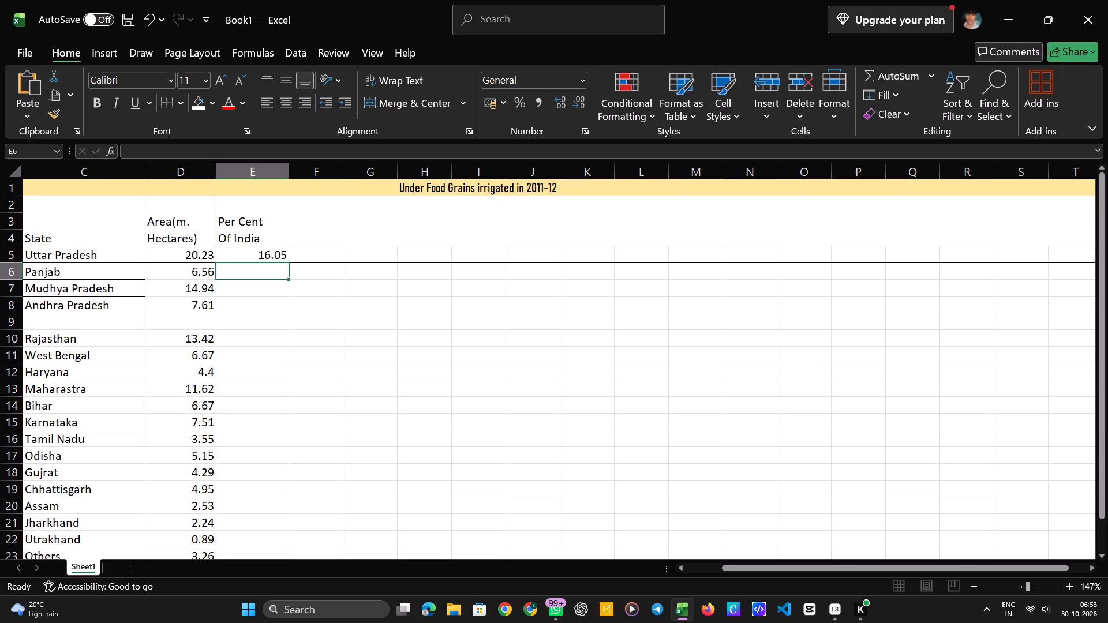
pyautogui.press('5')
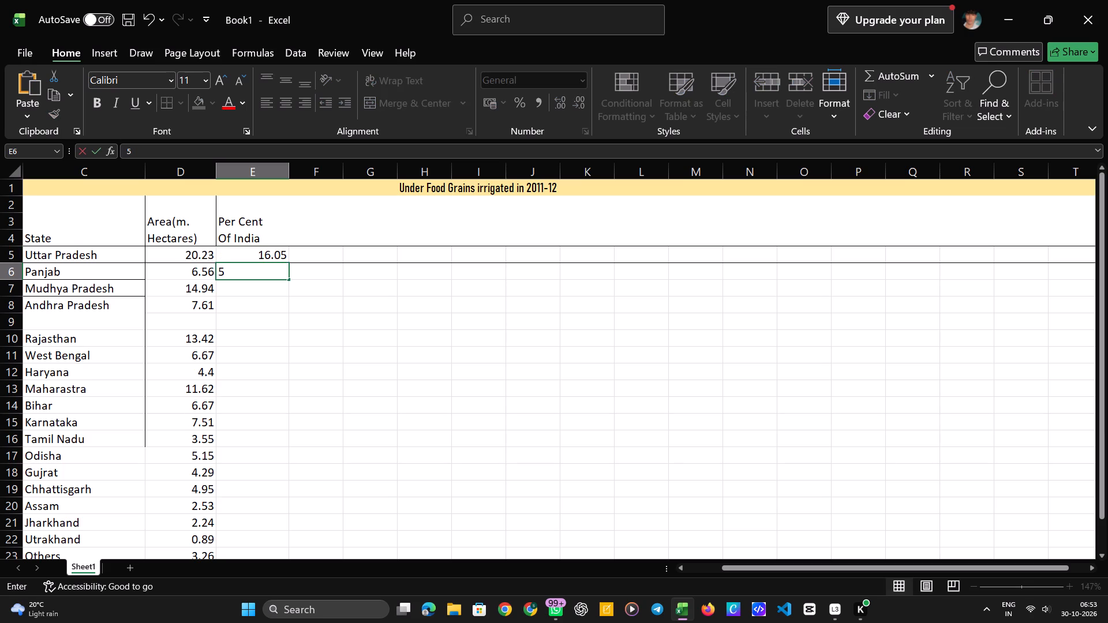
pyautogui.press('.')
pyautogui.press('2')
pyautogui.press('Return')
# Enter 11.85 as the per cent of India for Mudhya Pradesh in cell E7.
pyautogui.write('11')
pyautogui.press('.')
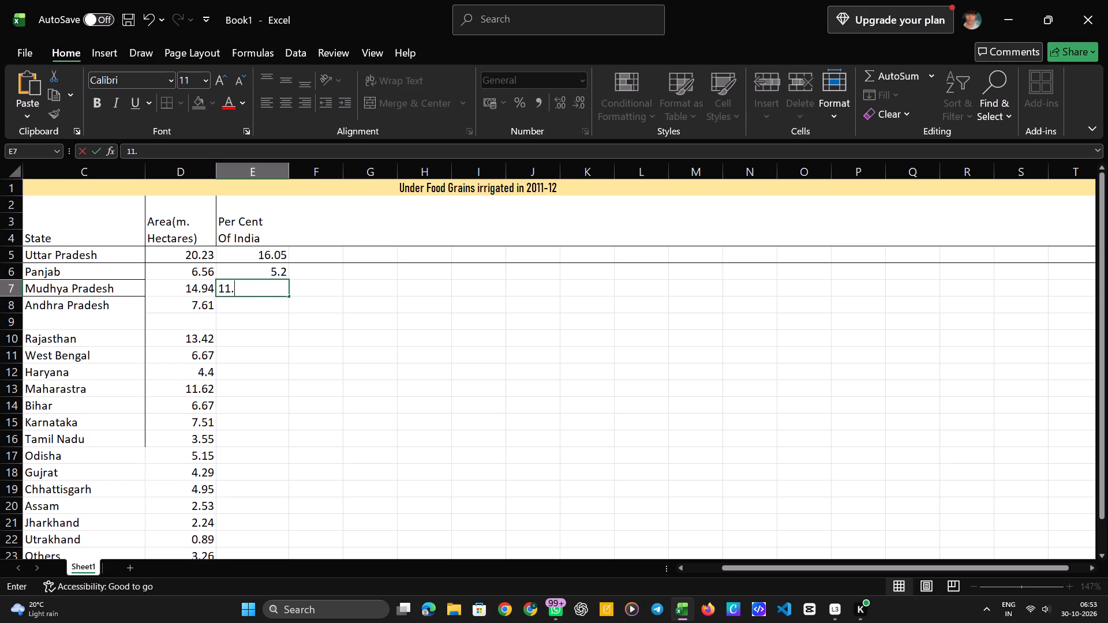
pyautogui.press('8')
pyautogui.press('5')
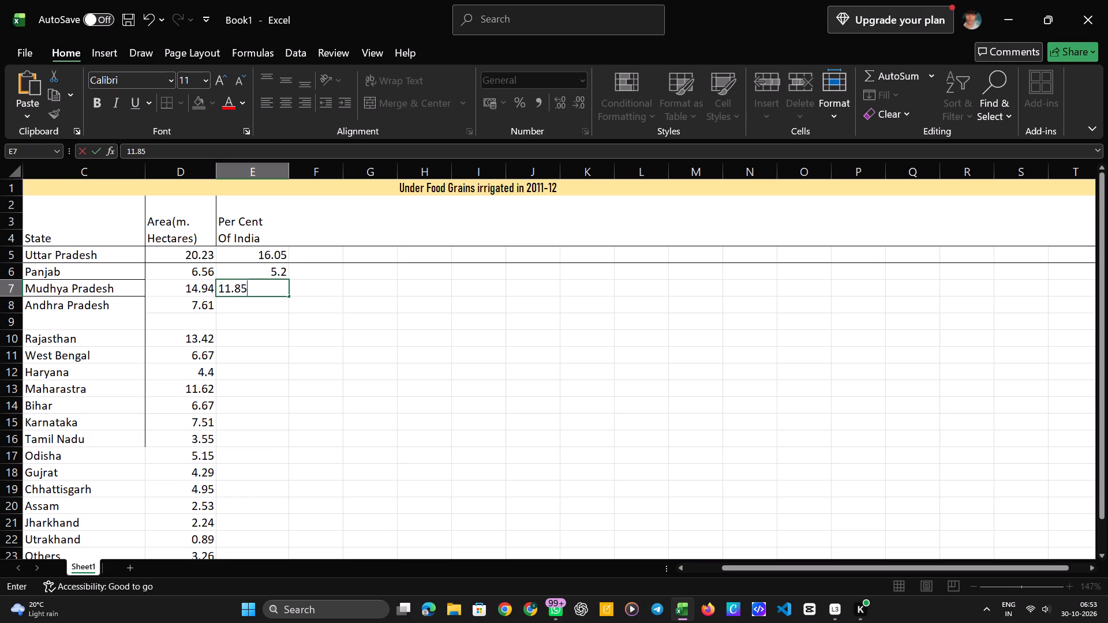
# Enter 6.04 as the per cent of India for Andhra Pradesh in cell E8.
pyautogui.click(267, 302)
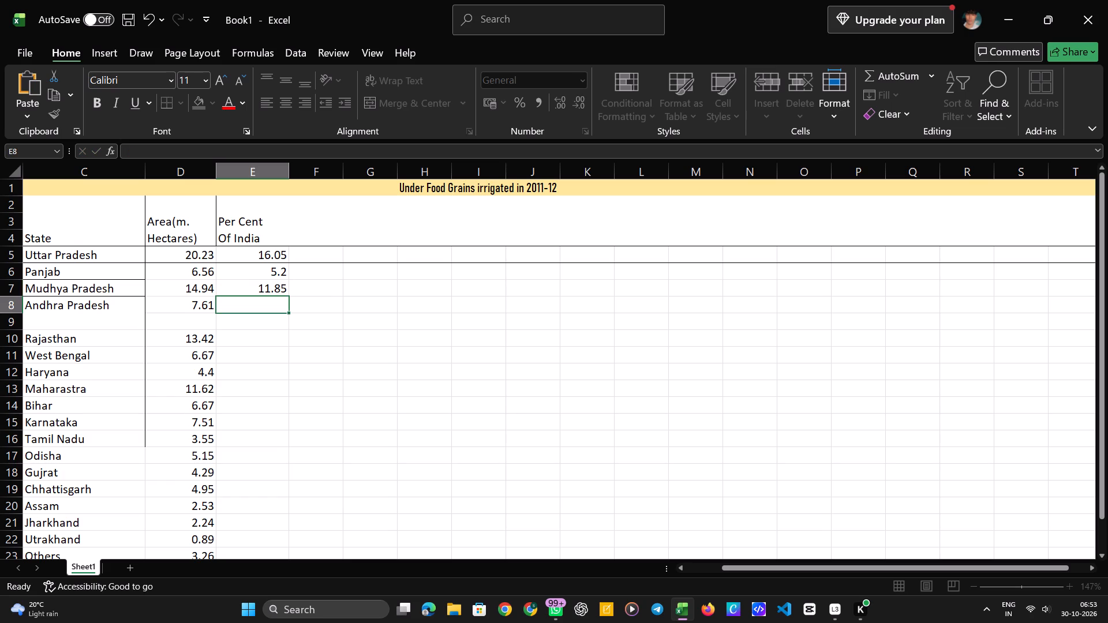
pyautogui.press('6')
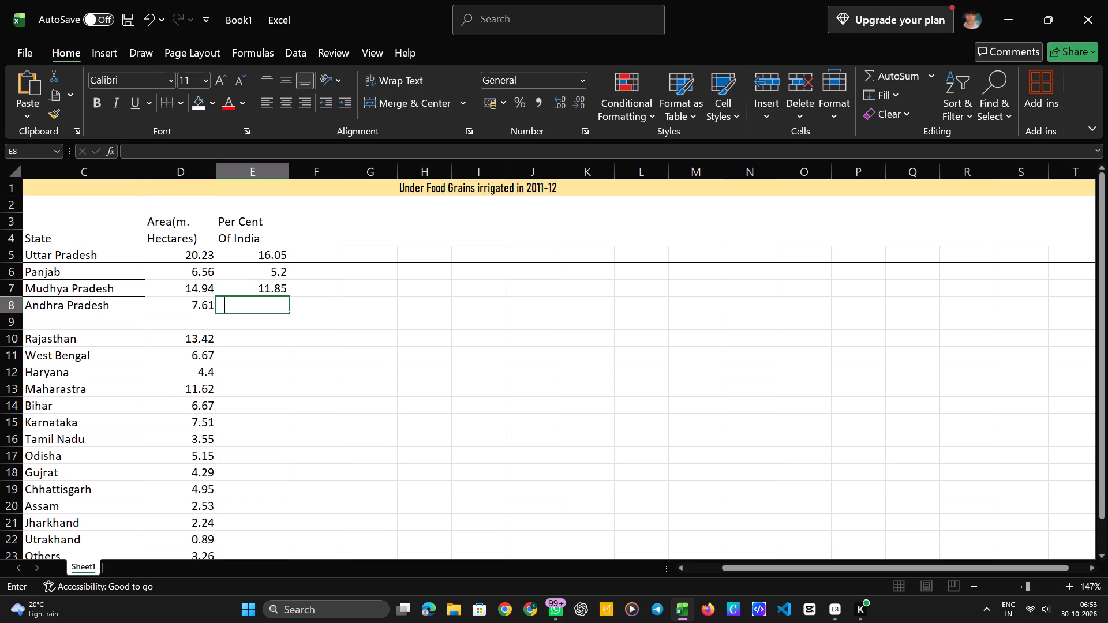
pyautogui.press('.')
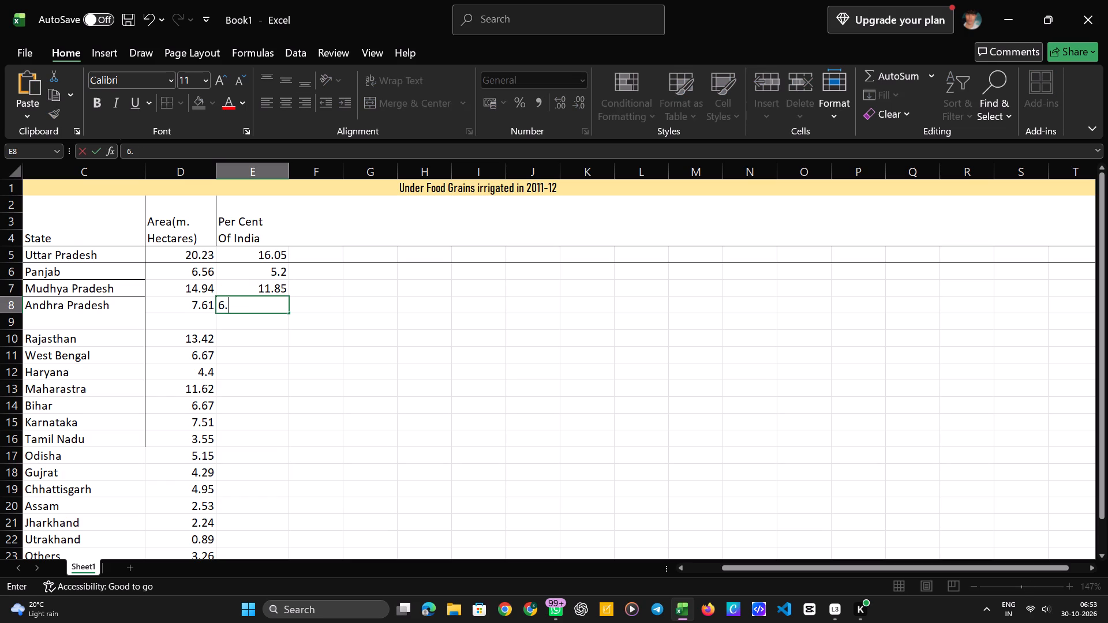
pyautogui.press('0')
pyautogui.press('4')
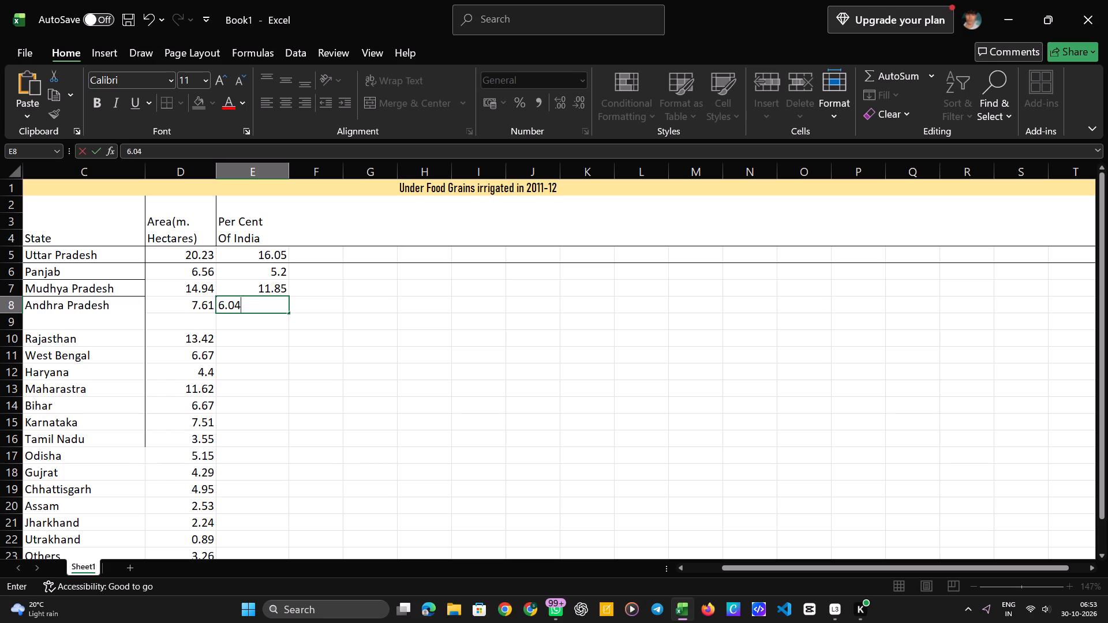
# Enter 10.64 in cell E9, in the blank row below Andhra Pradesh.
pyautogui.click(248, 319)
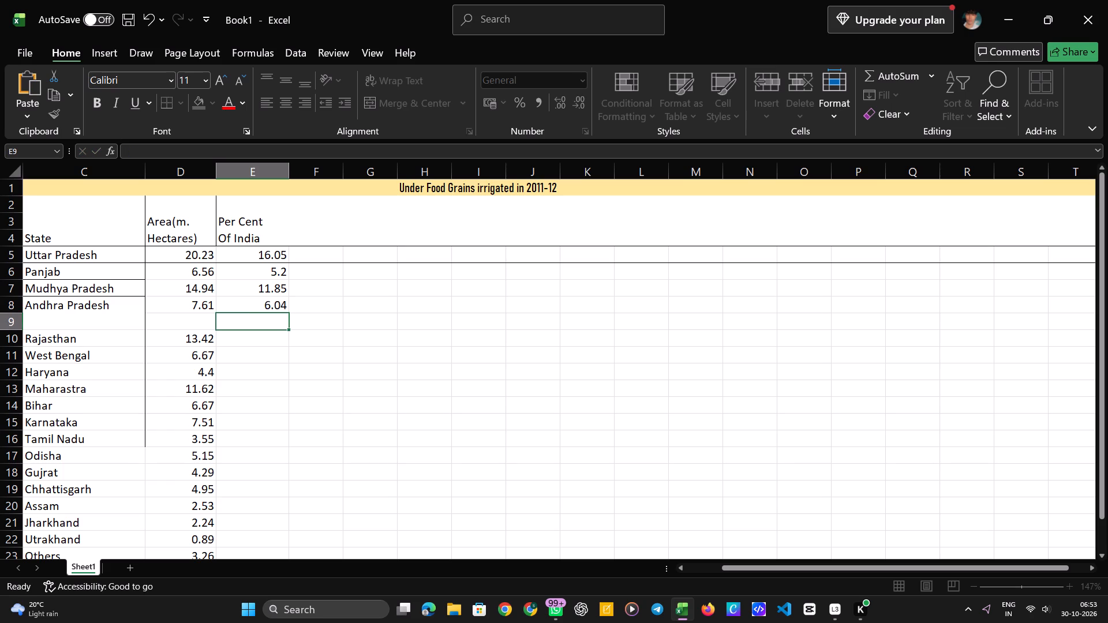
pyautogui.press('1')
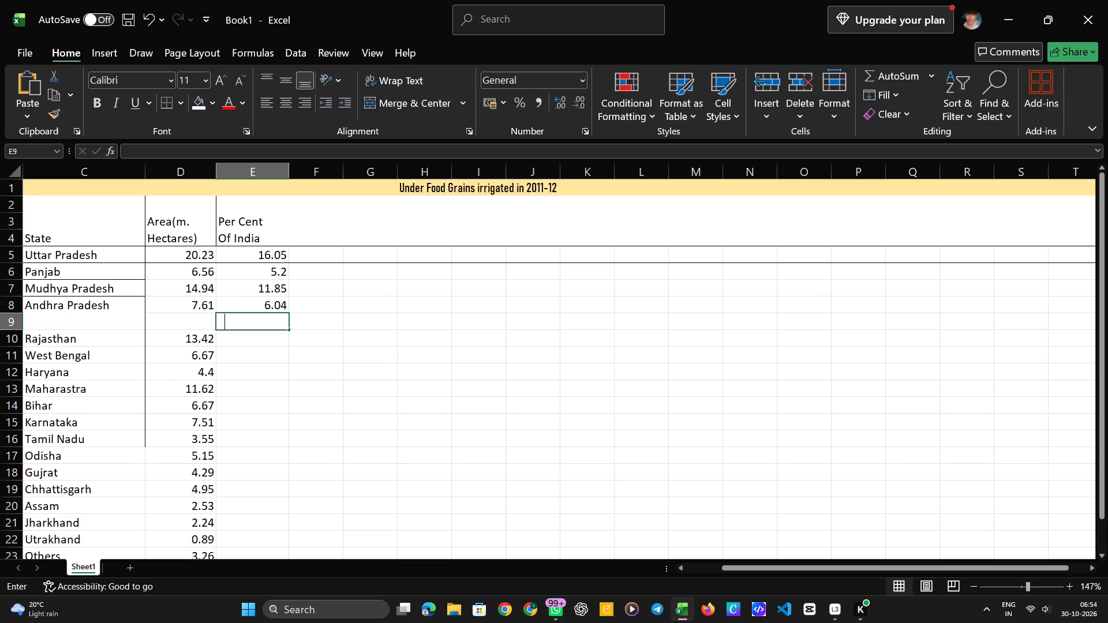
pyautogui.press('0')
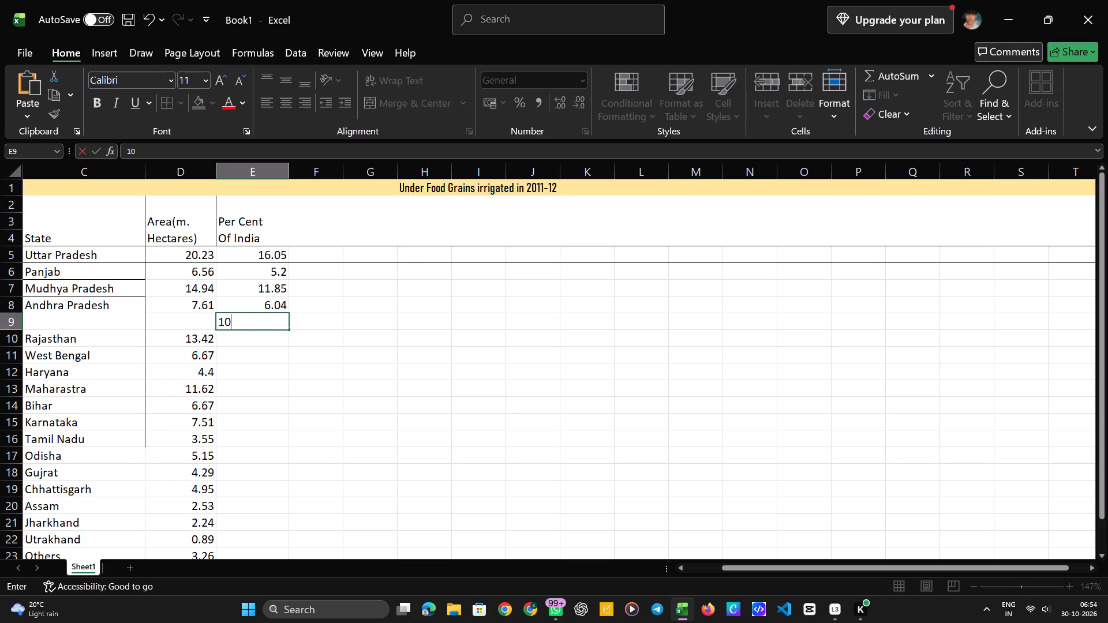
pyautogui.press('.')
pyautogui.write('64')
pyautogui.press('Return')
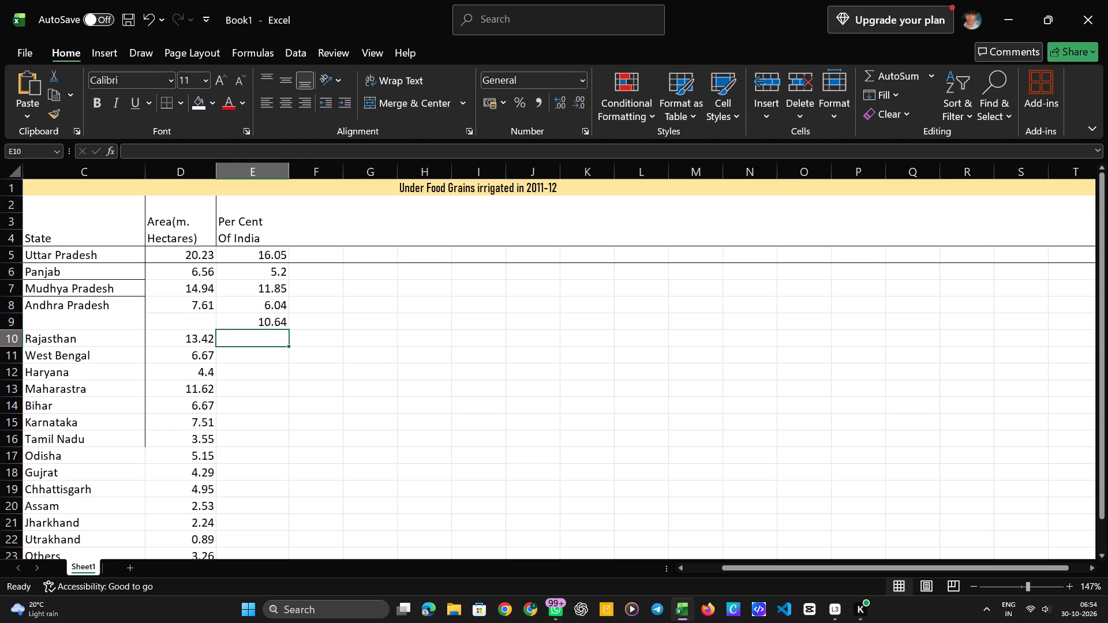
# Enter 4.95 as the per cent of India for Rajasthan in cell E10.
pyautogui.press('4')
pyautogui.press('.')
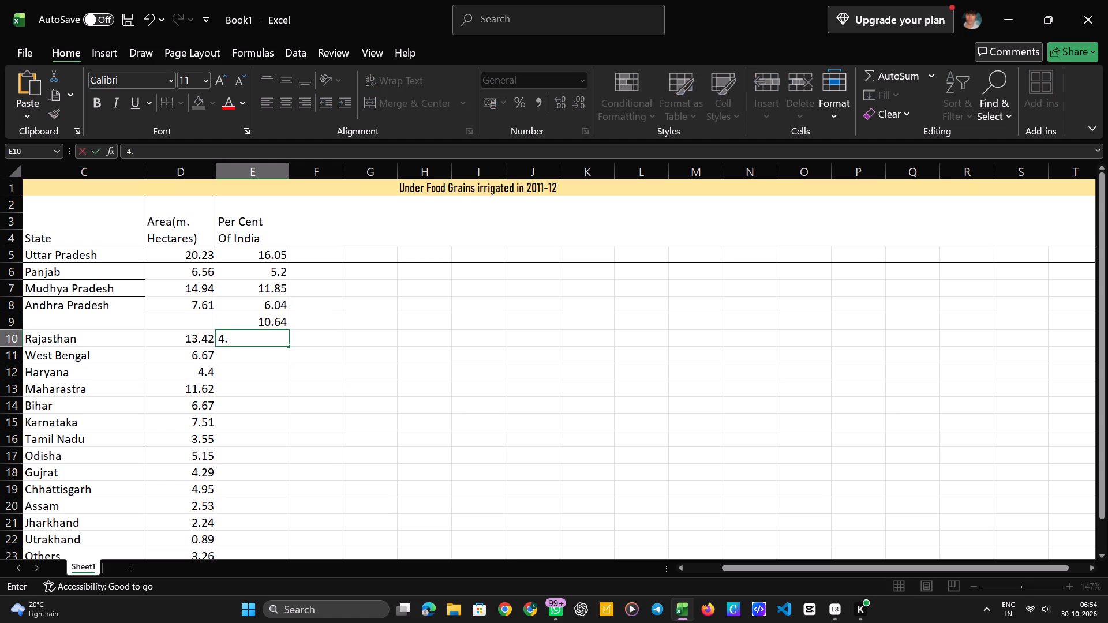
pyautogui.press('9')
pyautogui.press('5')
pyautogui.click(265, 354)
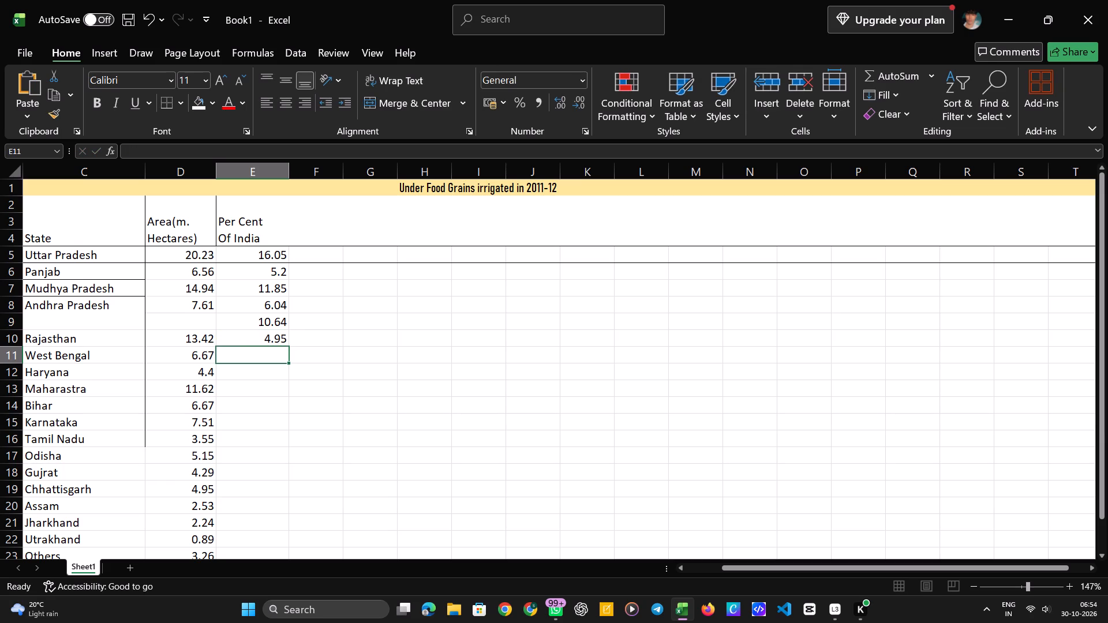
# Enter 3.49 as the per cent of India for West Bengal in cell E11.
pyautogui.press('3')
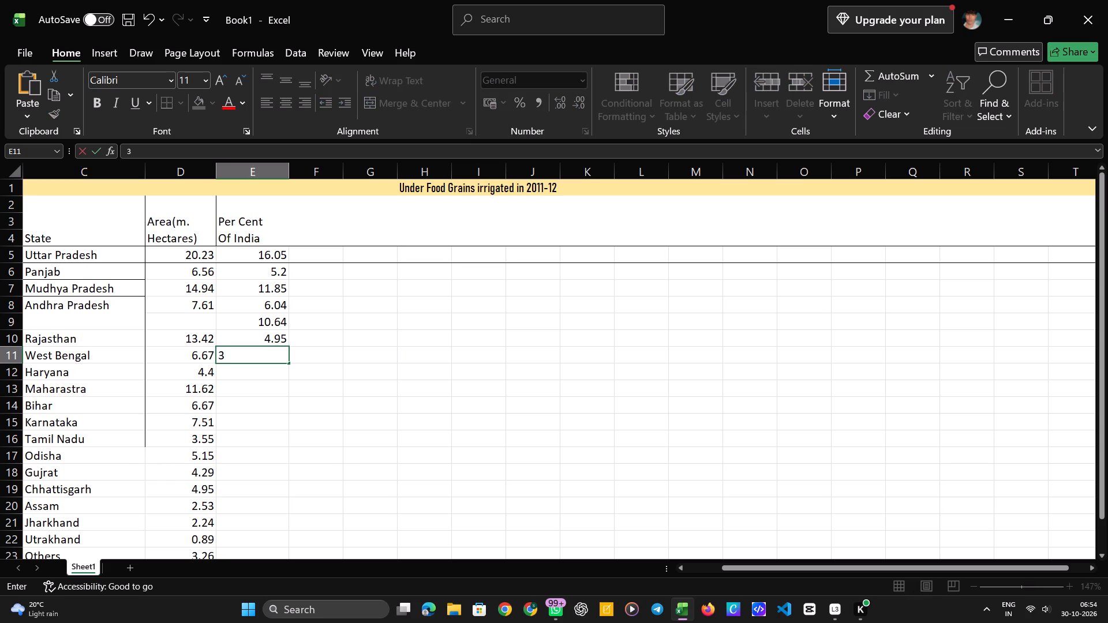
pyautogui.press('.')
pyautogui.press('4')
pyautogui.press('9')
pyautogui.press('Return')
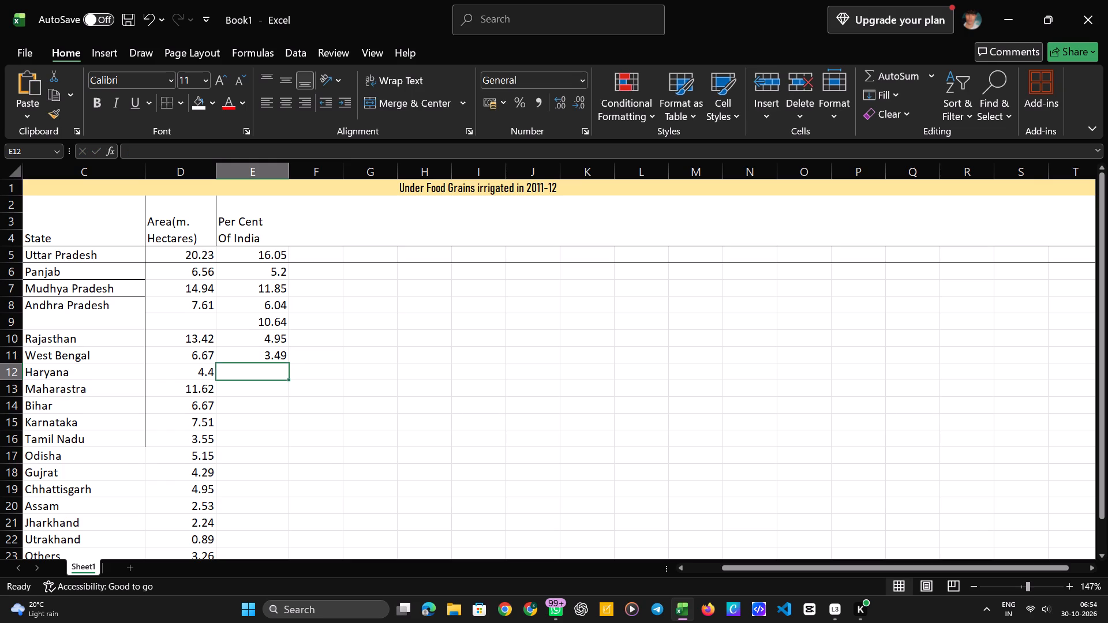
# Enter 9.22 as the per cent of India for Haryana in cell E12.
pyautogui.press('9')
pyautogui.press('.')
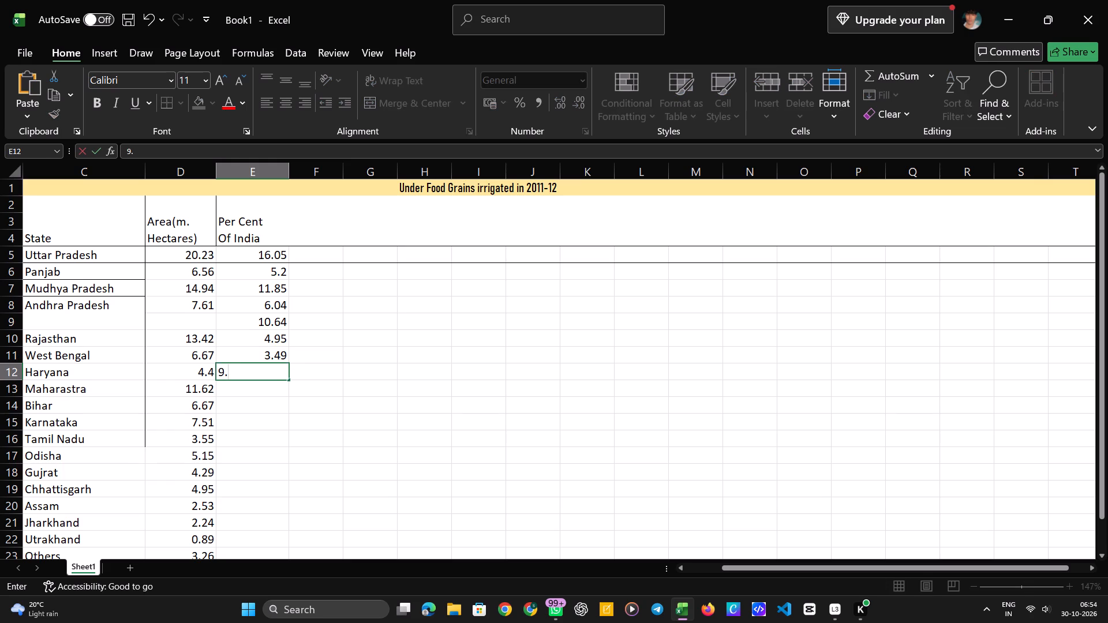
pyautogui.press('2')
pyautogui.press('2')
pyautogui.click(256, 386)
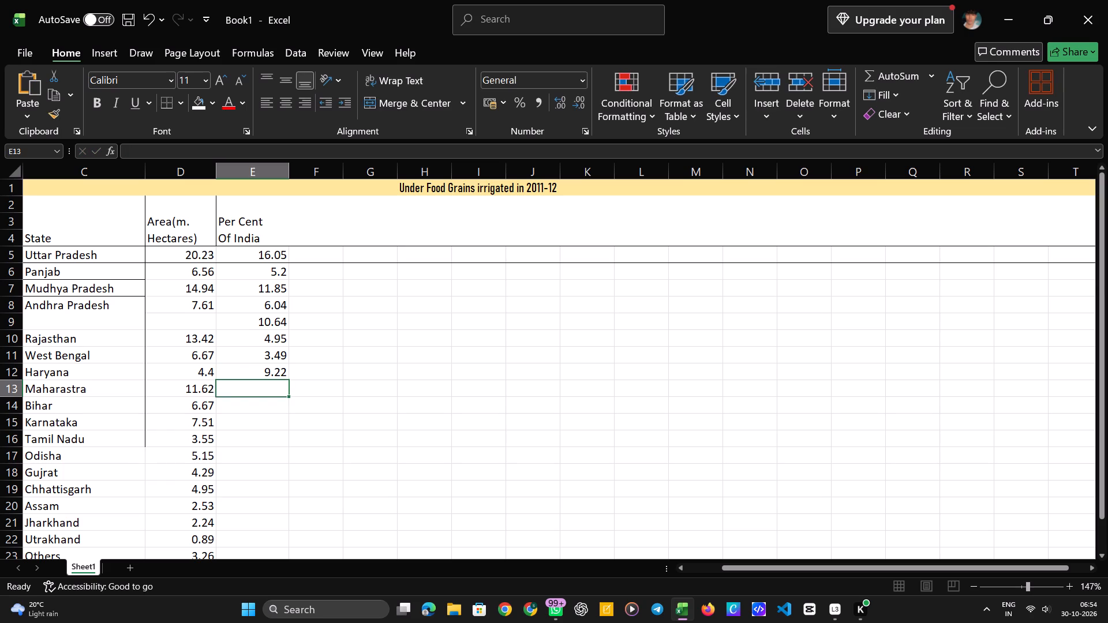
# Enter 5.29 as the per cent of India for Maharastra in cell E13.
pyautogui.press('5')
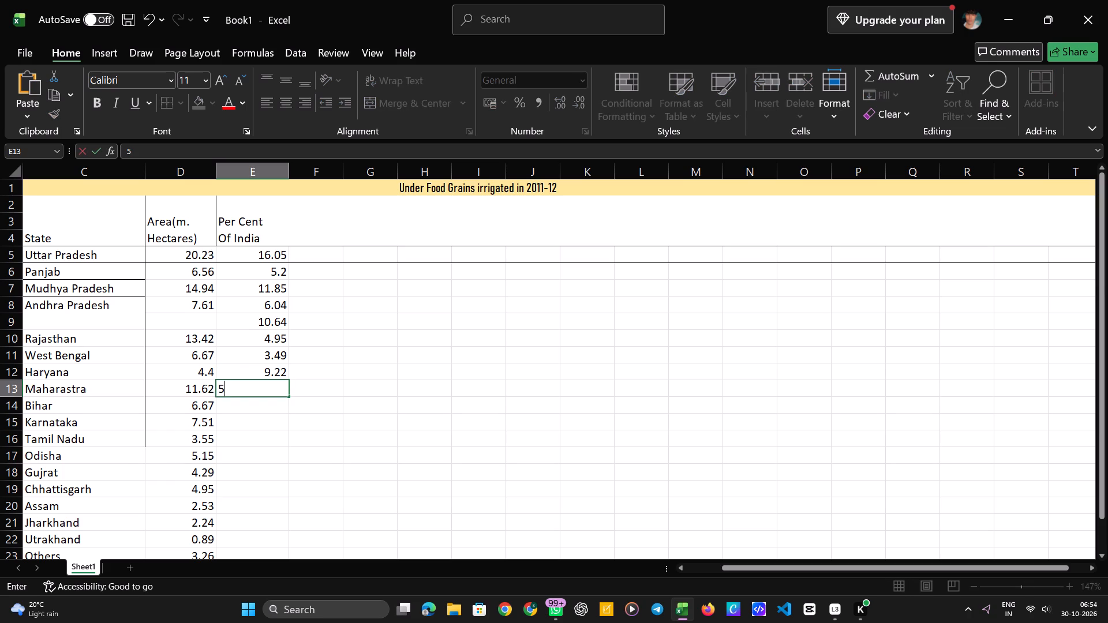
pyautogui.press('.')
pyautogui.press('2')
pyautogui.press('9')
pyautogui.press('Return')
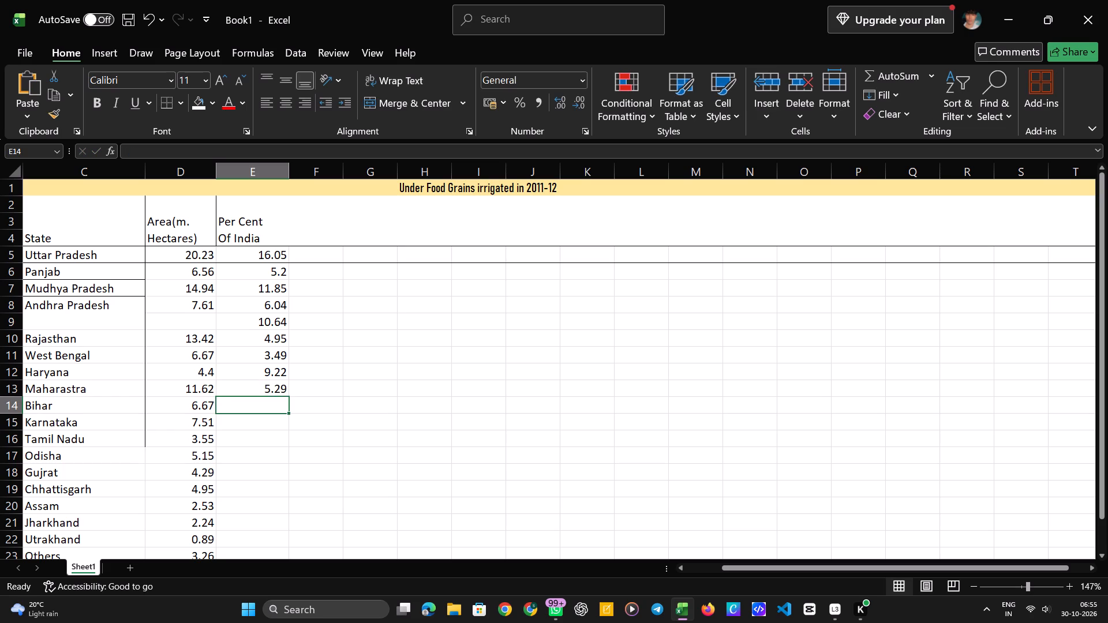
# Enter 5.95 as the per cent of India for Bihar in cell E14.
pyautogui.press('5')
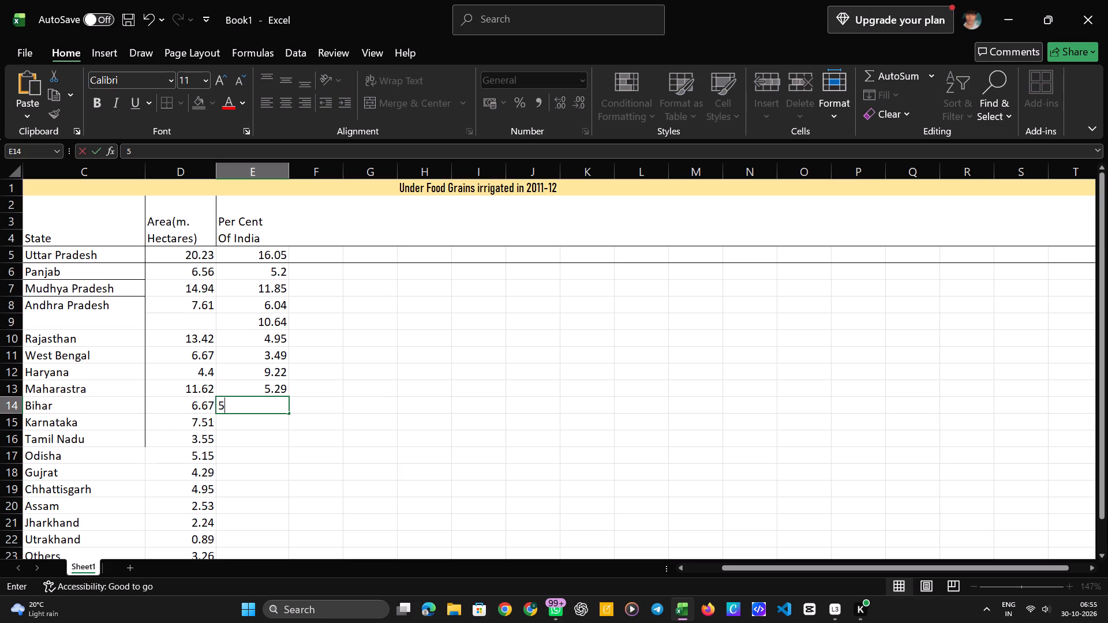
pyautogui.press('9')
pyautogui.press('5')
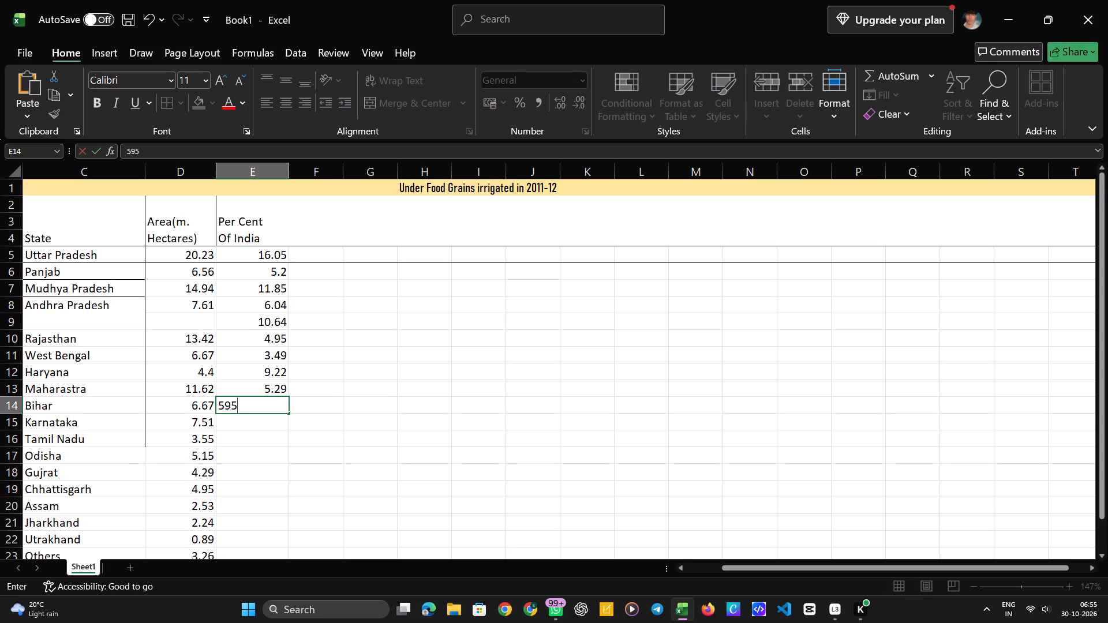
pyautogui.click(223, 400)
pyautogui.press('.')
pyautogui.click(240, 417)
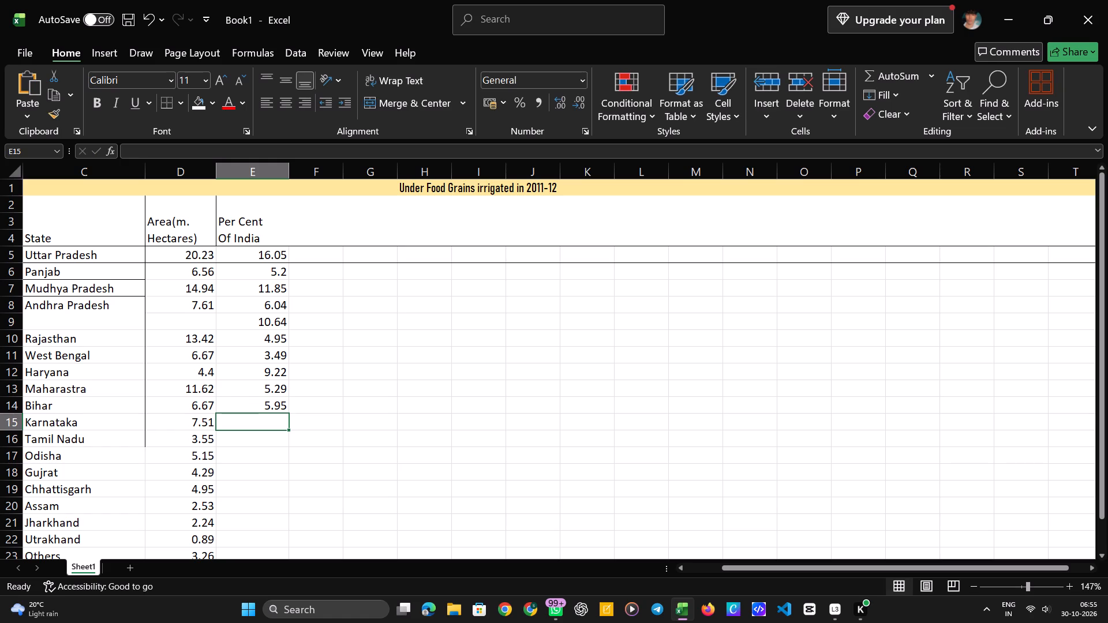
# Enter 2.81 as the per cent of India for Karnataka in cell E15.
pyautogui.press('2')
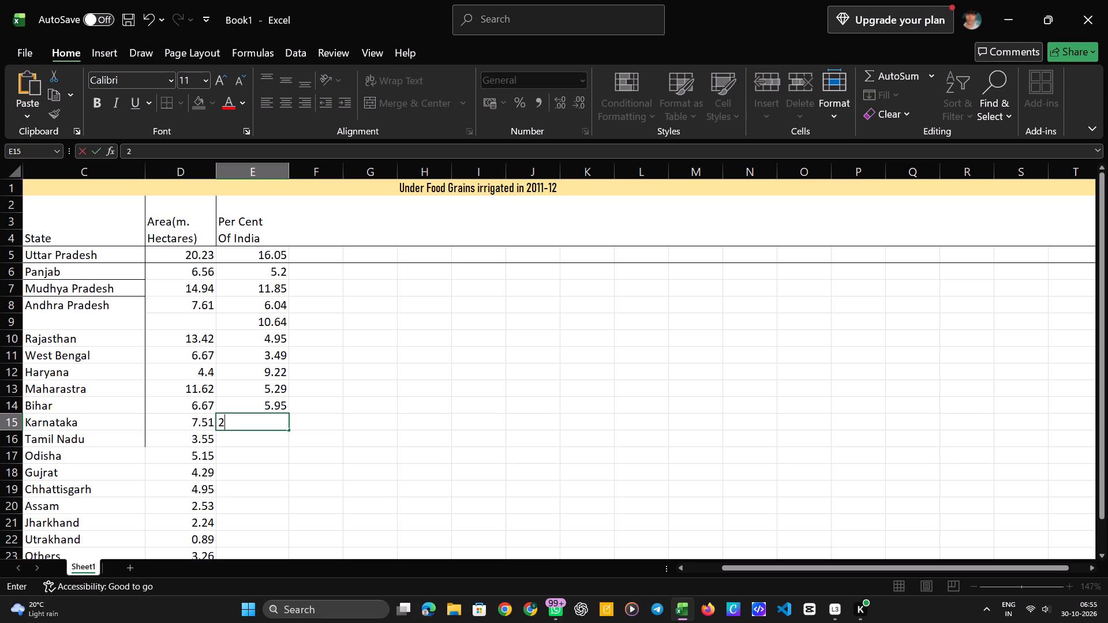
pyautogui.press('.')
pyautogui.press('8')
pyautogui.press('1')
pyautogui.press('.')
pyautogui.press('BackSpace')
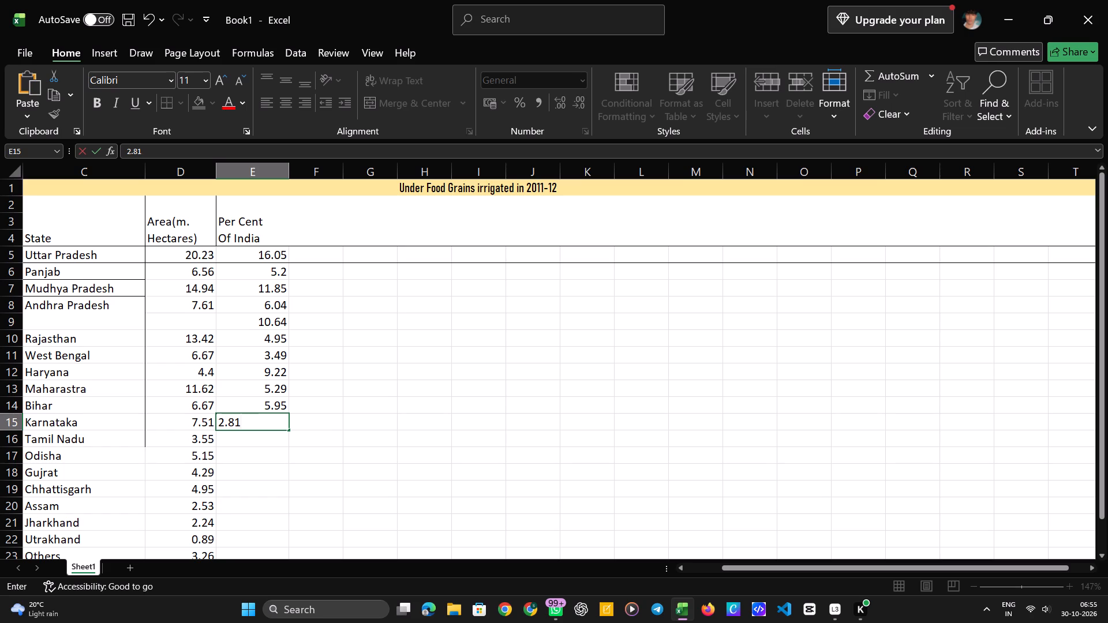
pyautogui.click(253, 438)
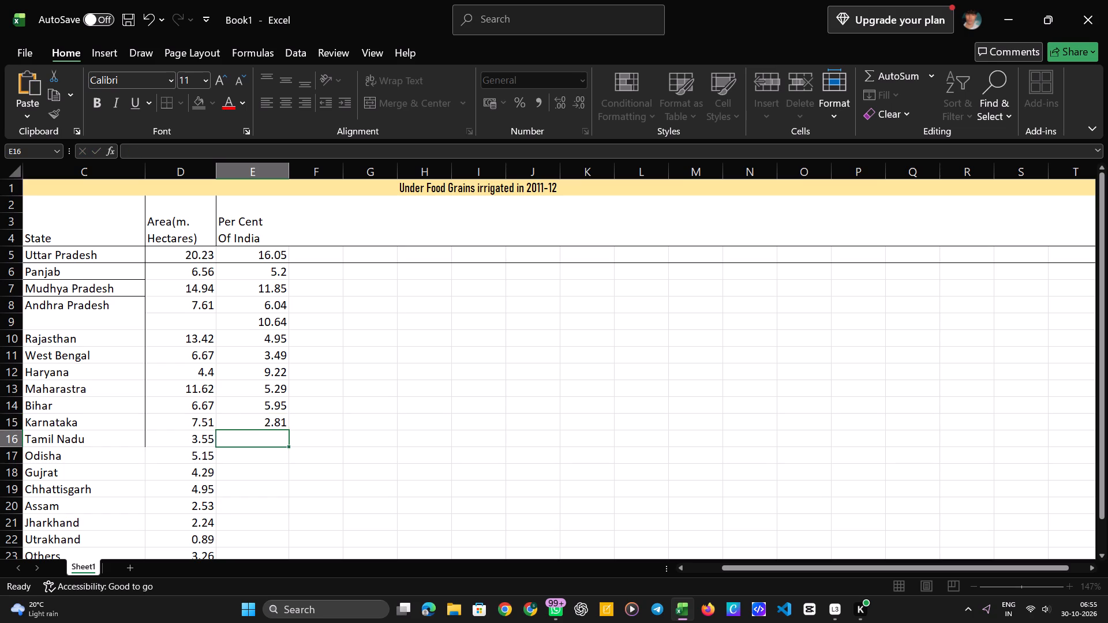
# Enter 4.09 as the per cent of India for Tamil Nadu in cell E16.
pyautogui.press('4')
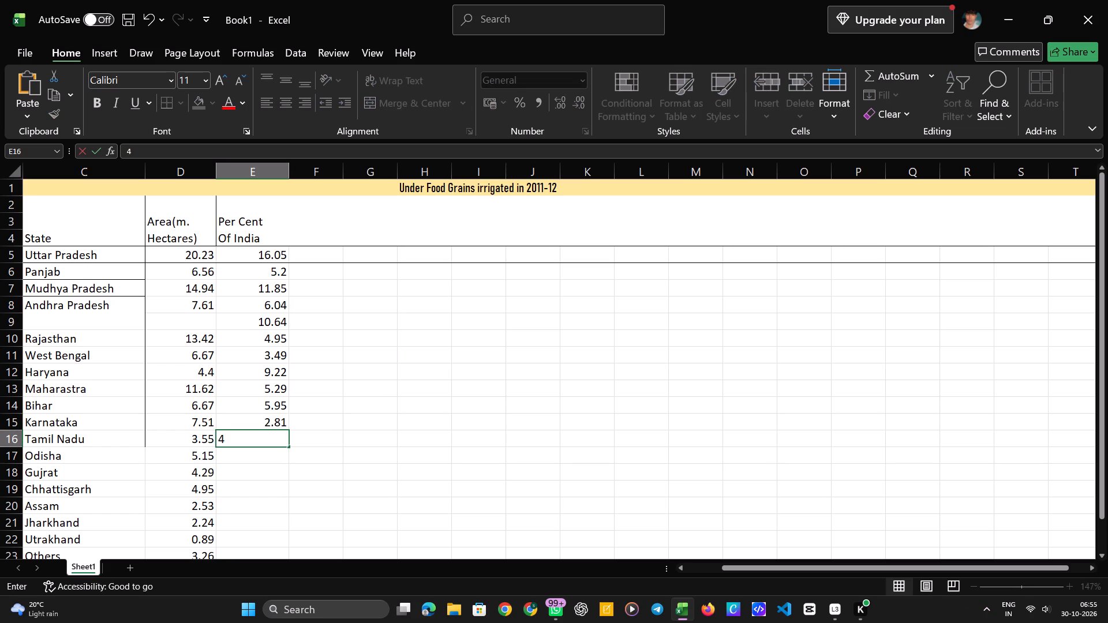
pyautogui.press('.')
pyautogui.press('0')
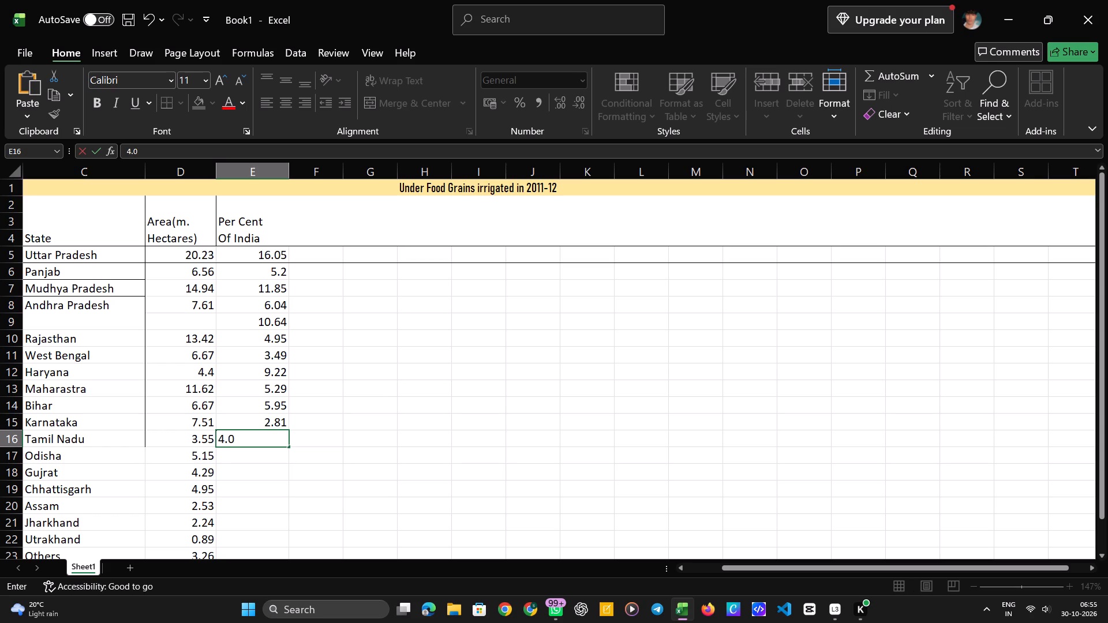
pyautogui.press('9')
pyautogui.press('Return')
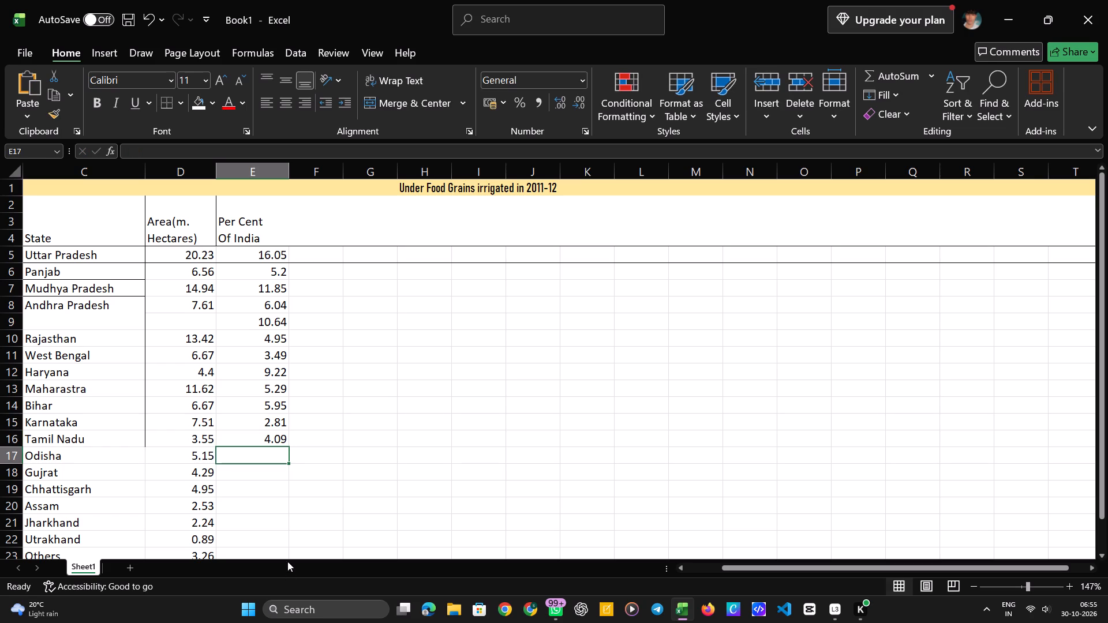
# Enter 3.4 as the per cent of India for Odisha in cell E17.
pyautogui.press('3')
pyautogui.press('.')
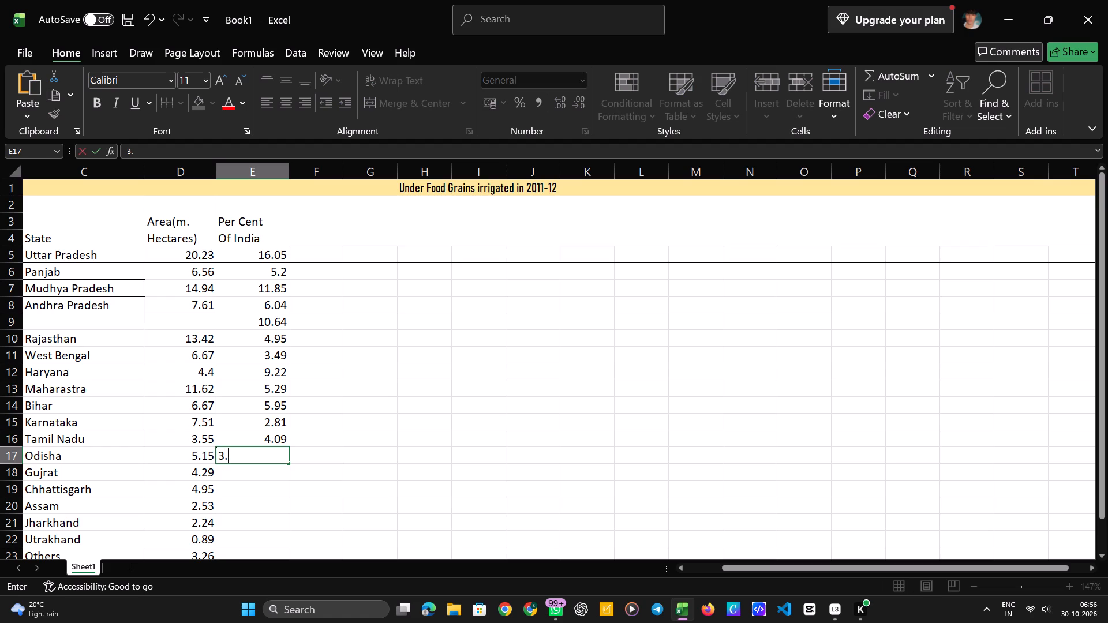
pyautogui.press('4')
pyautogui.press('Return')
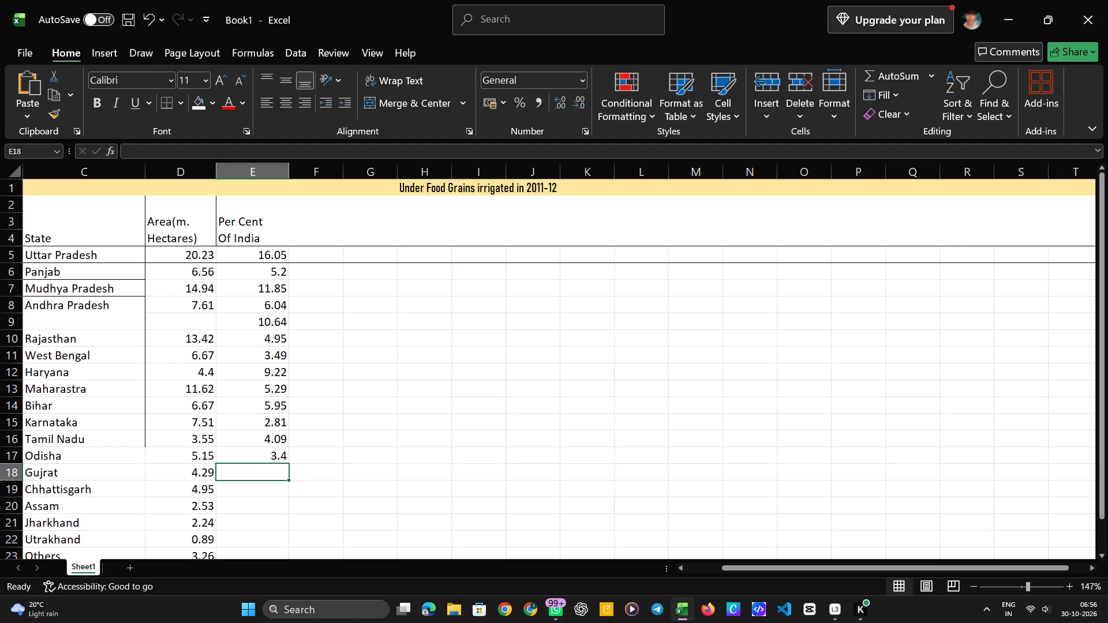
# Enter 3.93 as the per cent of India for Gujrat in cell E18.
pyautogui.press('3')
pyautogui.press('.')
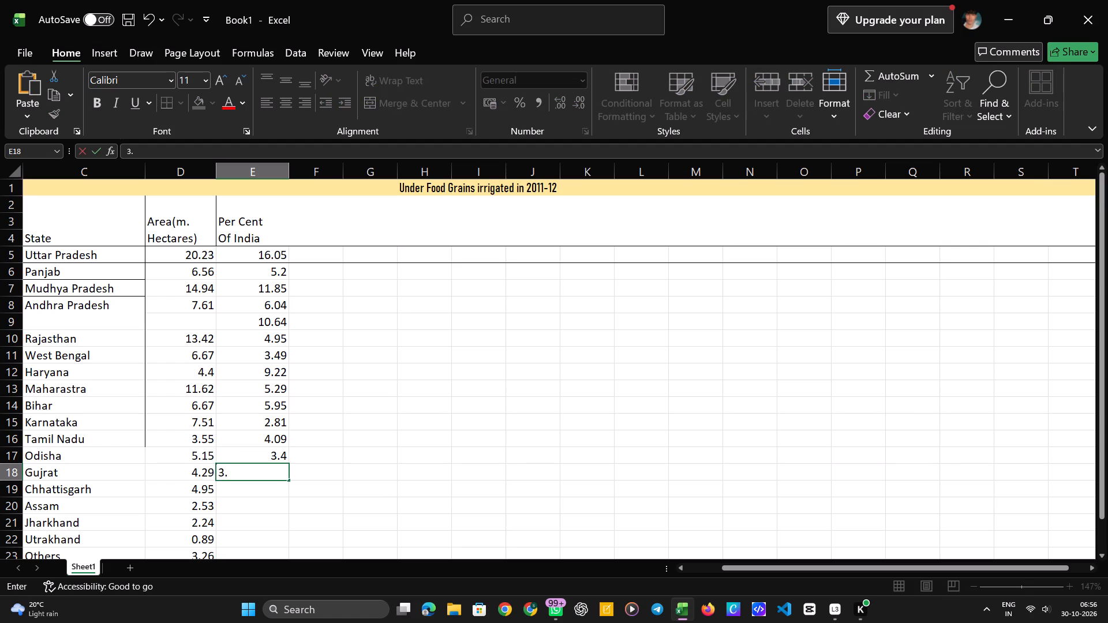
pyautogui.press('9')
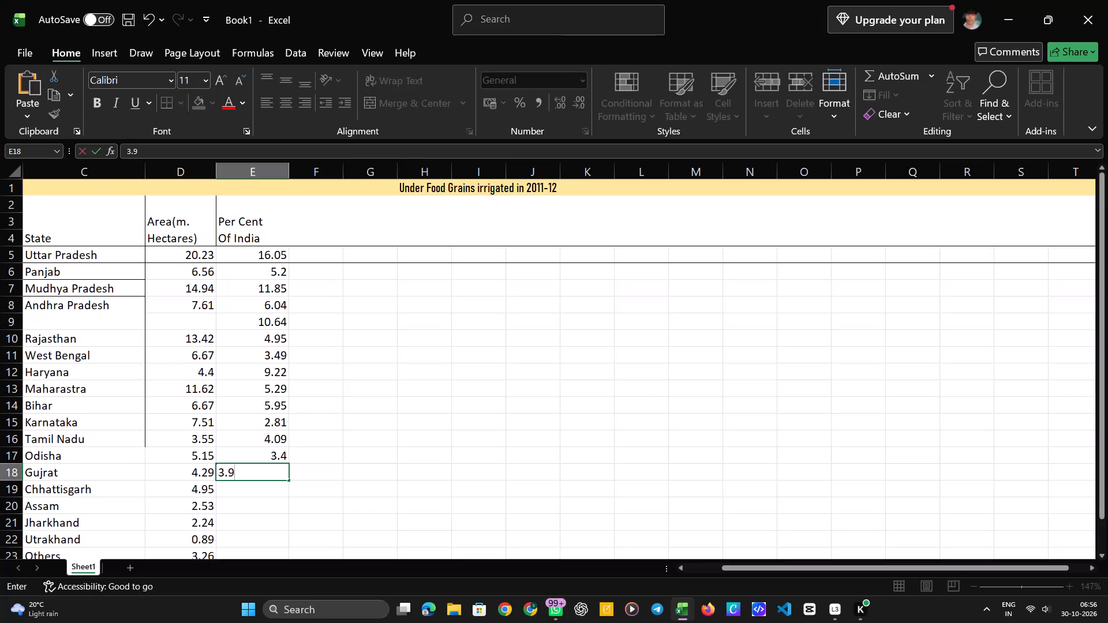
pyautogui.press('3')
pyautogui.press('Return')
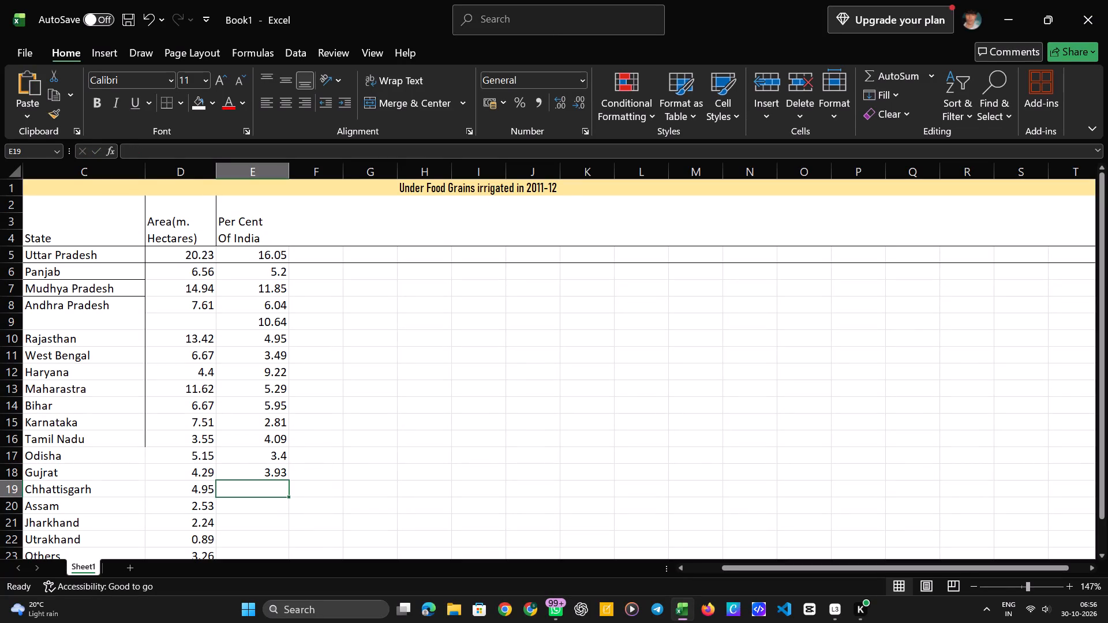
# Enter 2.01 as the per cent of India for Chhattisgarh in cell E19.
pyautogui.press('2')
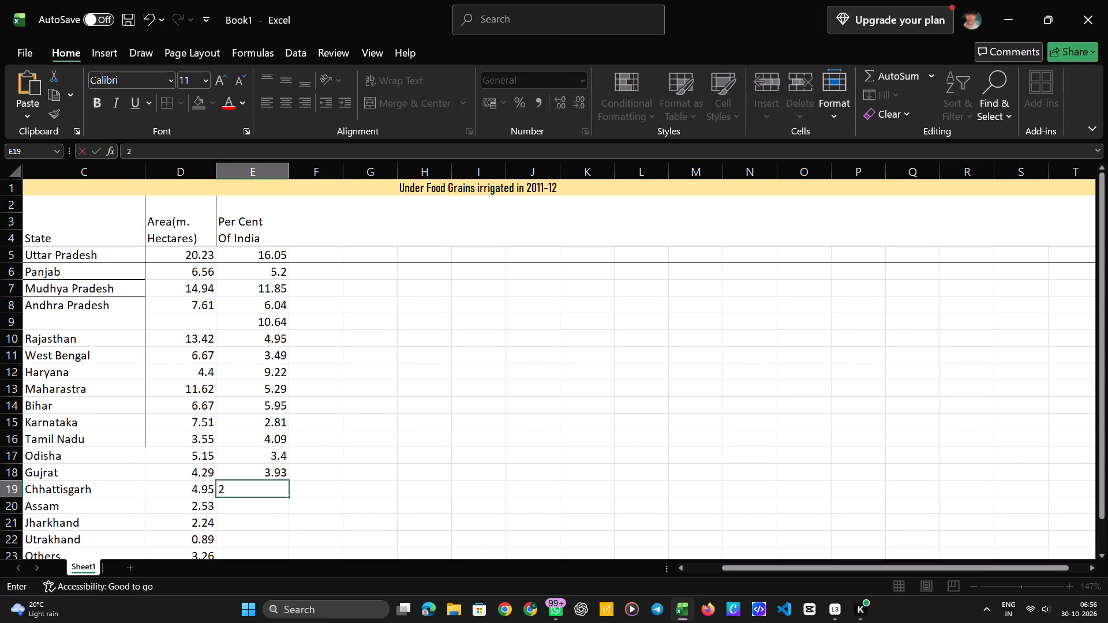
pyautogui.write('.0')
pyautogui.press('1')
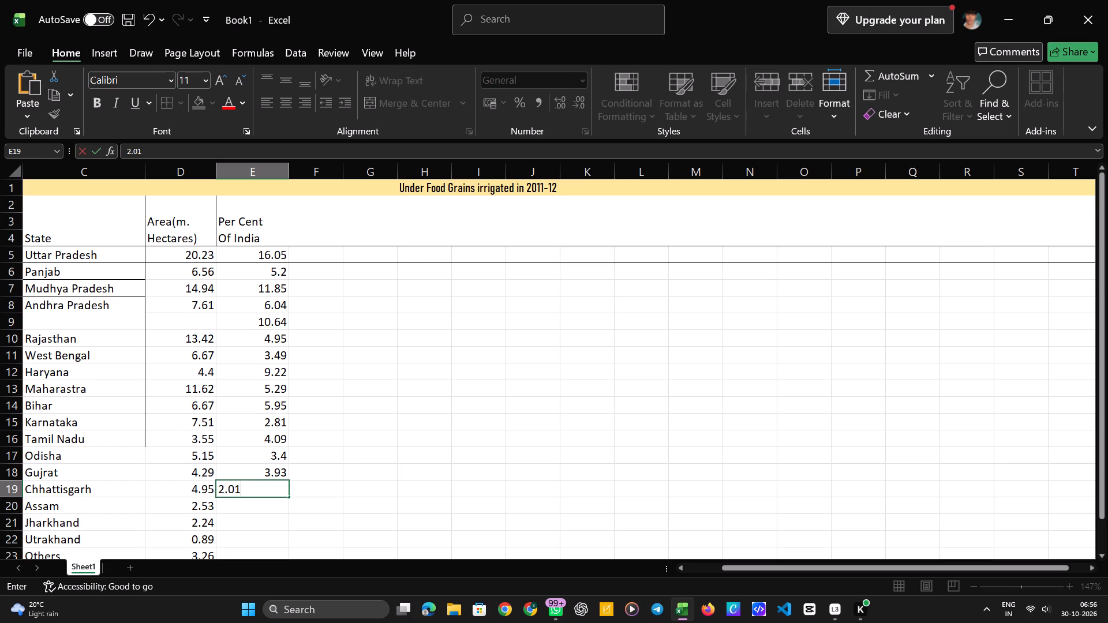
pyautogui.press('Return')
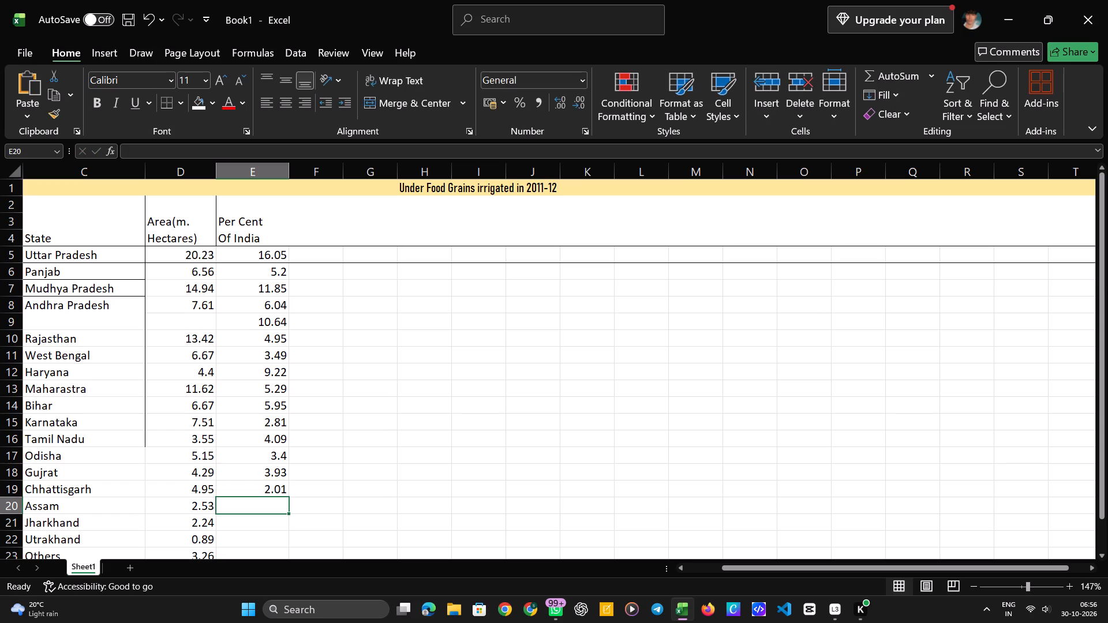
# Enter 1.77 as the per cent of India for Assam in cell E20.
pyautogui.press('1')
pyautogui.press('.')
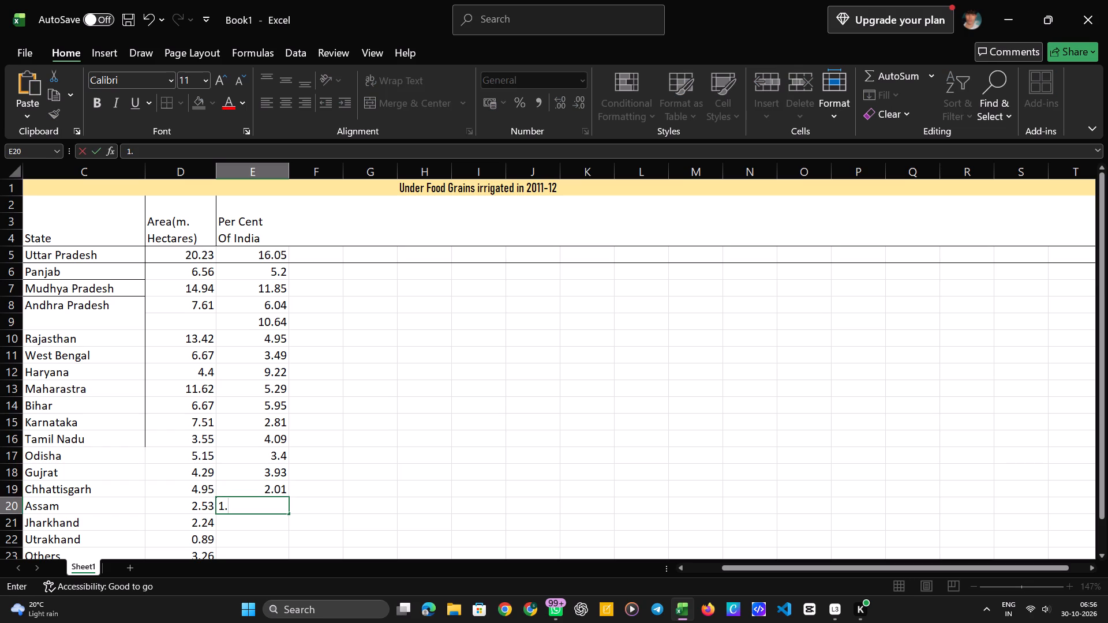
pyautogui.write('77')
pyautogui.press('Return')
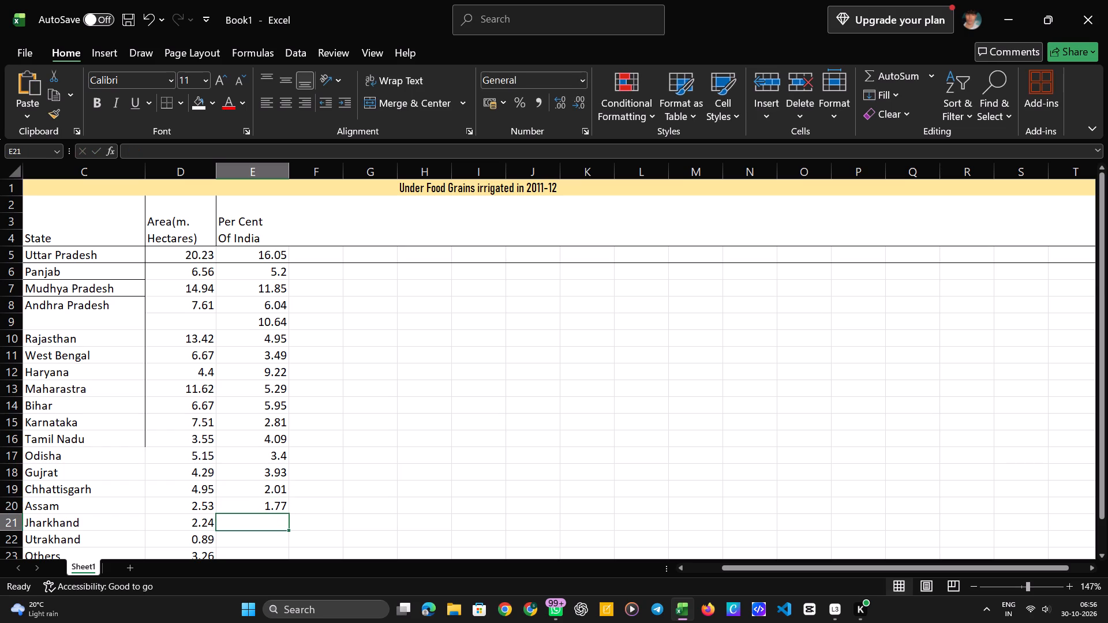
# Enter 0.71 as the per cent of India for Jharkhand in cell E21.
pyautogui.press('0')
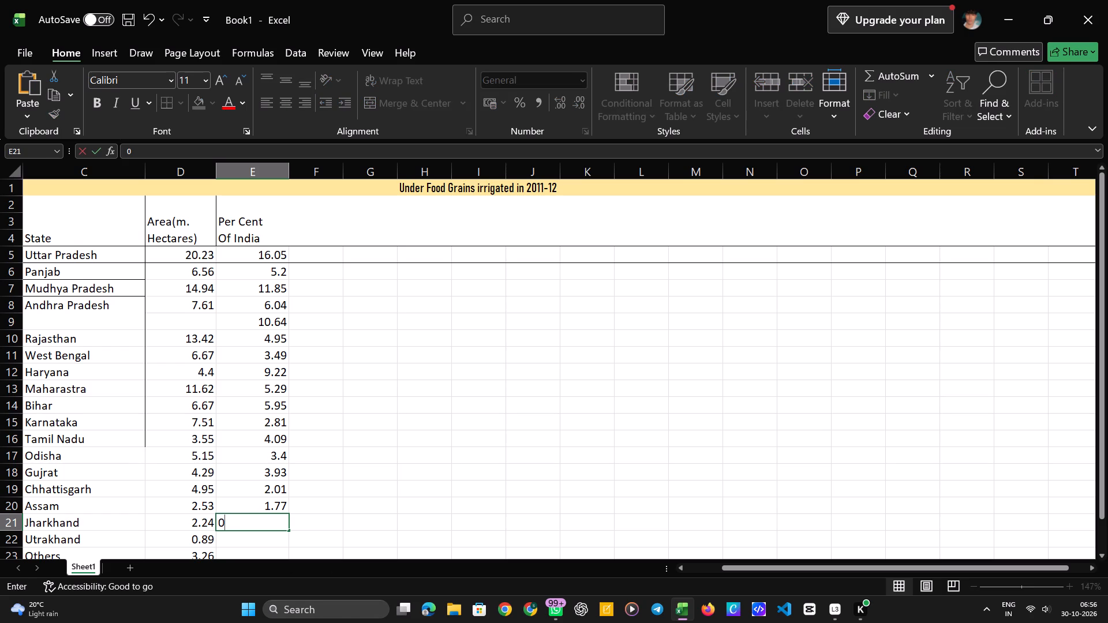
pyautogui.press('.')
pyautogui.press('7')
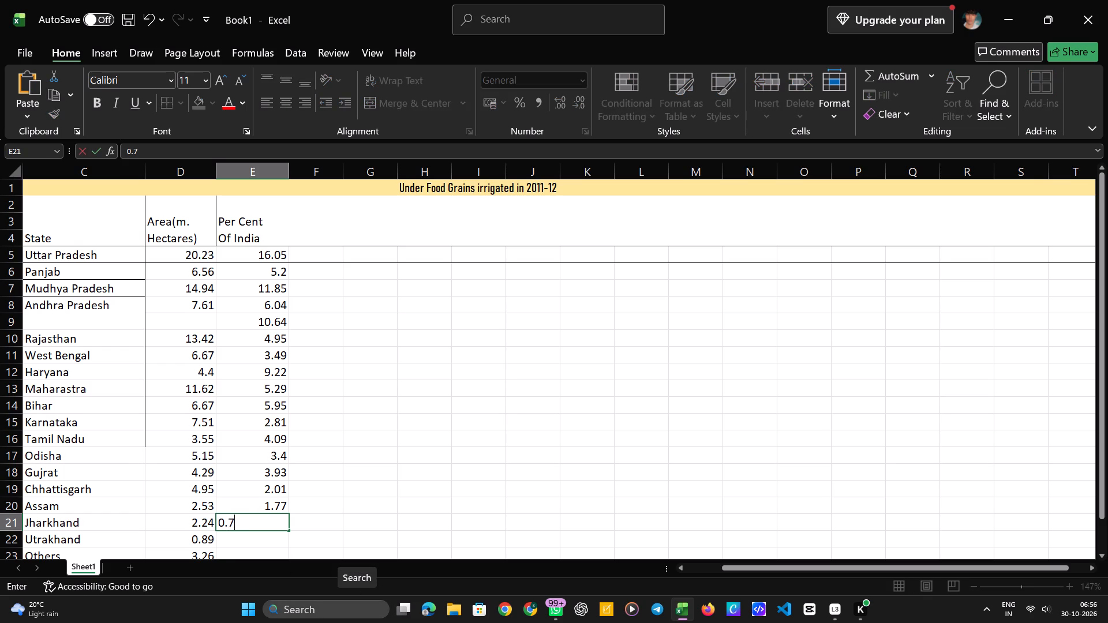
pyautogui.press('1')
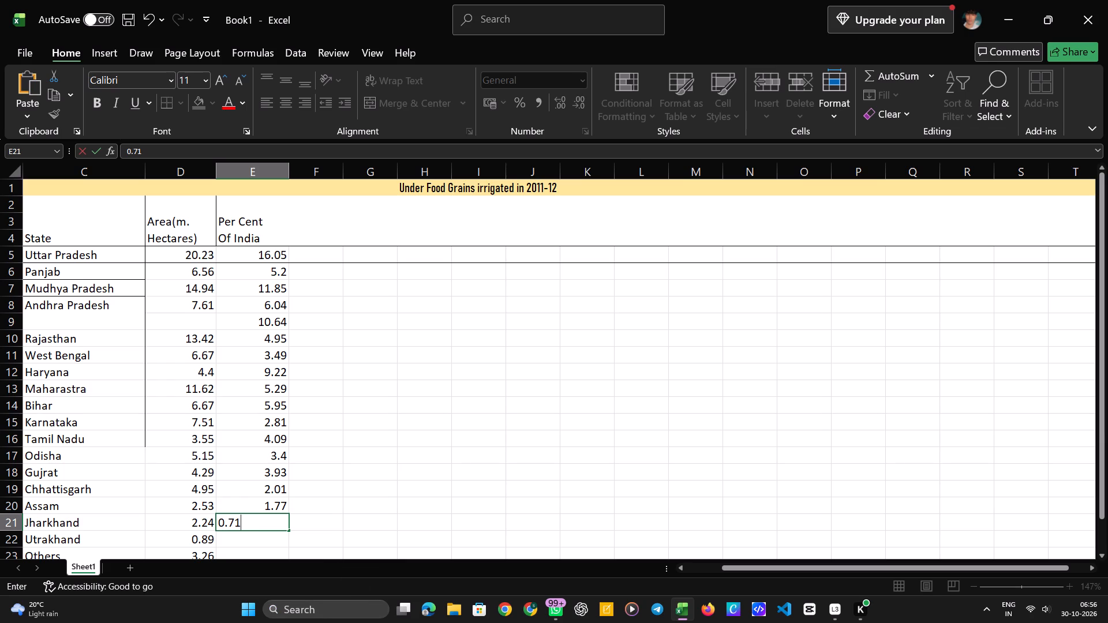
pyautogui.click(259, 542)
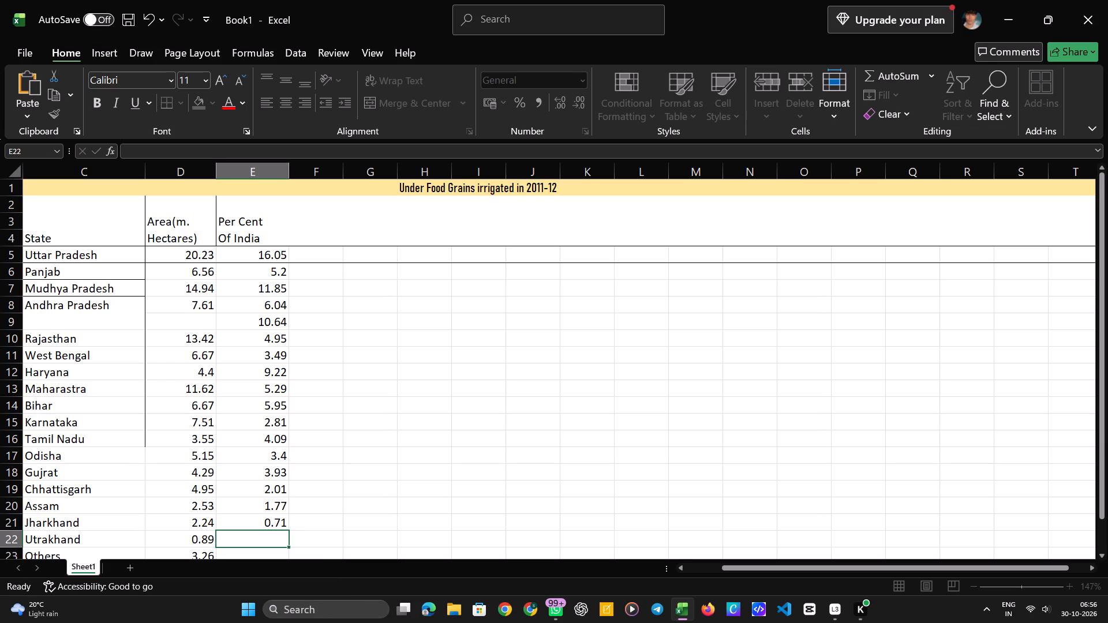
# Enter 2.59 as the per cent of India for Utrakhand in cell E22.
pyautogui.press('2')
pyautogui.press('.')
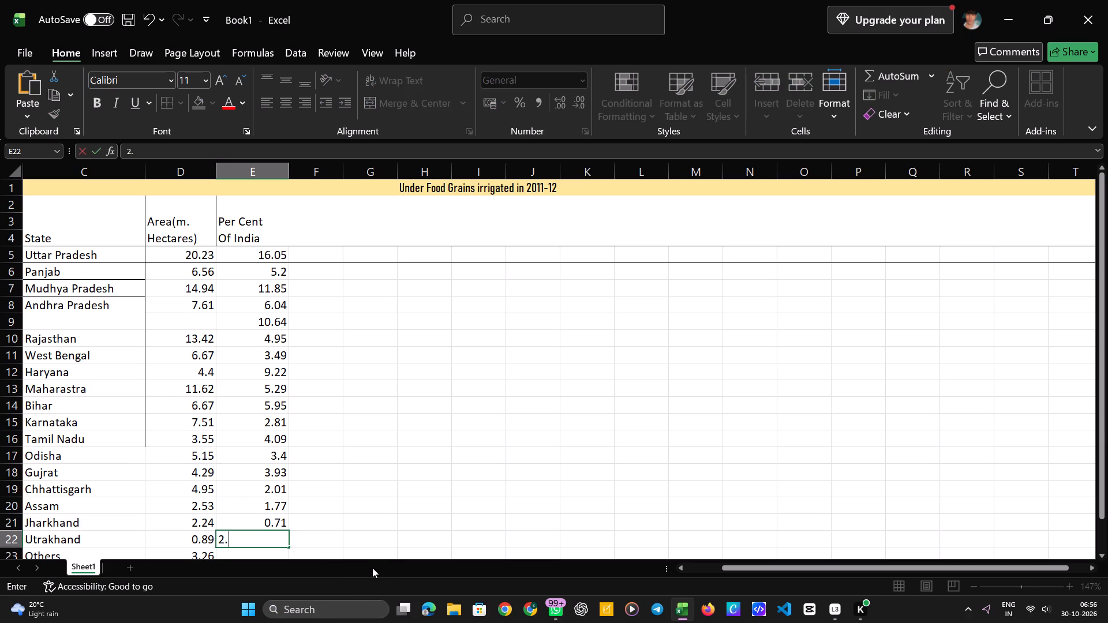
pyautogui.press('5')
pyautogui.press('9')
pyautogui.press('Return')
# Enter 100 as the per cent of India for All India in cell E24.
pyautogui.scroll(-1, 406, 519)
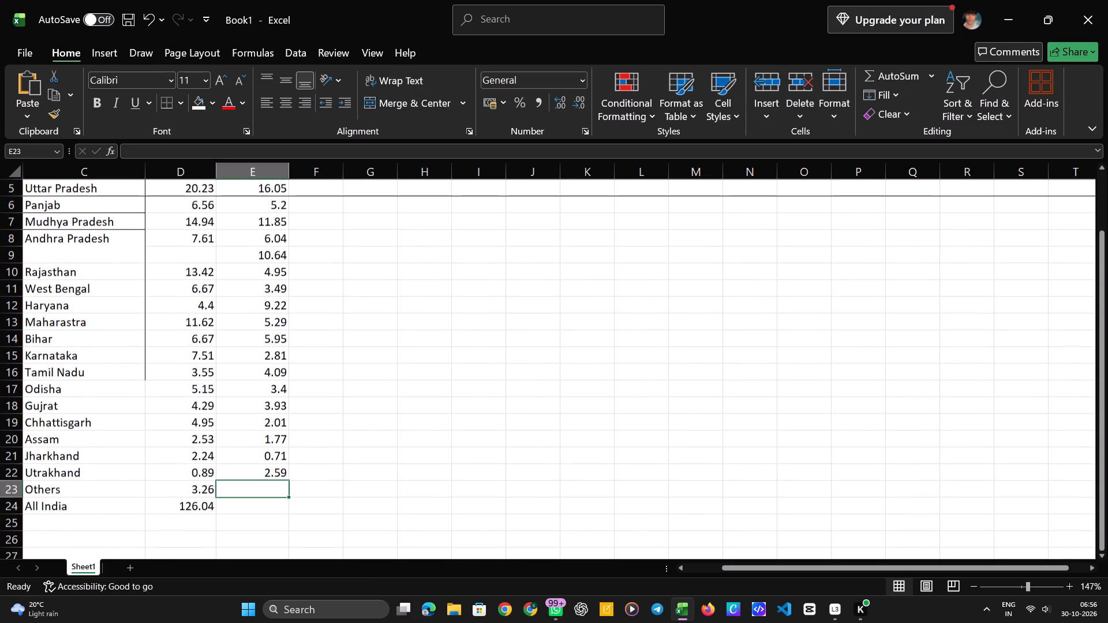
pyautogui.click(272, 508)
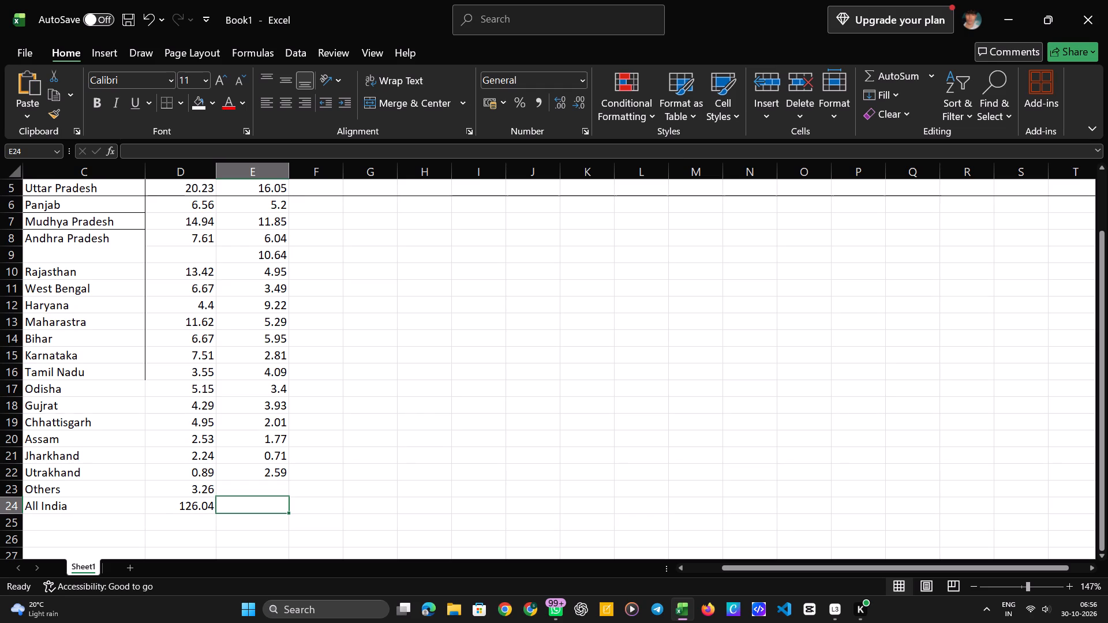
pyautogui.press('1')
pyautogui.write('00')
pyautogui.click(256, 513)
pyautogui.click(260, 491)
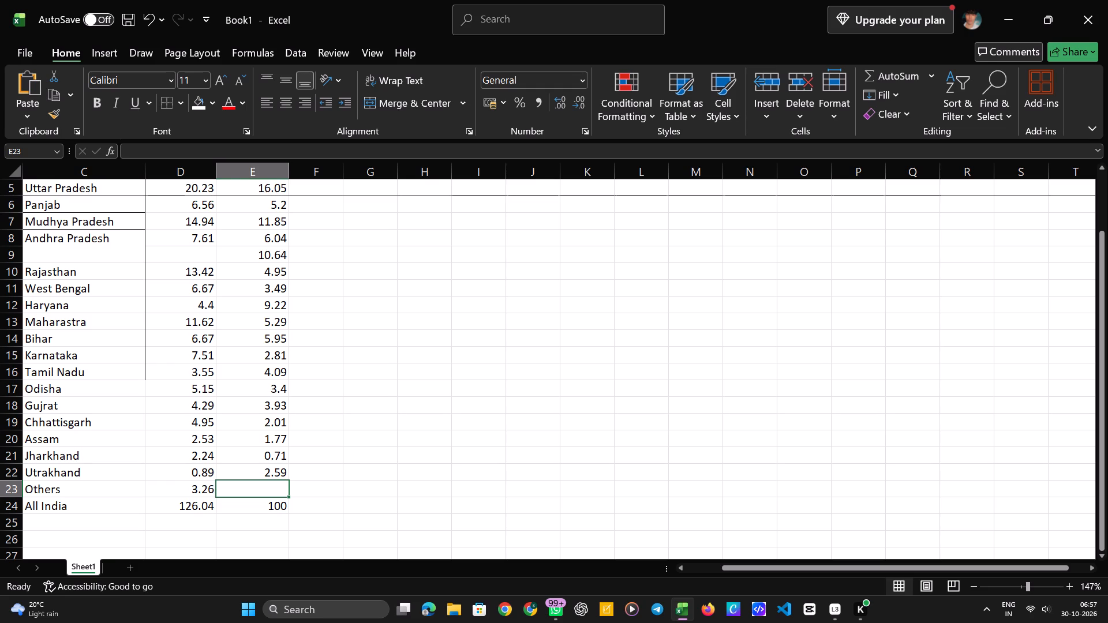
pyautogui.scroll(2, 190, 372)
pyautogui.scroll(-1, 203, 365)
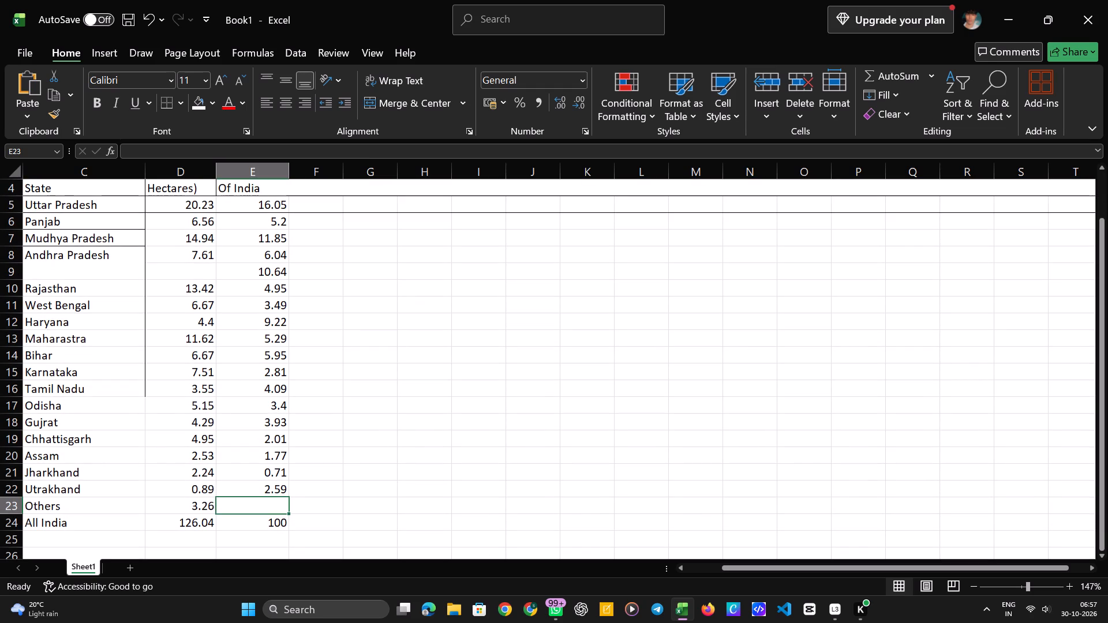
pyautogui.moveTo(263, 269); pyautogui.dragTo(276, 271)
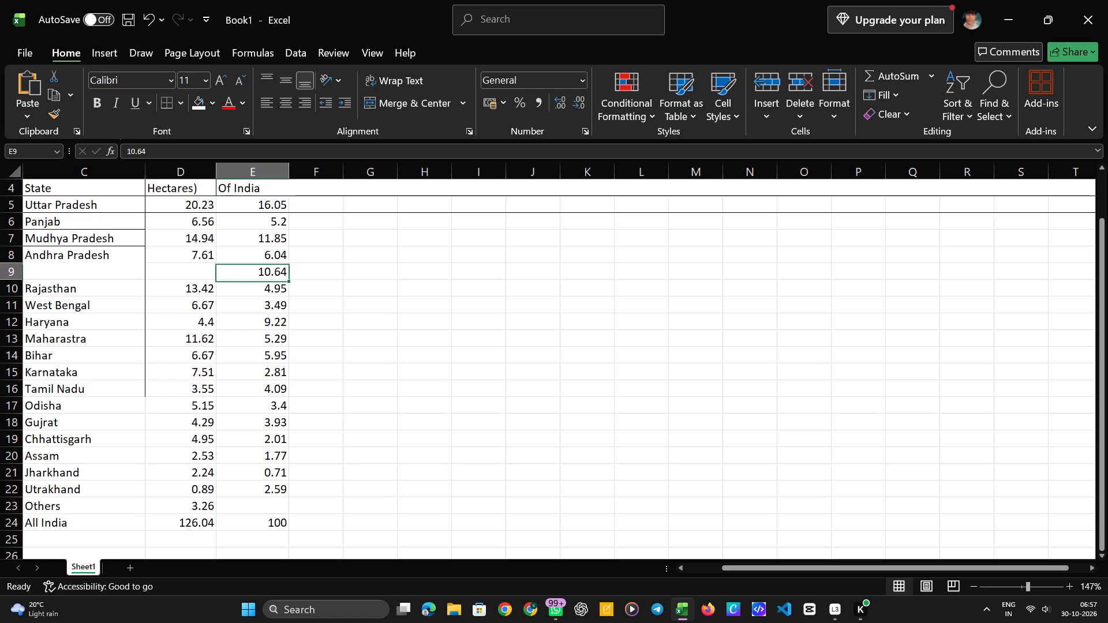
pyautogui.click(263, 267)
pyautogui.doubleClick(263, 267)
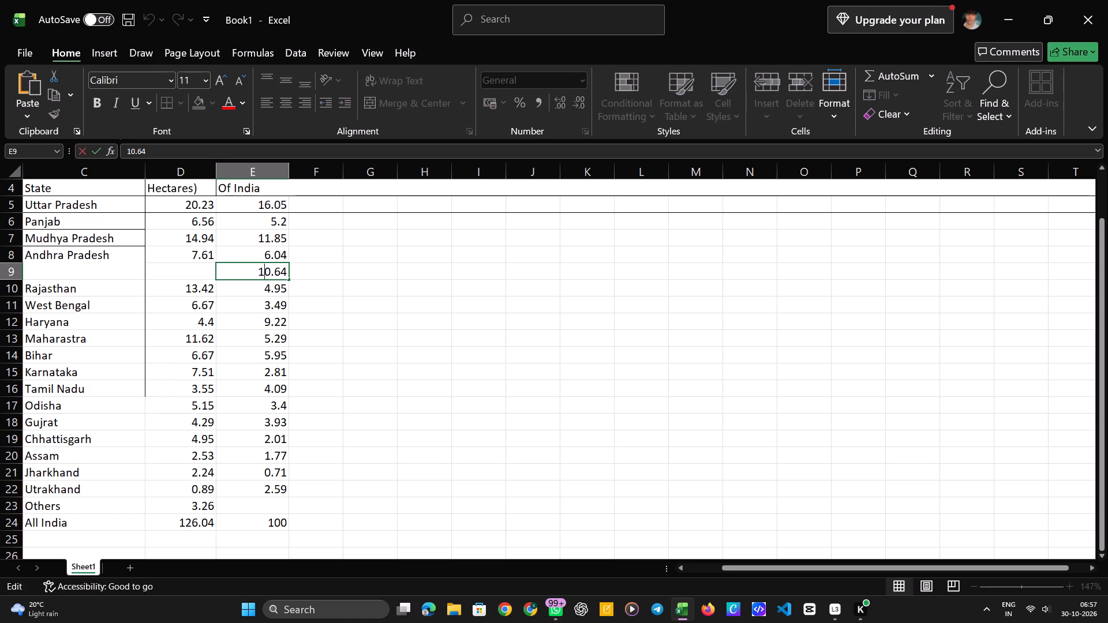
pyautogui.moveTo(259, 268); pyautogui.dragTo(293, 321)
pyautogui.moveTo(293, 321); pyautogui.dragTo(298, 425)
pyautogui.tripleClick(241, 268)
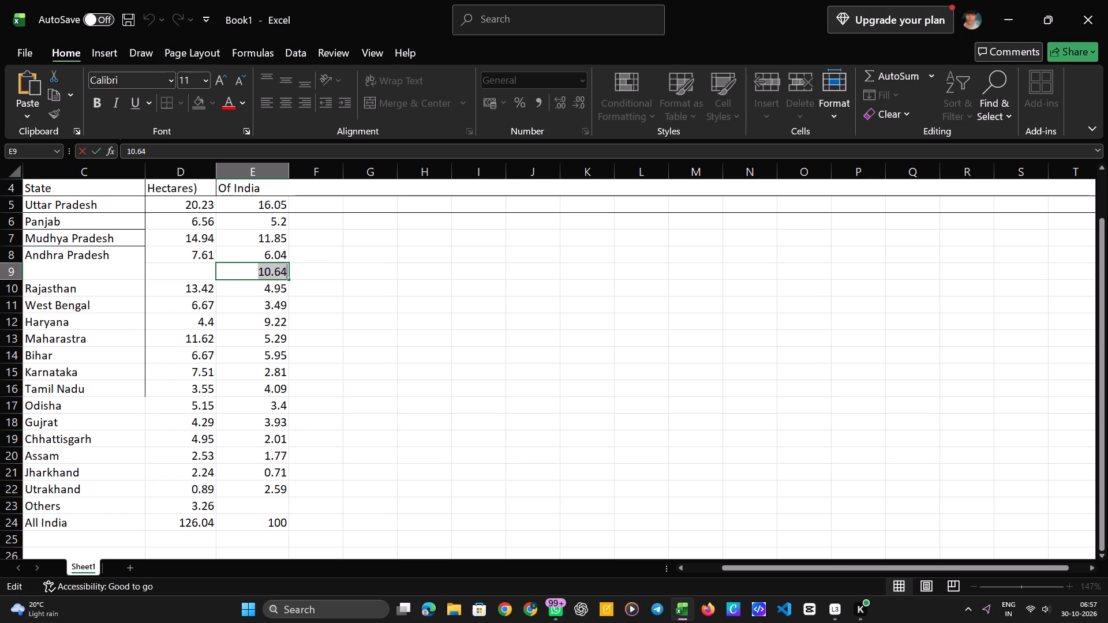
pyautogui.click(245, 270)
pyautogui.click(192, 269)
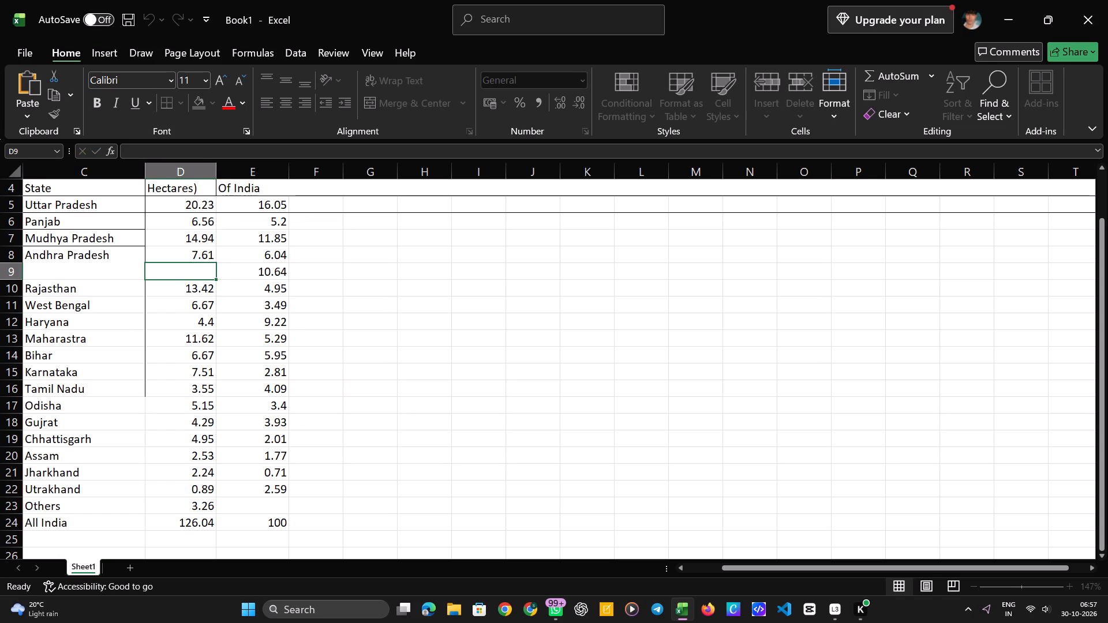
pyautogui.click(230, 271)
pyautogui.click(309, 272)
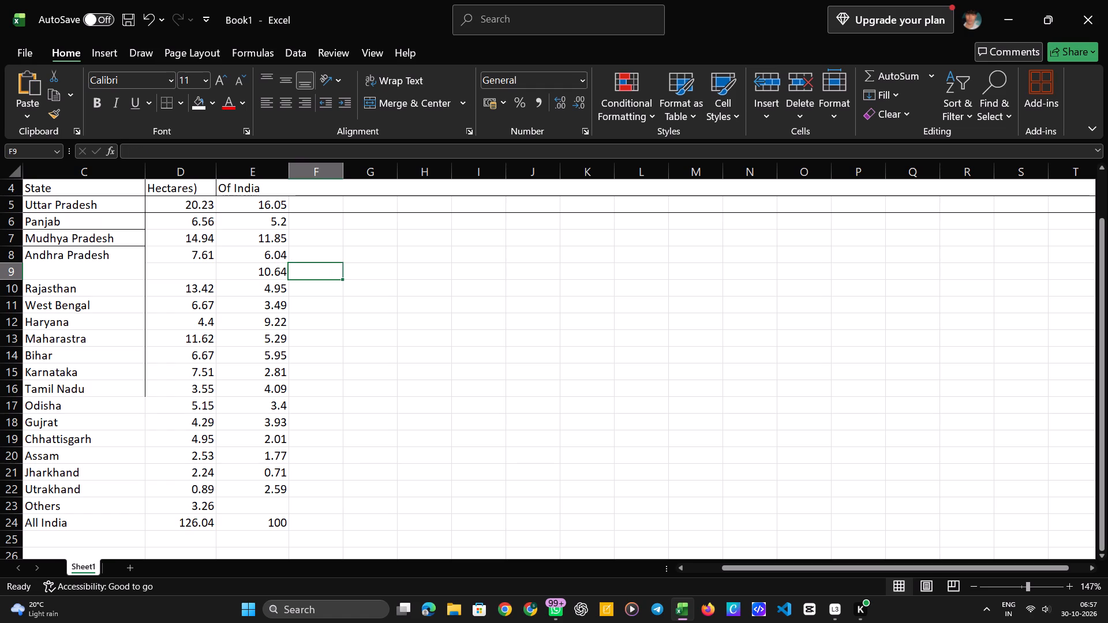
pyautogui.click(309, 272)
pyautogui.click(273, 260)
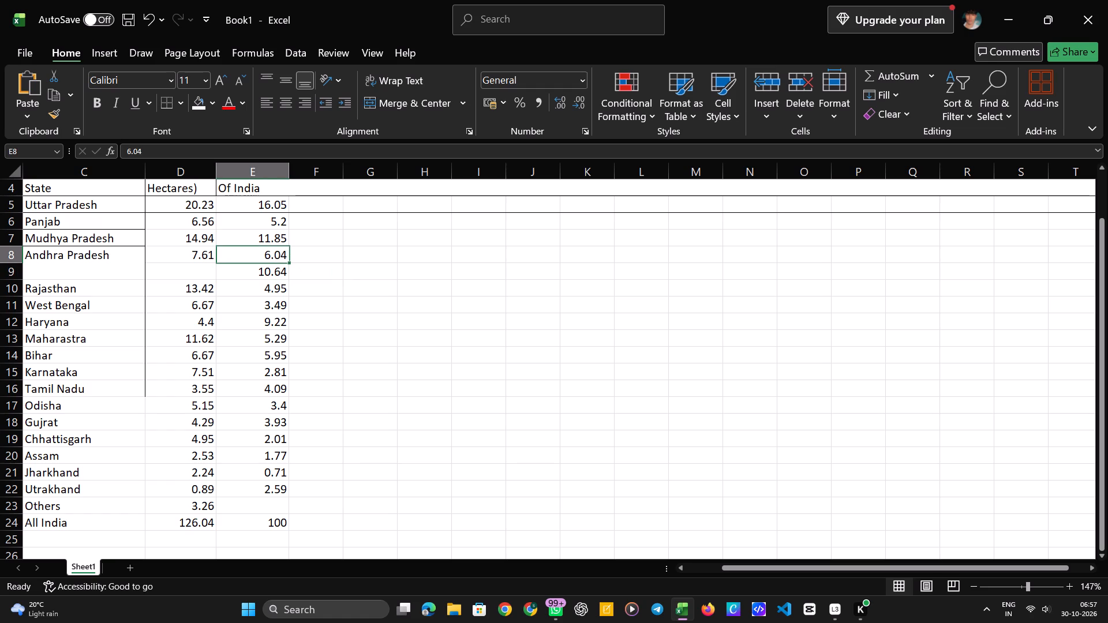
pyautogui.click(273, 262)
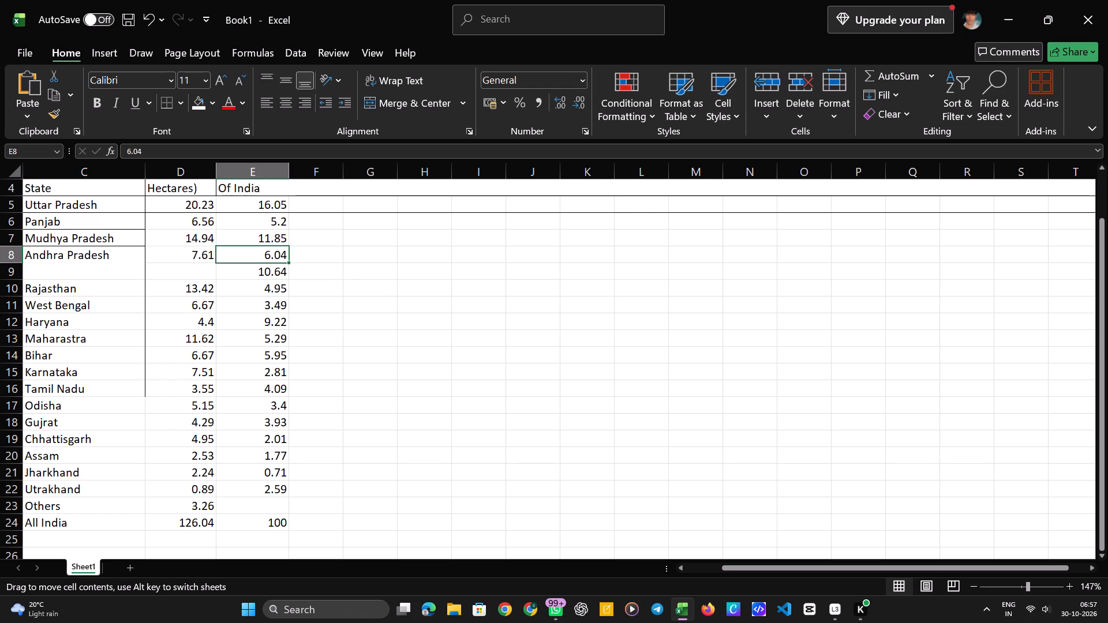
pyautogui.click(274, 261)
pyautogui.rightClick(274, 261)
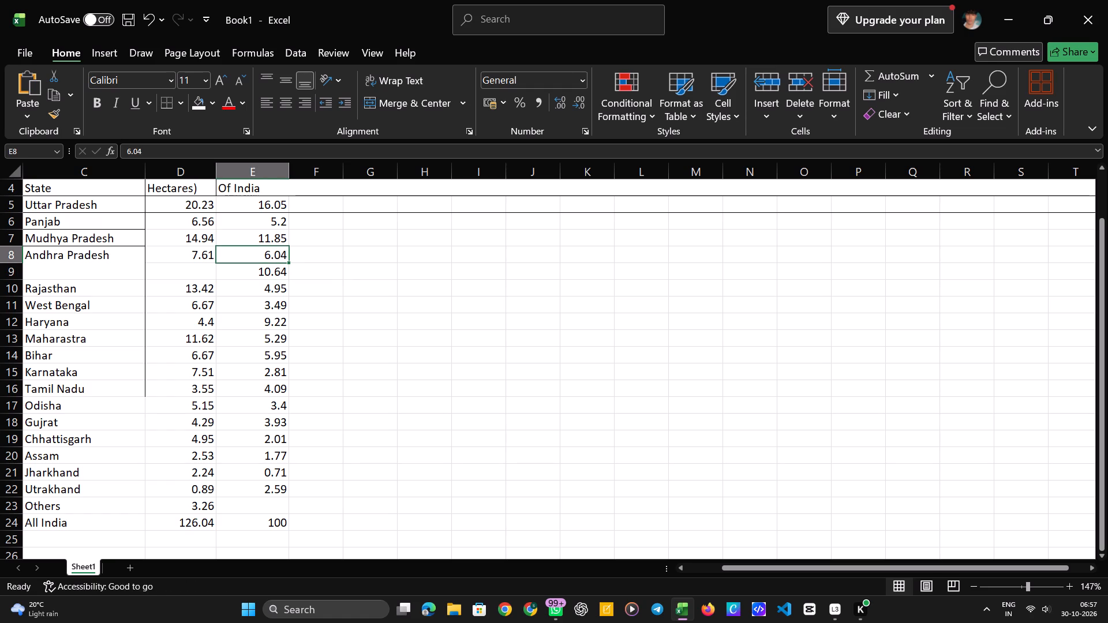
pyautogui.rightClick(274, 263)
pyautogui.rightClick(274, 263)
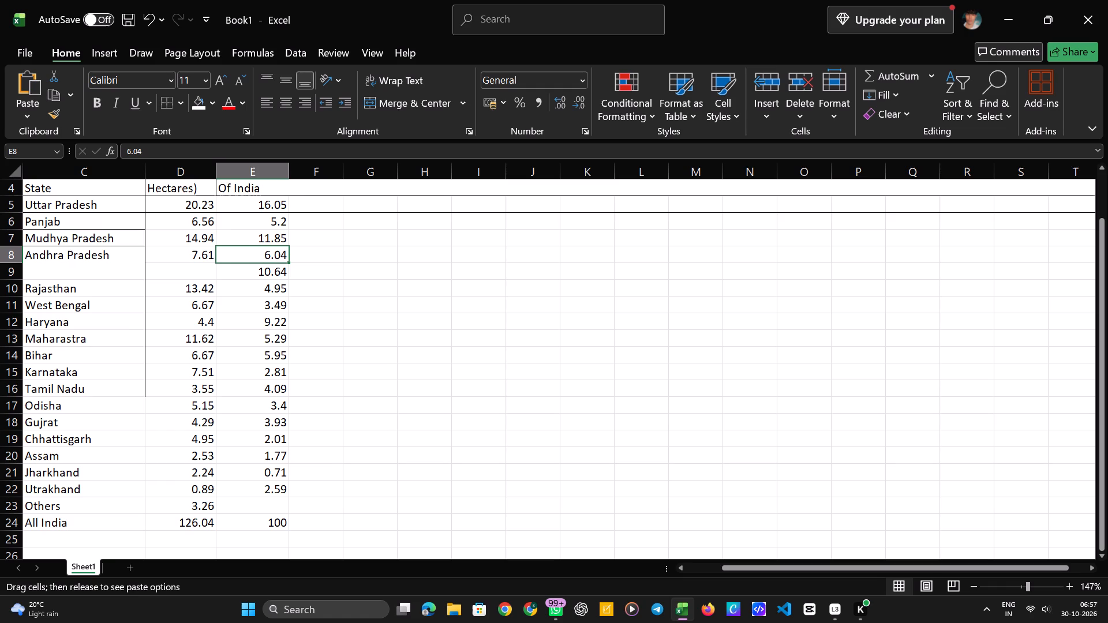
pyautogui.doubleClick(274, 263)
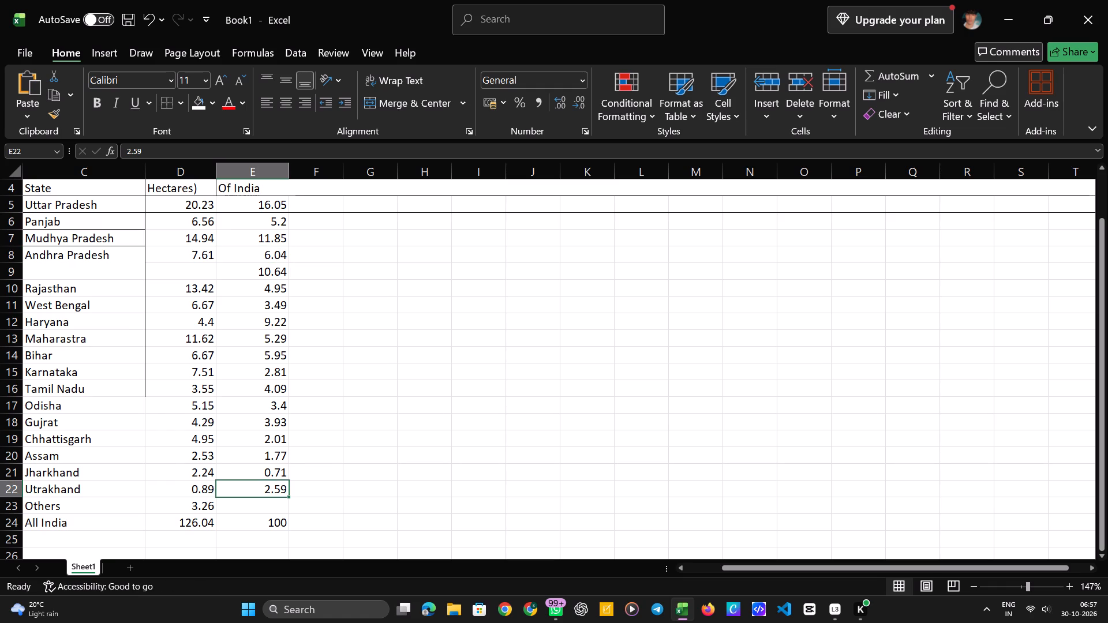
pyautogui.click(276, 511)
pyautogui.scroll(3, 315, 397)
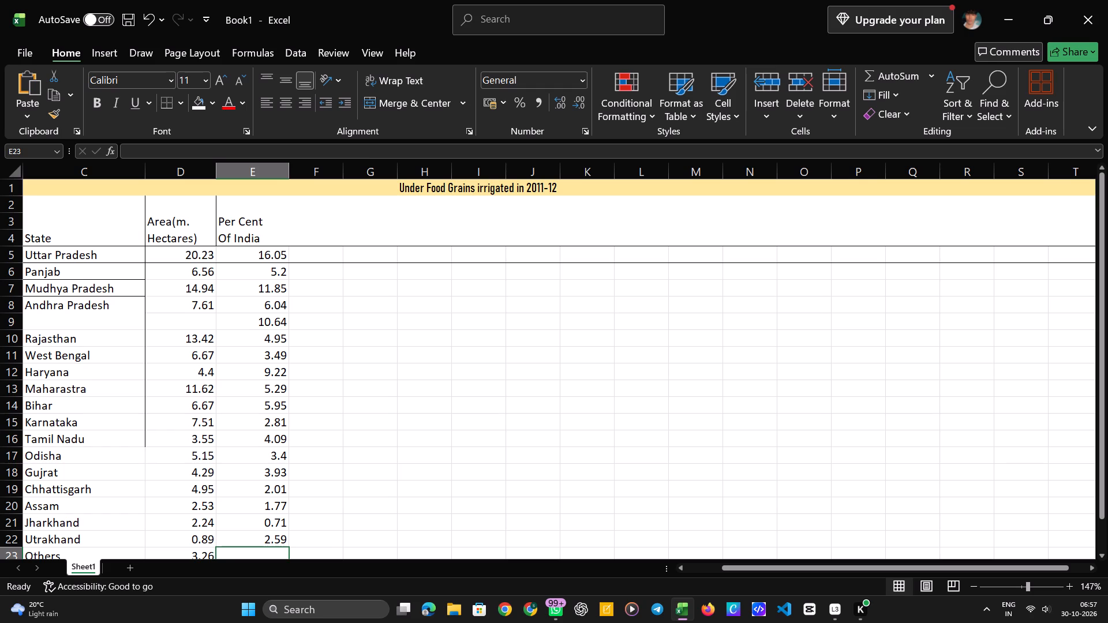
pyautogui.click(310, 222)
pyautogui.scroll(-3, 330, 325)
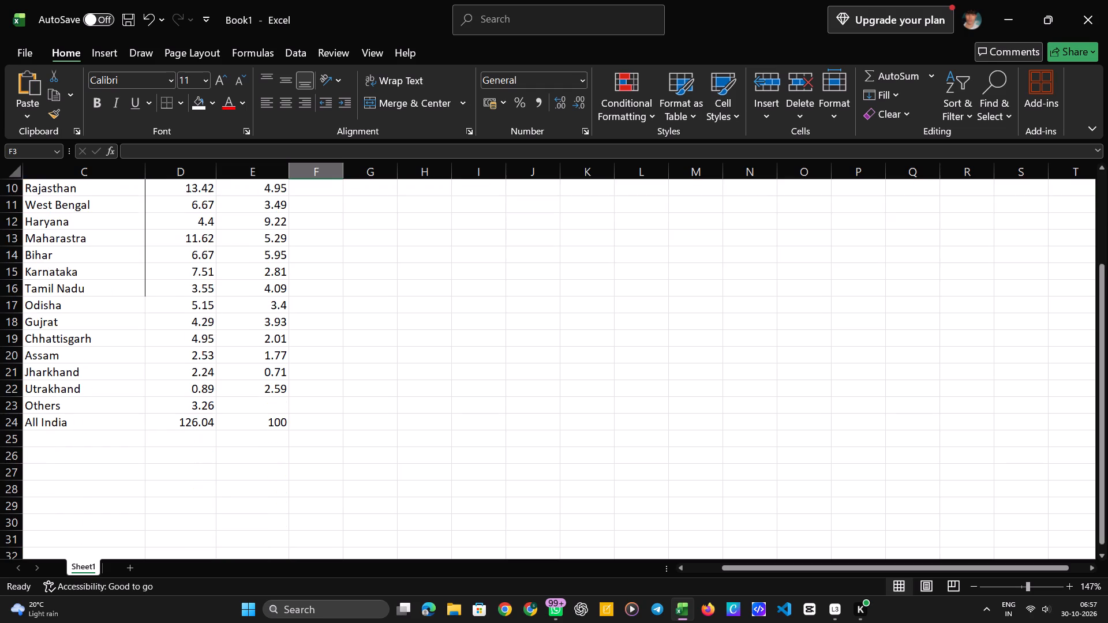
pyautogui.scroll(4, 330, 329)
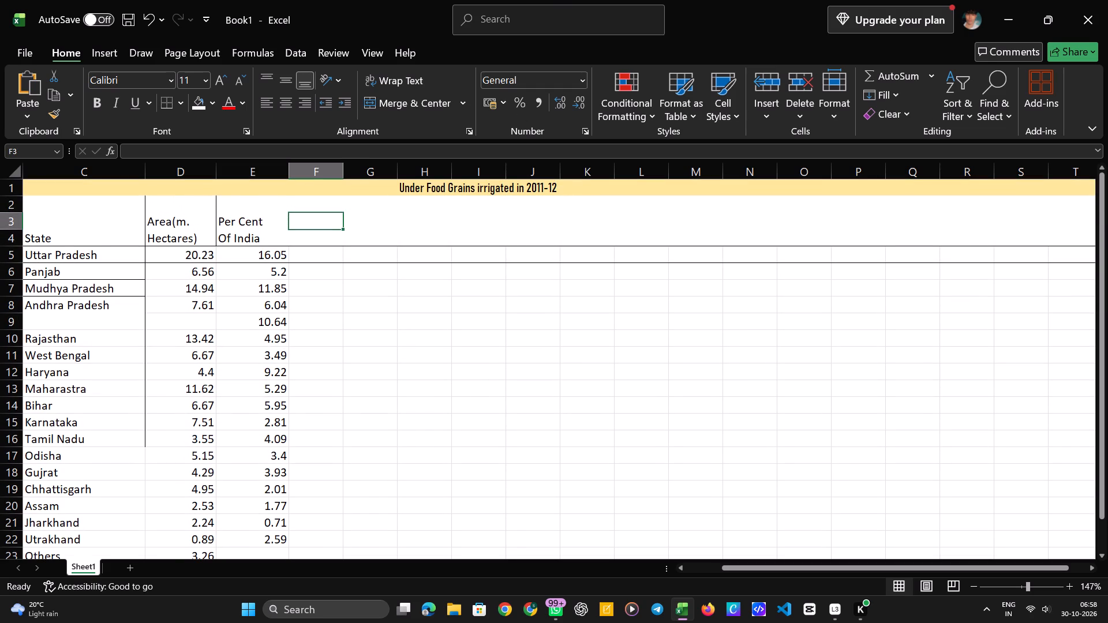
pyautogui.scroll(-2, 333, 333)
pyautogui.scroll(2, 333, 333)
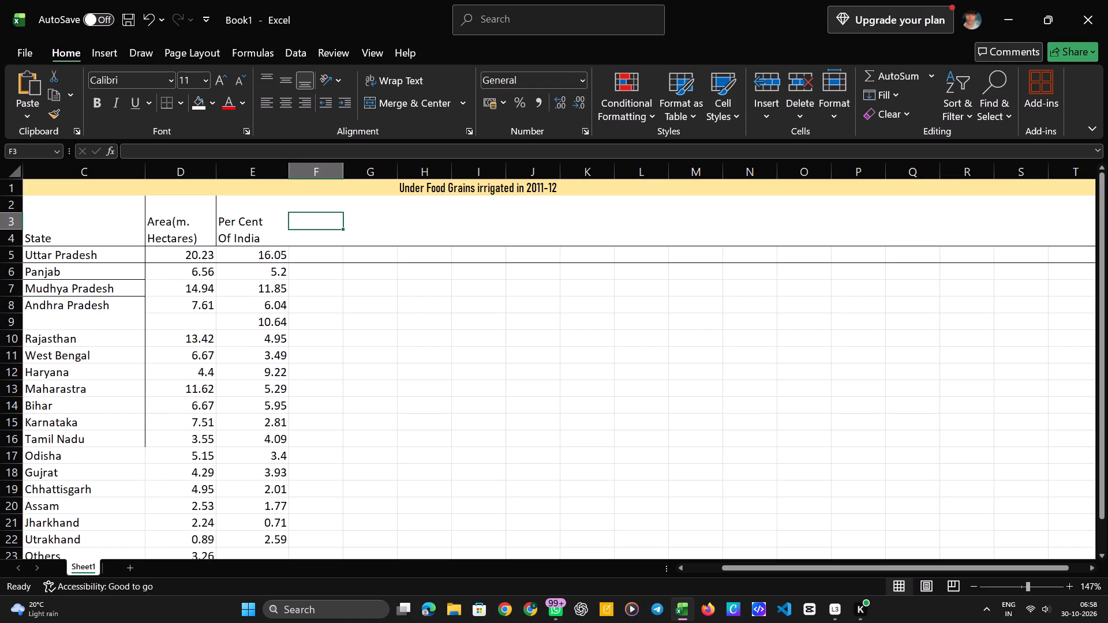
# Widen column F to a width of about 11.
pyautogui.click(309, 210)
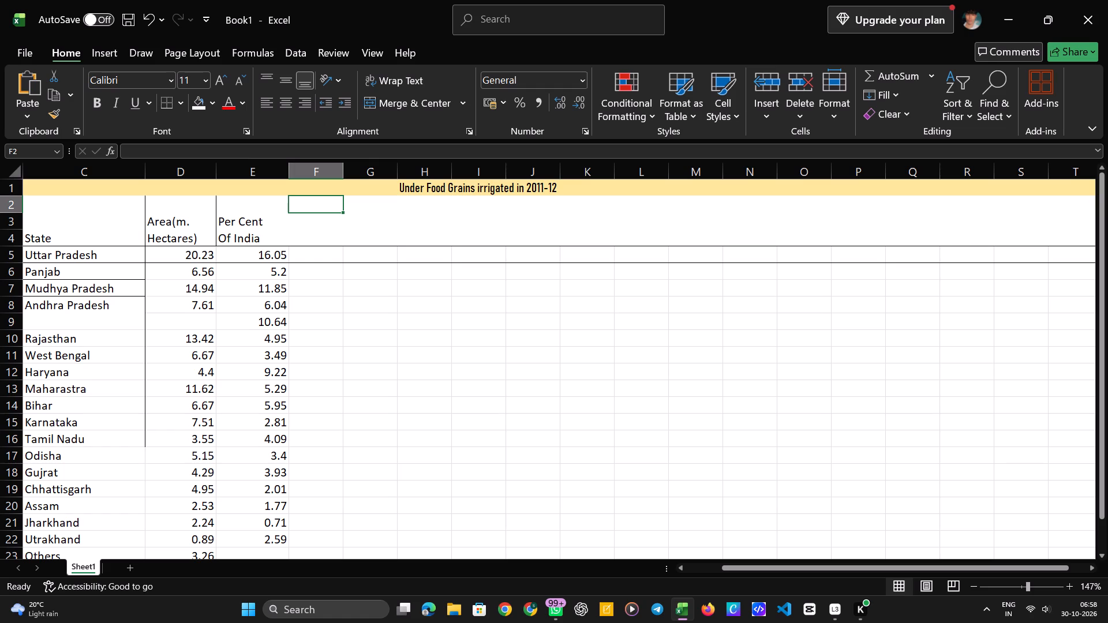
pyautogui.moveTo(340, 171); pyautogui.dragTo(358, 173)
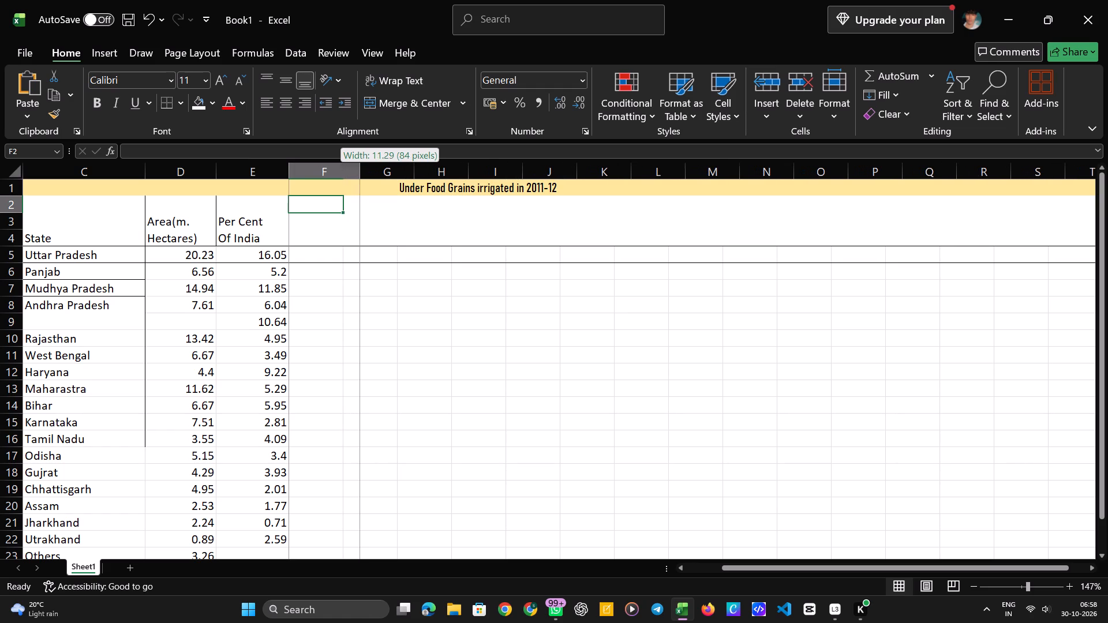
pyautogui.moveTo(358, 173); pyautogui.dragTo(356, 173)
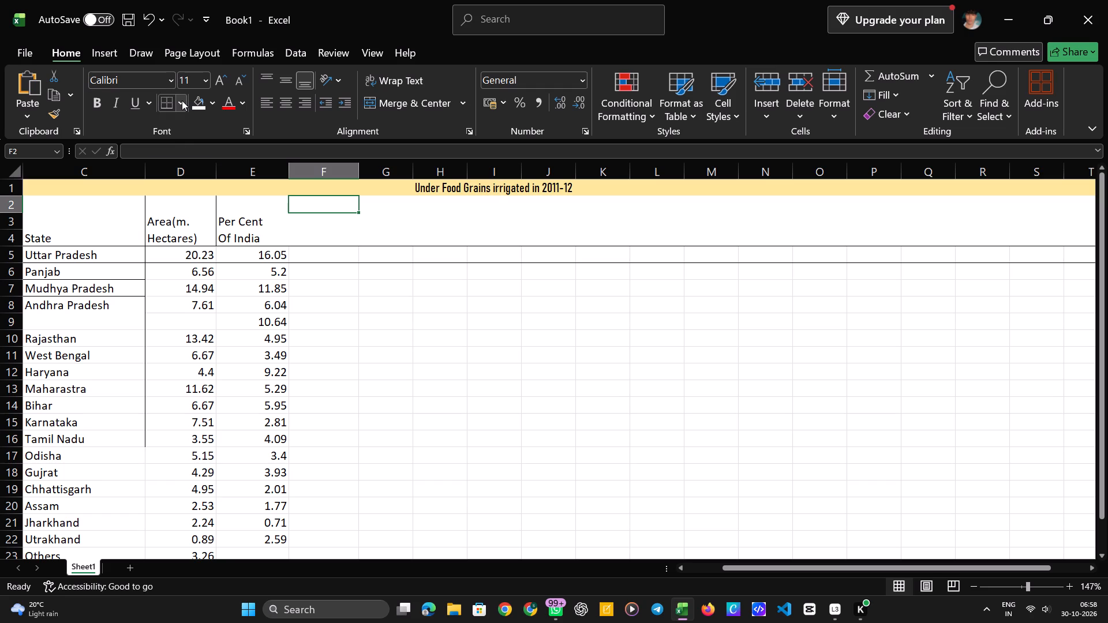
# Enter Production as the heading text in cell F3.
pyautogui.doubleClick(316, 226)
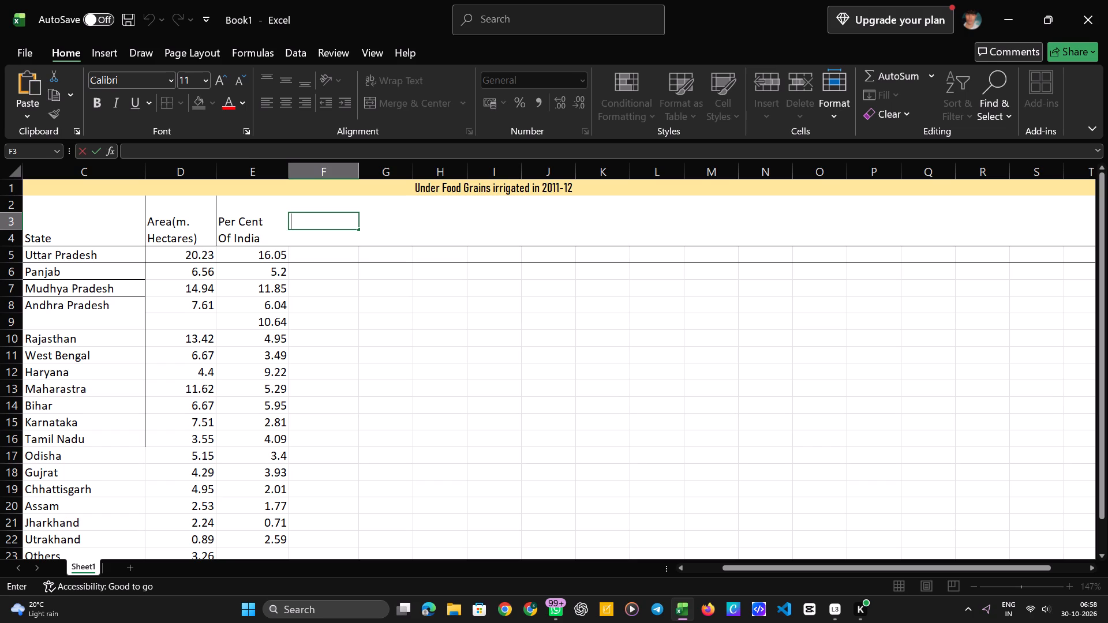
pyautogui.press('p')
pyautogui.press('r')
pyautogui.press('o')
pyautogui.press('d')
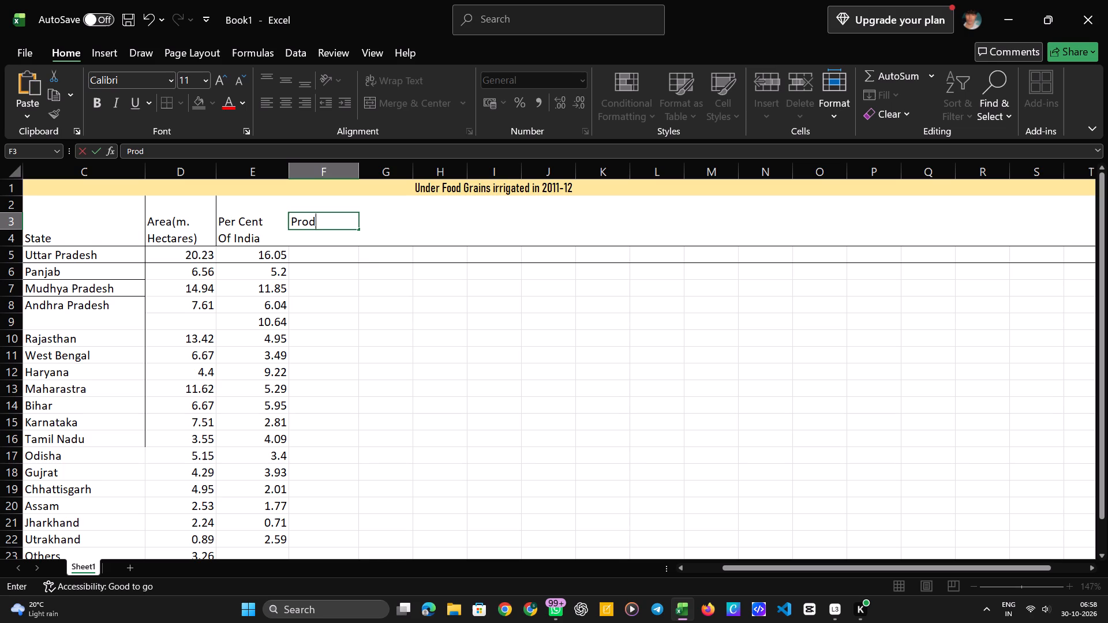
pyautogui.press('u')
pyautogui.press('c')
pyautogui.write('tio')
pyautogui.press('n')
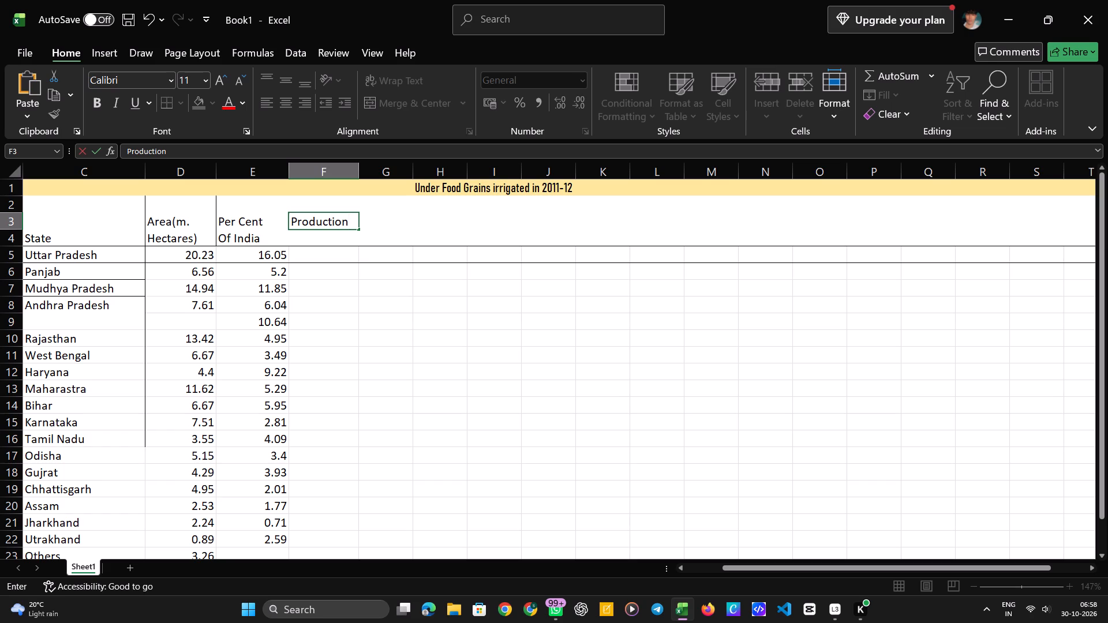
pyautogui.press('Return')
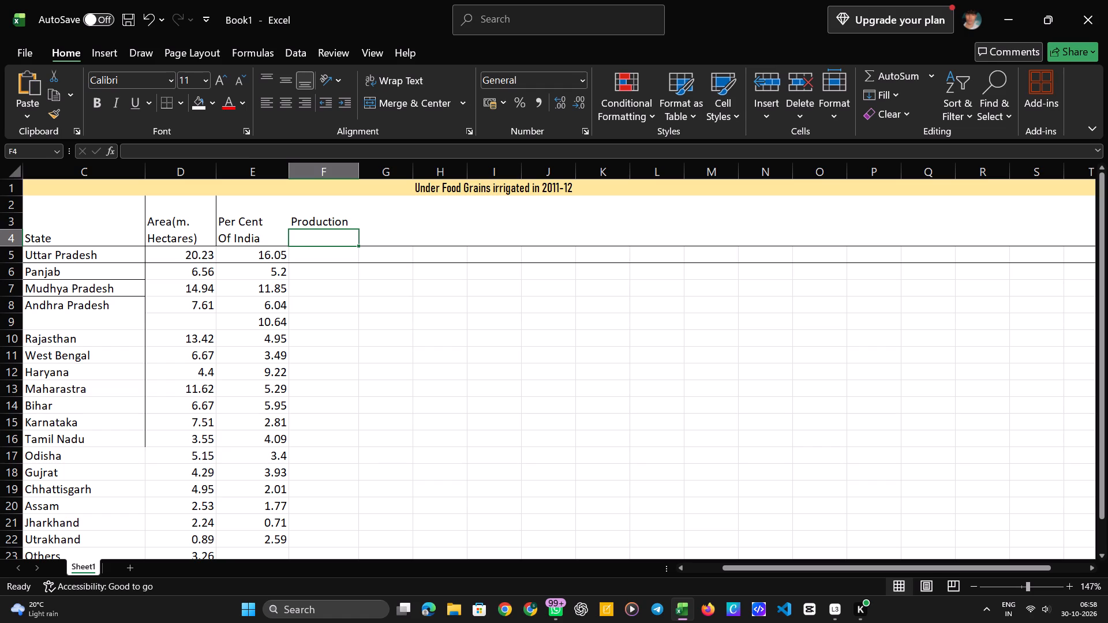
# Enter (Million as the second line of the production heading in cell F4.
pyautogui.hotkey('shift', '(')
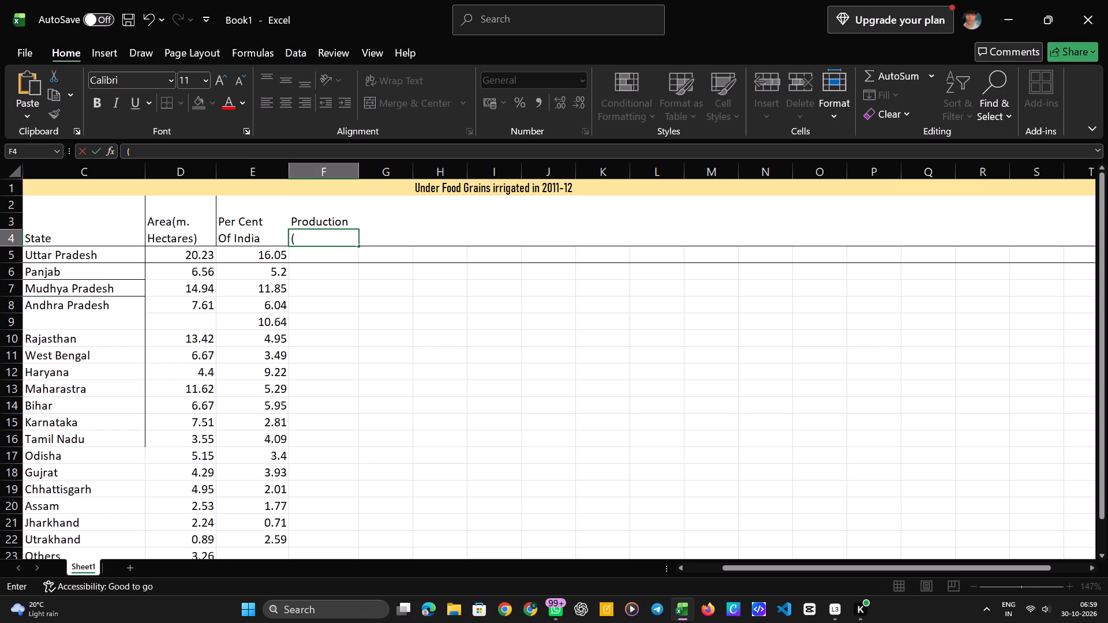
pyautogui.press('m')
pyautogui.write('illio')
pyautogui.press('n')
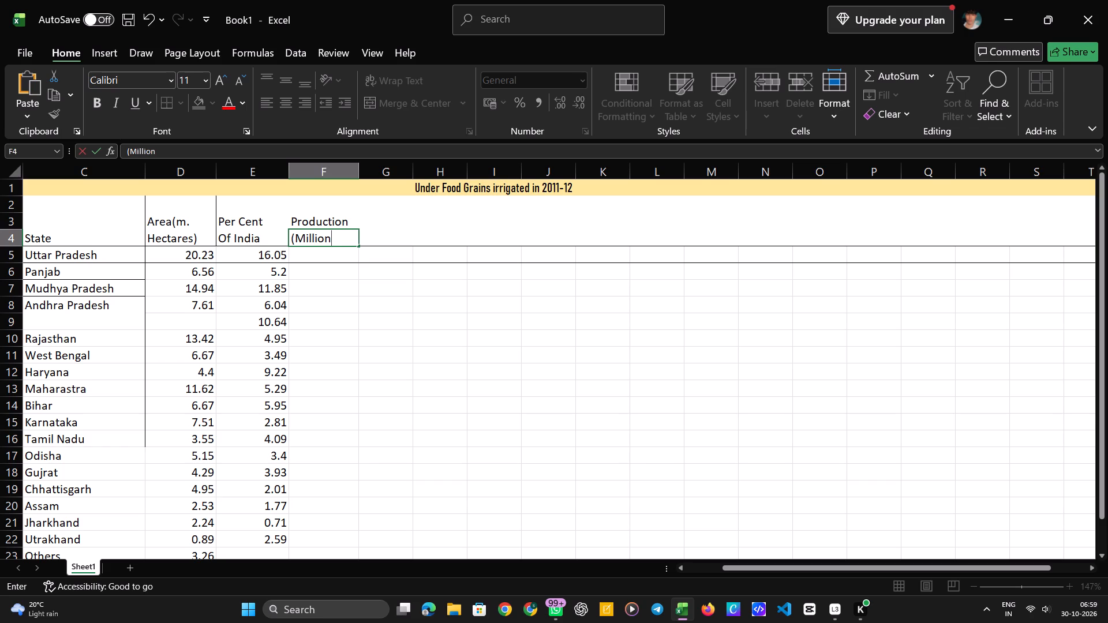
pyautogui.click(296, 219)
# Move the text Production from cell F3 up to cell F2 by cutting and pasting it.
pyautogui.doubleClick(295, 219)
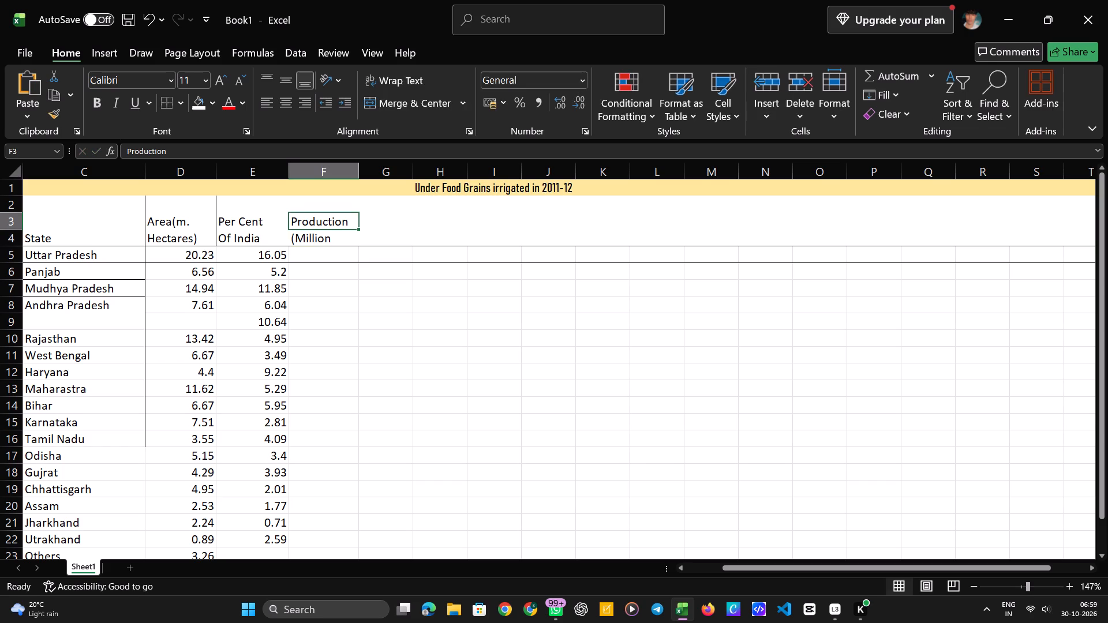
pyautogui.moveTo(292, 218); pyautogui.dragTo(353, 223)
pyautogui.rightClick(329, 221)
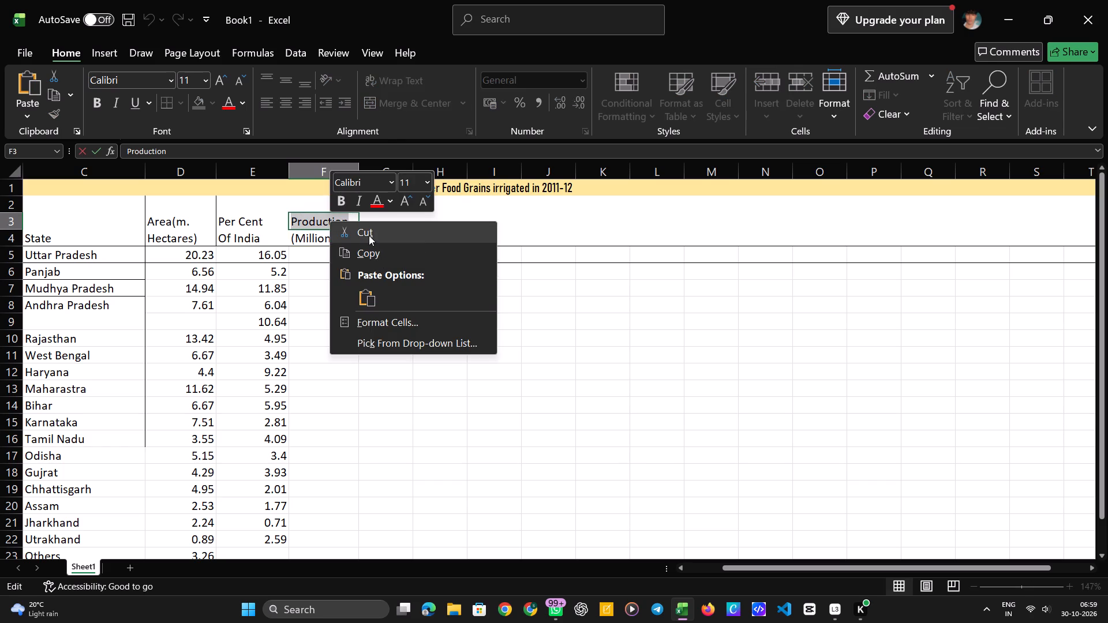
pyautogui.click(369, 235)
pyautogui.click(316, 205)
pyautogui.rightClick(316, 205)
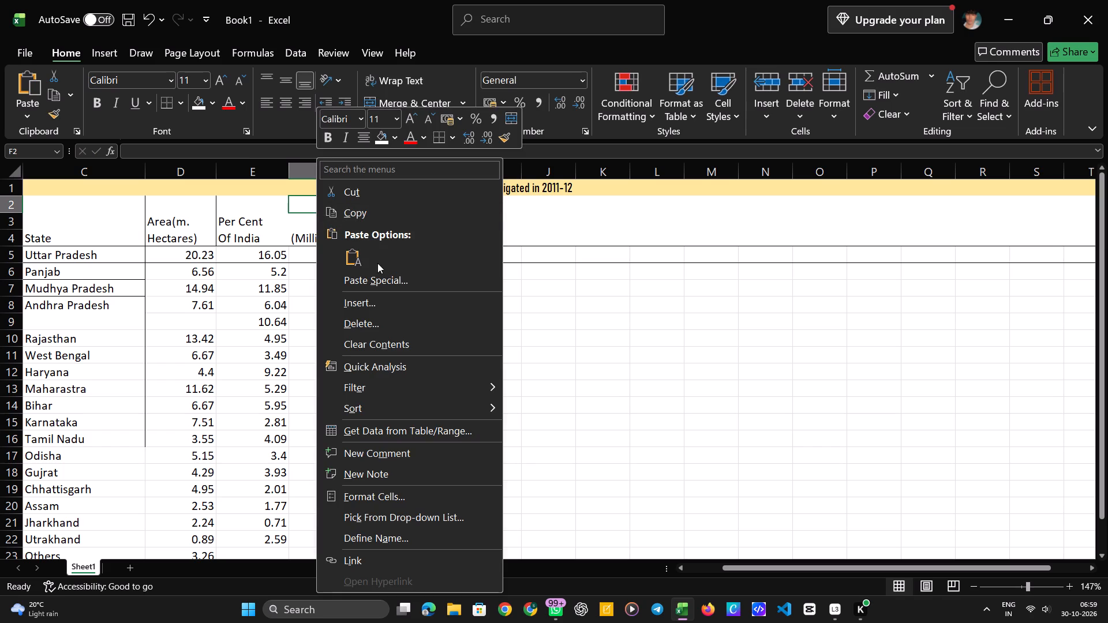
pyautogui.click(354, 257)
# Move the text (Million from cell F4 up to cell F3 by cutting and pasting it.
pyautogui.click(320, 226)
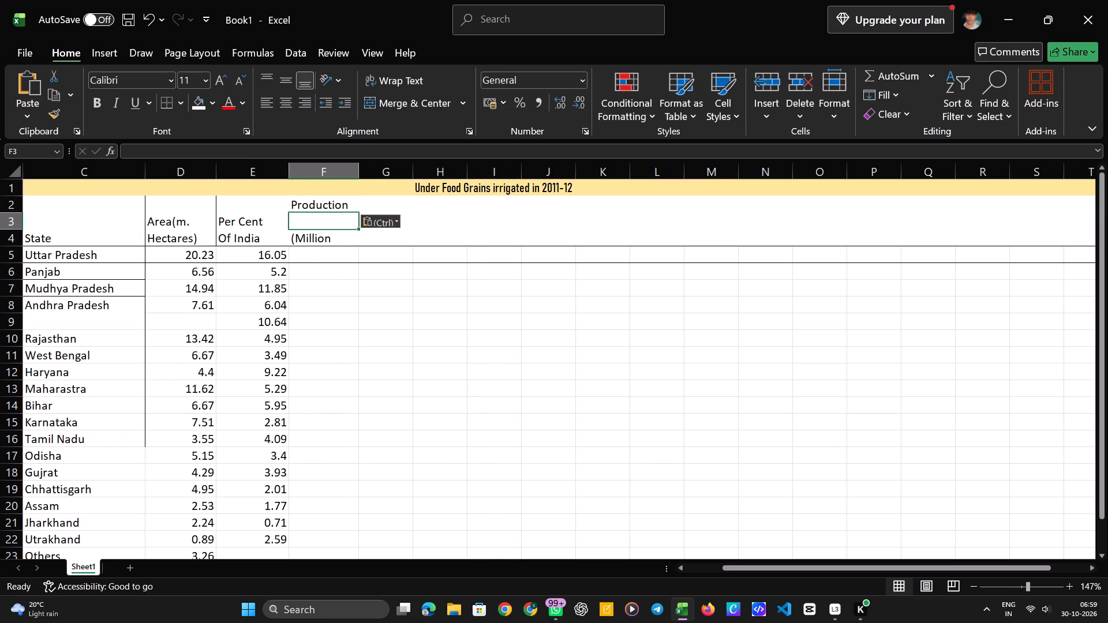
pyautogui.click(301, 242)
pyautogui.doubleClick(292, 237)
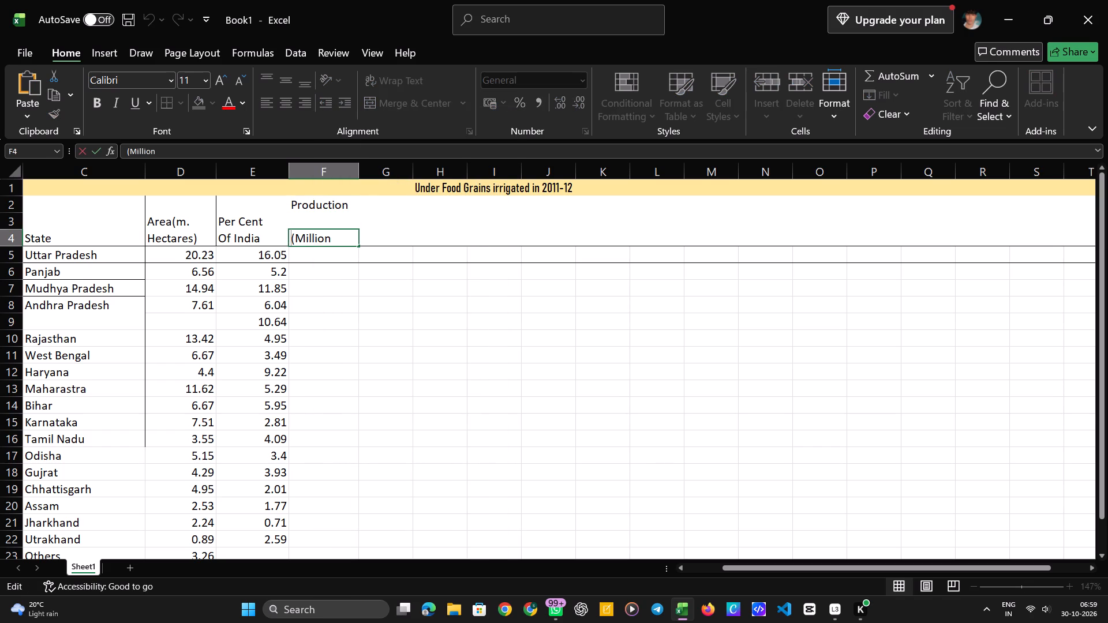
pyautogui.moveTo(291, 237); pyautogui.dragTo(343, 240)
pyautogui.rightClick(315, 237)
pyautogui.click(365, 253)
pyautogui.click(339, 219)
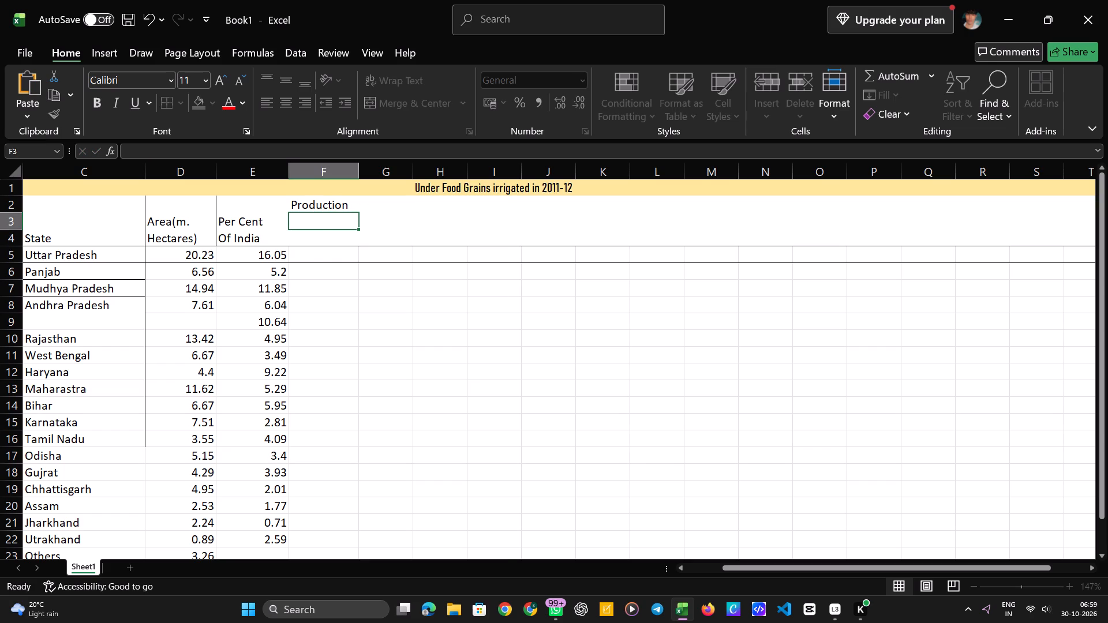
pyautogui.rightClick(320, 222)
pyautogui.click(362, 260)
# Enter tonne) in cell F4 to complete the production column heading.
pyautogui.click(325, 241)
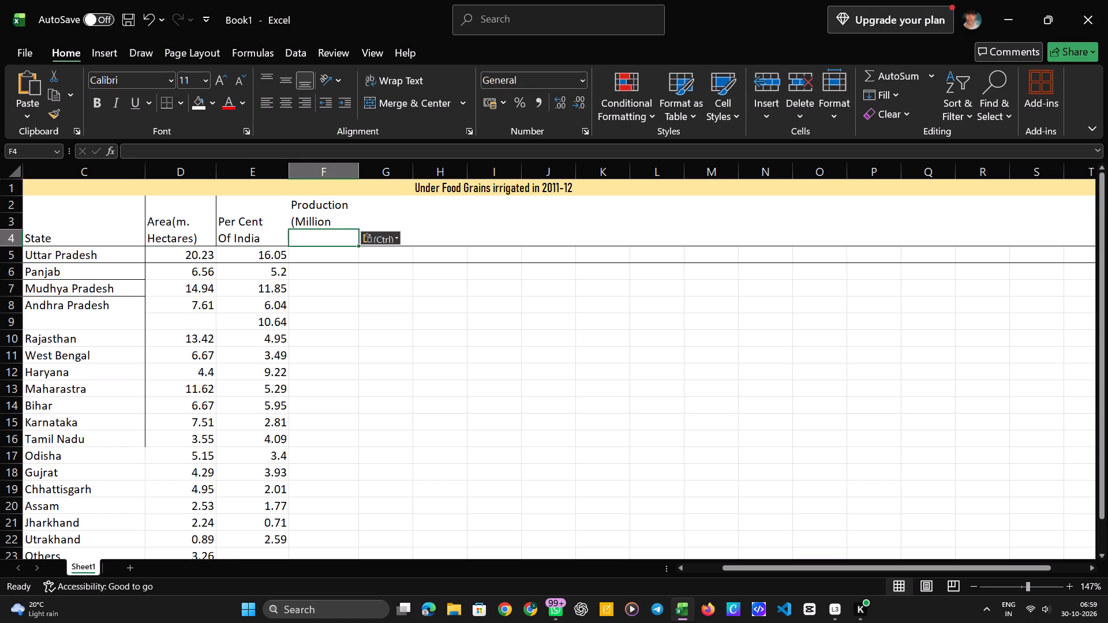
pyautogui.press('t')
pyautogui.press('o')
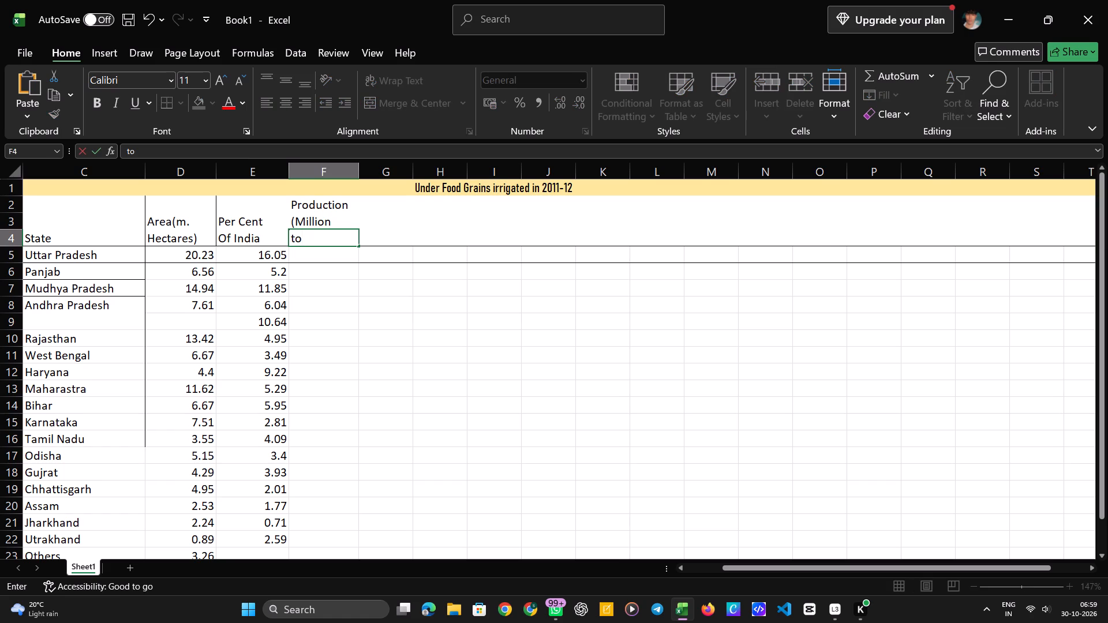
pyautogui.press('n')
pyautogui.press('n')
pyautogui.press('e')
pyautogui.hotkey('shift', ')')
# Enter 50.05 as the production value for Uttar Pradesh in cell F5.
pyautogui.click(336, 255)
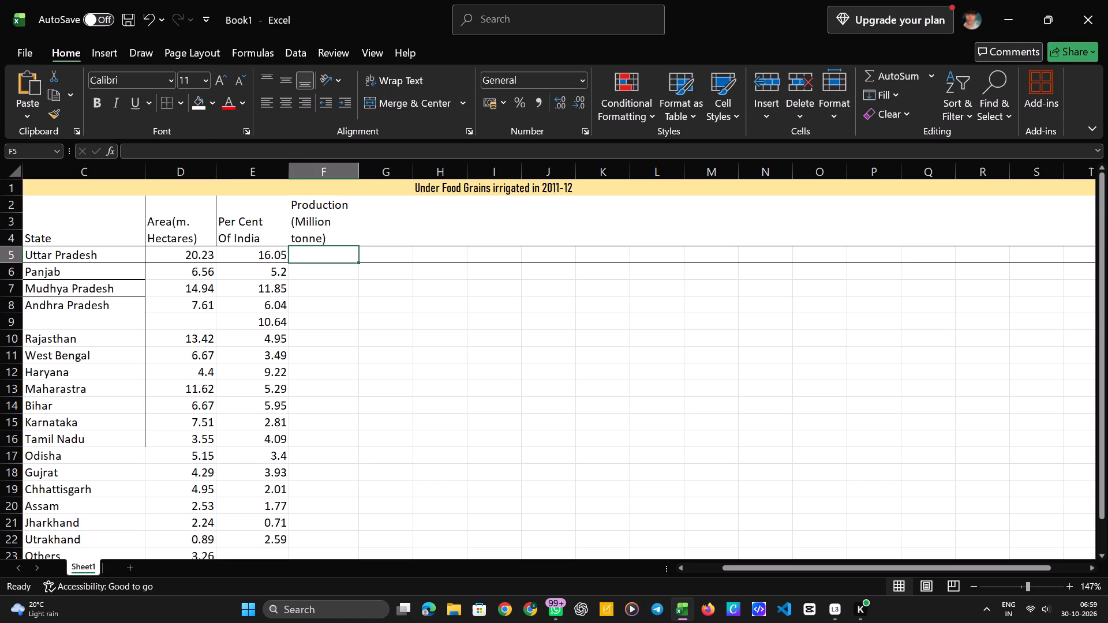
pyautogui.press('5')
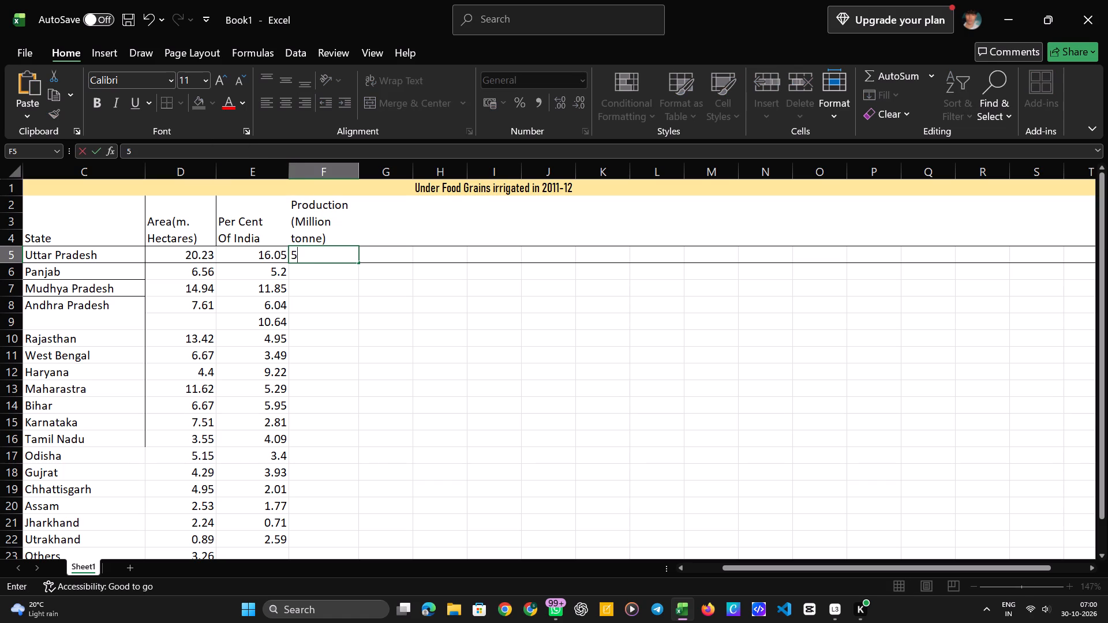
pyautogui.press('0')
pyautogui.press('.')
pyautogui.press('0')
pyautogui.press('5')
pyautogui.press('Return')
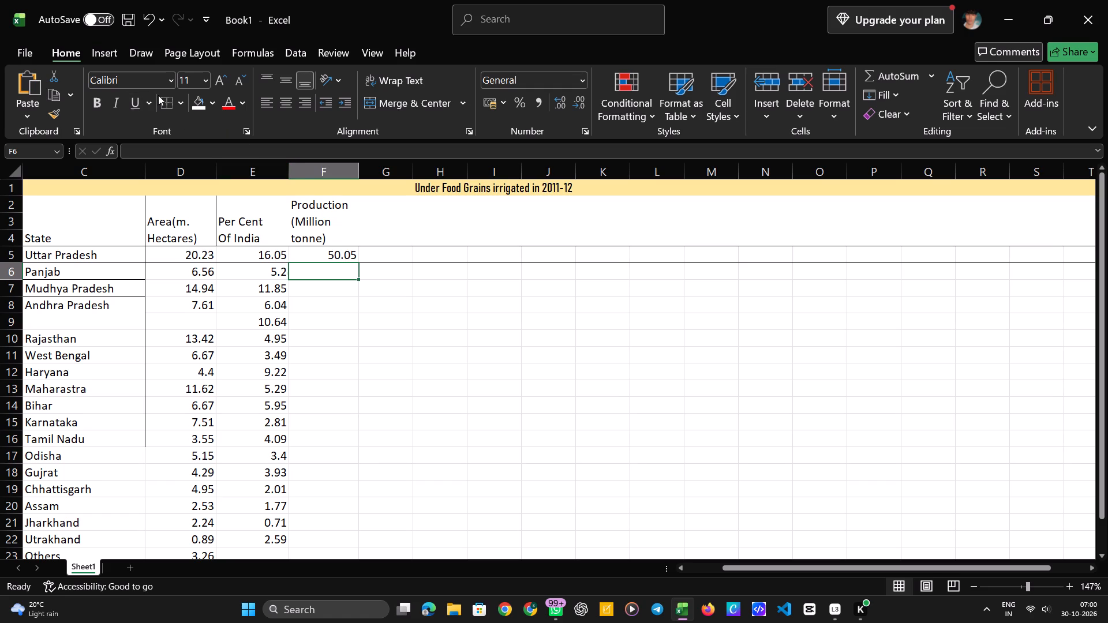
# Draw thin solid vertical borders along both sides of the production heading in cells F2 to F4, and leave border drawing.
pyautogui.click(178, 102)
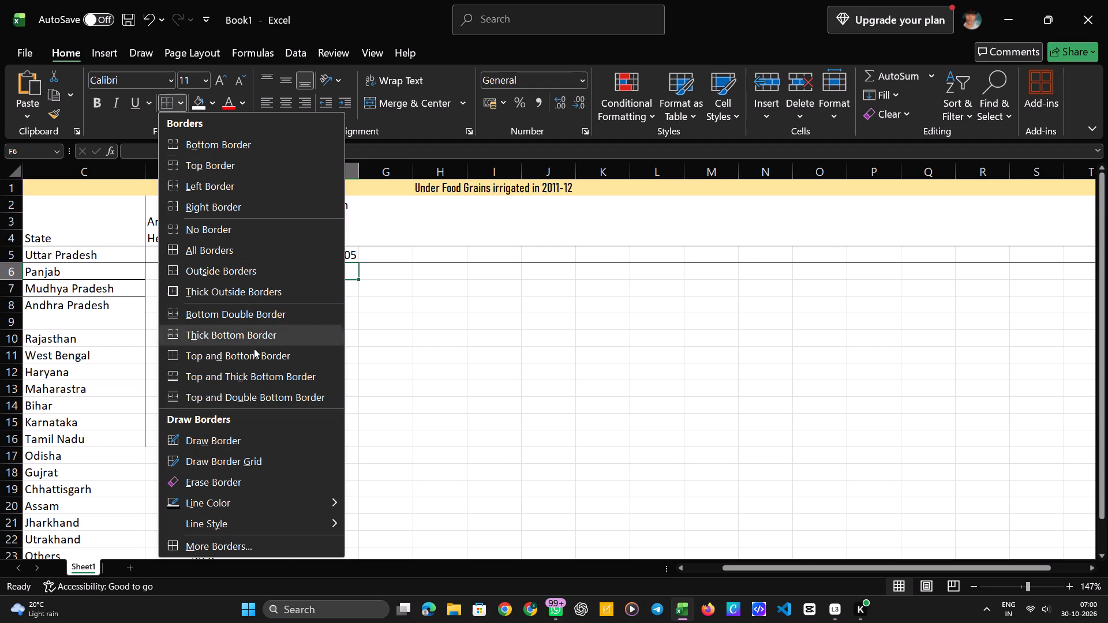
pyautogui.click(206, 520)
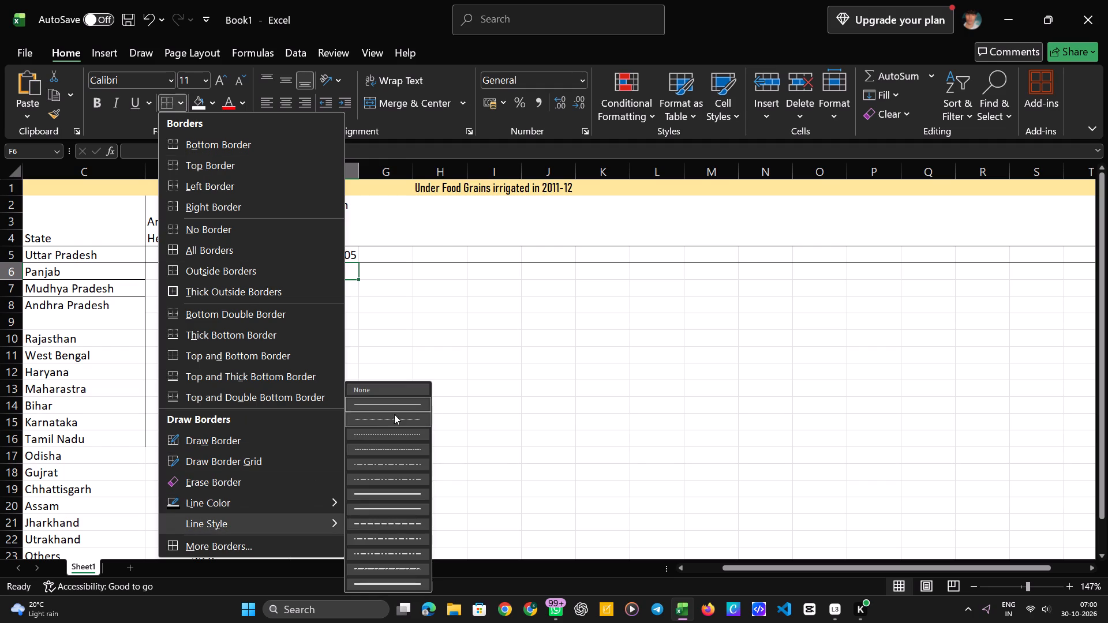
pyautogui.click(394, 402)
pyautogui.click(280, 212)
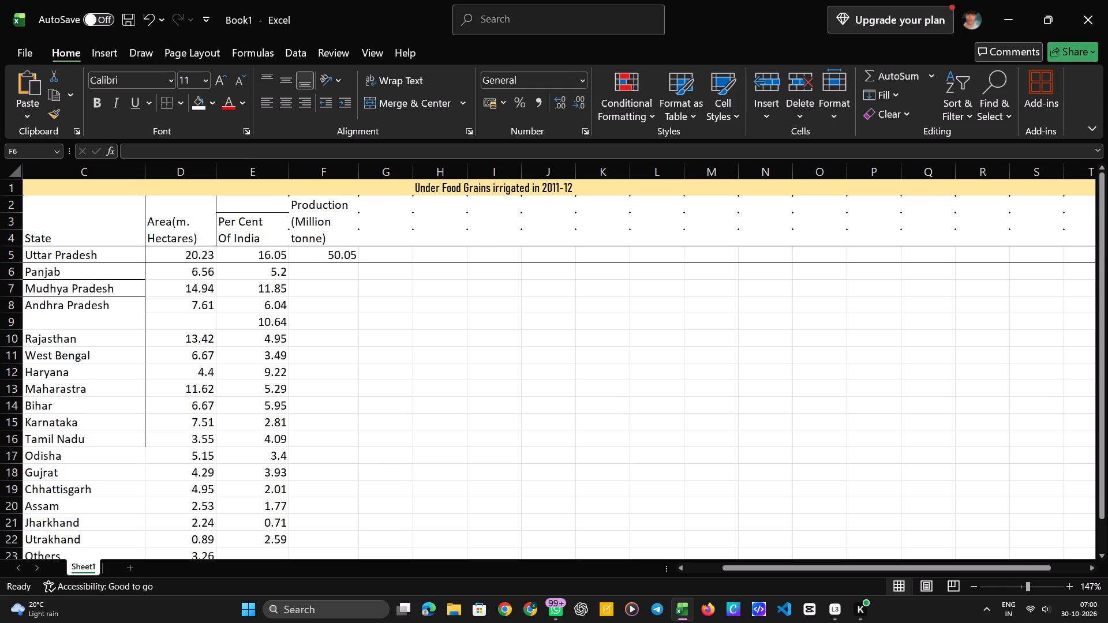
pyautogui.hotkey('ctrl', 'z')
pyautogui.moveTo(288, 198); pyautogui.dragTo(287, 243)
pyautogui.moveTo(359, 194); pyautogui.dragTo(359, 245)
pyautogui.click(271, 149)
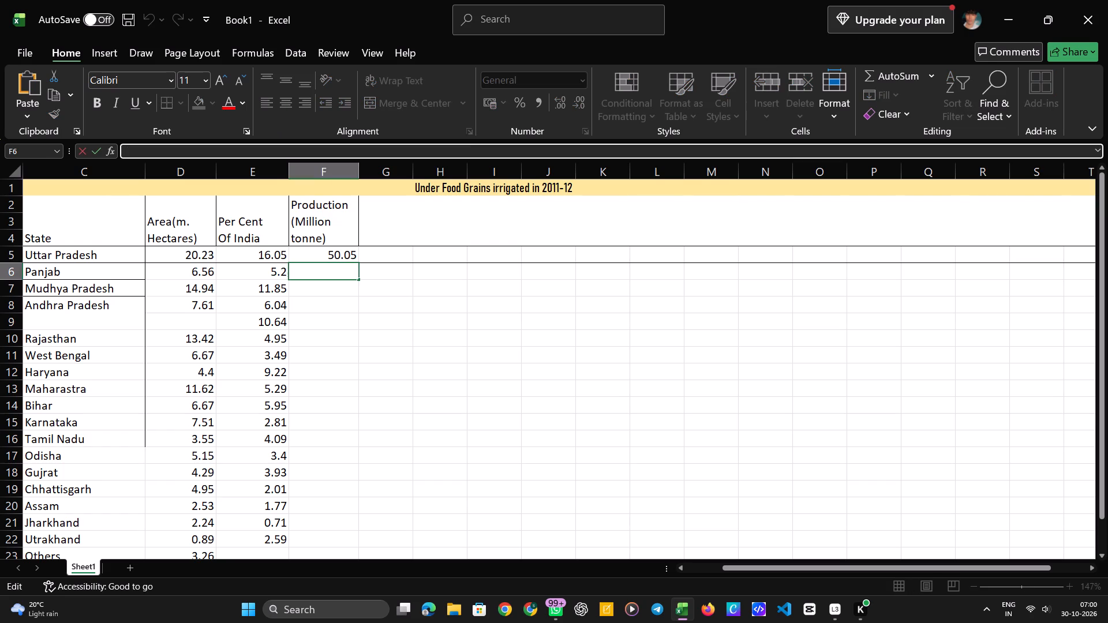
pyautogui.click(319, 272)
pyautogui.click(321, 302)
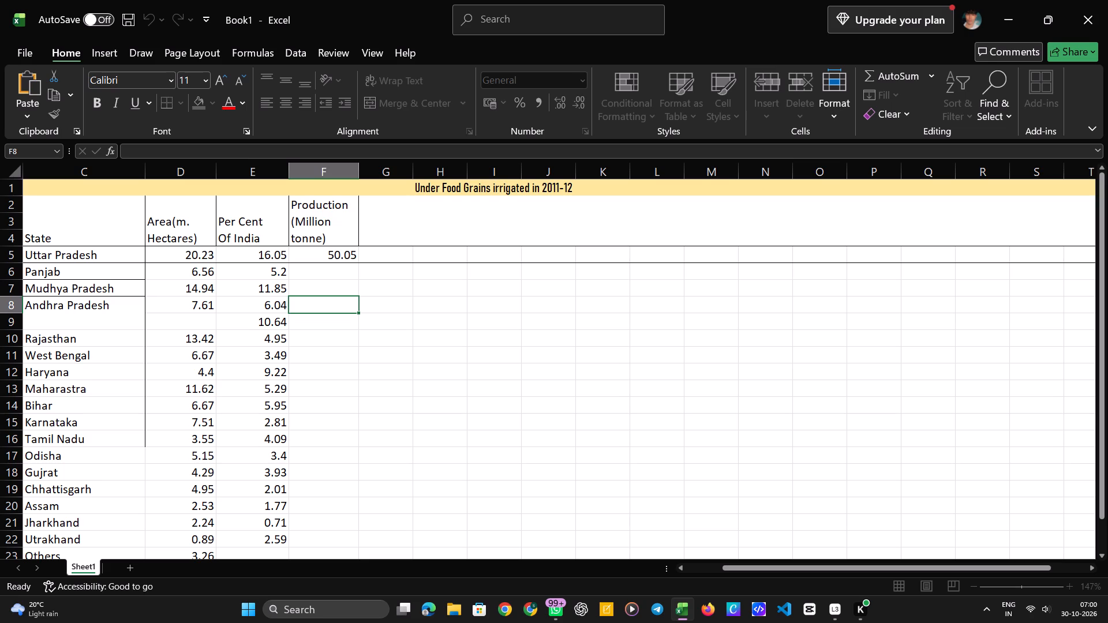
# Enter 28.9 as the production value for Panjab in cell F6.
pyautogui.click(340, 271)
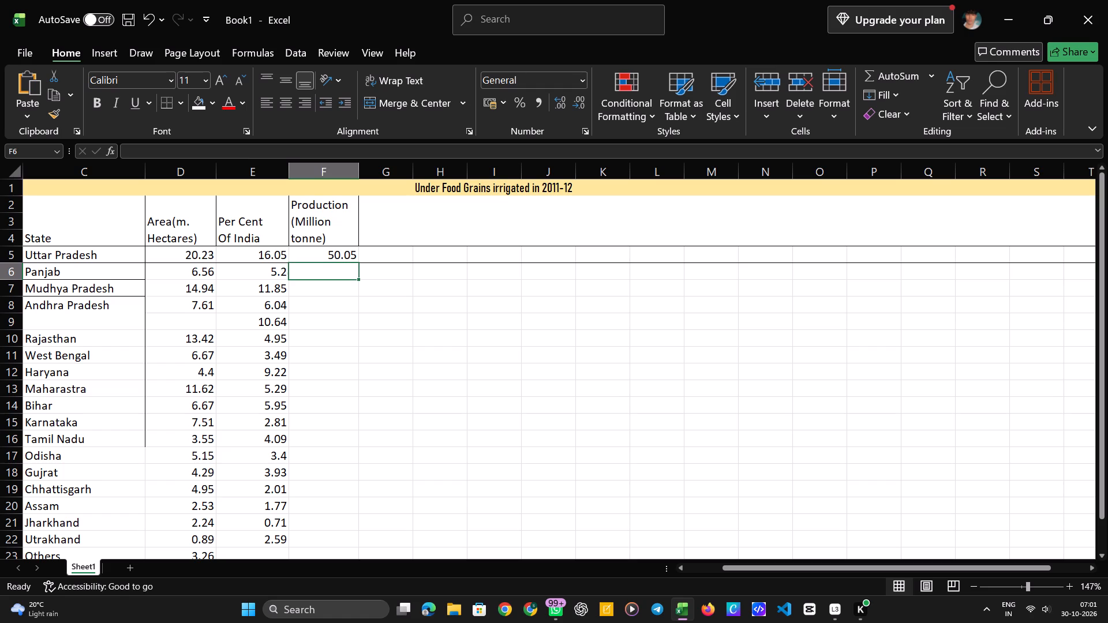
pyautogui.press('2')
pyautogui.press('8')
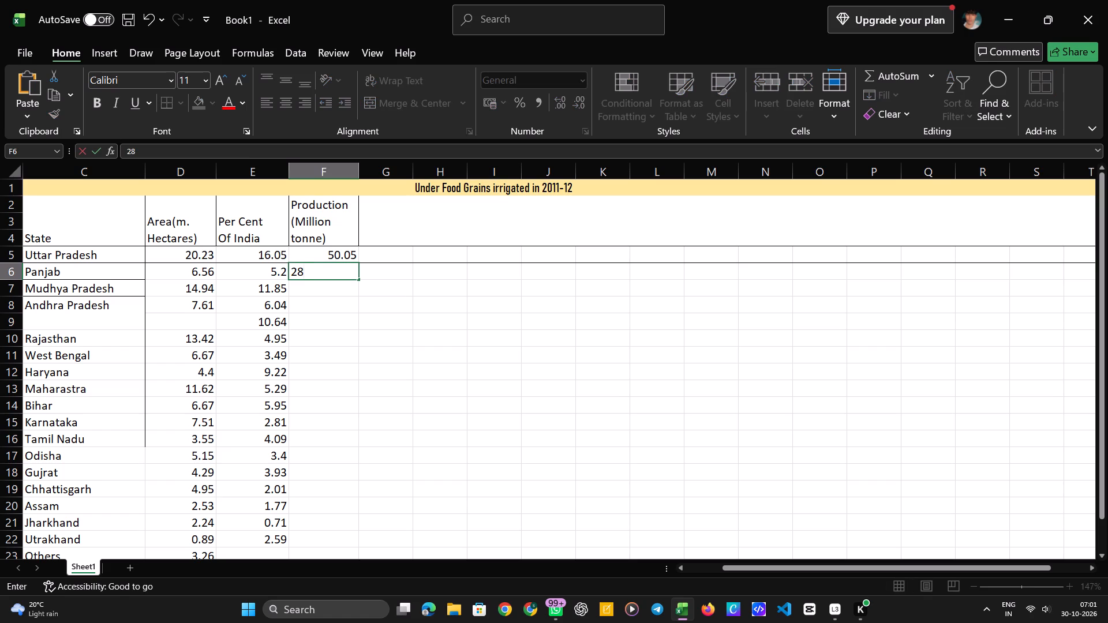
pyautogui.press('.')
pyautogui.press('9')
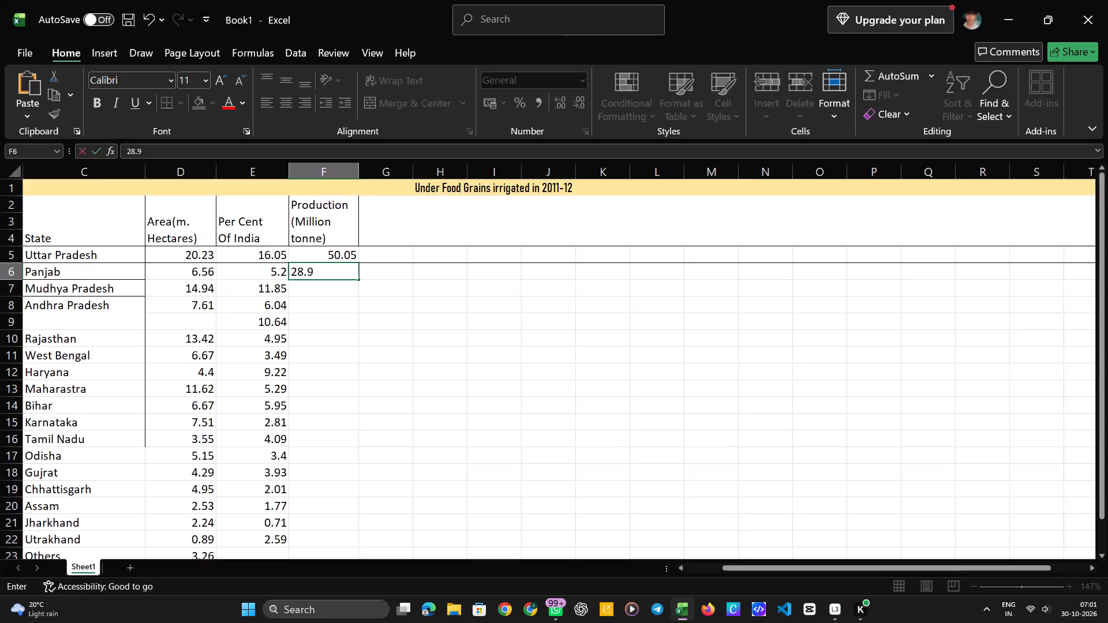
# Enter 24.24 as the production value for Mudhya Pradesh in cell F7.
pyautogui.click(320, 294)
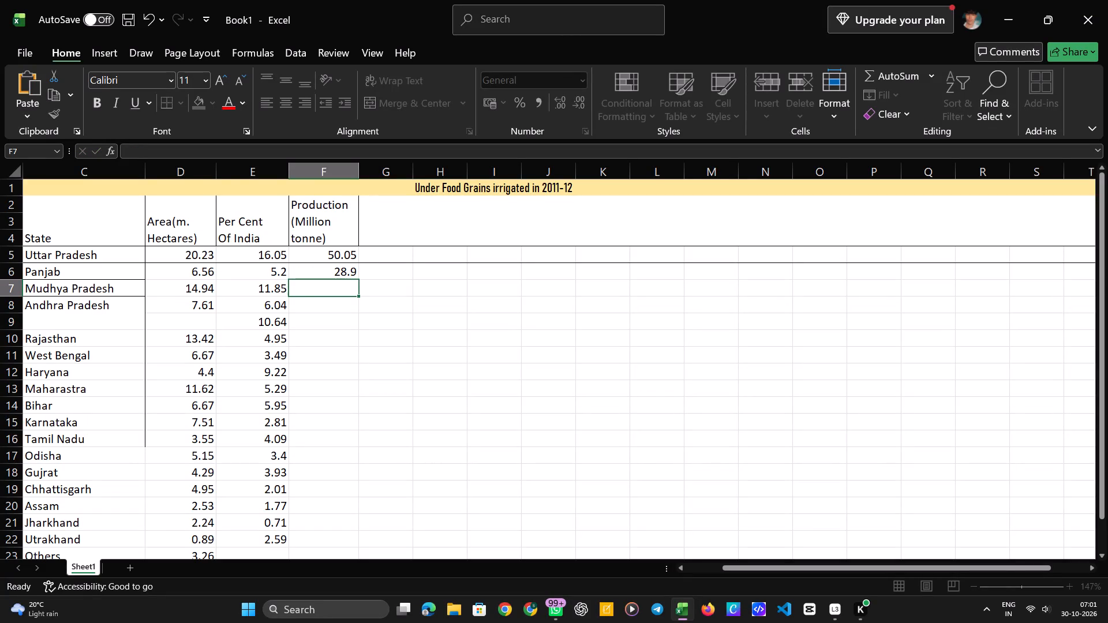
pyautogui.press('2')
pyautogui.press('4')
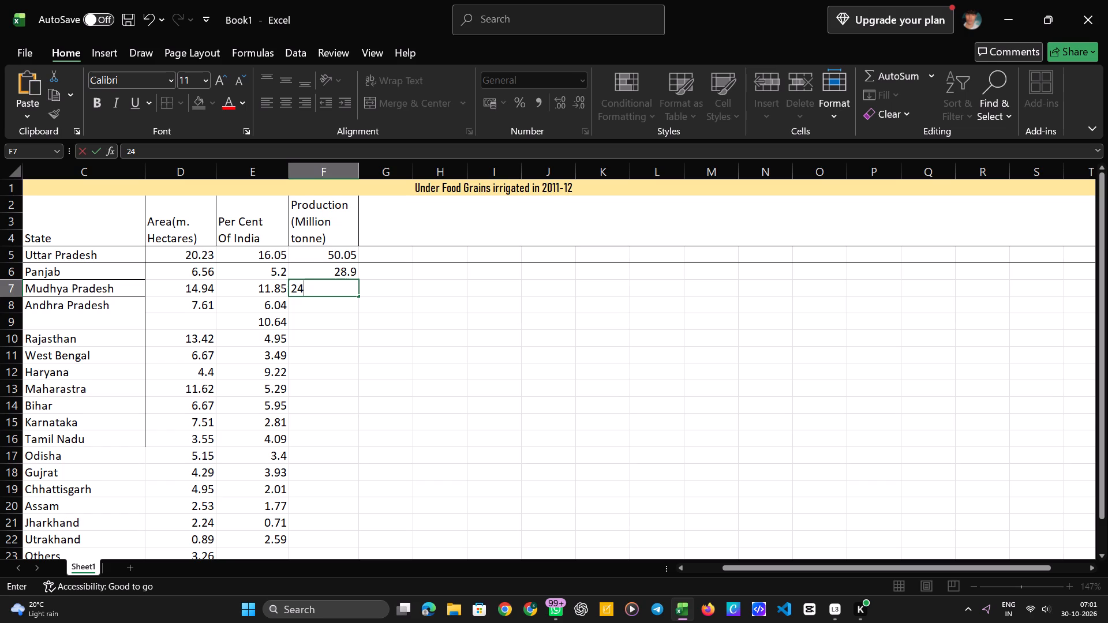
pyautogui.press('.')
pyautogui.press('2')
pyautogui.press('4')
# Enter 20.1 as the production value for Andhra Pradesh in cell F8.
pyautogui.click(334, 310)
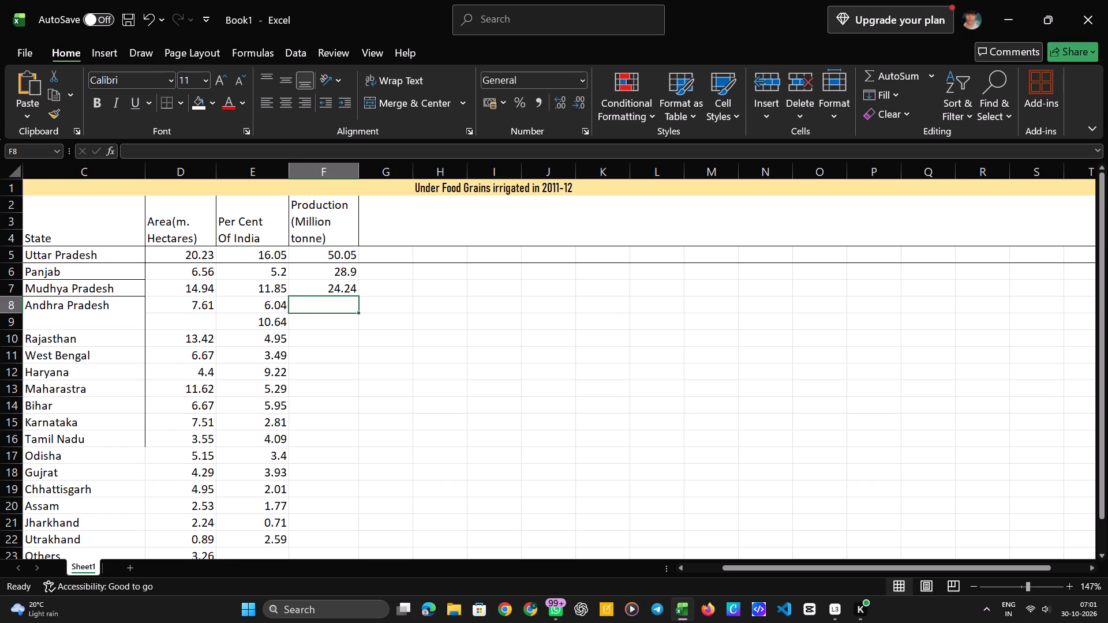
pyautogui.press('2')
pyautogui.press('0')
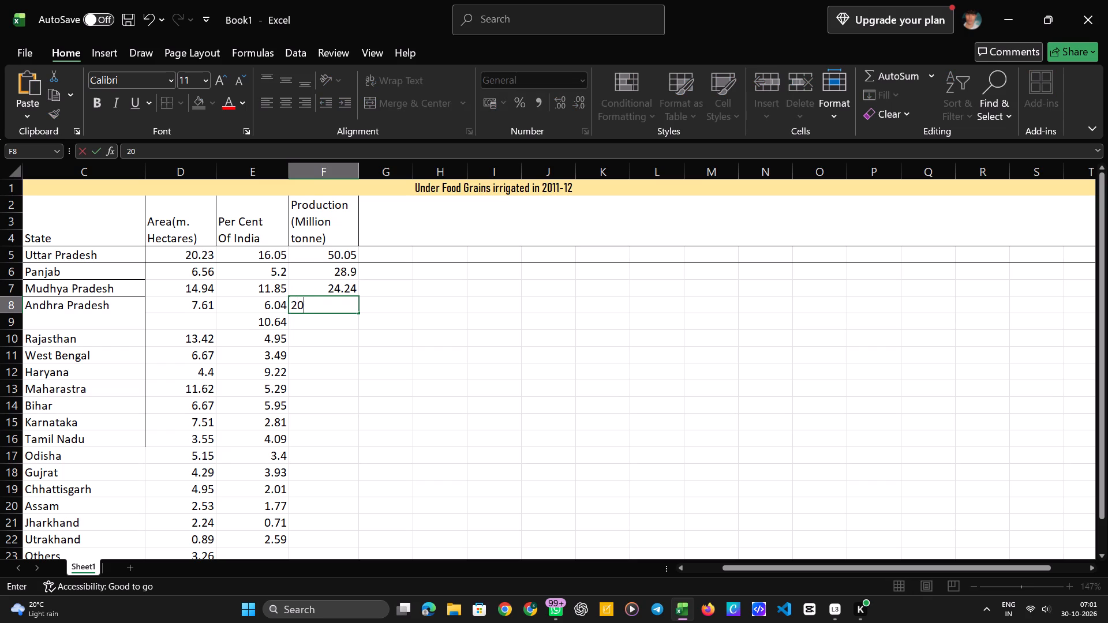
pyautogui.press('.')
pyautogui.press('1')
# Enter 18.3 in the production column at cell F9, in the row without a state name.
pyautogui.click(327, 325)
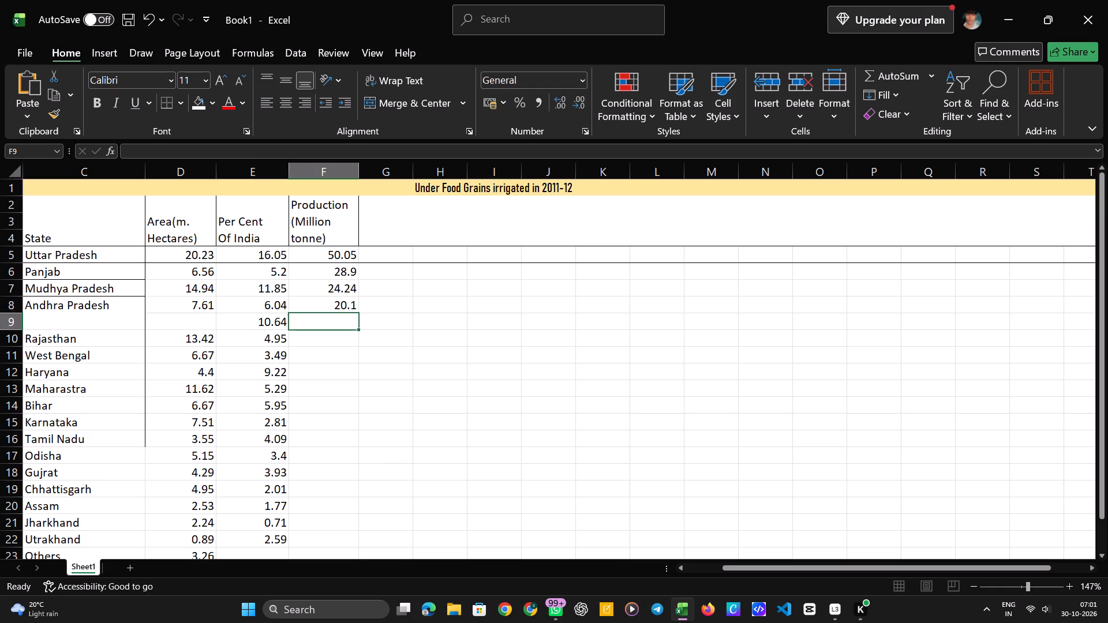
pyautogui.press('1')
pyautogui.press('8')
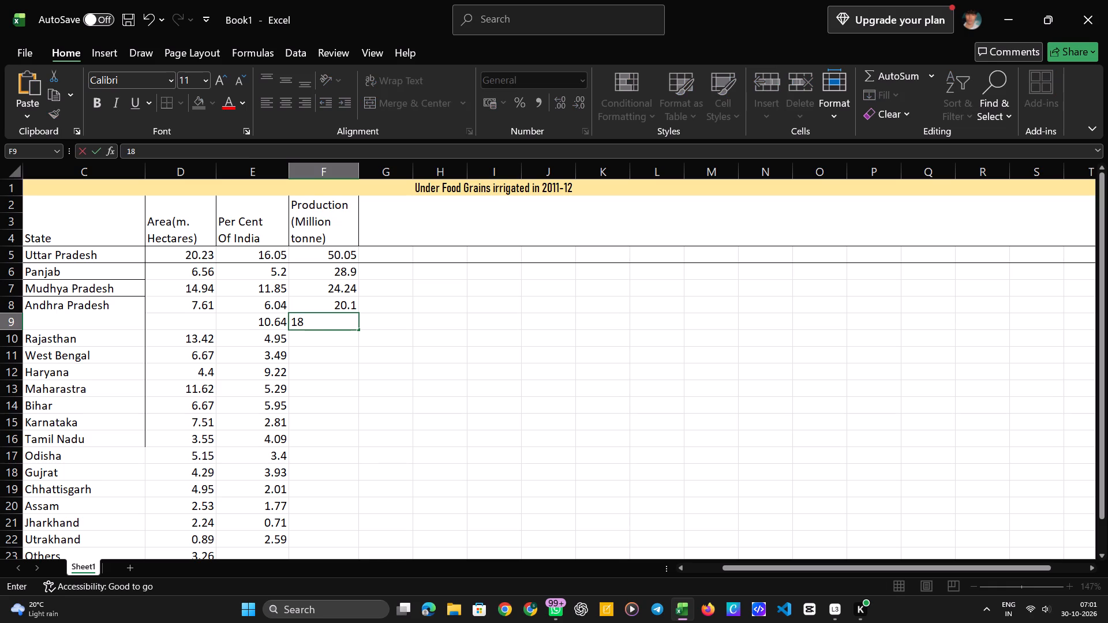
pyautogui.press('.')
pyautogui.press('3')
pyautogui.press('Return')
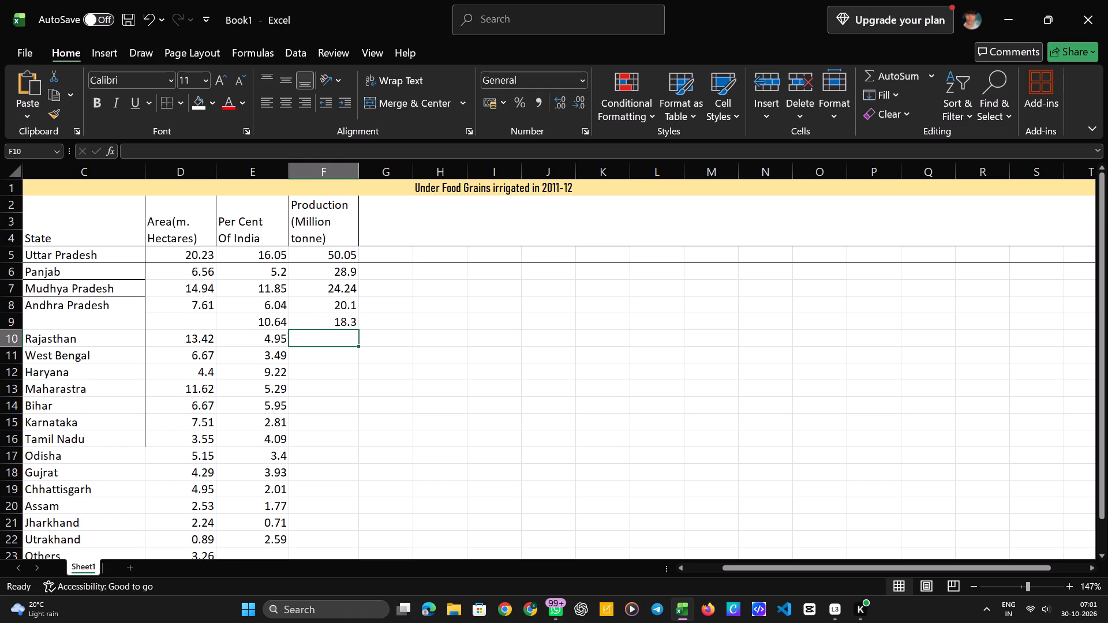
# Enter 17.05 as the production value for Rajasthan in cell F10.
pyautogui.press('1')
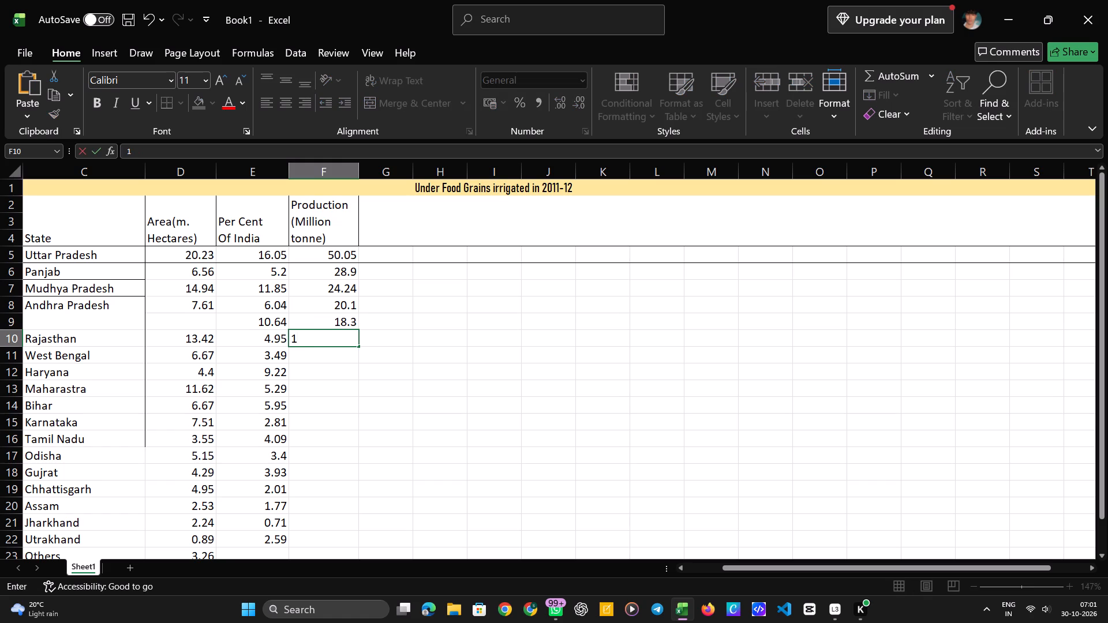
pyautogui.press('7')
pyautogui.press('.')
pyautogui.press('0')
pyautogui.press('5')
pyautogui.press('Return')
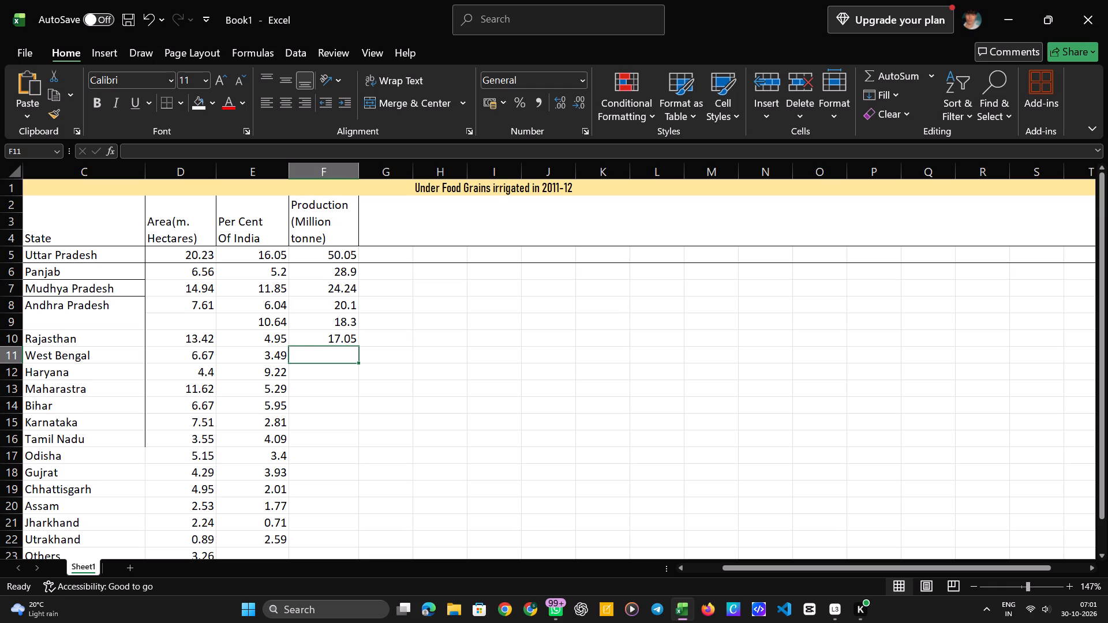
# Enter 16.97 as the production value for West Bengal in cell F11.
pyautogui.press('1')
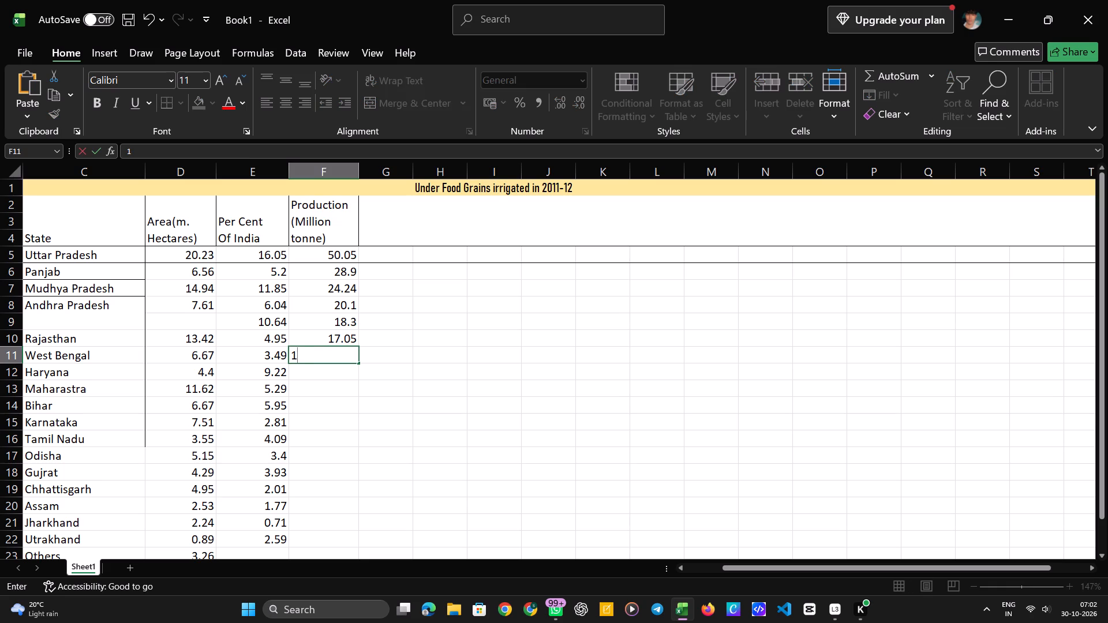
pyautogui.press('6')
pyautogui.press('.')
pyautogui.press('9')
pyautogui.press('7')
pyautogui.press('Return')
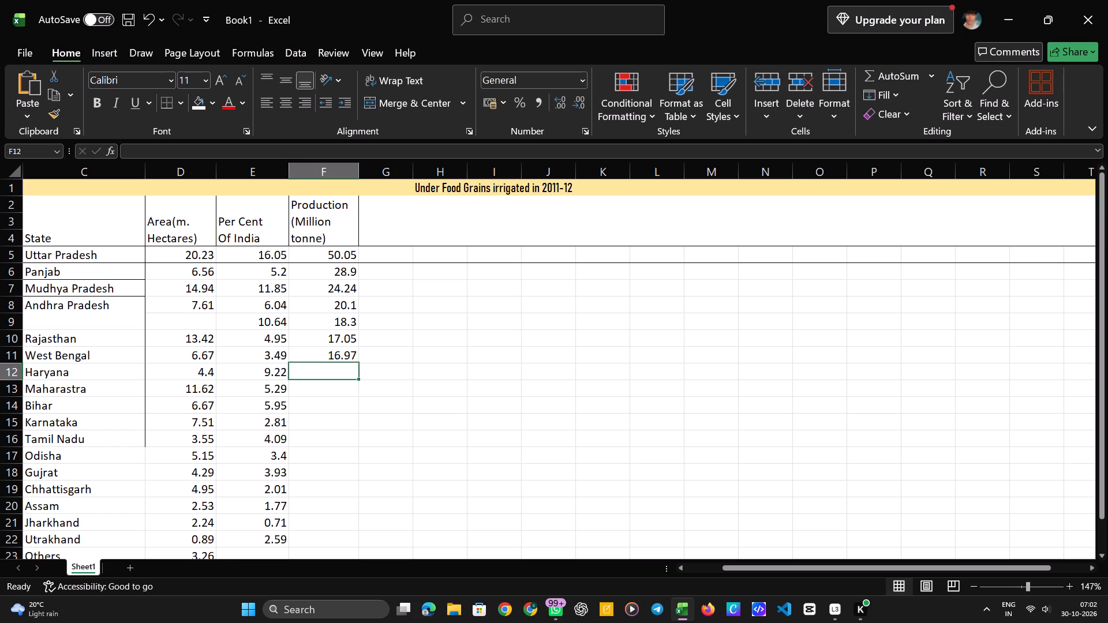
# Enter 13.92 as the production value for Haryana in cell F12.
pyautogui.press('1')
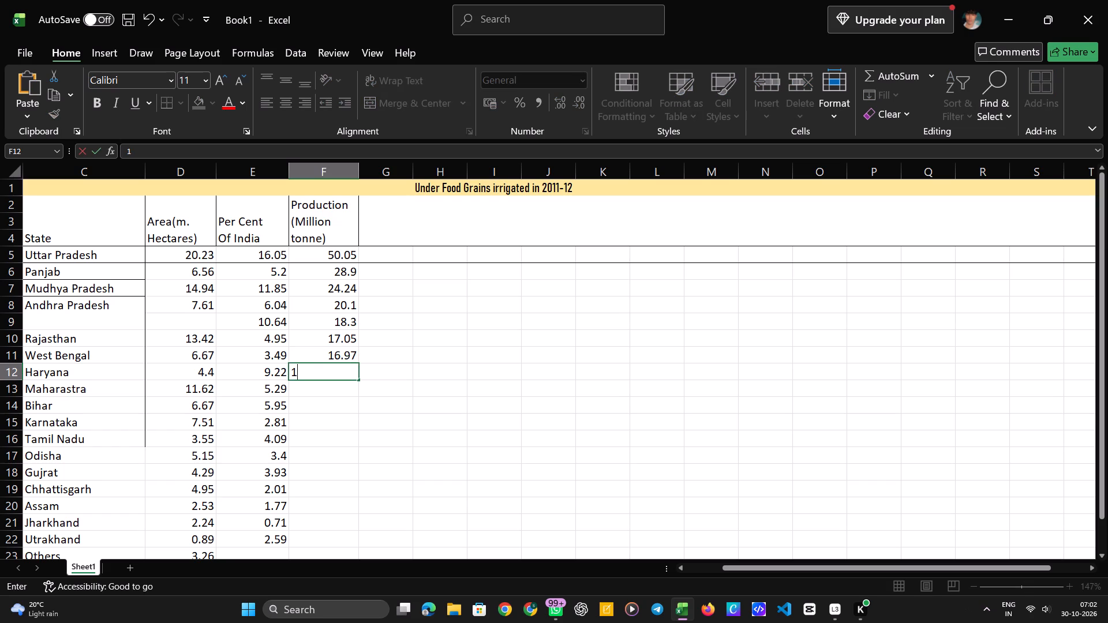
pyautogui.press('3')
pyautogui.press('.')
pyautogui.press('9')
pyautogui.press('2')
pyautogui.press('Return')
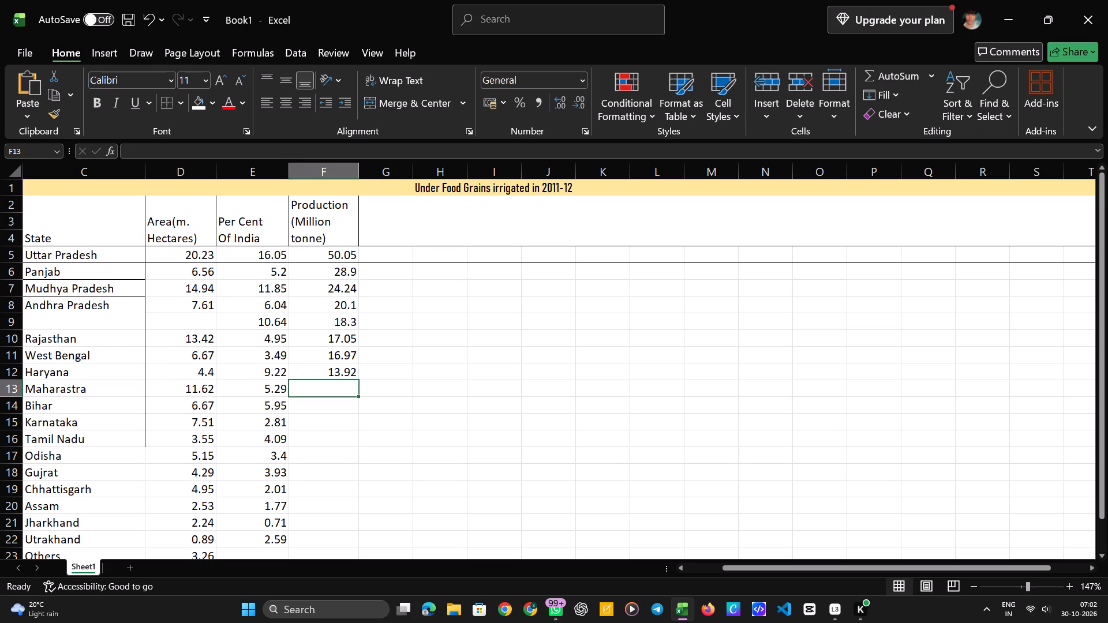
# Clear the production values in cells F9 through F12, from the row without a state name down to Haryana.
pyautogui.press('1')
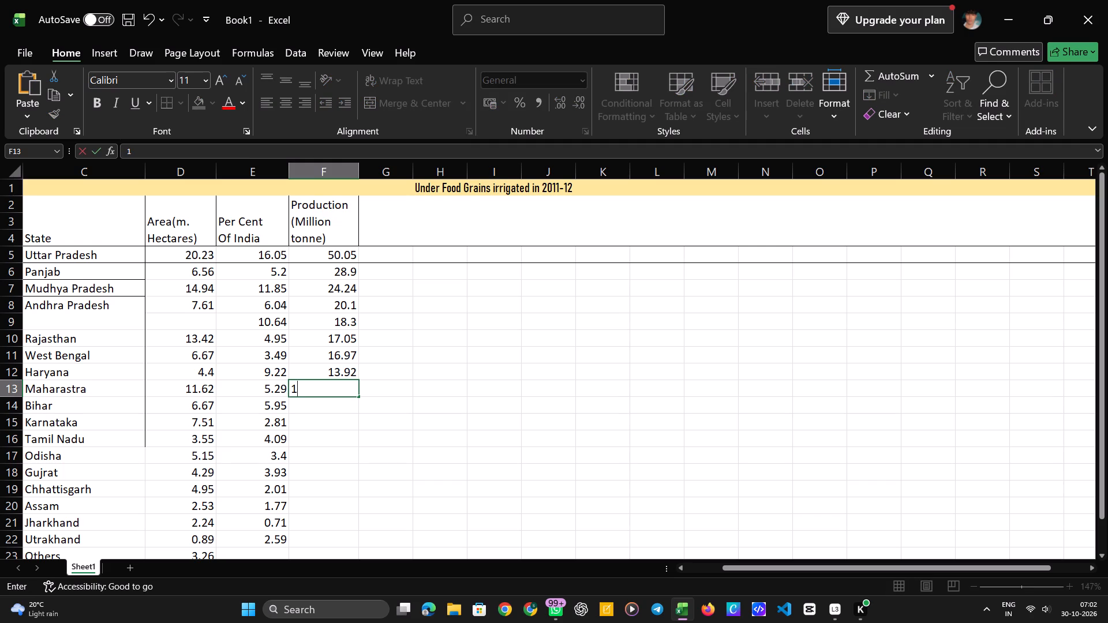
pyautogui.click(332, 393)
pyautogui.press('BackSpace')
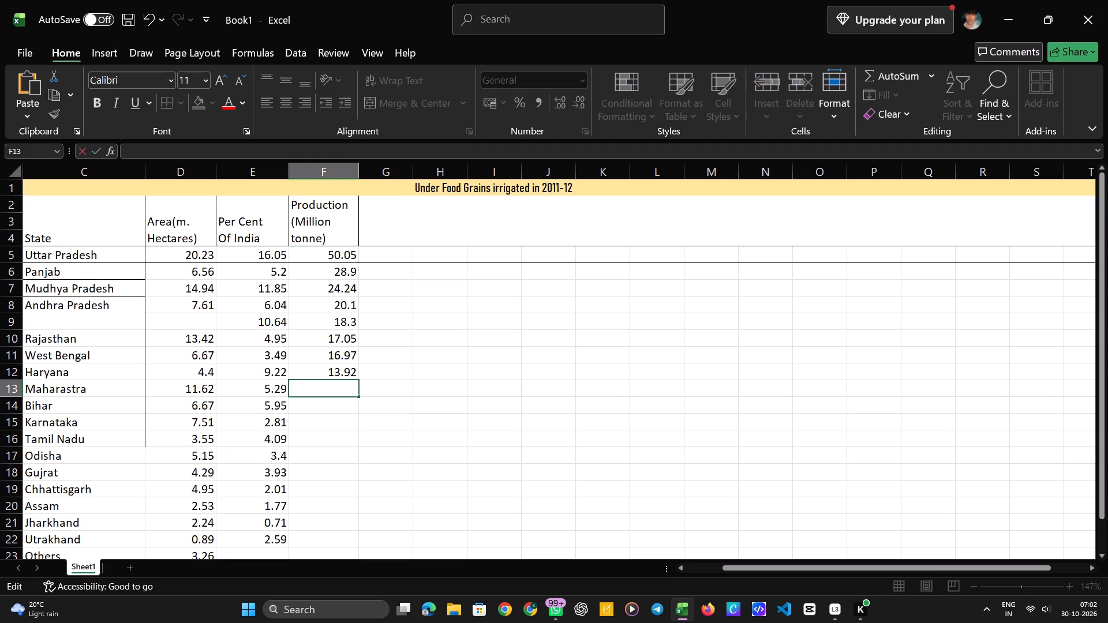
pyautogui.click(332, 371)
pyautogui.press('BackSpace')
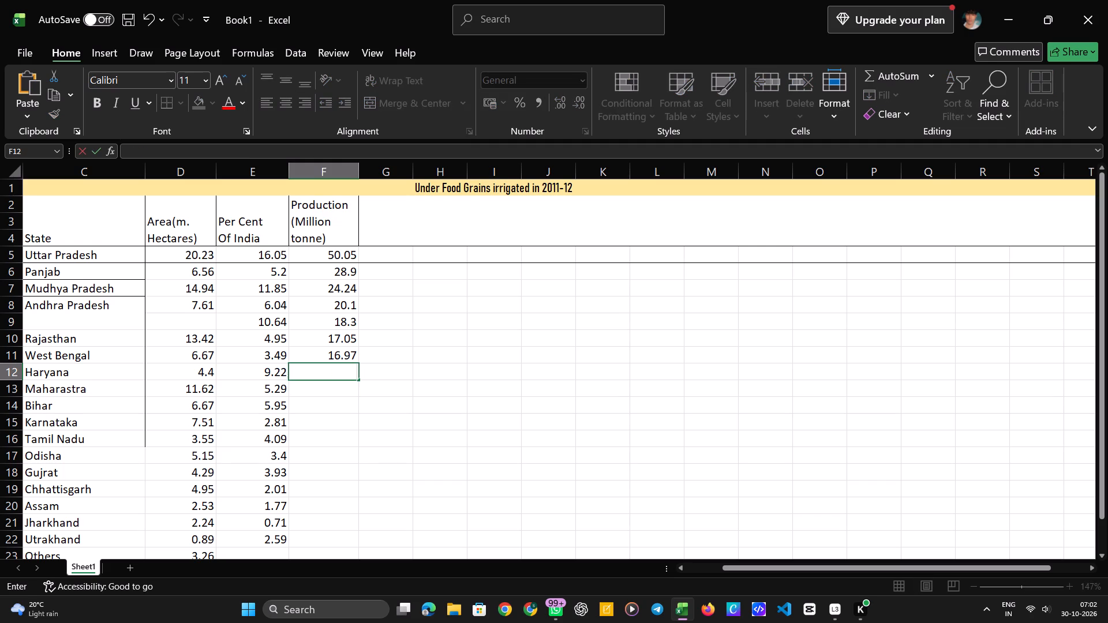
pyautogui.click(339, 352)
pyautogui.press('BackSpace')
pyautogui.click(337, 335)
pyautogui.press('BackSpace')
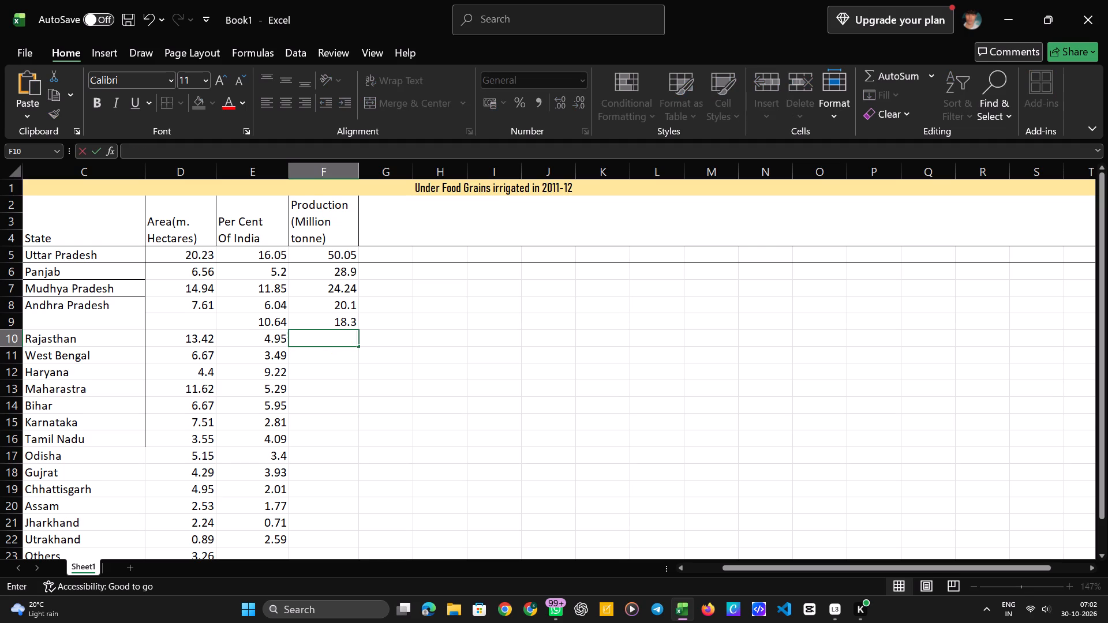
pyautogui.click(338, 321)
pyautogui.press('BackSpace')
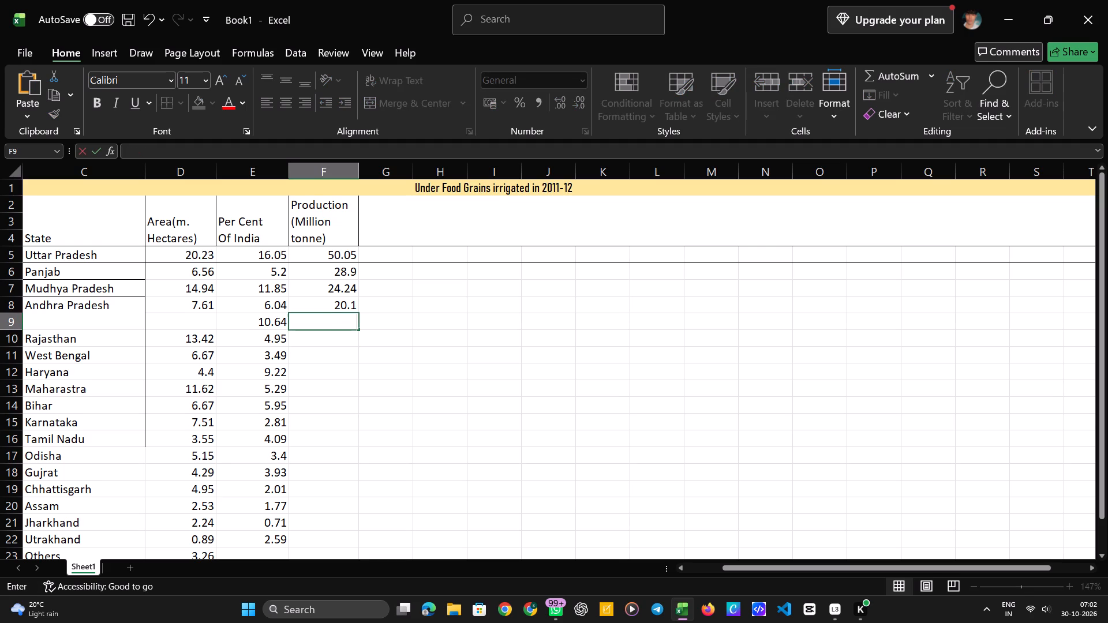
# Enter 18.3 as the production value for Rajasthan in cell F10.
pyautogui.click(338, 338)
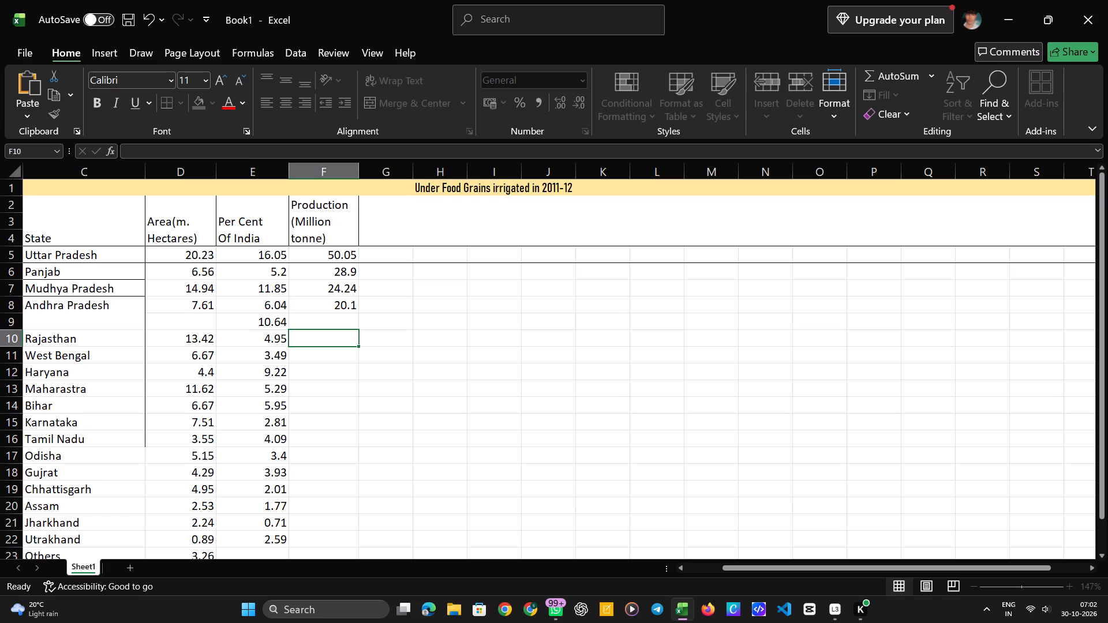
pyautogui.press('1')
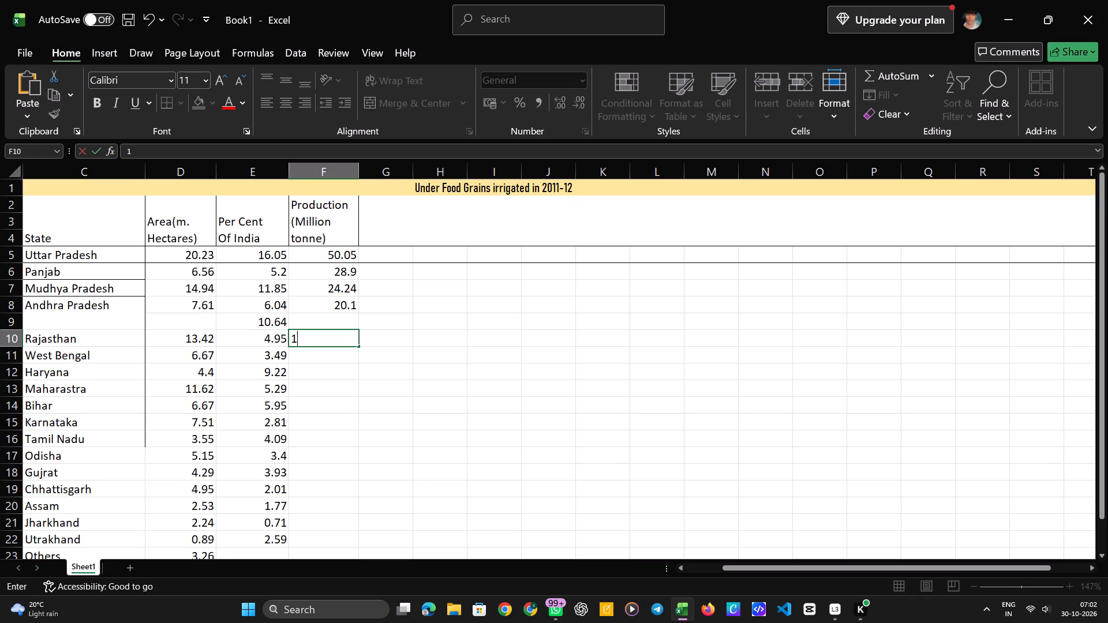
pyautogui.press('8')
pyautogui.press('.')
pyautogui.press('3')
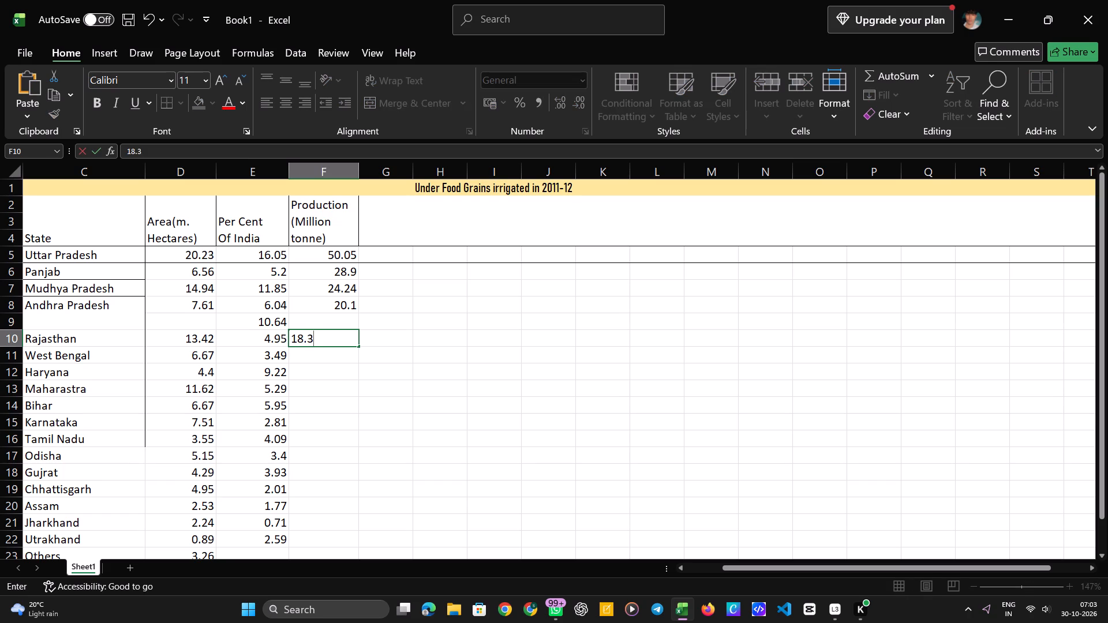
pyautogui.click(337, 358)
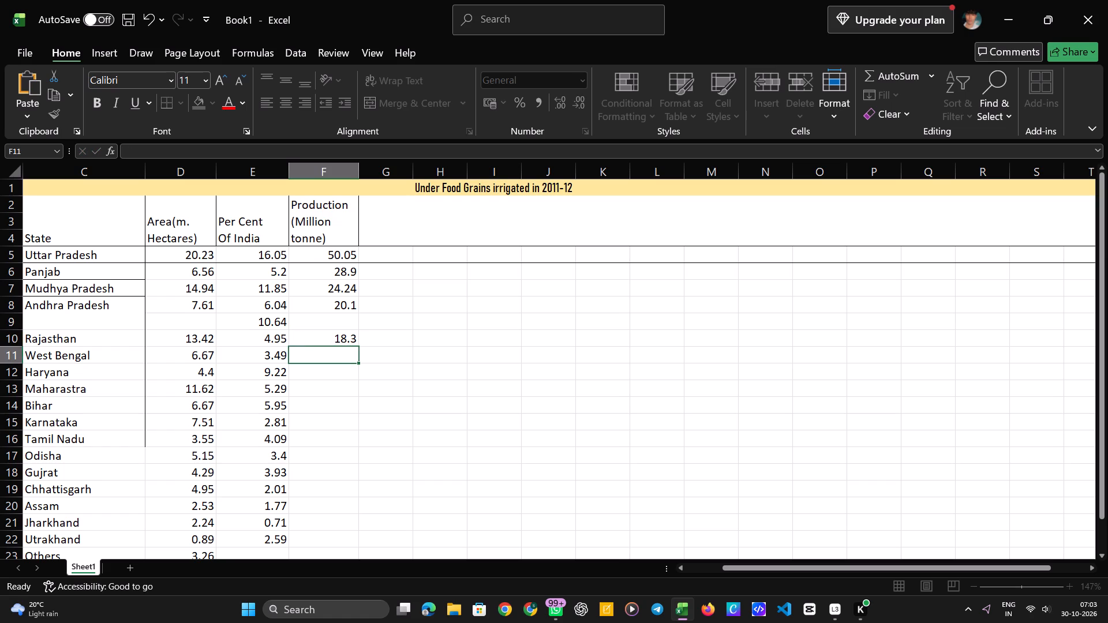
# Enter 17.05 as the production value for West Bengal in cell F11.
pyautogui.press('1')
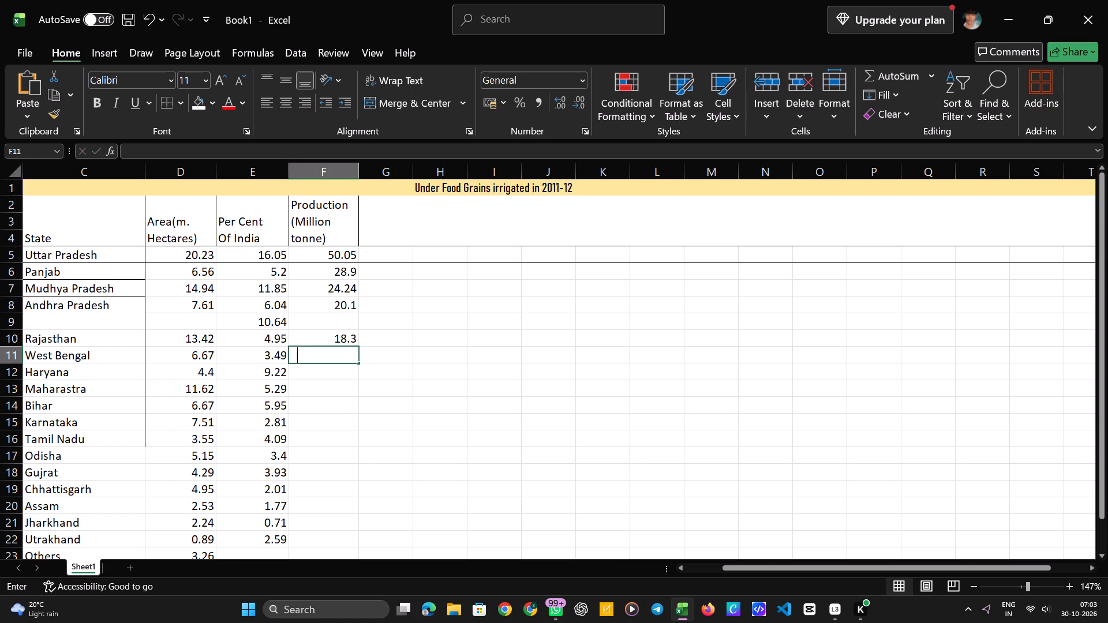
pyautogui.press('7')
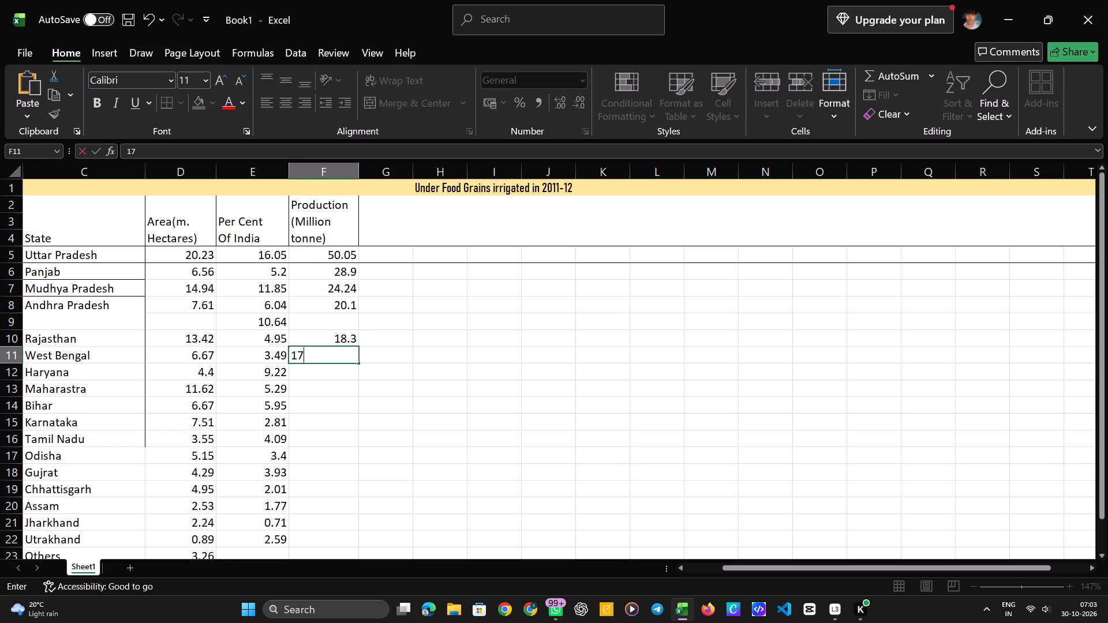
pyautogui.press('.')
pyautogui.press('0')
pyautogui.press('5')
pyautogui.press('Return')
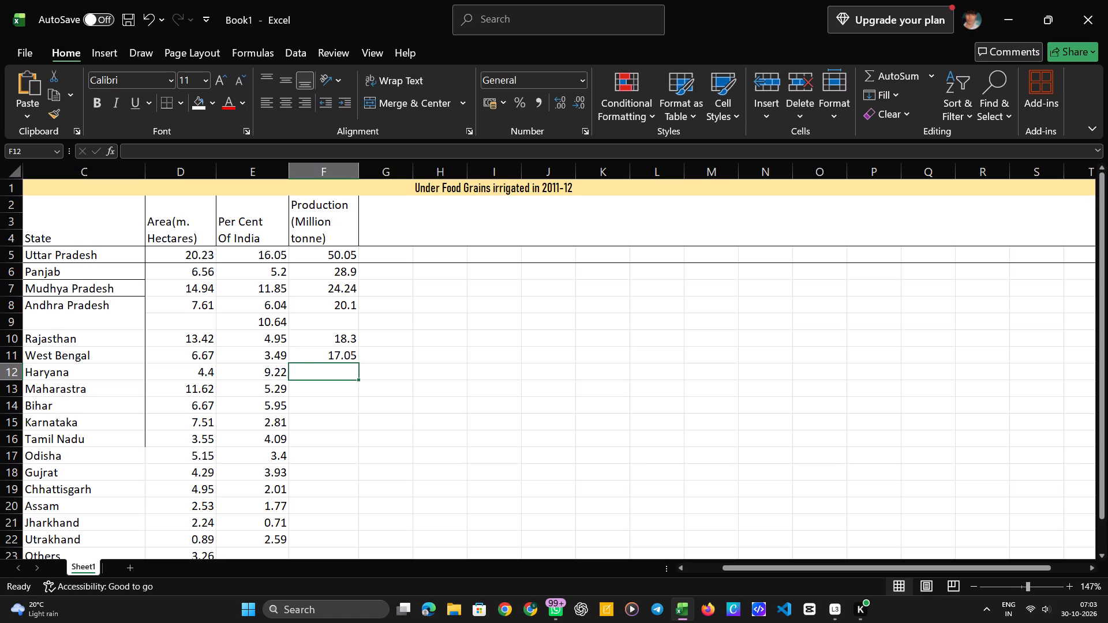
# Enter 16.97 as the production value for Haryana in cell F12.
pyautogui.press('1')
pyautogui.press('6')
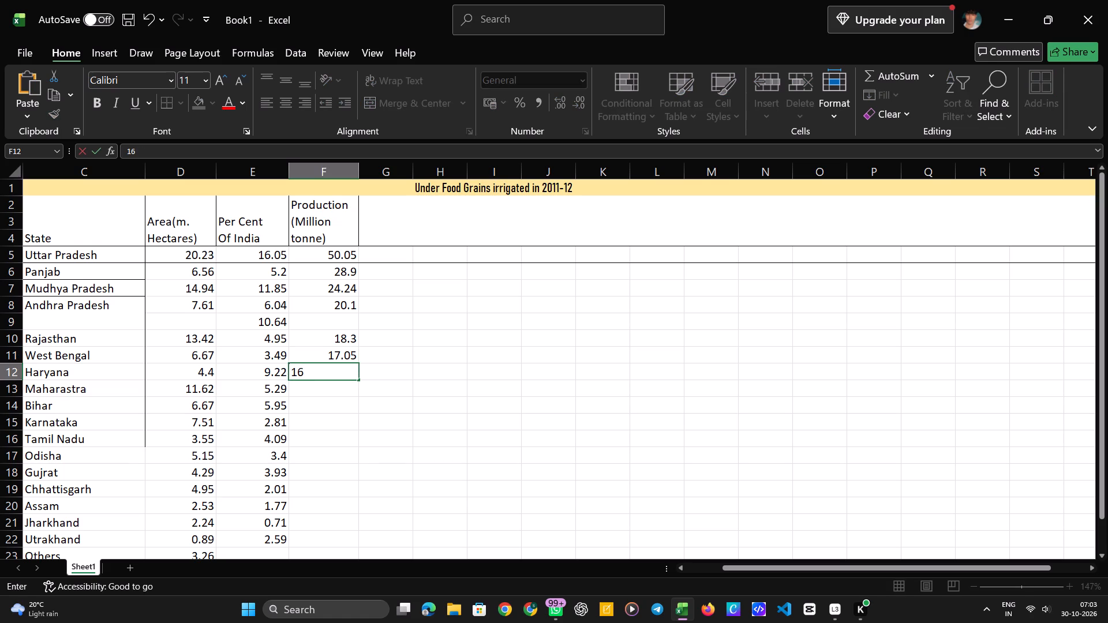
pyautogui.press('.')
pyautogui.press('9')
pyautogui.press('7')
pyautogui.press('Return')
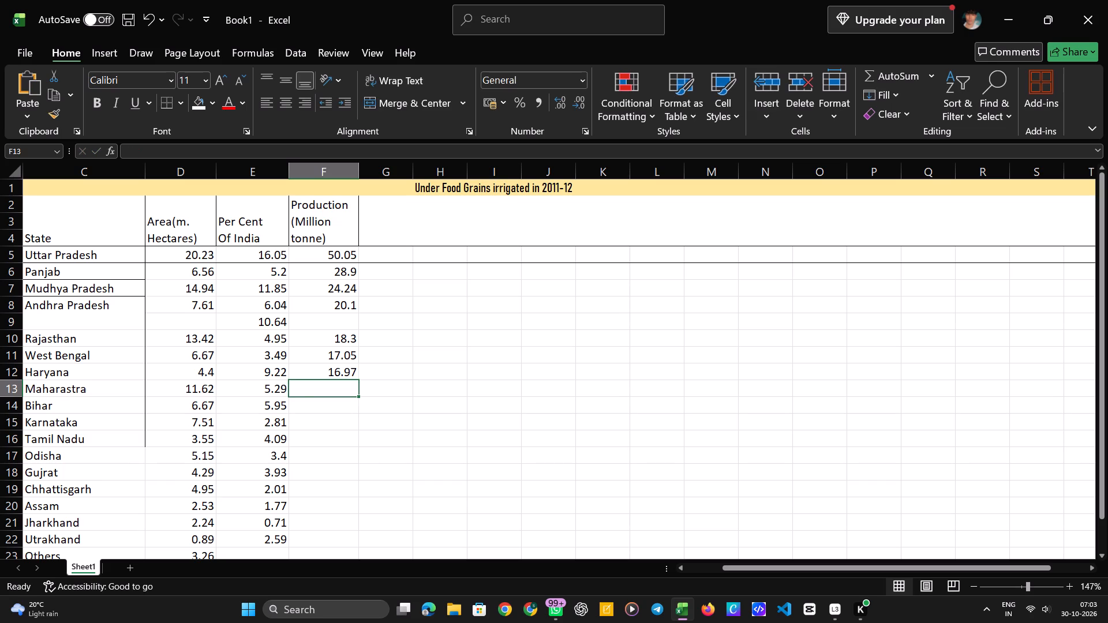
# Enter 13.92 as the production value for Maharastra in cell F13.
pyautogui.press('1')
pyautogui.press('3')
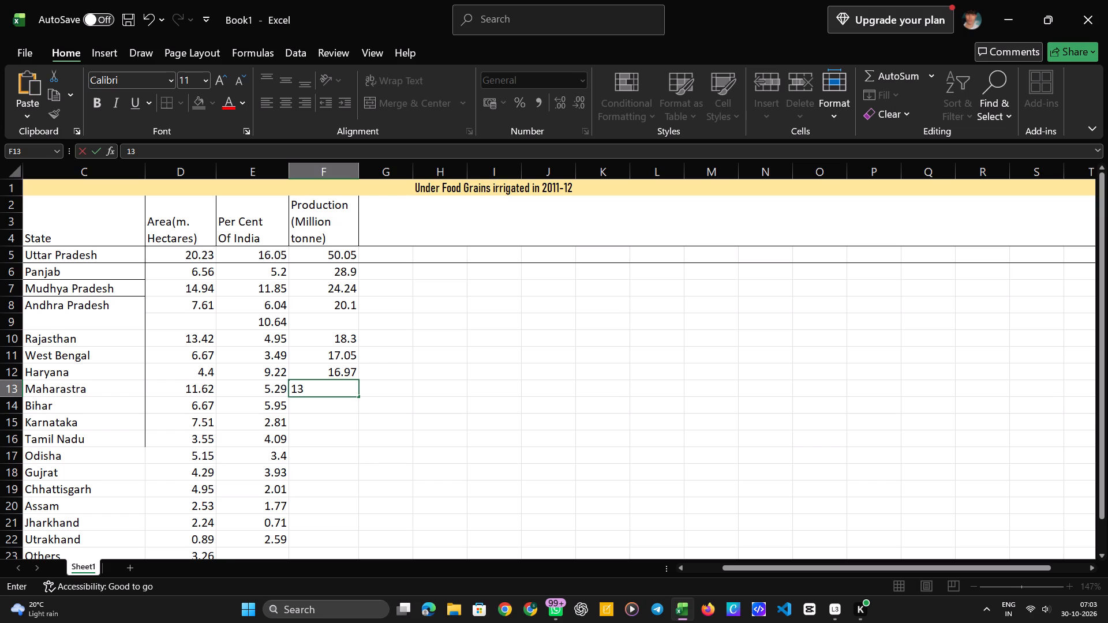
pyautogui.press('.')
pyautogui.press('9')
pyautogui.press('2')
pyautogui.click(339, 404)
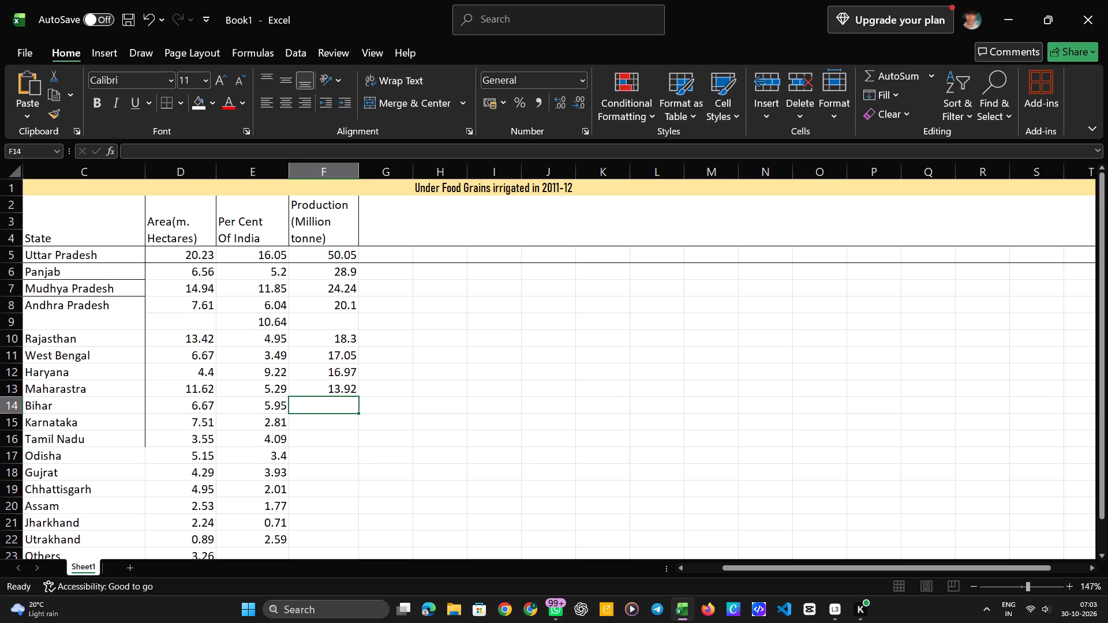
# Enter 13.15 as the production value for Bihar in cell F14.
pyautogui.press('1')
pyautogui.press('3')
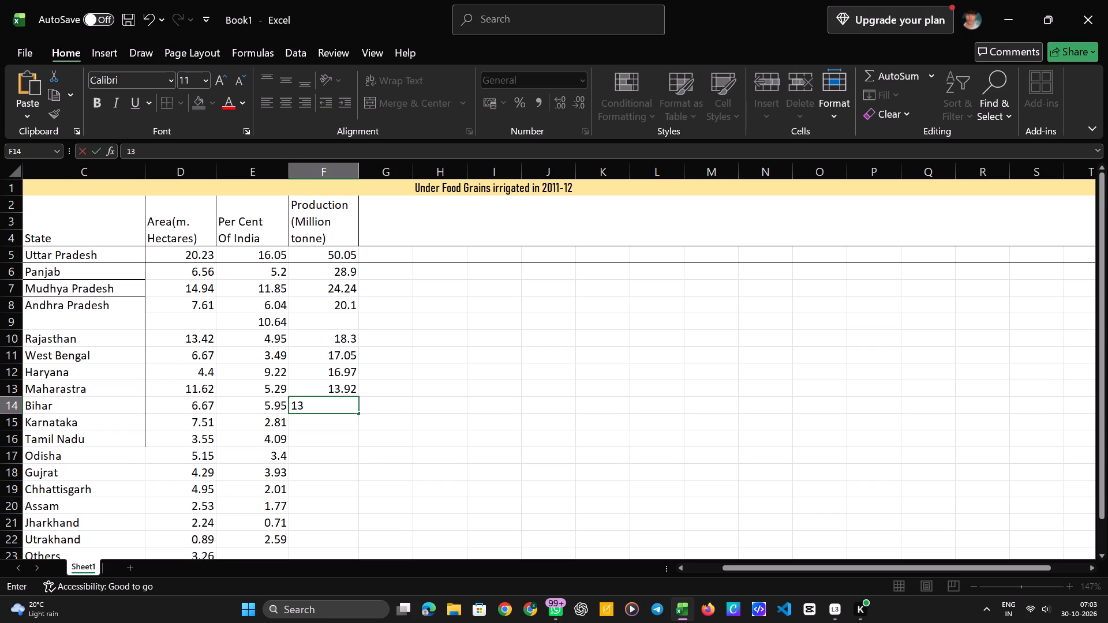
pyautogui.press('.')
pyautogui.press('1')
pyautogui.press('5')
pyautogui.press('Return')
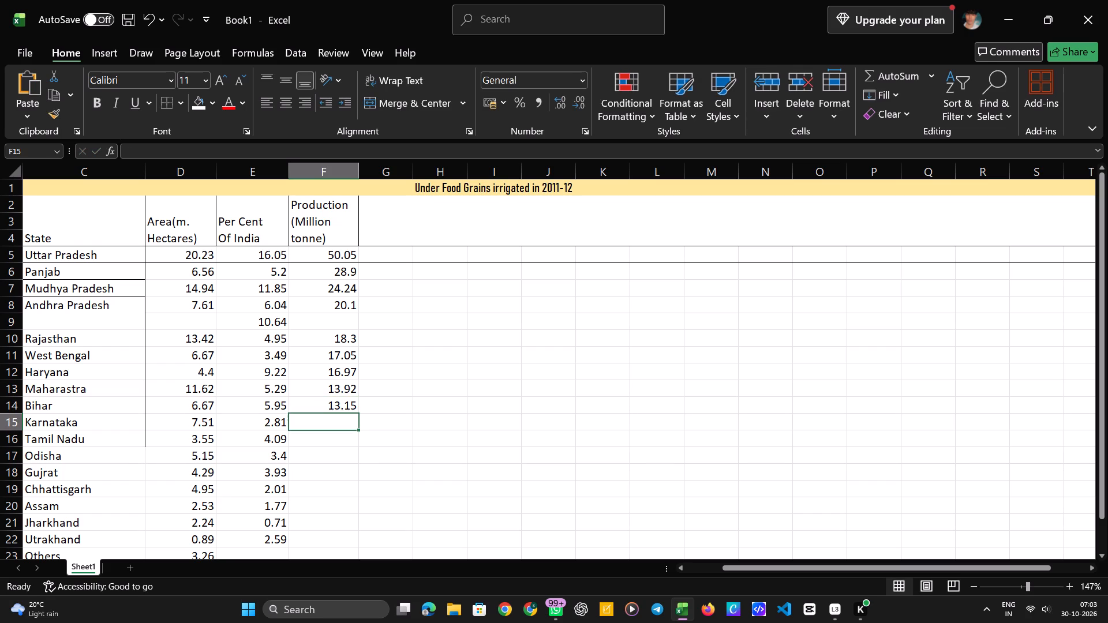
# Enter 12.17 as the production value for Karnataka in cell F15.
pyautogui.press('1')
pyautogui.press('2')
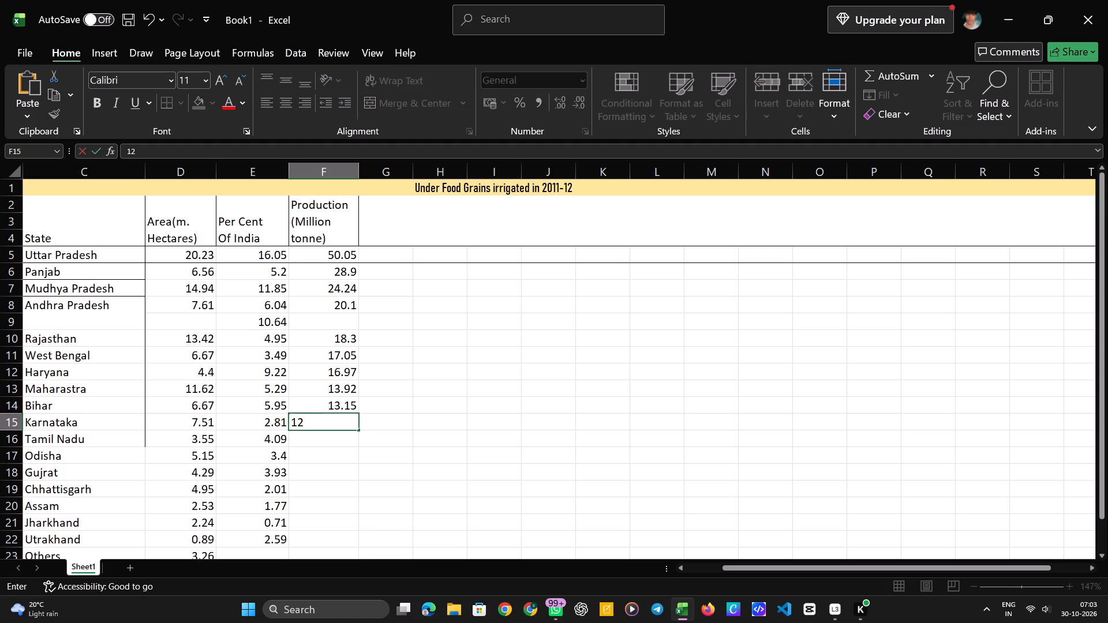
pyautogui.press('.')
pyautogui.press('1')
pyautogui.press('7')
pyautogui.press('Return')
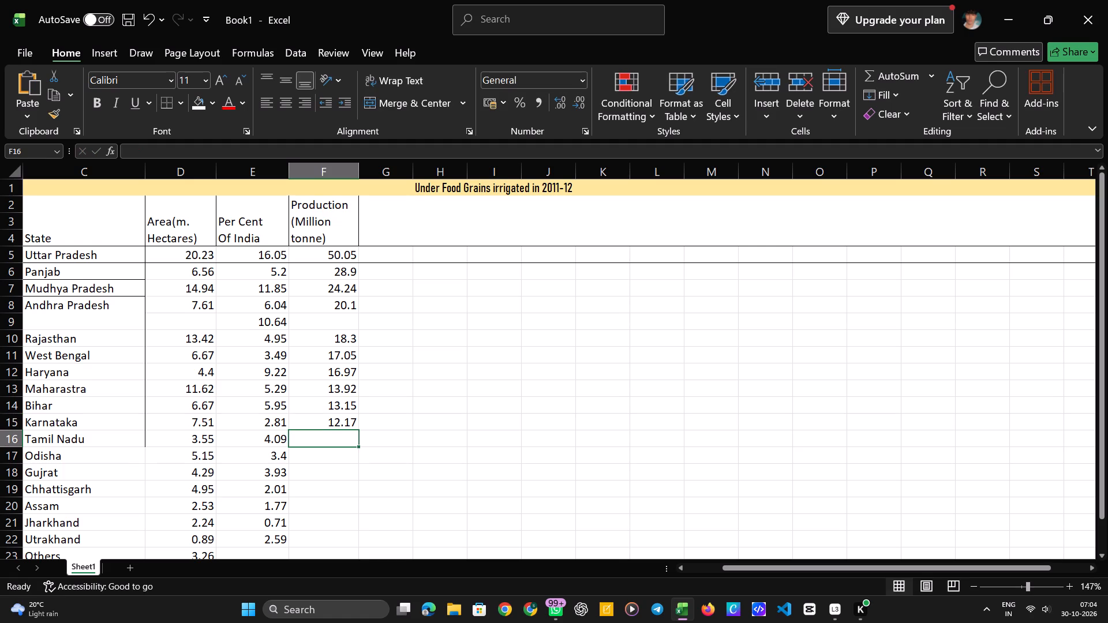
# Enter 8.49 as the production value for Tamil Nadu in cell F16.
pyautogui.press('8')
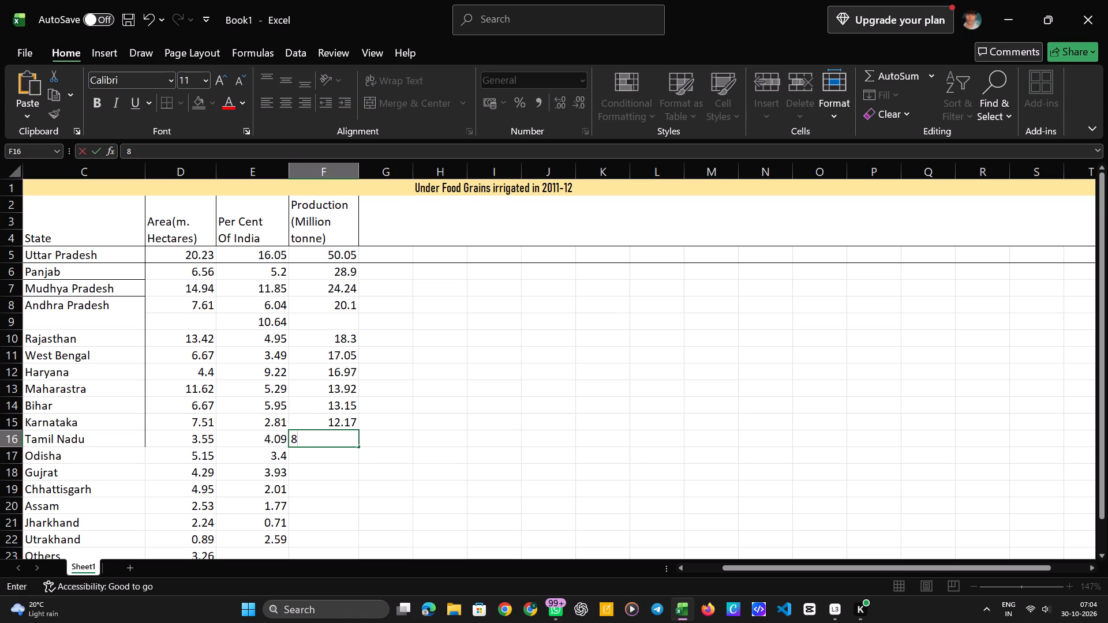
pyautogui.press('.')
pyautogui.press('4')
pyautogui.press('9')
pyautogui.press('Return')
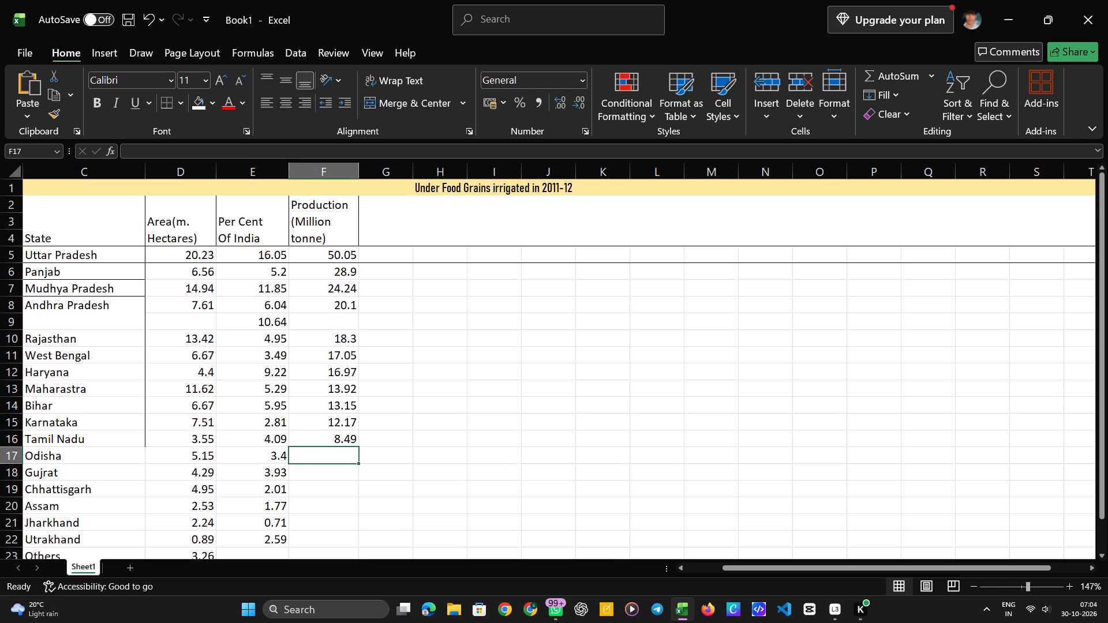
# Enter 8.33 as the production value for Odisha in cell F17.
pyautogui.press('8')
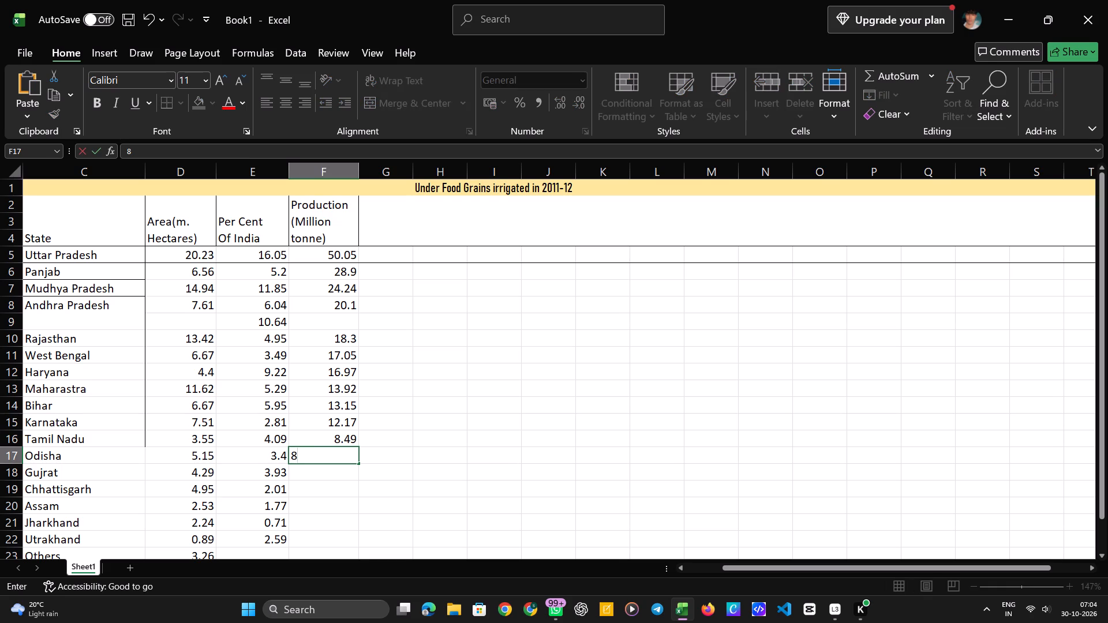
pyautogui.press('.')
pyautogui.write('33')
pyautogui.press('Return')
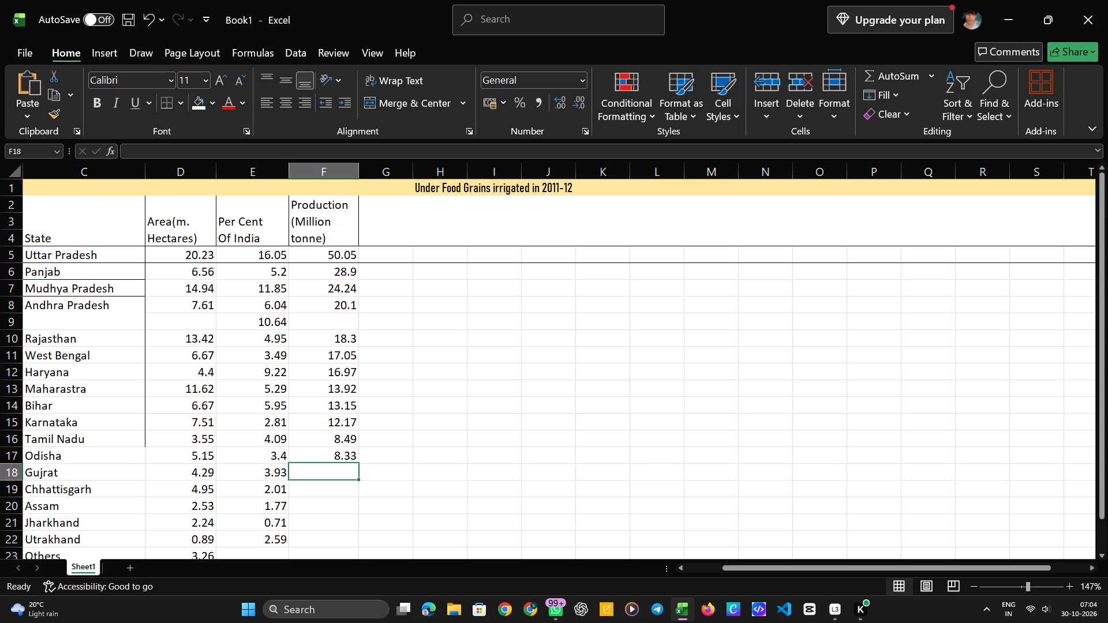
# Enter 8.21 as the production value for Gujrat in cell F18.
pyautogui.press('8')
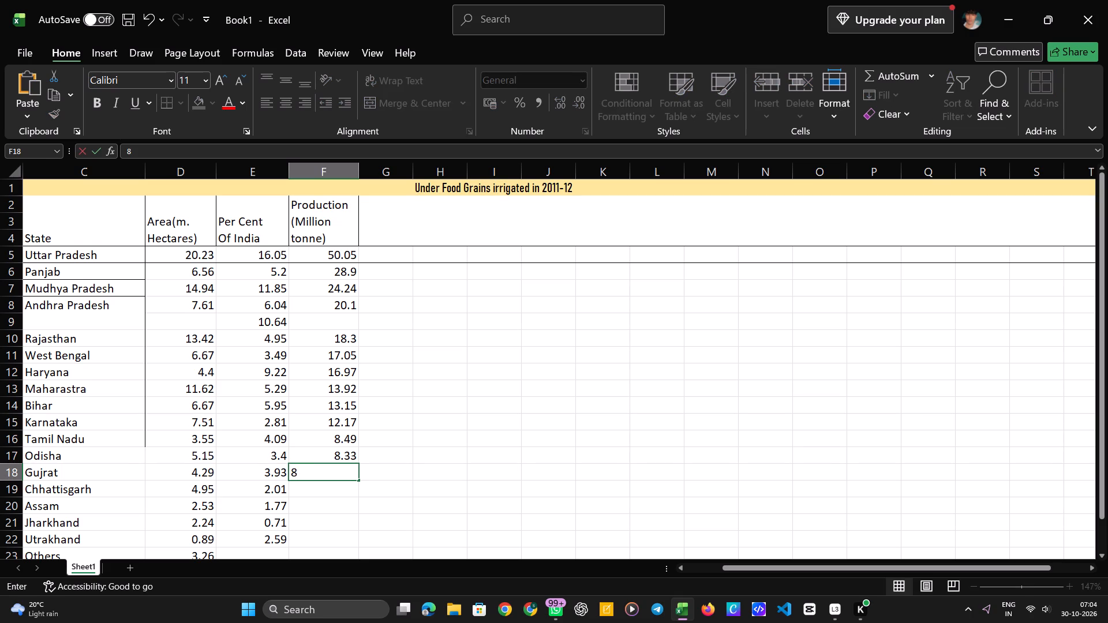
pyautogui.press('.')
pyautogui.press('2')
pyautogui.press('1')
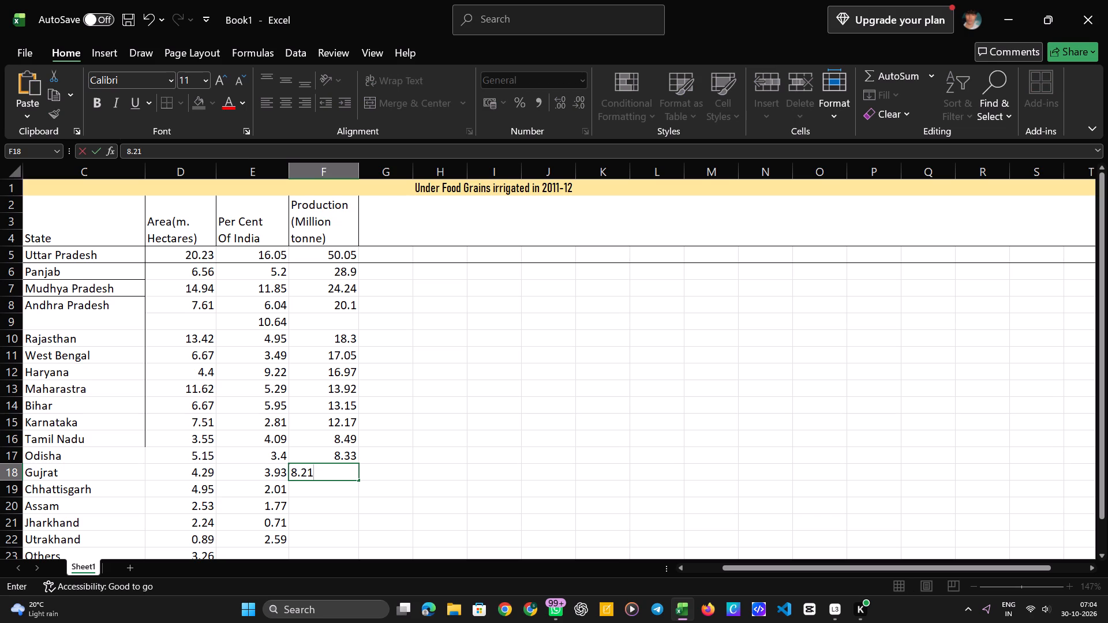
pyautogui.press('Return')
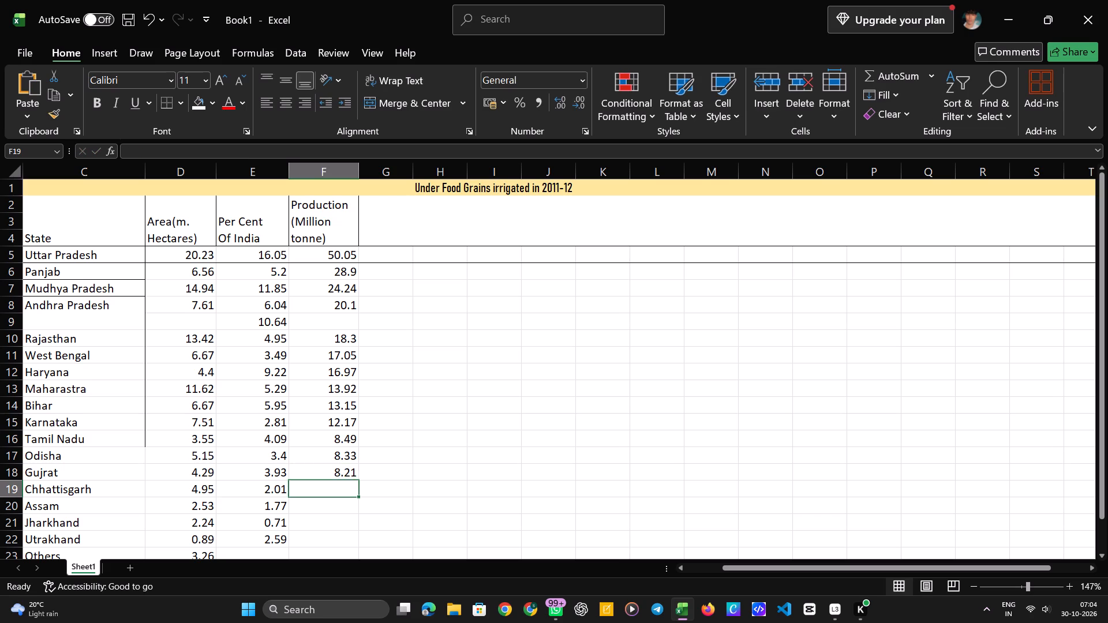
# Enter 7.58 as the production value for Chhattisgarh in cell F19.
pyautogui.press('7')
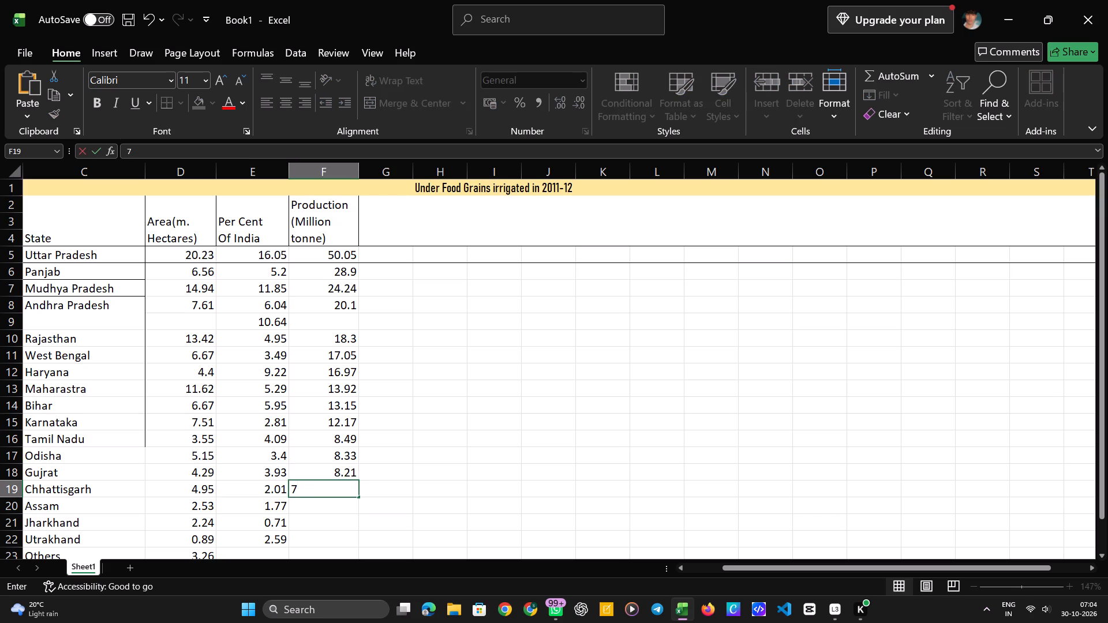
pyautogui.press('.')
pyautogui.press('5')
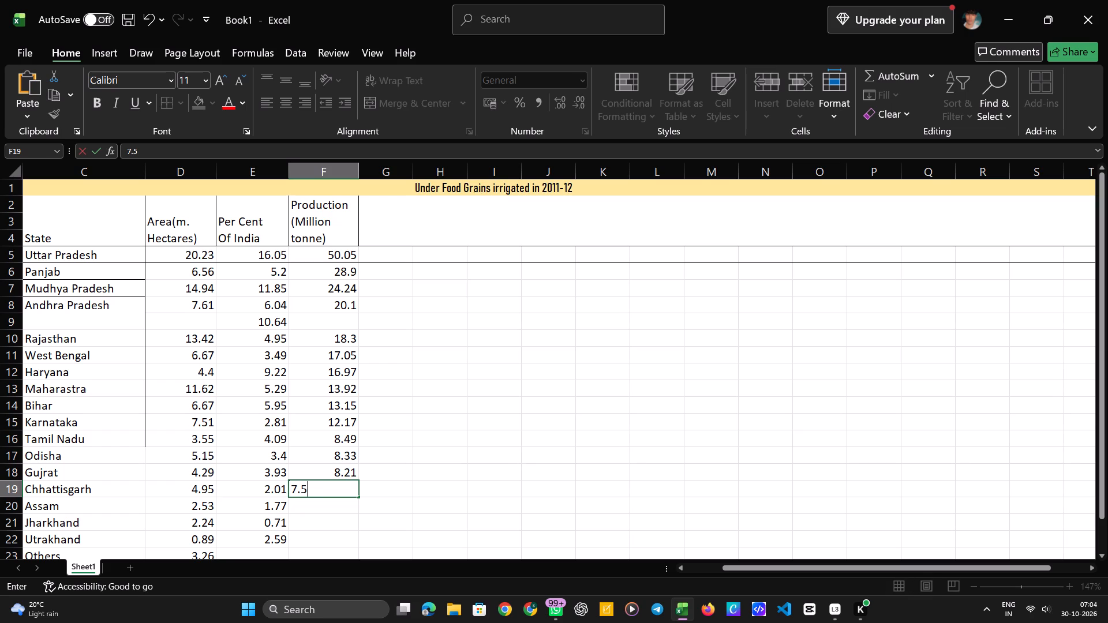
pyautogui.press('8')
pyautogui.press('Return')
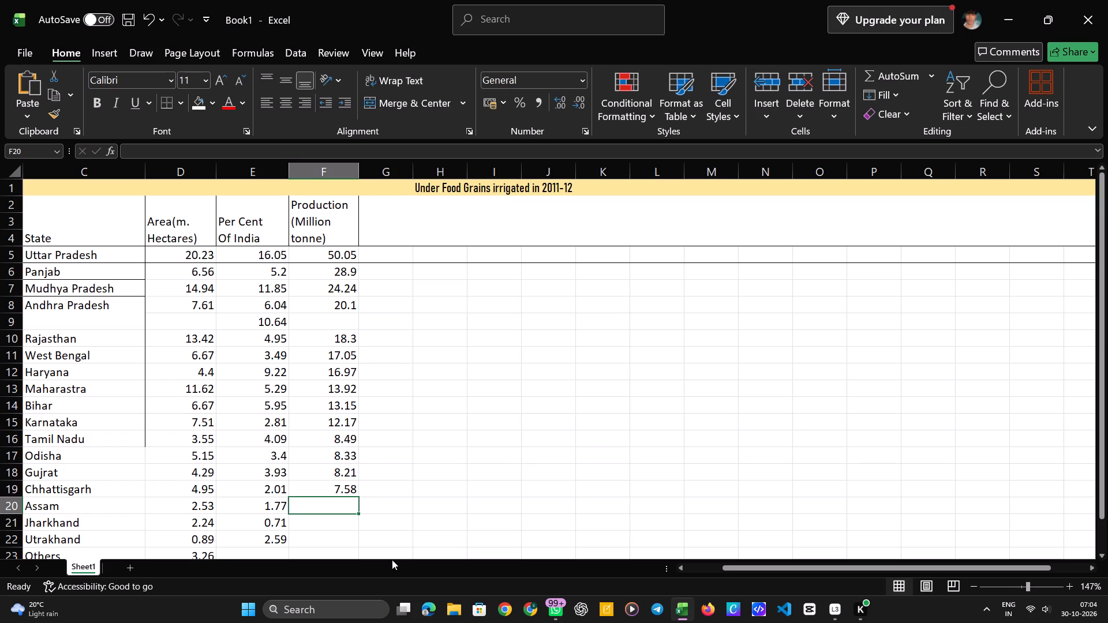
# Enter 4.94 as the production value for Assam in cell F20.
pyautogui.press('4')
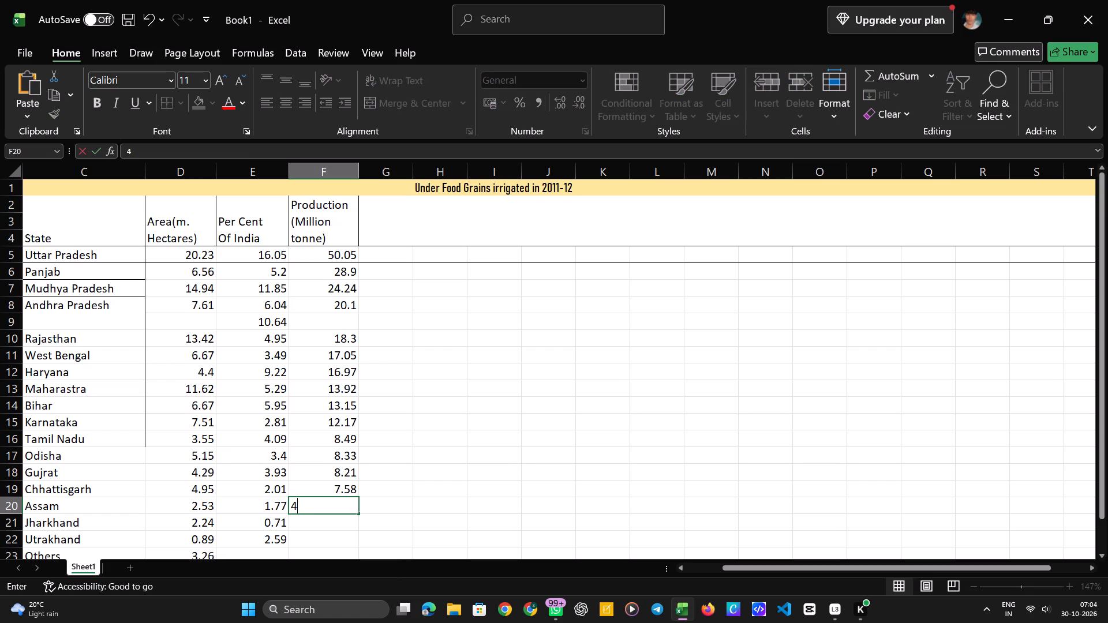
pyautogui.press('9')
pyautogui.press('4')
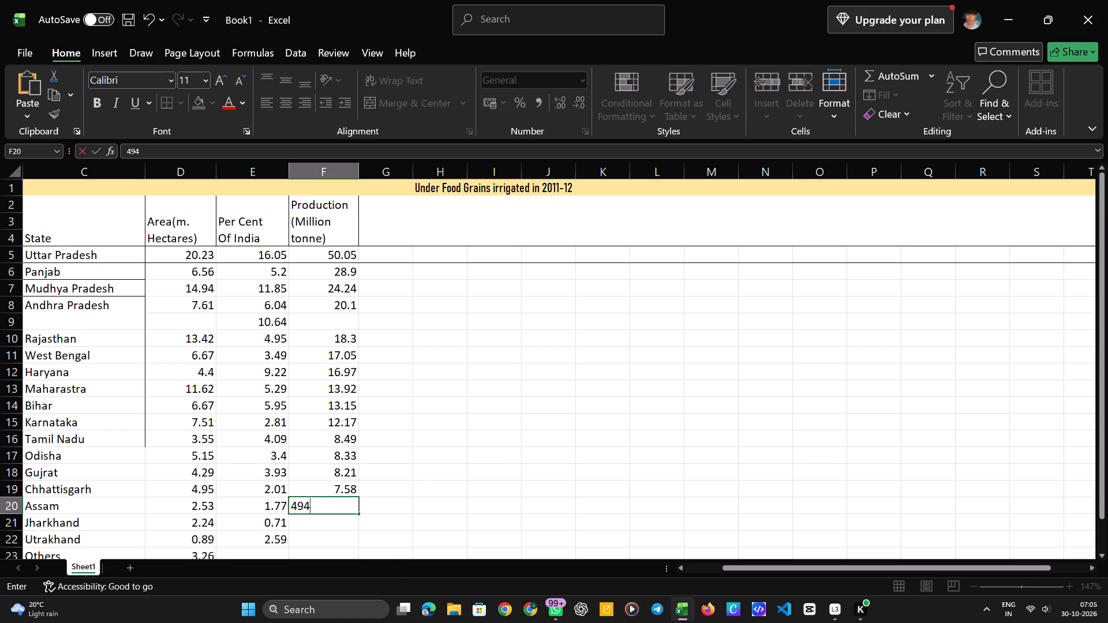
pyautogui.click(297, 504)
pyautogui.press('.')
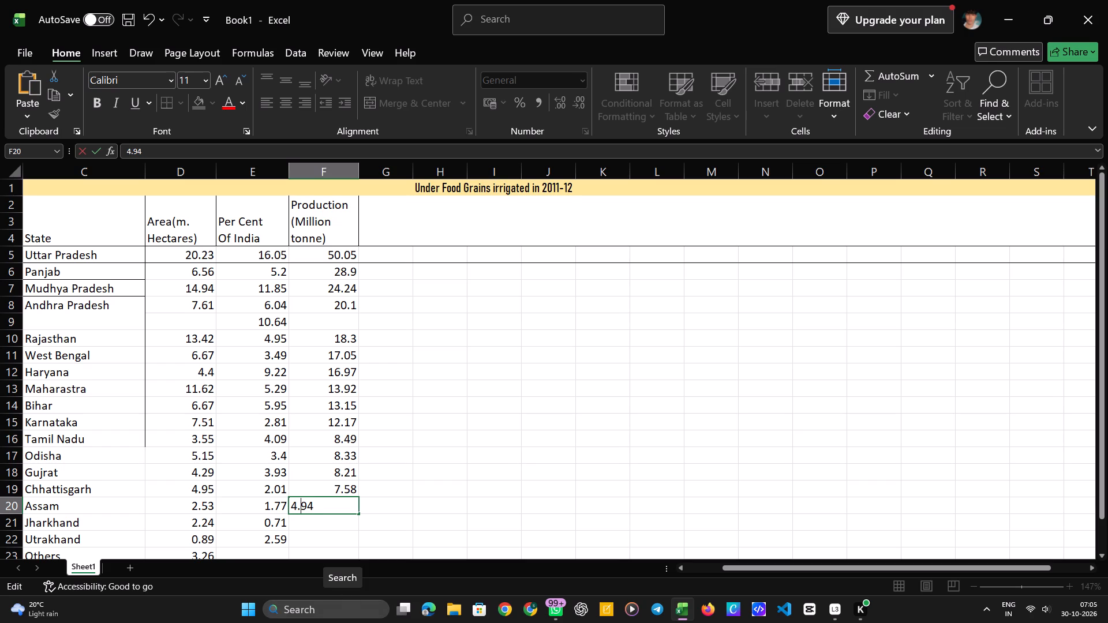
pyautogui.click(321, 524)
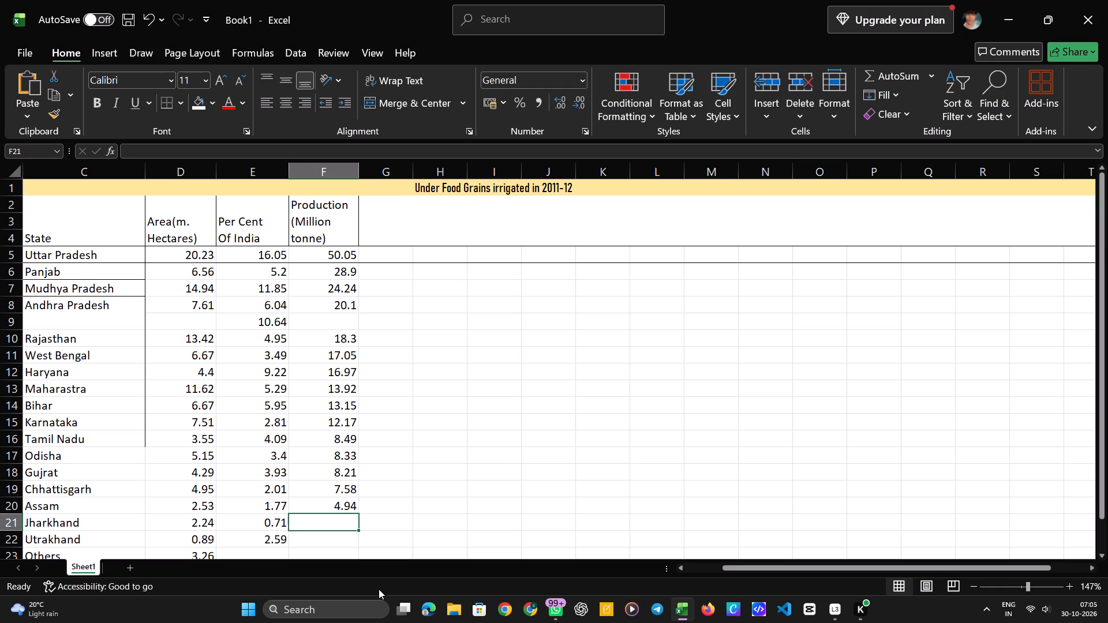
# Enter 4.19 as the production value for Jharkhand in cell F21.
pyautogui.press('4')
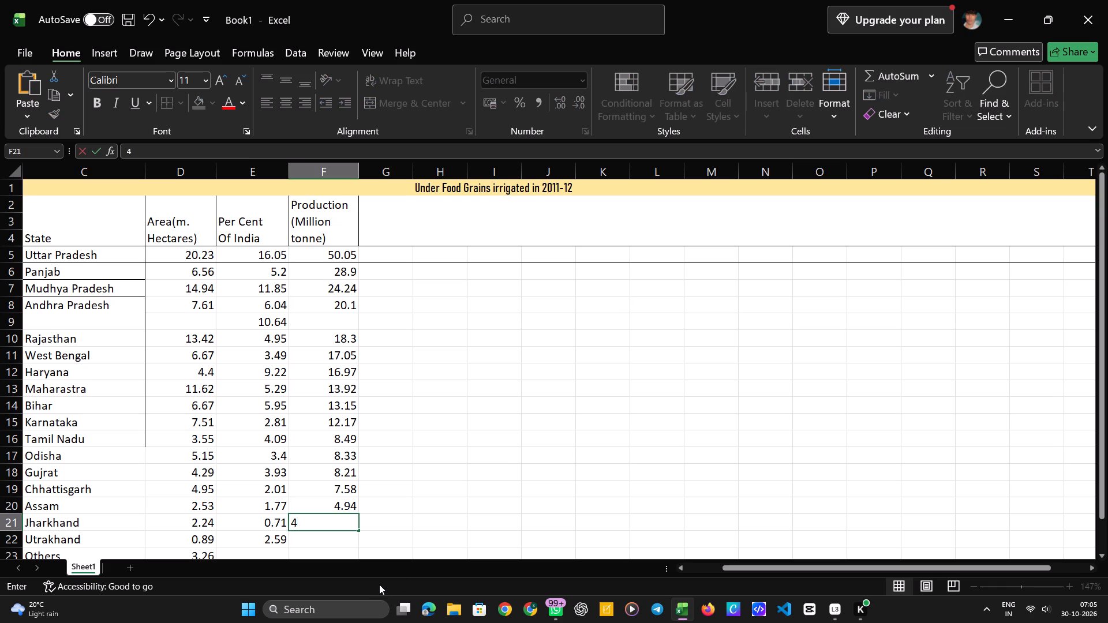
pyautogui.press('.')
pyautogui.press('1')
pyautogui.press('9')
pyautogui.click(332, 540)
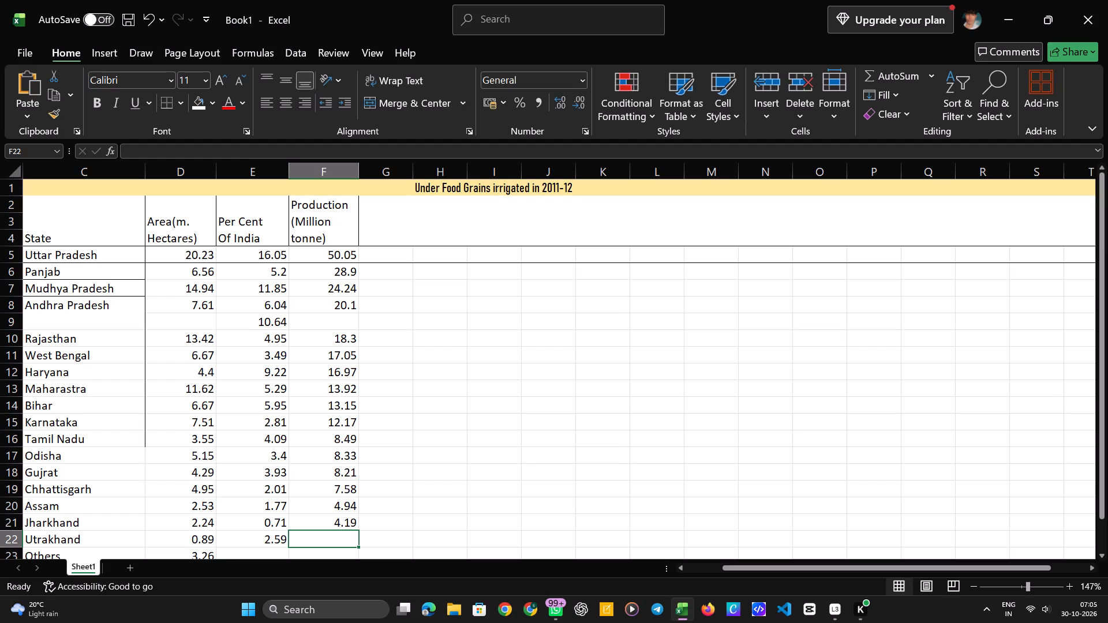
# Enter 1.78 as the production value for Utrakhand in cell F22.
pyautogui.press('1')
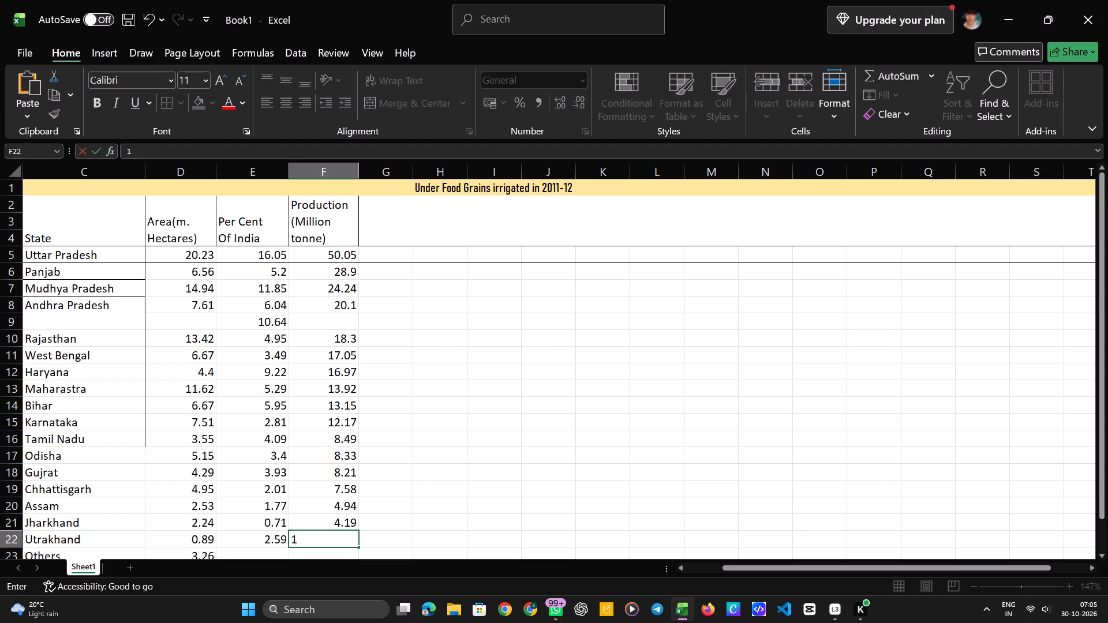
pyautogui.press('.')
pyautogui.press('7')
pyautogui.press('8')
pyautogui.press('Return')
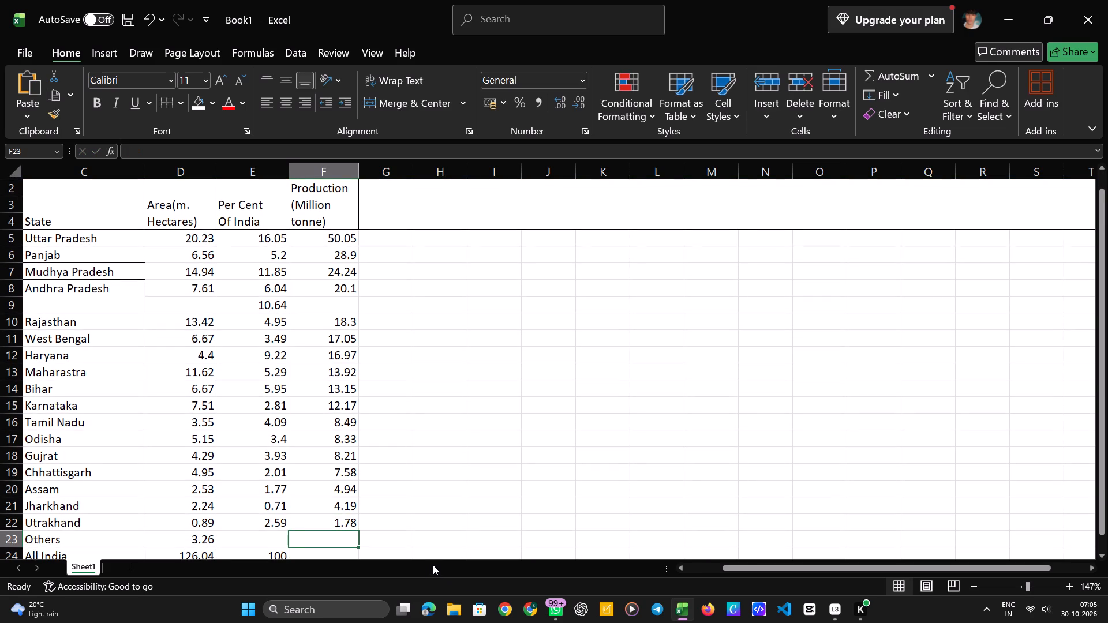
# Enter 6.38 as the production value for Others in cell F23.
pyautogui.scroll(-1, 394, 551)
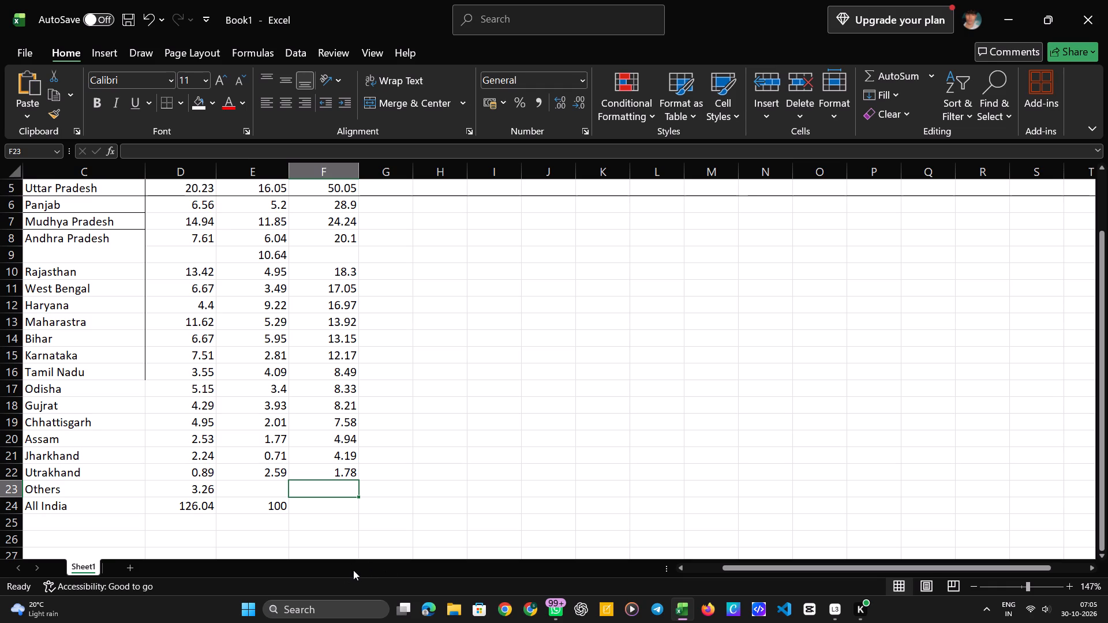
pyautogui.press('6')
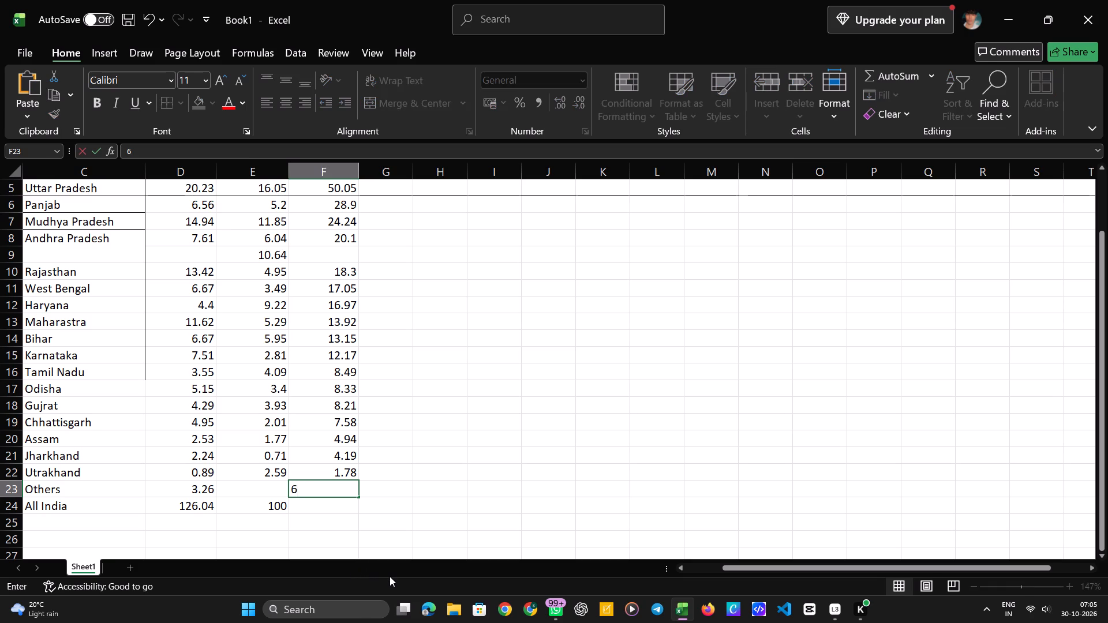
pyautogui.press('.')
pyautogui.press('3')
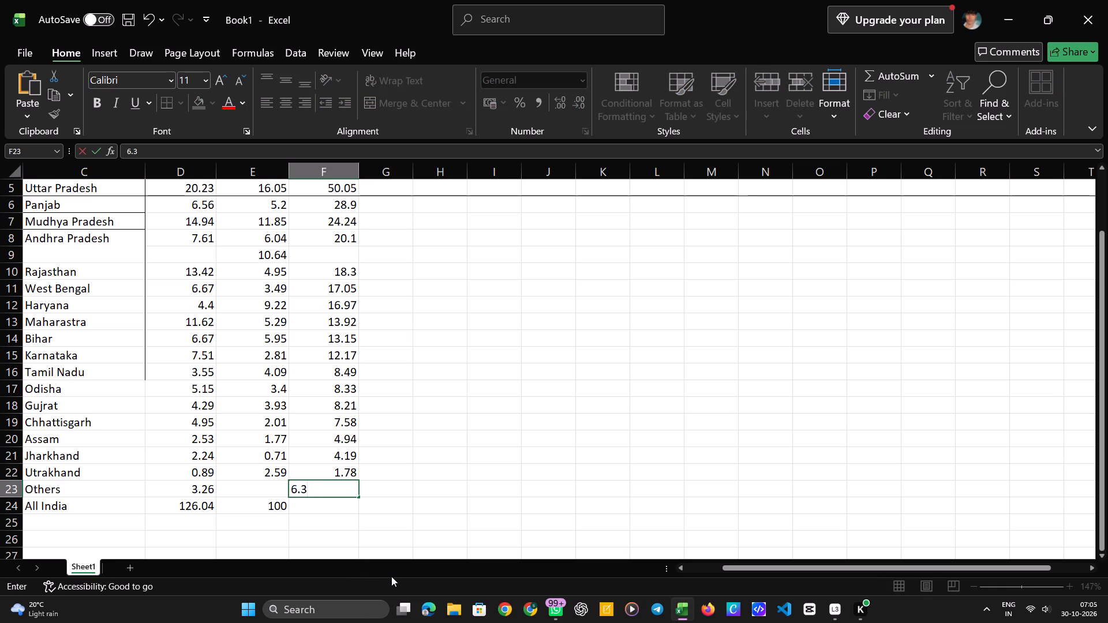
pyautogui.press('8')
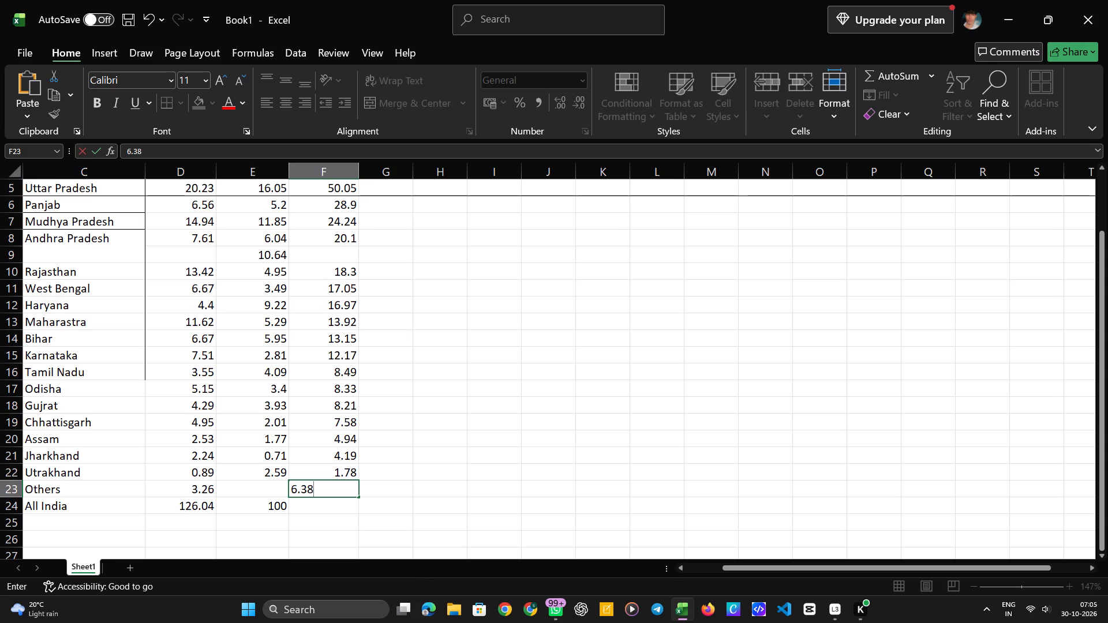
# Enter 264.77 as the production value for All India in cell F24.
pyautogui.click(329, 508)
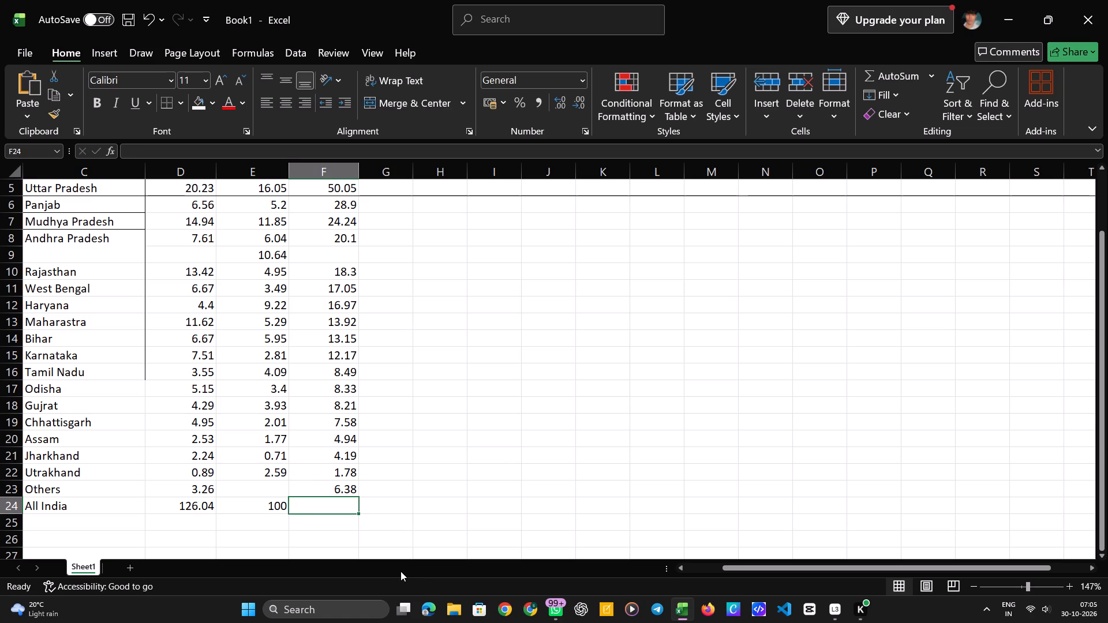
pyautogui.press('2')
pyautogui.press('6')
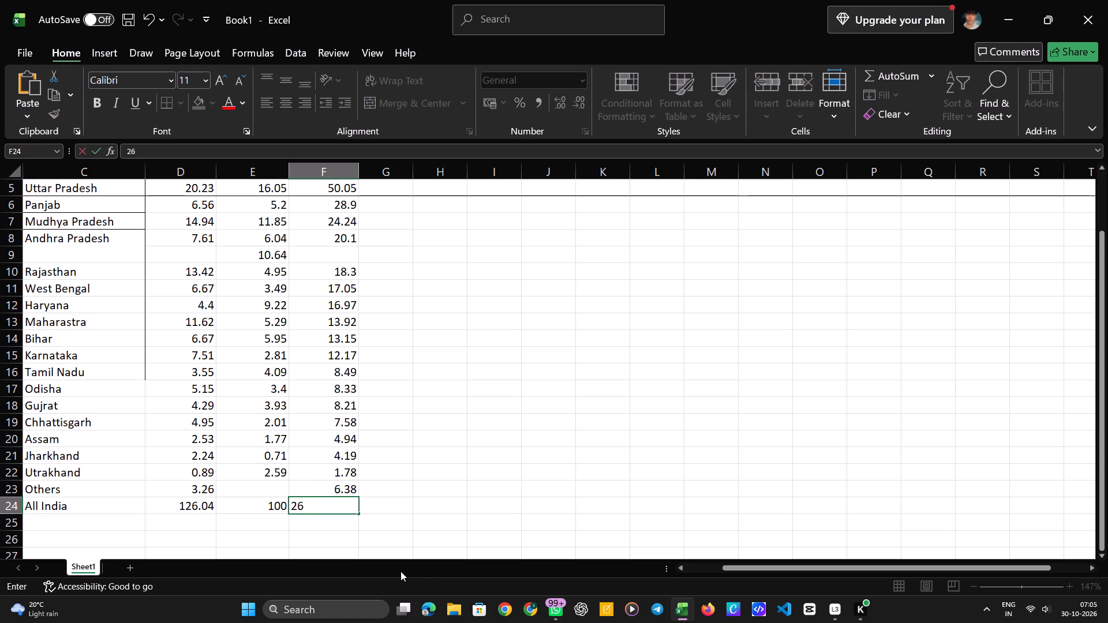
pyautogui.press('4')
pyautogui.press('.')
pyautogui.write('77')
# Widen the empty column G, beside the Production column, to a width of about 11.2.
pyautogui.scroll(3, 353, 304)
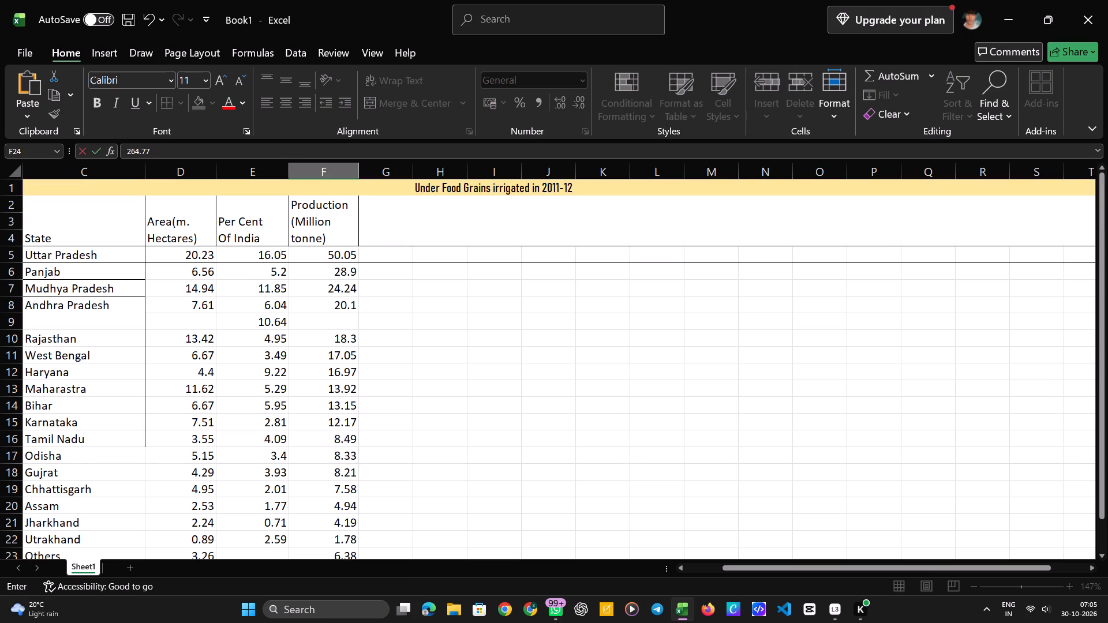
pyautogui.click(374, 220)
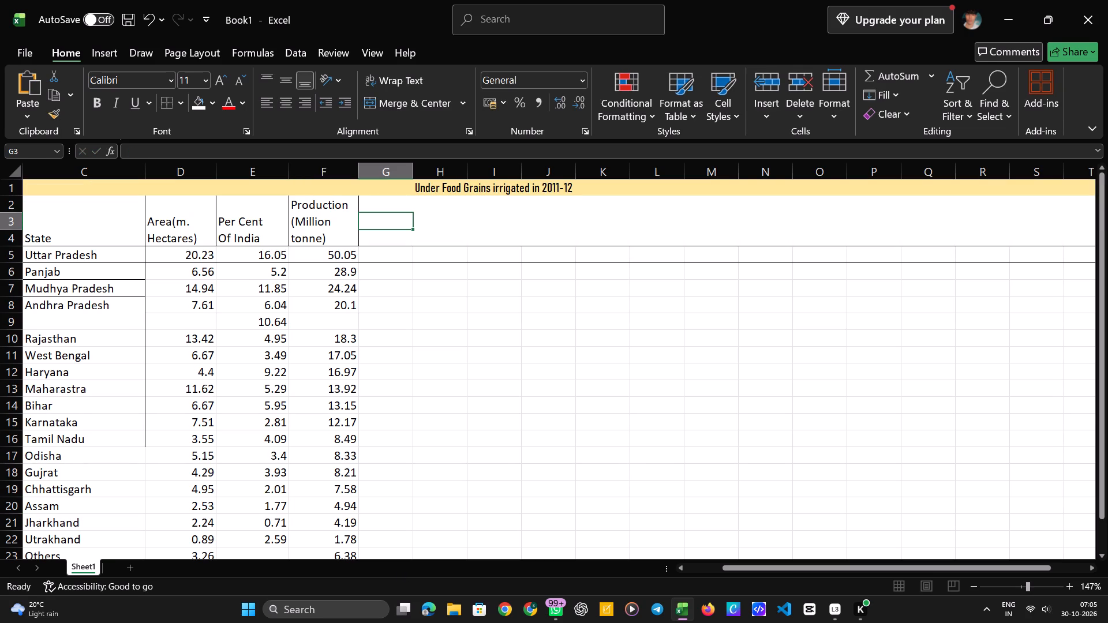
pyautogui.moveTo(414, 169); pyautogui.dragTo(427, 172)
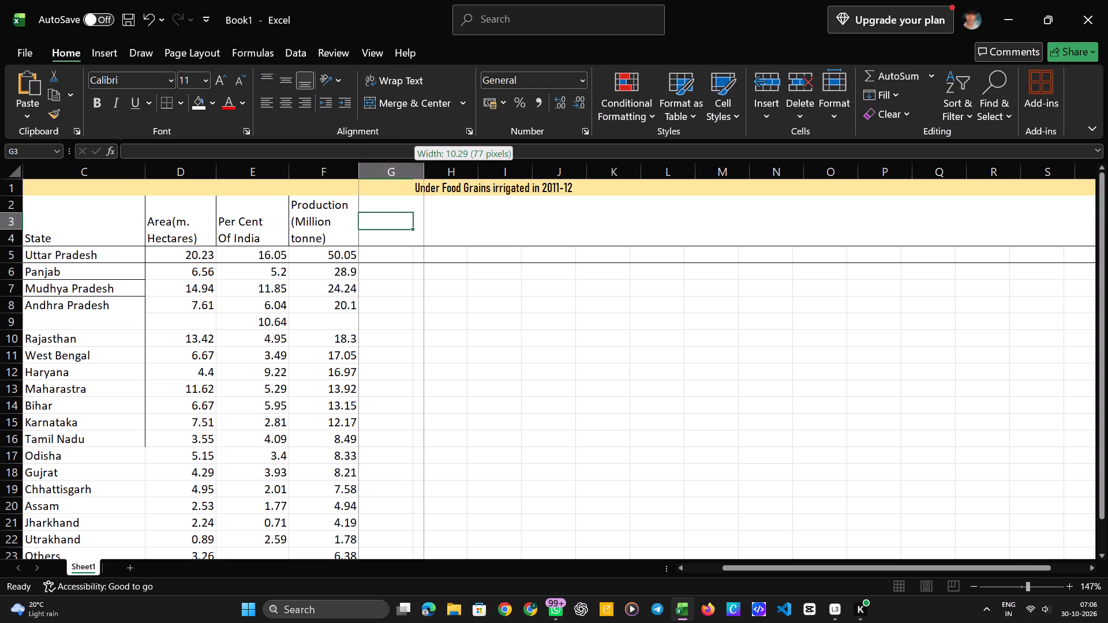
pyautogui.moveTo(427, 172); pyautogui.dragTo(431, 175)
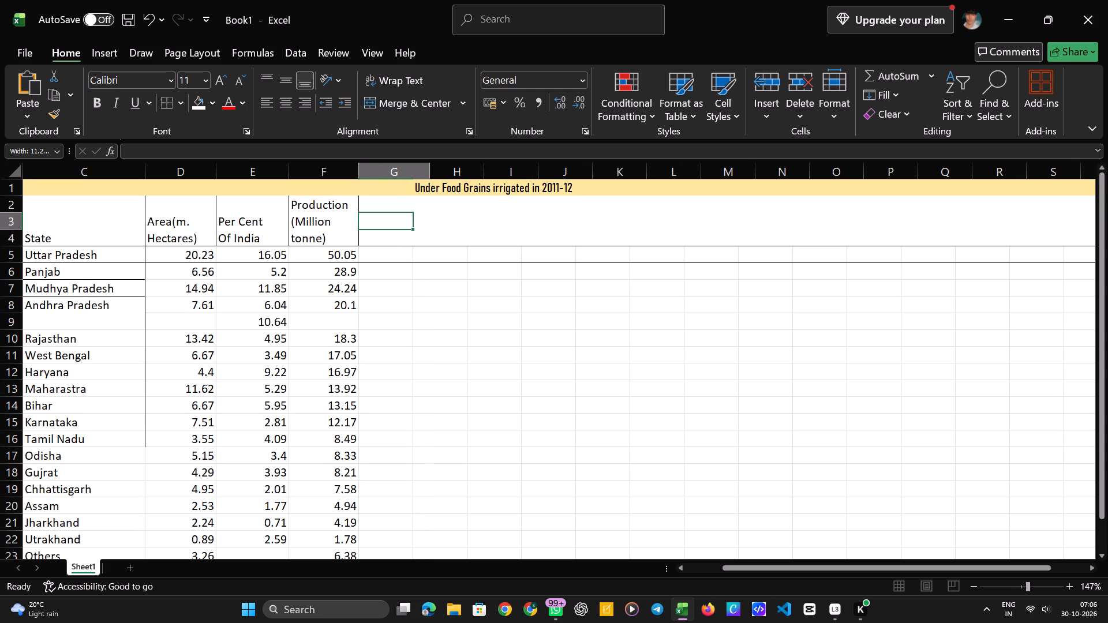
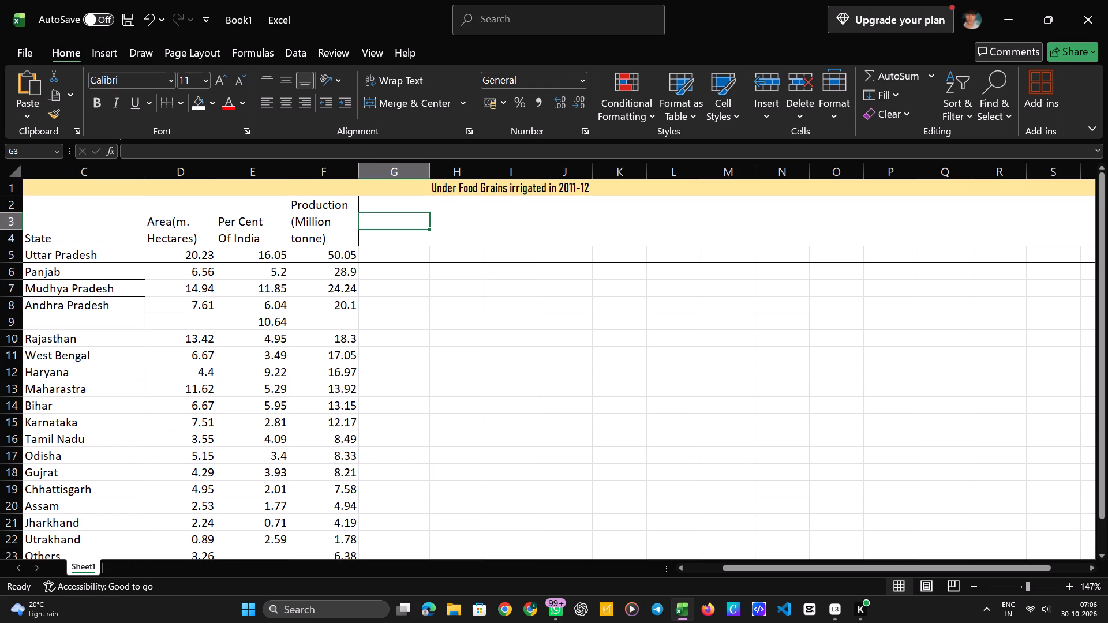
# Enter Per cent in cell G3 as the first line of the heading beside the Production column.
pyautogui.press('p')
pyautogui.press('BackSpace')
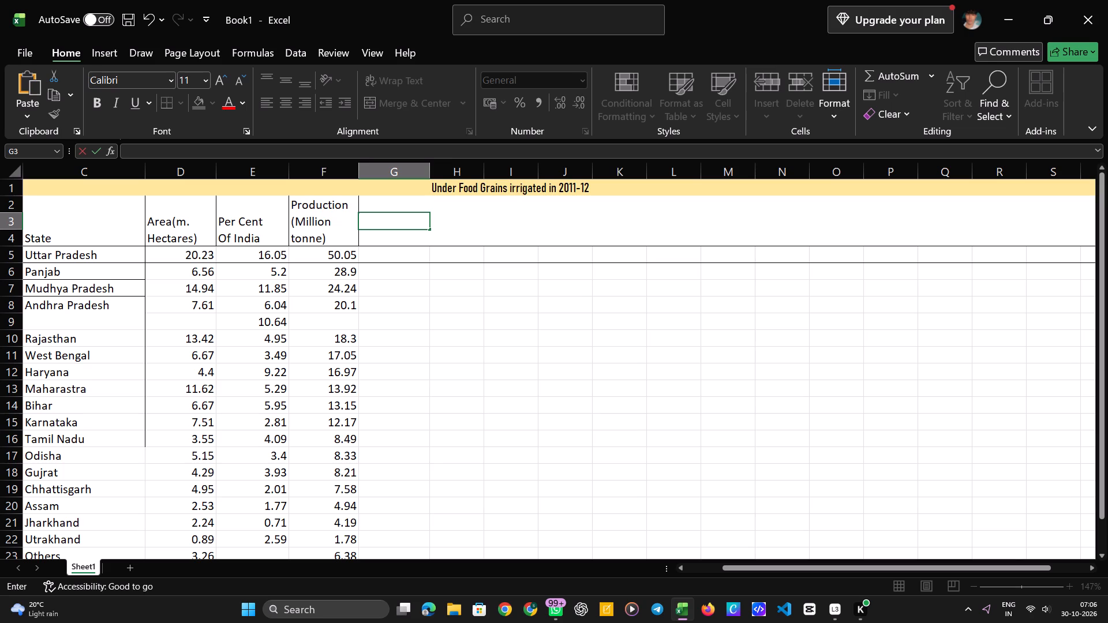
pyautogui.press('p')
pyautogui.write('et')
pyautogui.press('BackSpace')
pyautogui.press('r')
pyautogui.press('space')
pyautogui.press('c')
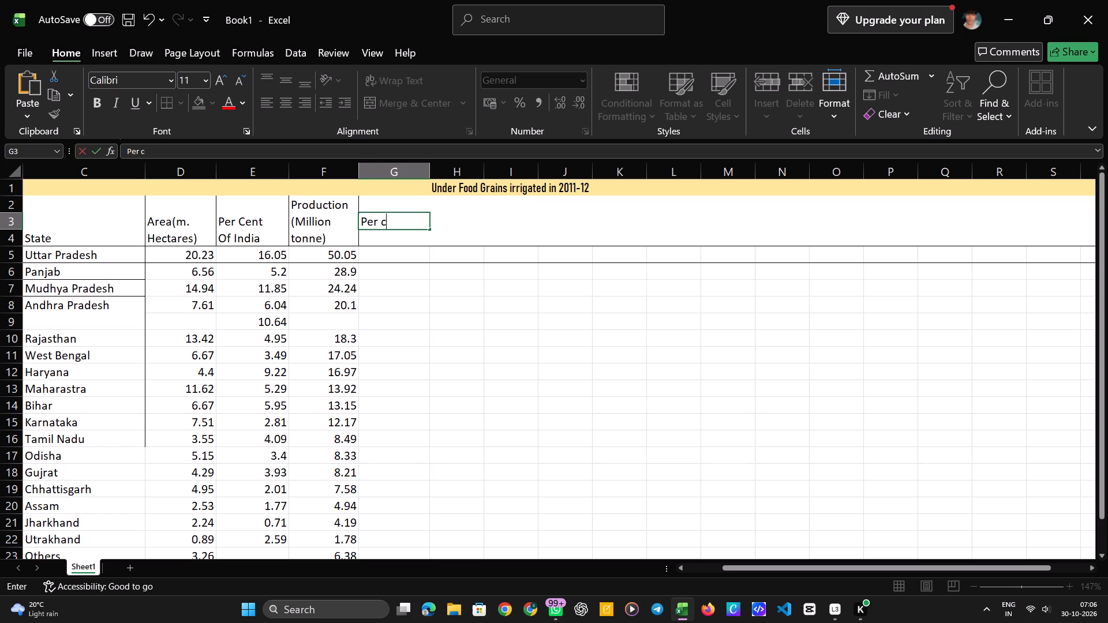
pyautogui.press('e')
pyautogui.press('n')
pyautogui.press('t')
# Enter Of india in cell G4 as the second line of the column G heading.
pyautogui.click(402, 242)
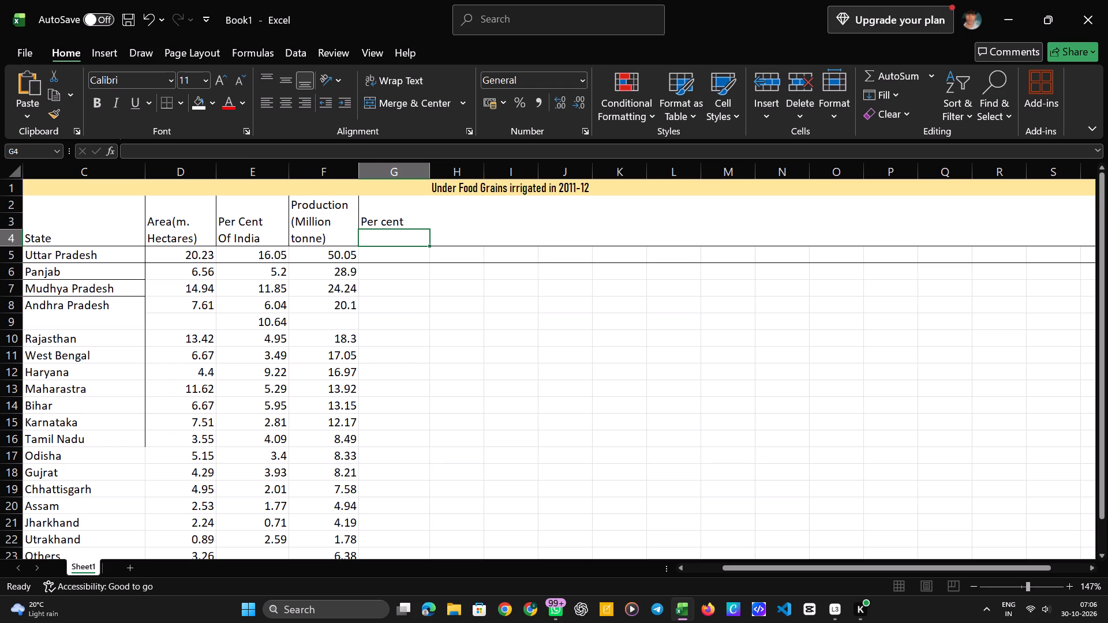
pyautogui.press('o')
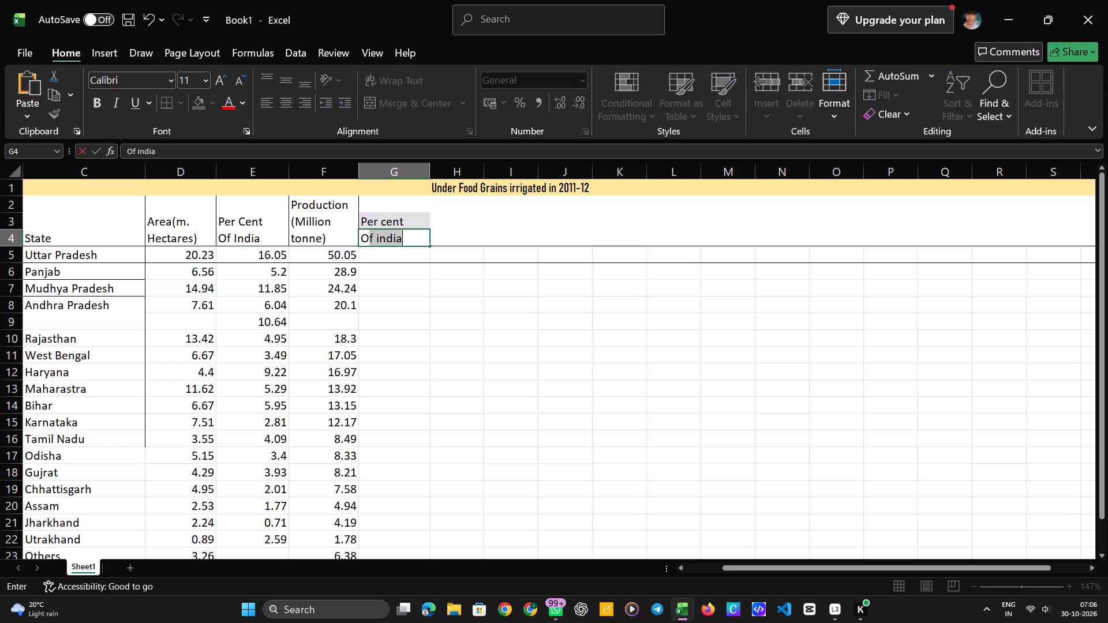
pyautogui.press('f')
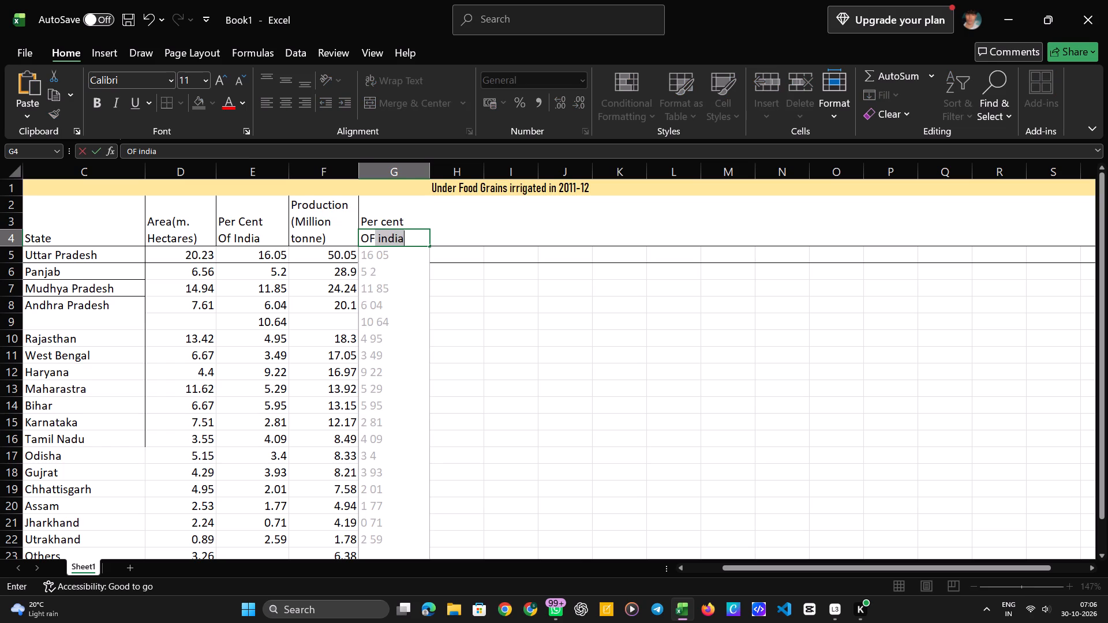
pyautogui.click(417, 237)
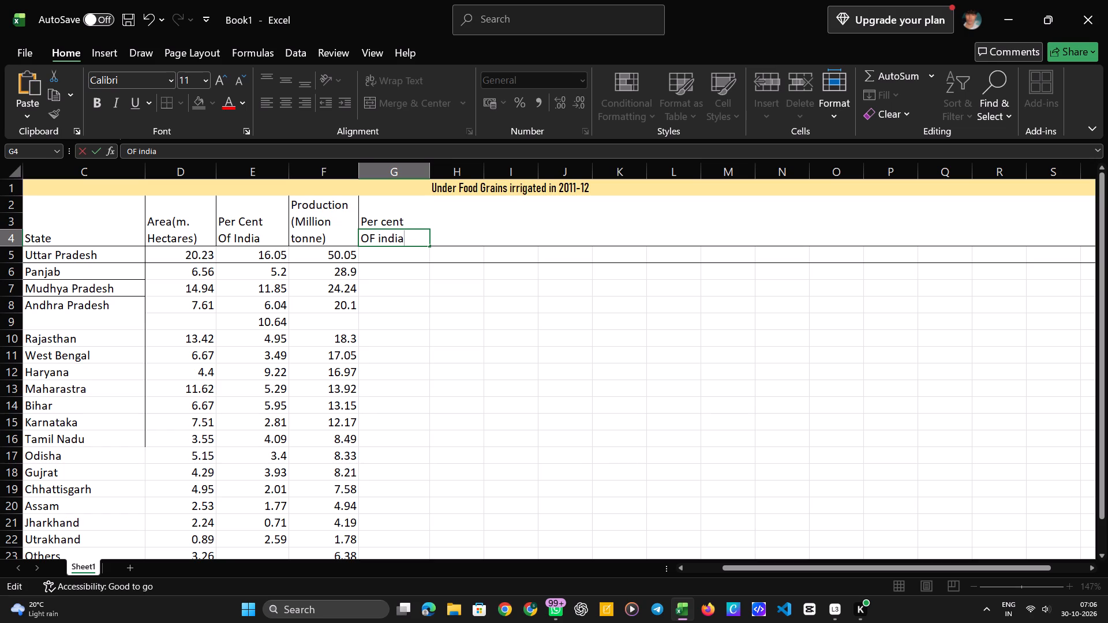
pyautogui.click(375, 237)
pyautogui.press('BackSpace')
pyautogui.press('f')
pyautogui.click(407, 239)
# Enter 18.9 as the production per cent of India for Uttar Pradesh in cell G5.
pyautogui.click(398, 259)
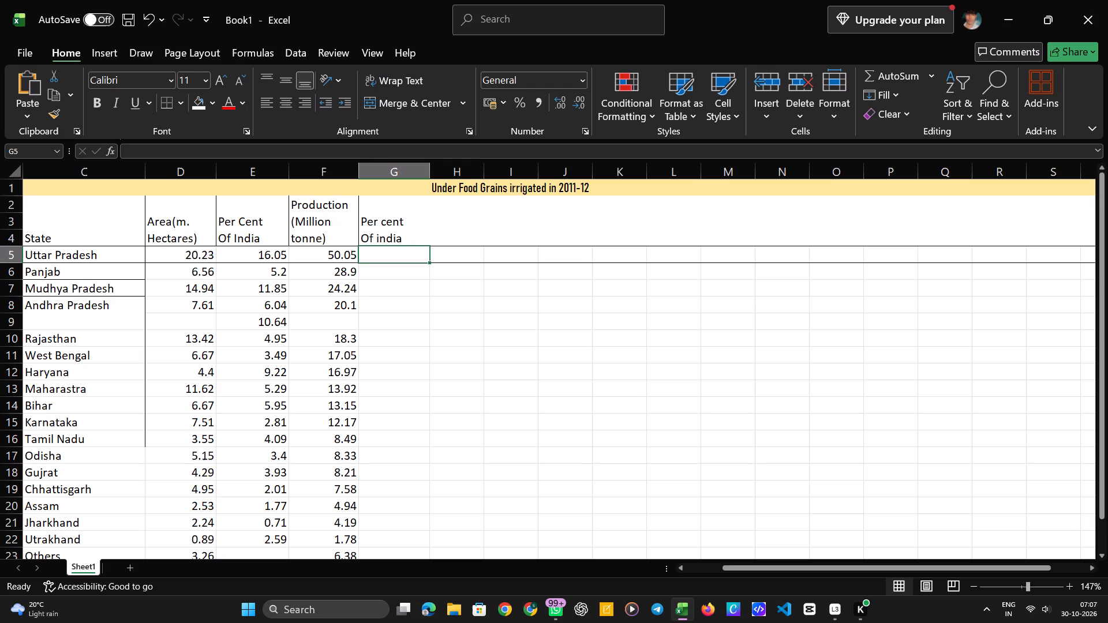
pyautogui.press('1')
pyautogui.press('8')
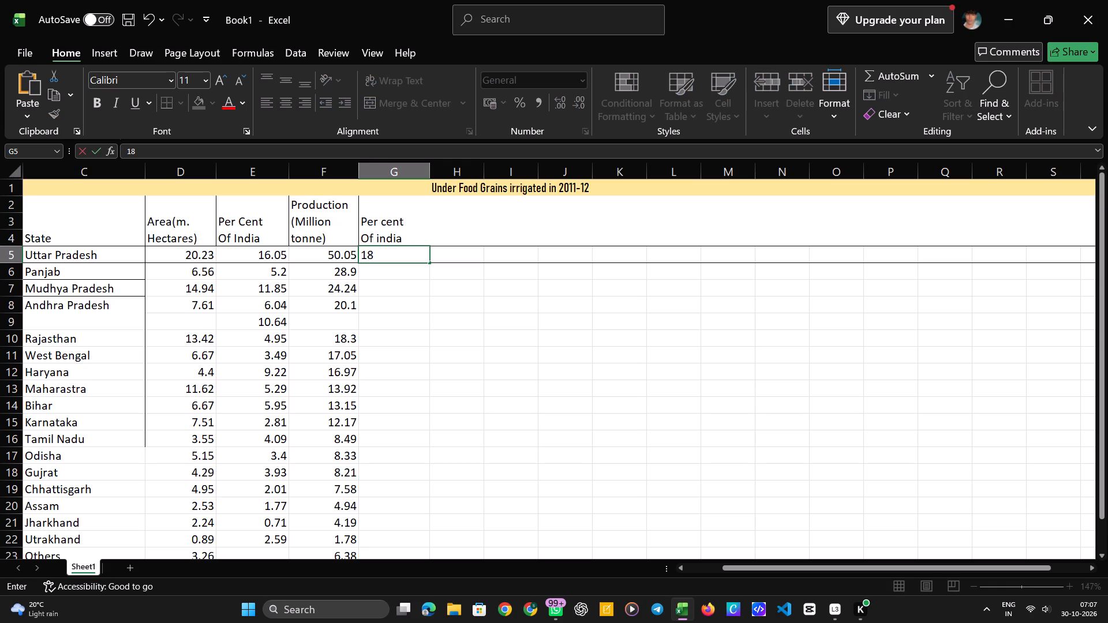
pyautogui.press('.')
pyautogui.press('9')
pyautogui.press('Return')
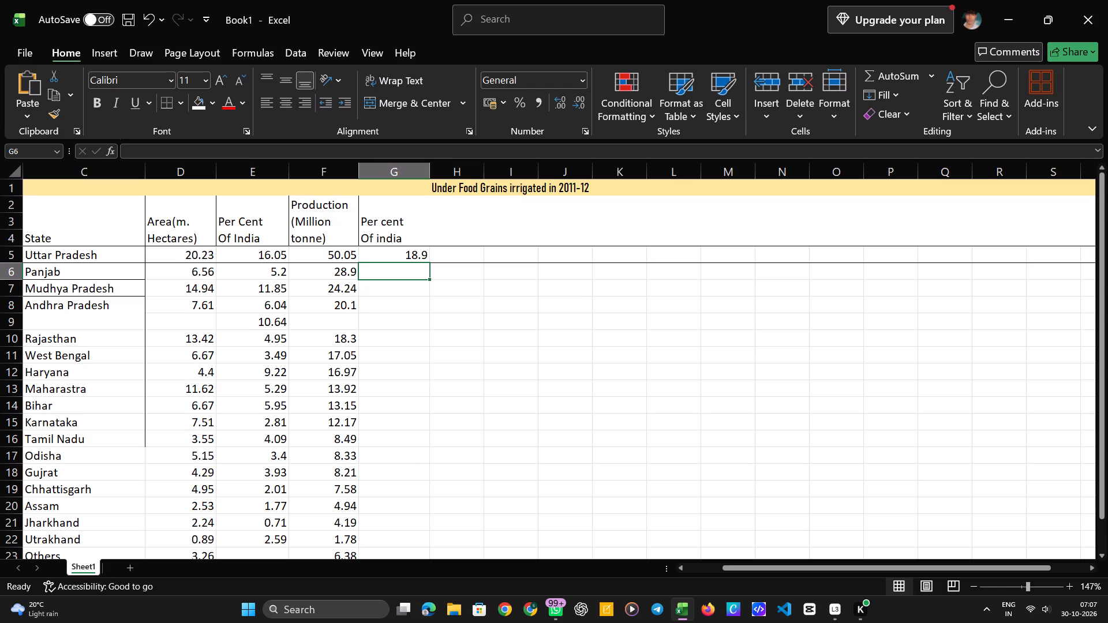
# Enter 10.92 as the production per cent of India for Panjab in cell G6.
pyautogui.press('1')
pyautogui.press('p')
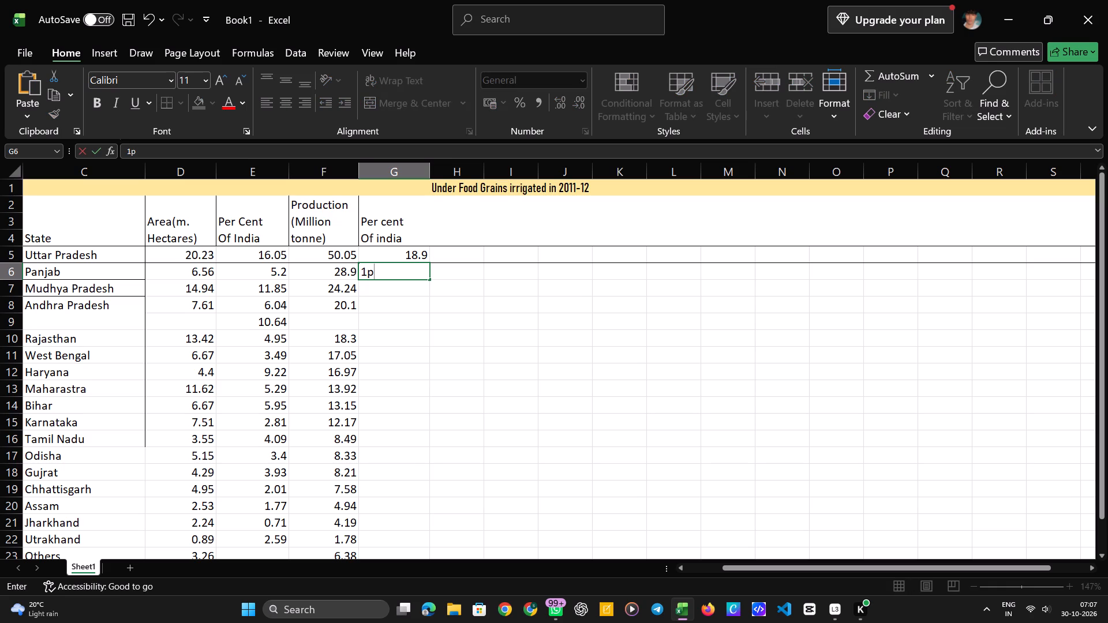
pyautogui.press('BackSpace')
pyautogui.press('0')
pyautogui.press('.')
pyautogui.press('9')
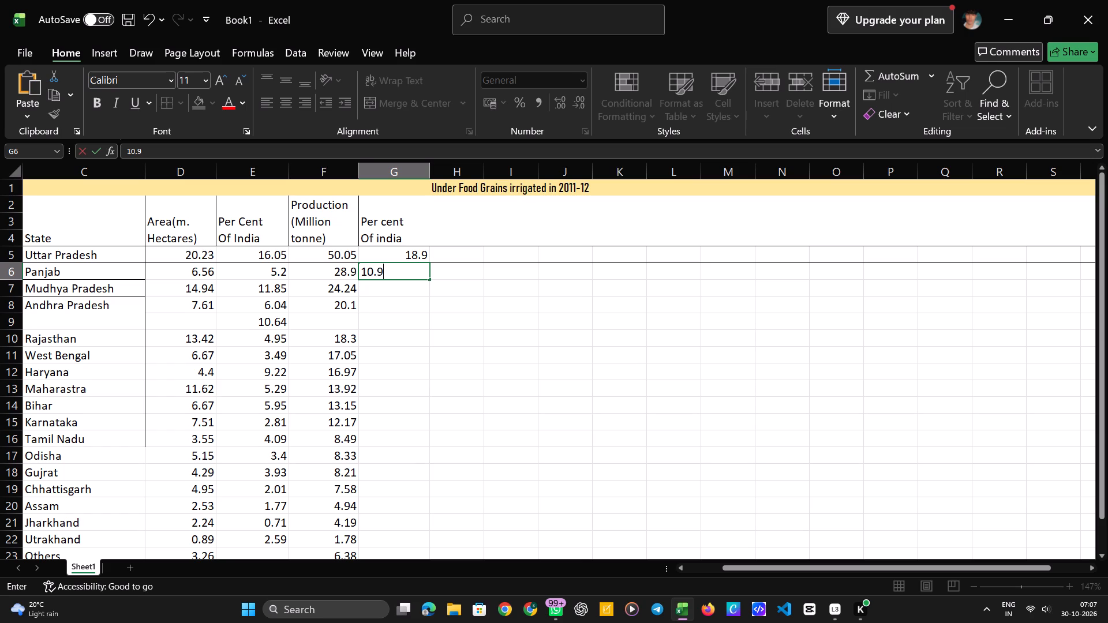
pyautogui.press('2')
pyautogui.press('Return')
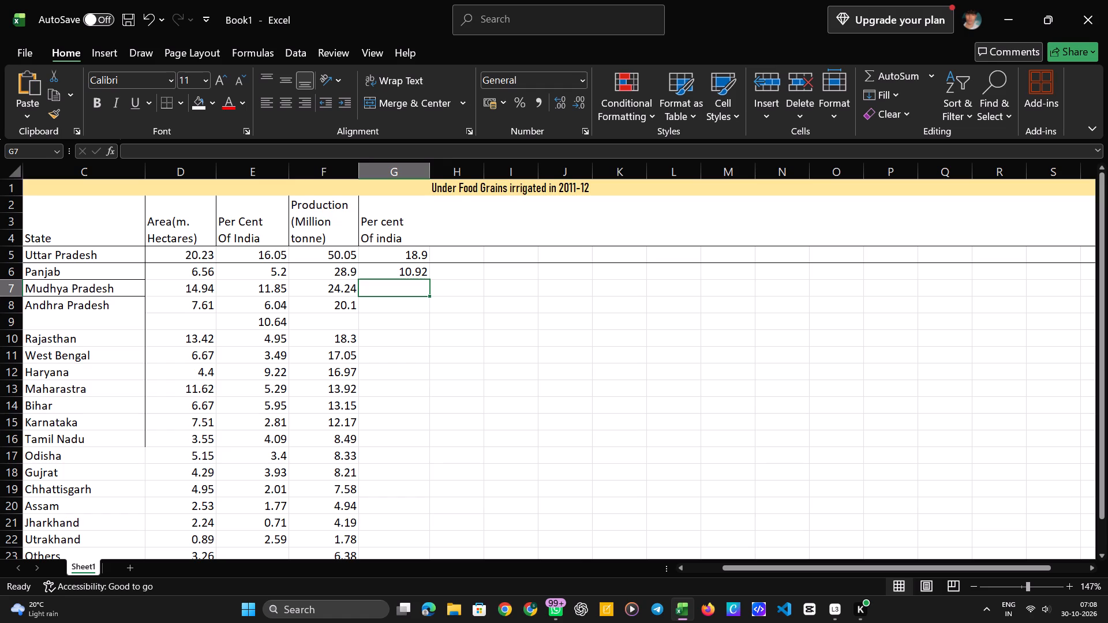
# Enter 9.15 as the production per cent of India for Mudhya Pradesh in cell G7.
pyautogui.press('9')
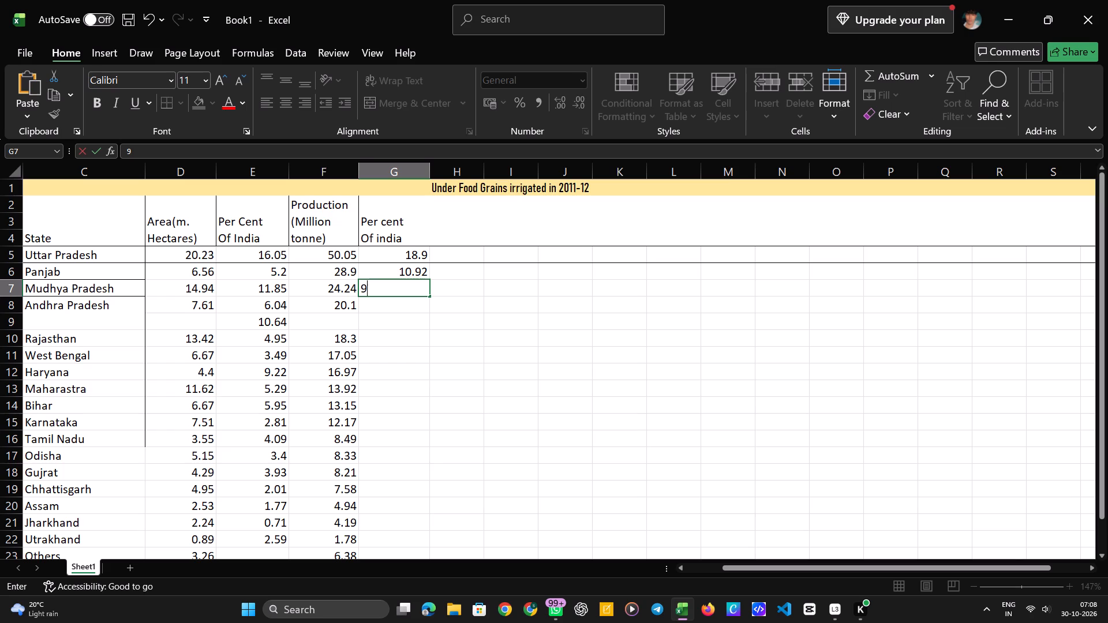
pyautogui.press('.')
pyautogui.press('1')
pyautogui.press('5')
pyautogui.press('Return')
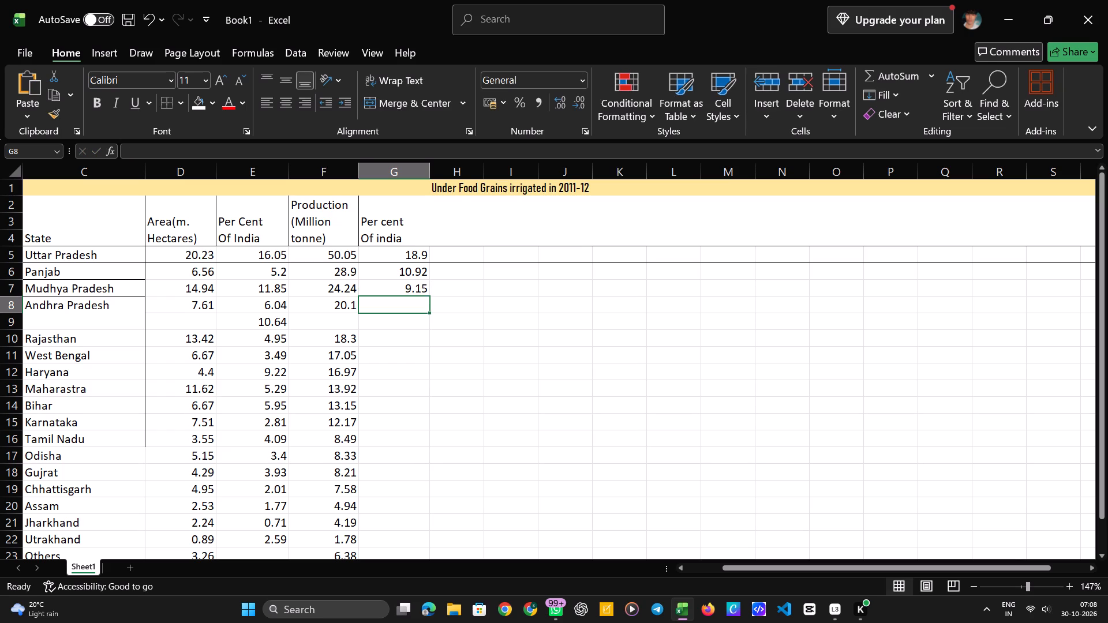
# Enter 7.59 as the production per cent of India for Andhra Pradesh in cell G8.
pyautogui.press('7')
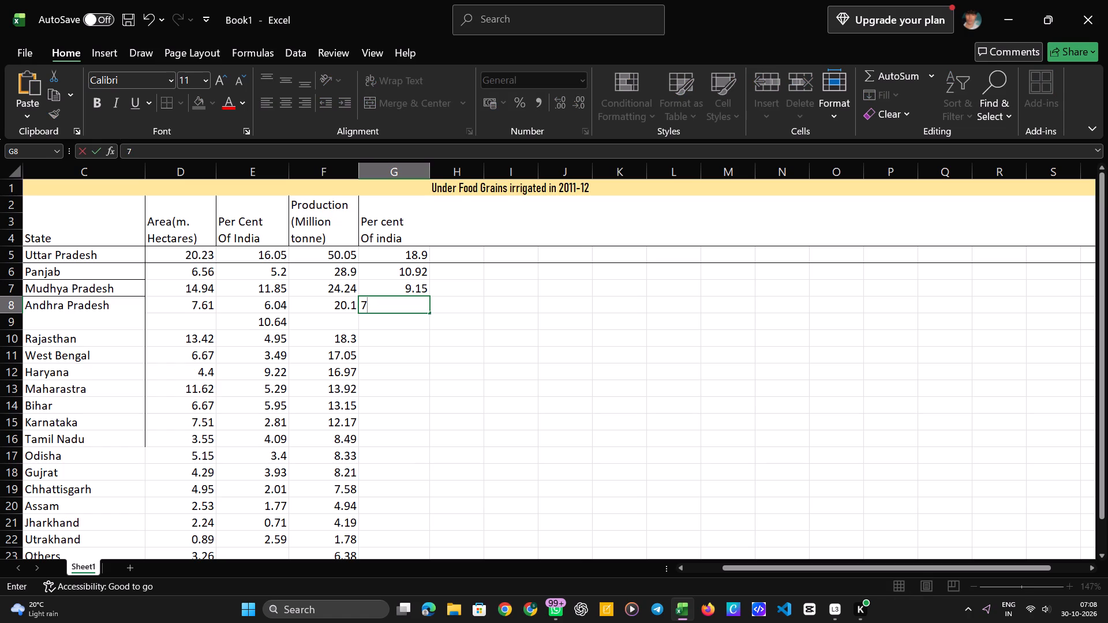
pyautogui.press('.')
pyautogui.press('5')
pyautogui.press('9')
pyautogui.press('Return')
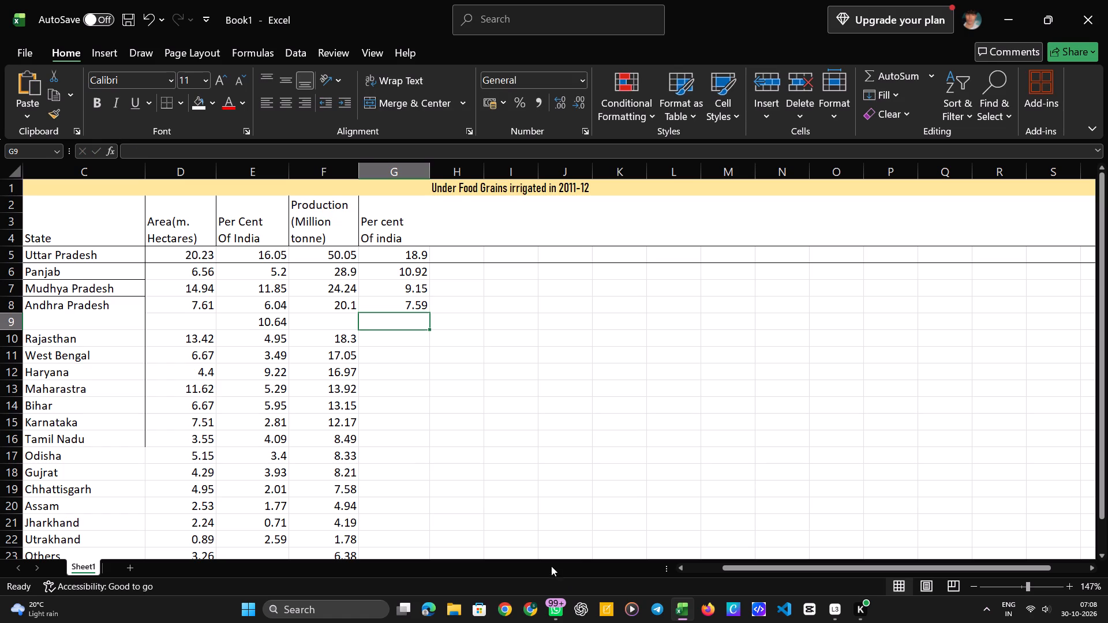
# Enter 6.91 as the production per cent of India for Rajasthan in cell G10.
pyautogui.click(413, 333)
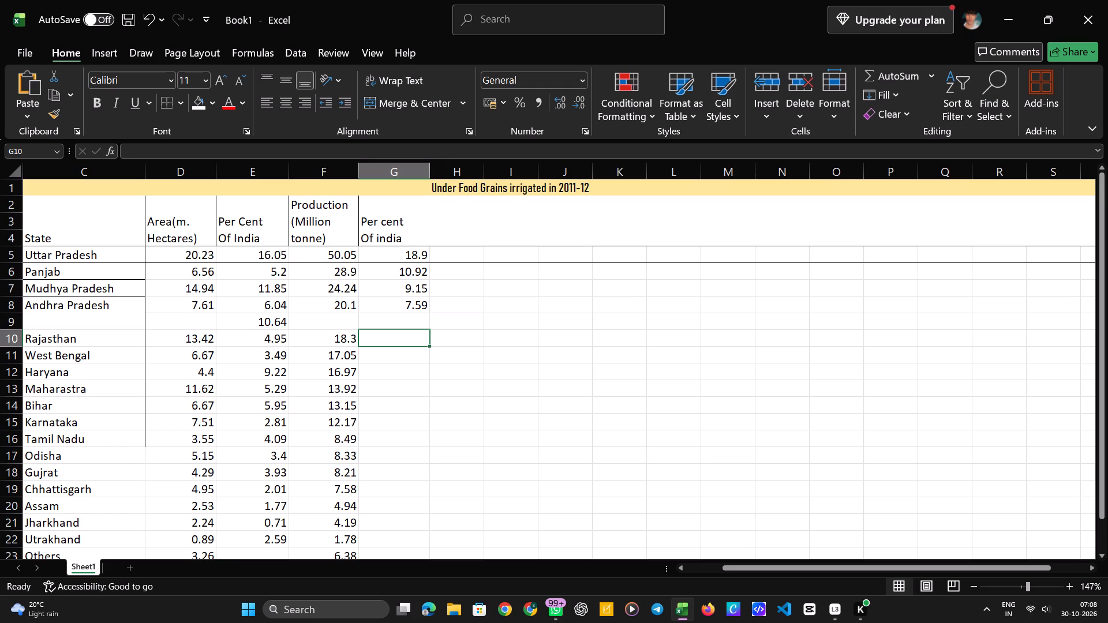
pyautogui.press('6')
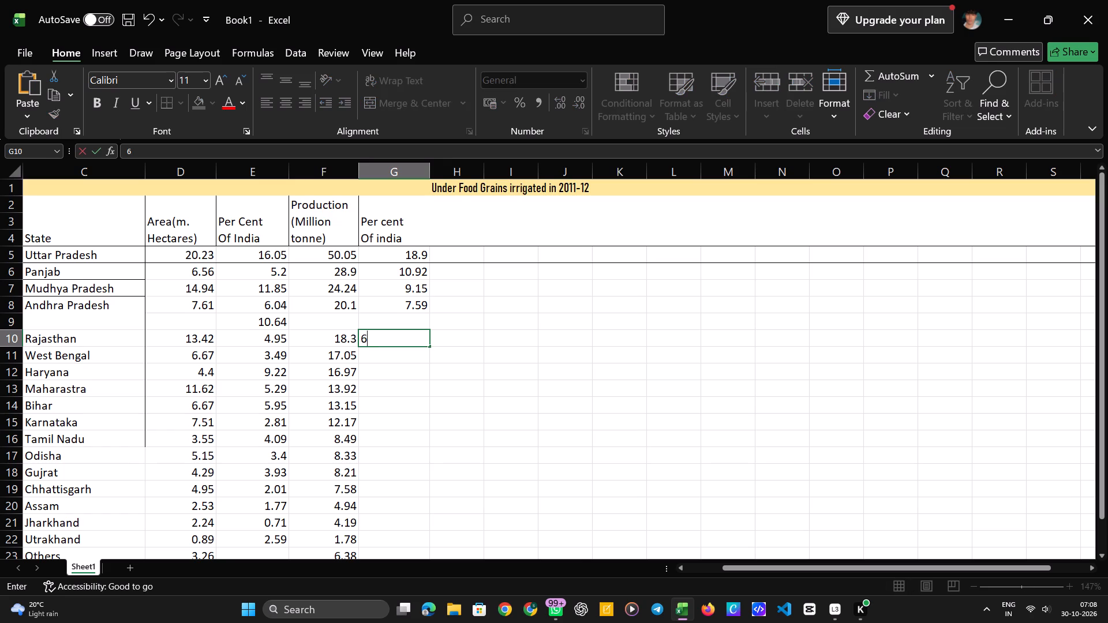
pyautogui.press('.')
pyautogui.press('9')
pyautogui.press('1')
pyautogui.press('Return')
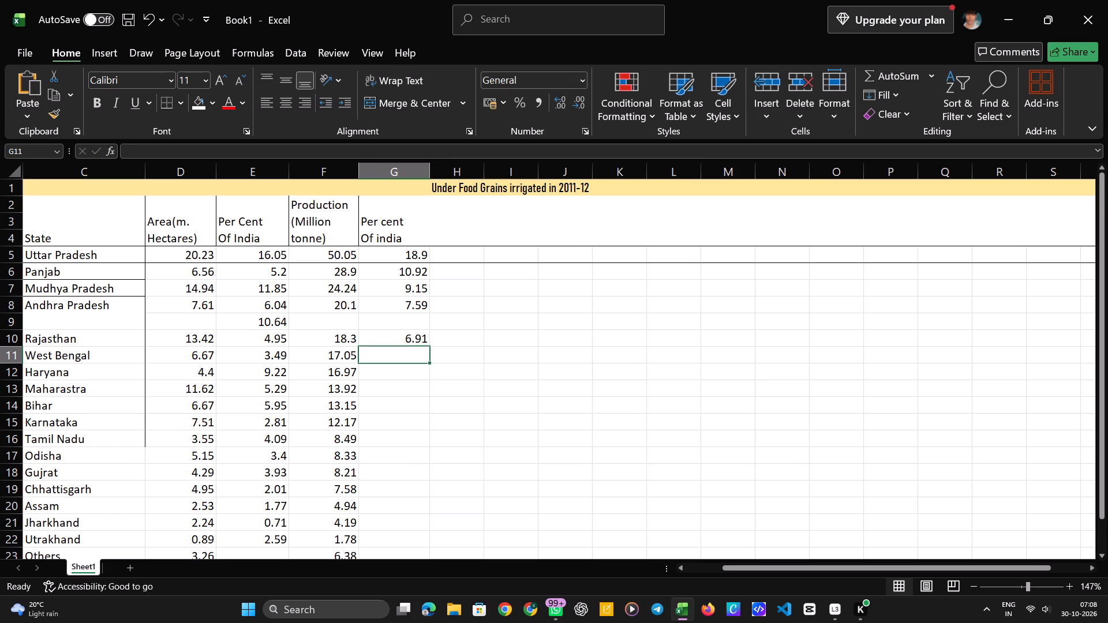
# Enter 6.41 as the production per cent of India for West Bengal in cell G11.
pyautogui.press('6')
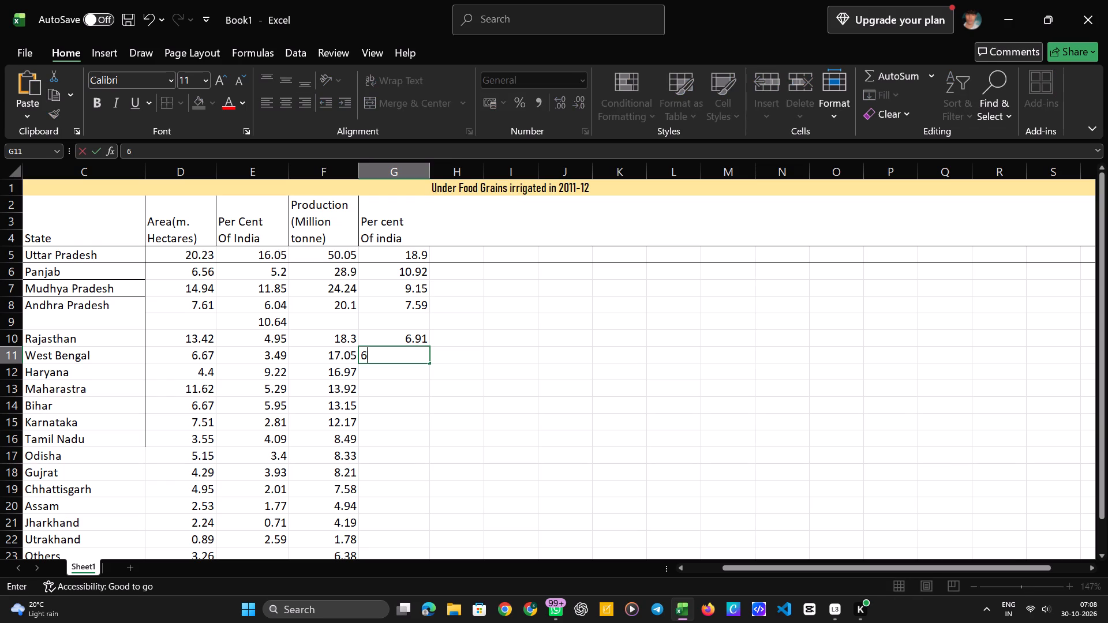
pyautogui.press('.')
pyautogui.press('4')
pyautogui.press('1')
pyautogui.press('Return')
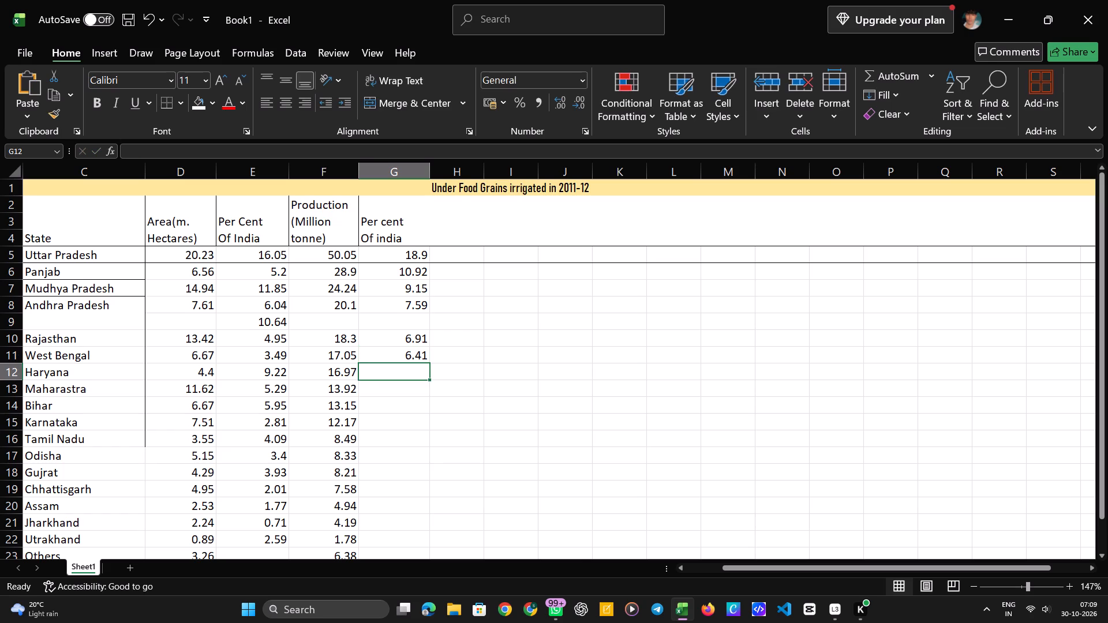
# Enter 5.26 as the production per cent of India for Haryana in cell G12.
pyautogui.press('5')
pyautogui.press('.')
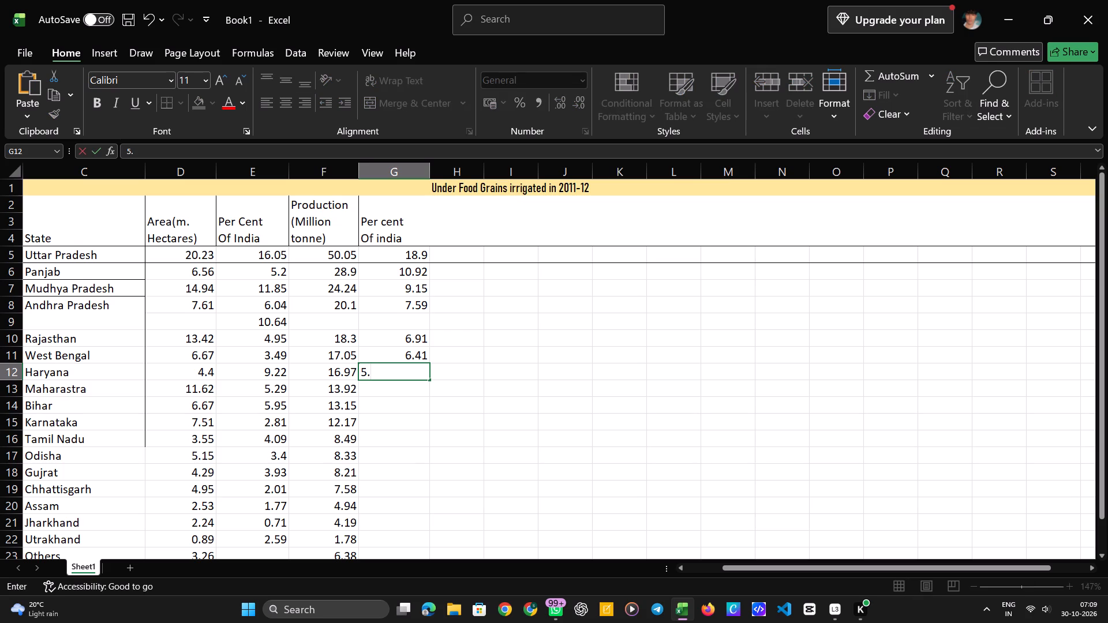
pyautogui.press('2')
pyautogui.press('6')
pyautogui.press('Return')
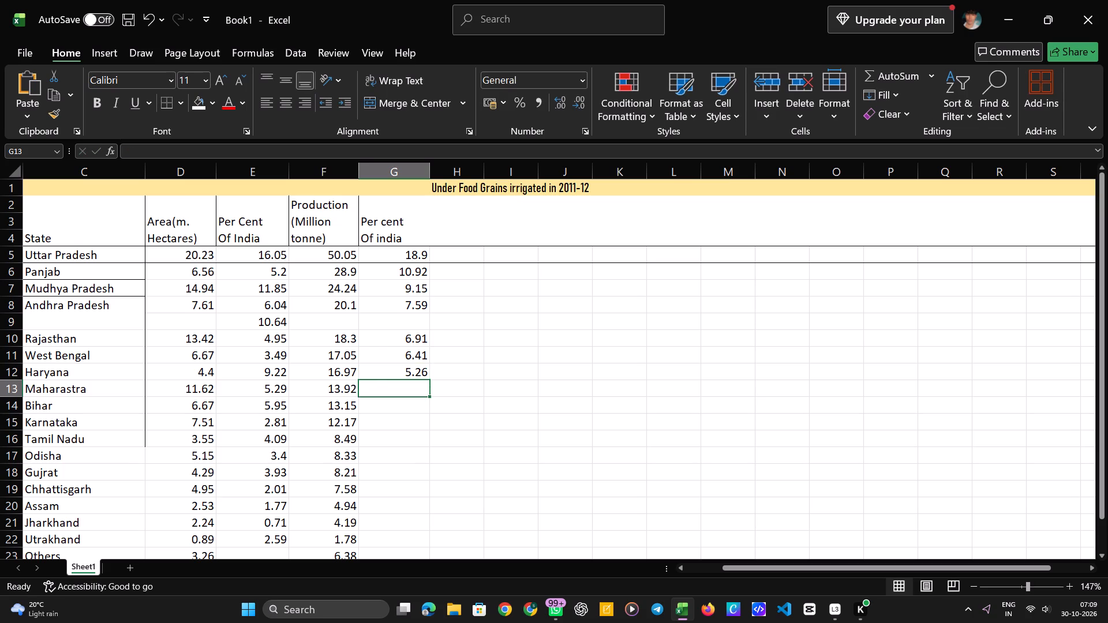
# Enter 4.97 as the production per cent of India for Maharastra in cell G13.
pyautogui.press('4')
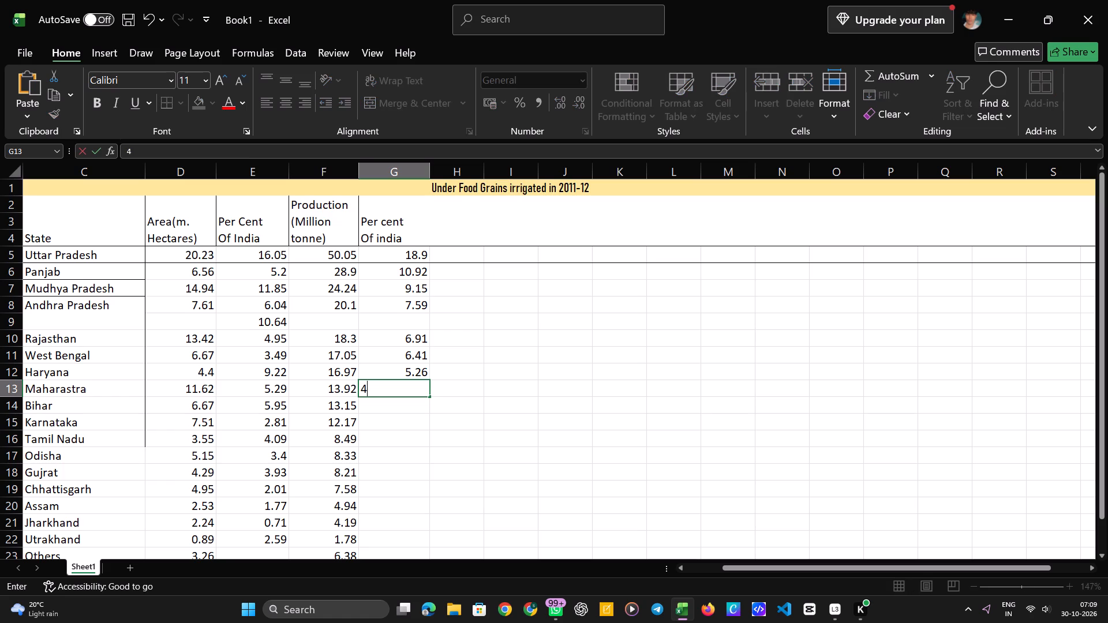
pyautogui.press('.')
pyautogui.press('9')
pyautogui.press('7')
pyautogui.press('Return')
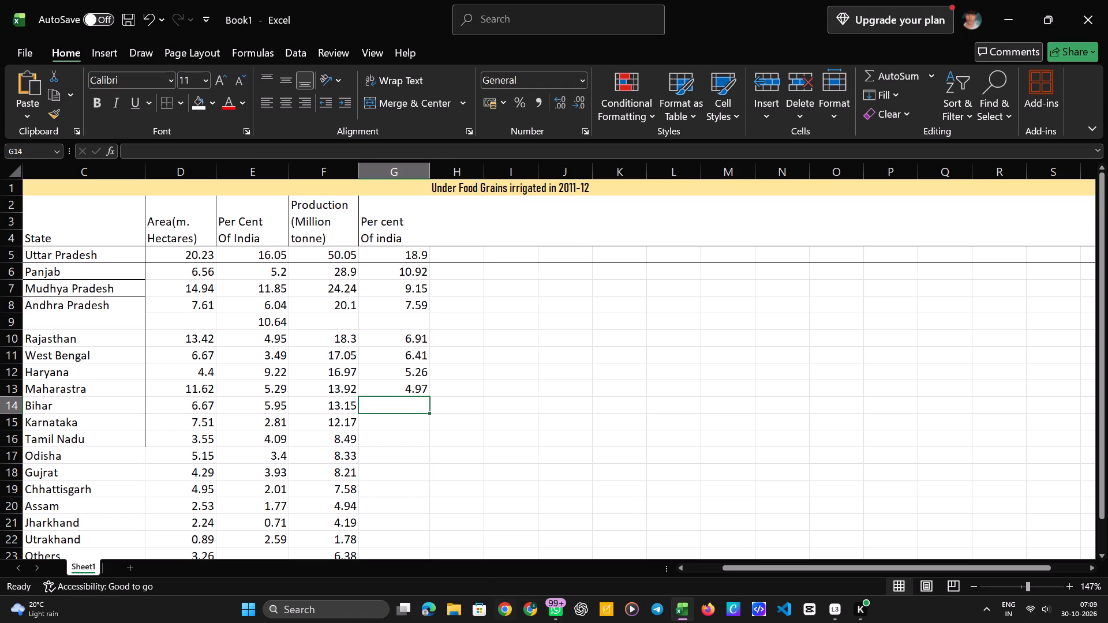
# Enter 4.6 as the production per cent of India for Bihar in cell G14.
pyautogui.press('4')
pyautogui.press('.')
pyautogui.press('6')
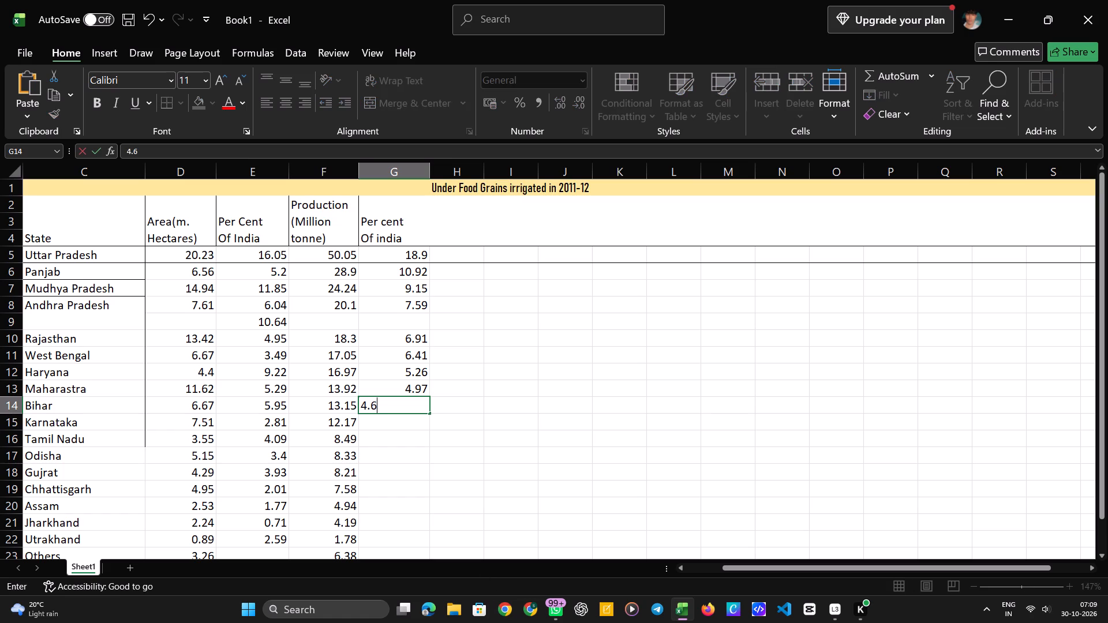
pyautogui.click(386, 431)
# Enter 3.1 as the production per cent of India for Karnataka in cell G15.
pyautogui.click(388, 427)
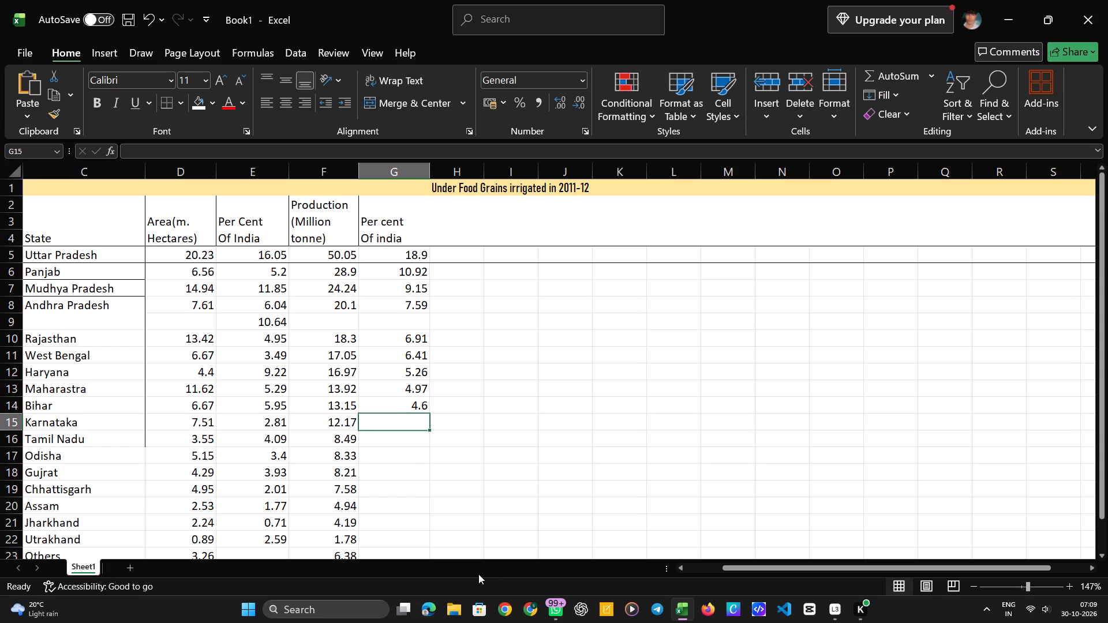
pyautogui.press('3')
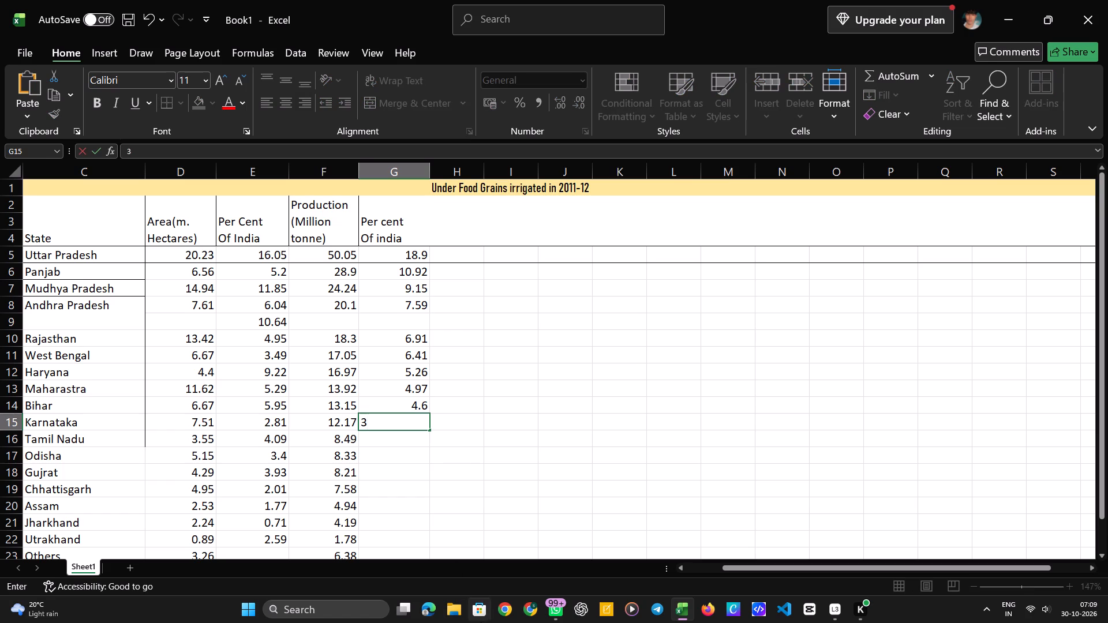
pyautogui.press('.')
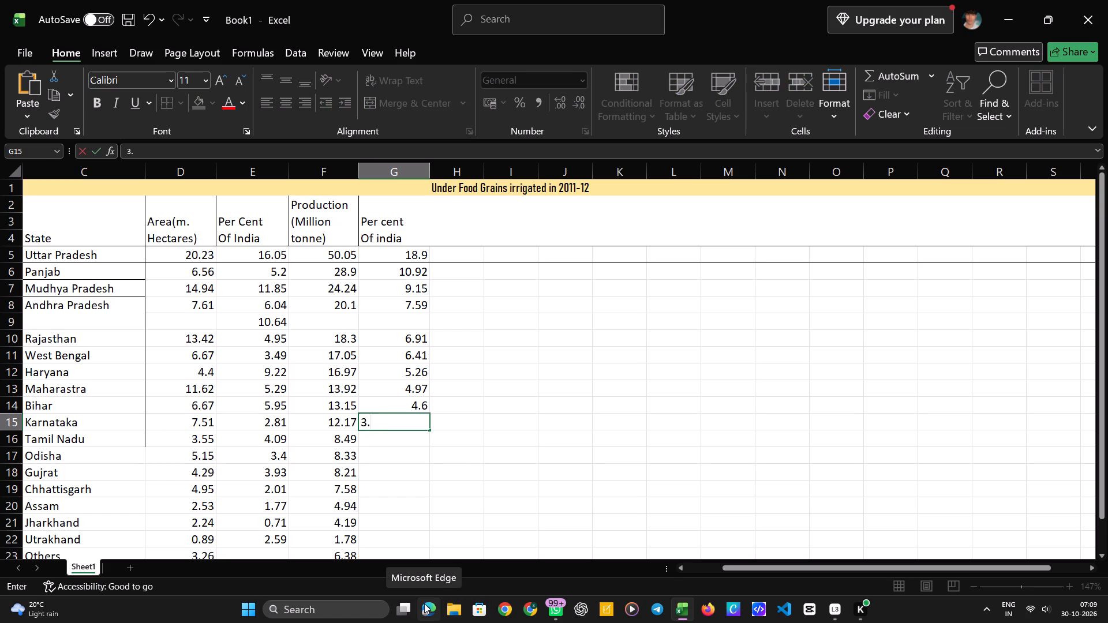
pyautogui.press('1')
pyautogui.press('Return')
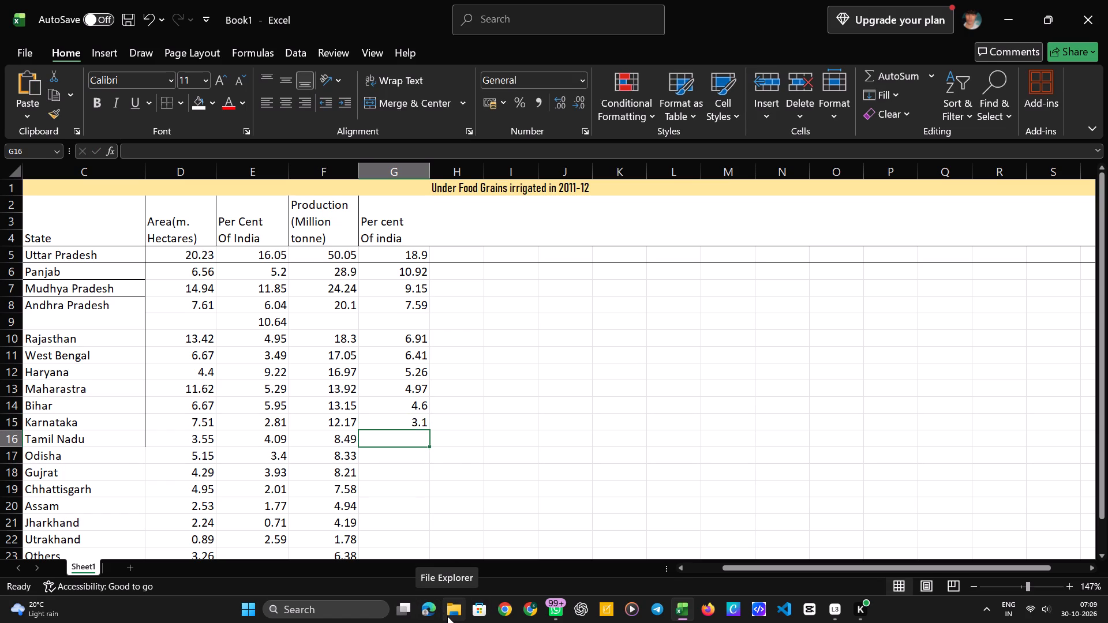
# Enter 2.86 as the production per cent of India for Tamil Nadu in cell G16.
pyautogui.press('2')
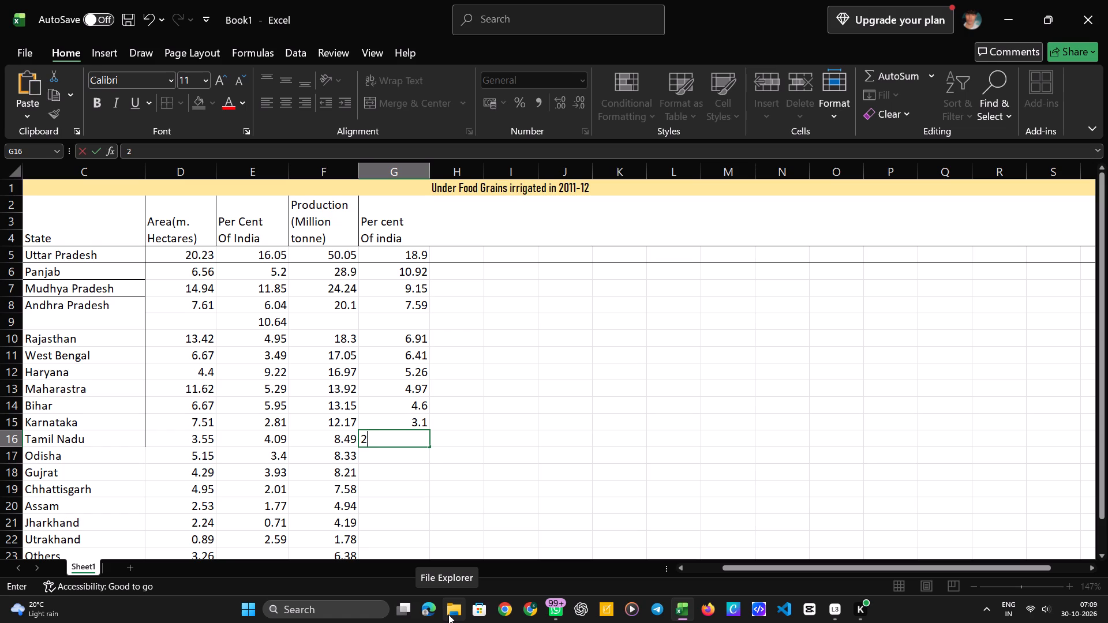
pyautogui.press('.')
pyautogui.press('8')
pyautogui.press('6')
pyautogui.click(383, 455)
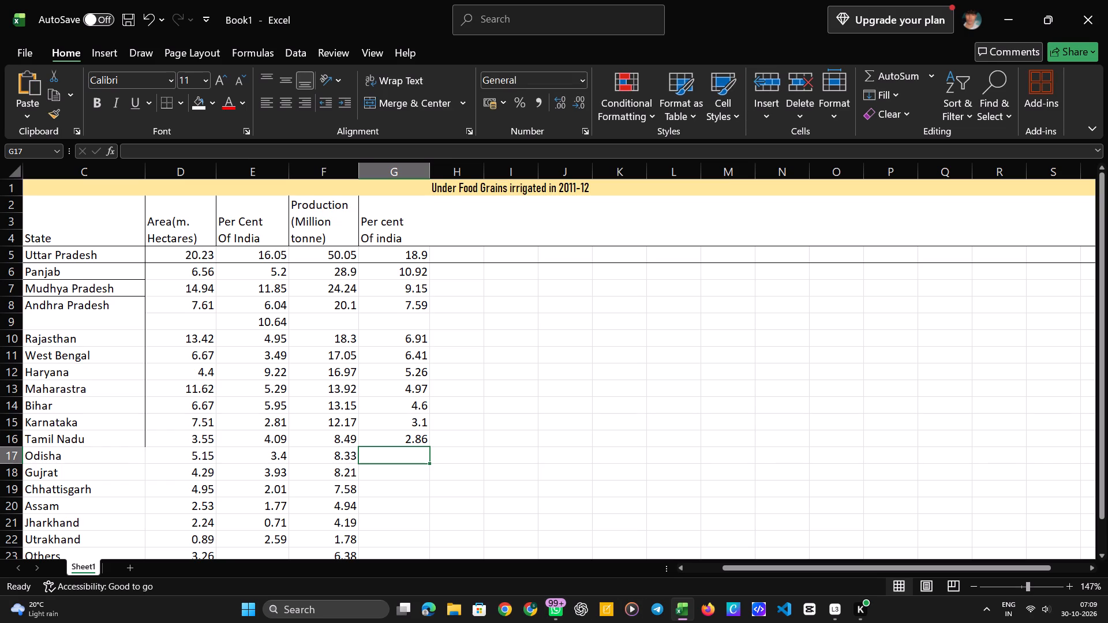
# Enter 1.87 as the production per cent of India for Odisha in cell G17.
pyautogui.press('1')
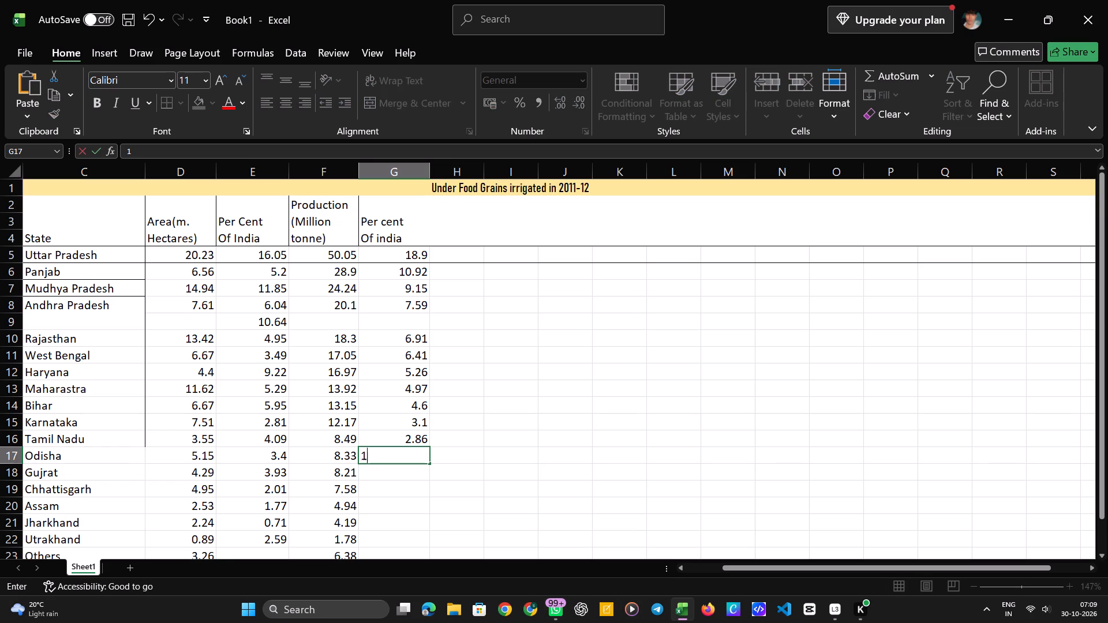
pyautogui.press('.')
pyautogui.press('8')
pyautogui.press('7')
pyautogui.press('Return')
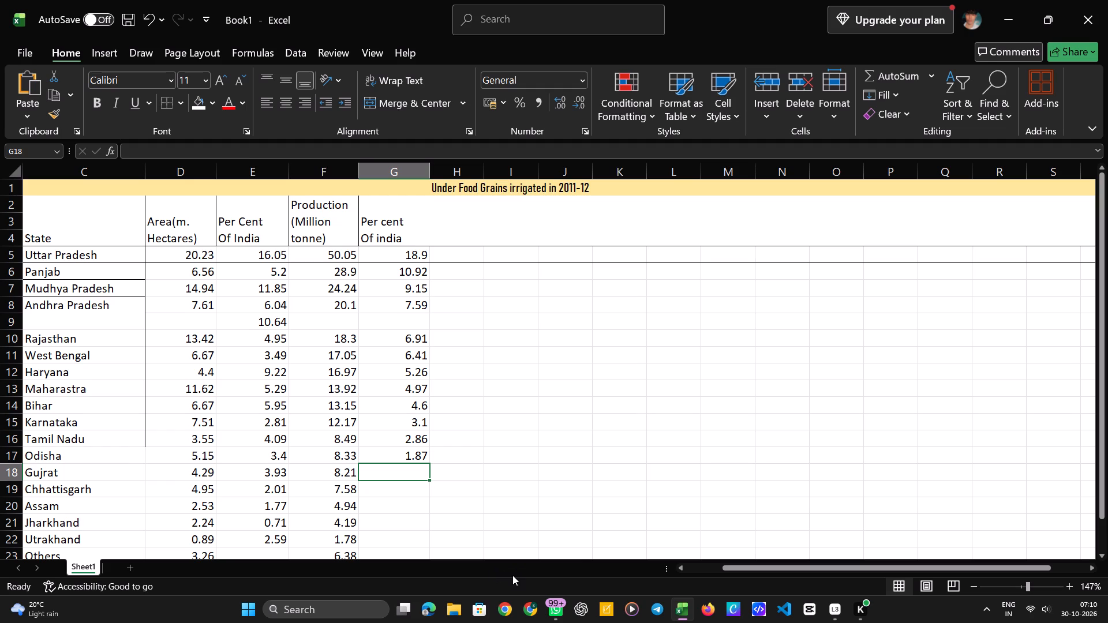
# Enter 1.58 as the production per cent of India for Gujrat in cell G18.
pyautogui.press('1')
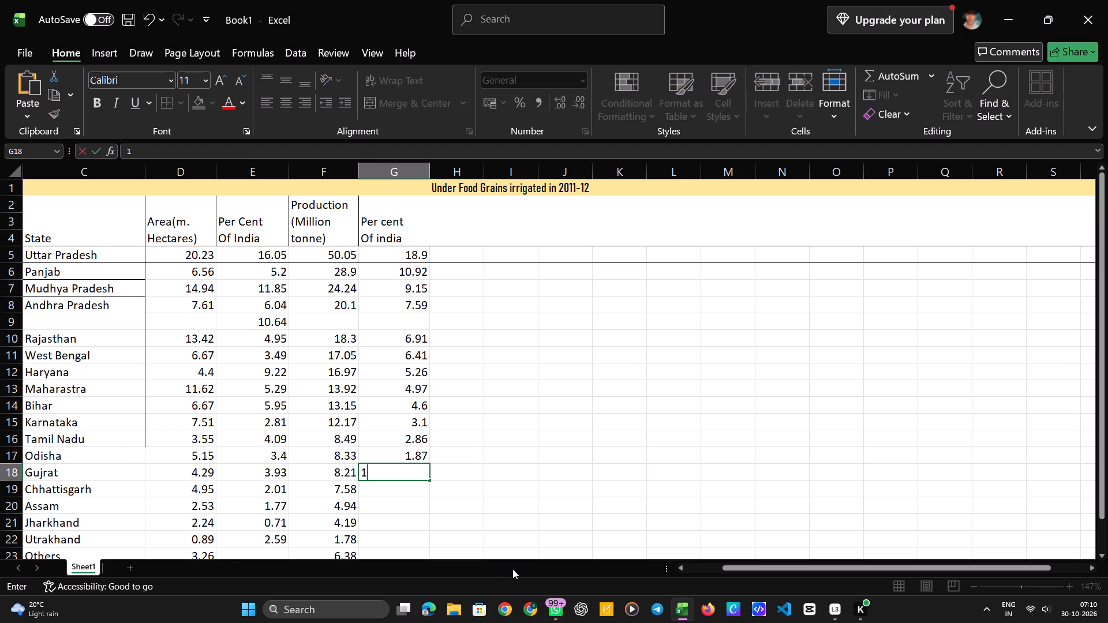
pyautogui.press('.')
pyautogui.press('5')
pyautogui.press('8')
pyautogui.press('Return')
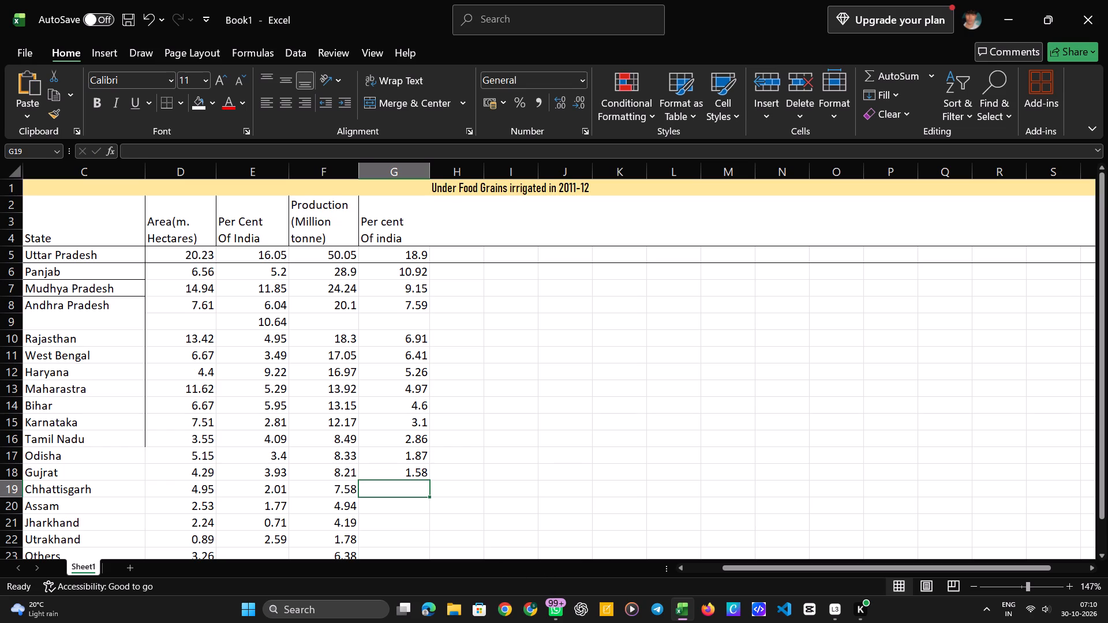
# Enter 0.67 as the production per cent of India for Chhattisgarh in cell G19.
pyautogui.press('0')
pyautogui.press('.')
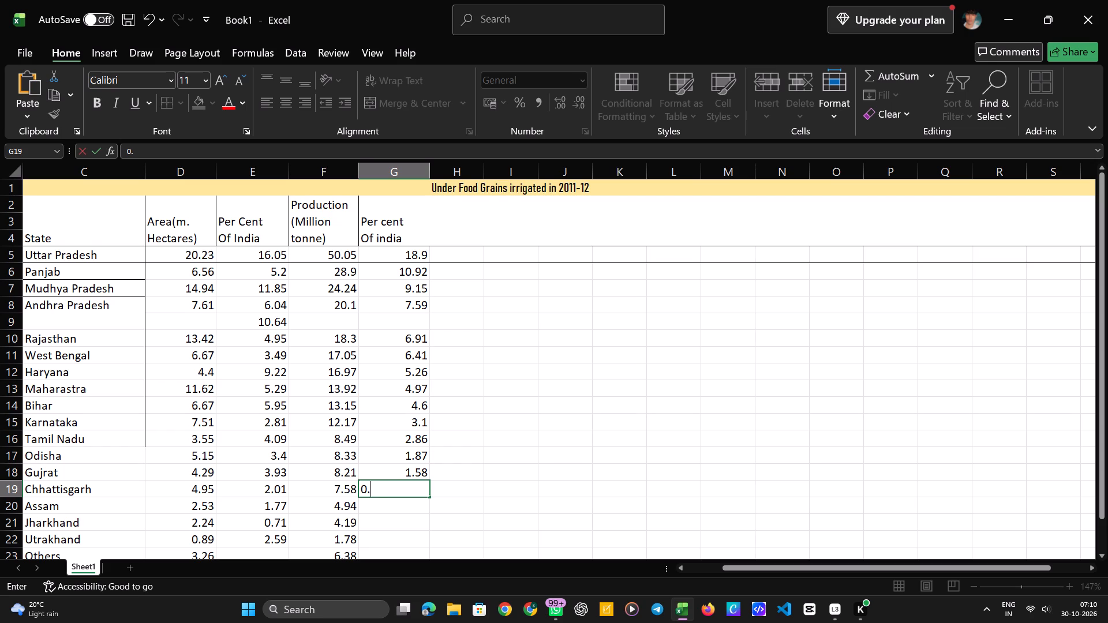
pyautogui.press('6')
pyautogui.press('7')
pyautogui.press('Return')
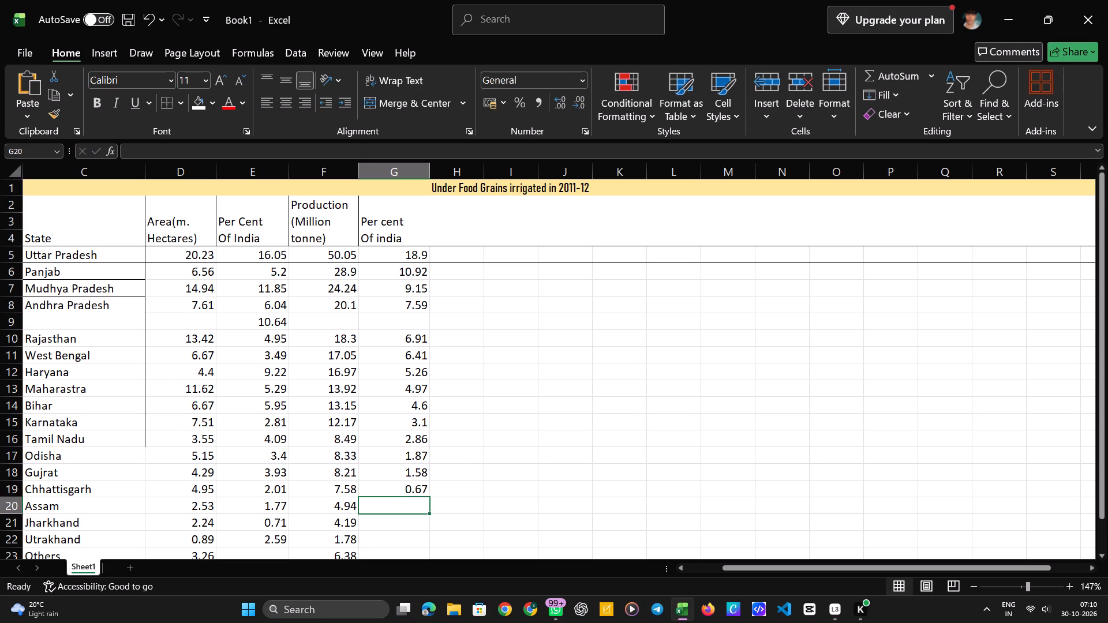
# Enter 2.41 as the production per cent of India for Assam in cell G20.
pyautogui.press('2')
pyautogui.press('.')
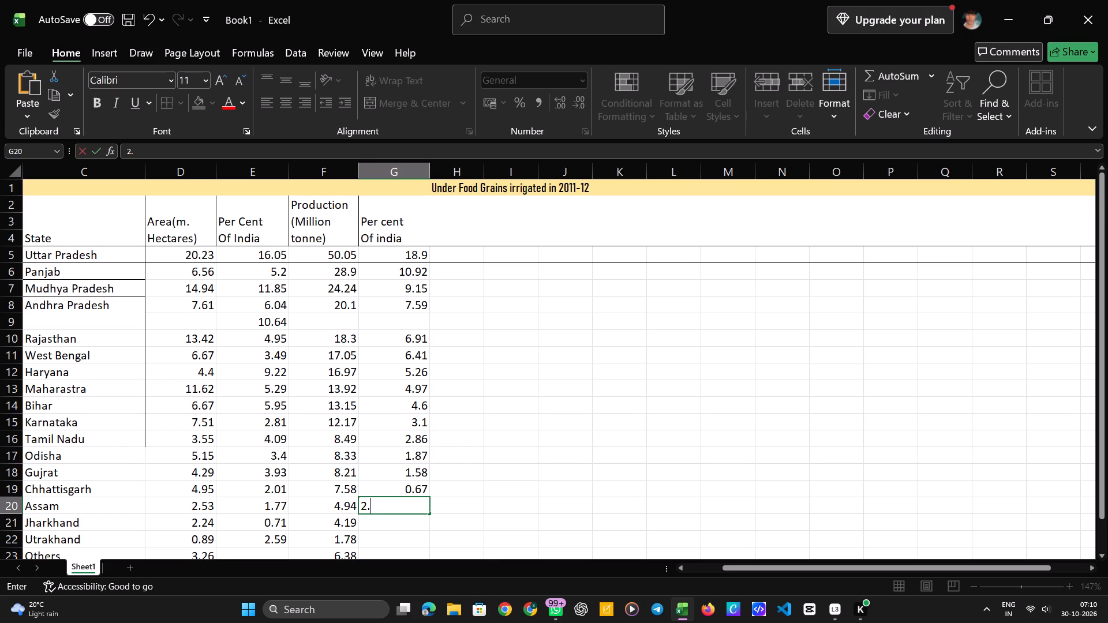
pyautogui.press('4')
pyautogui.press('1')
pyautogui.press('Return')
# Enter a backtick (`) in the production per cent cell for Jharkhand, G21.
pyautogui.scroll(-1, 478, 523)
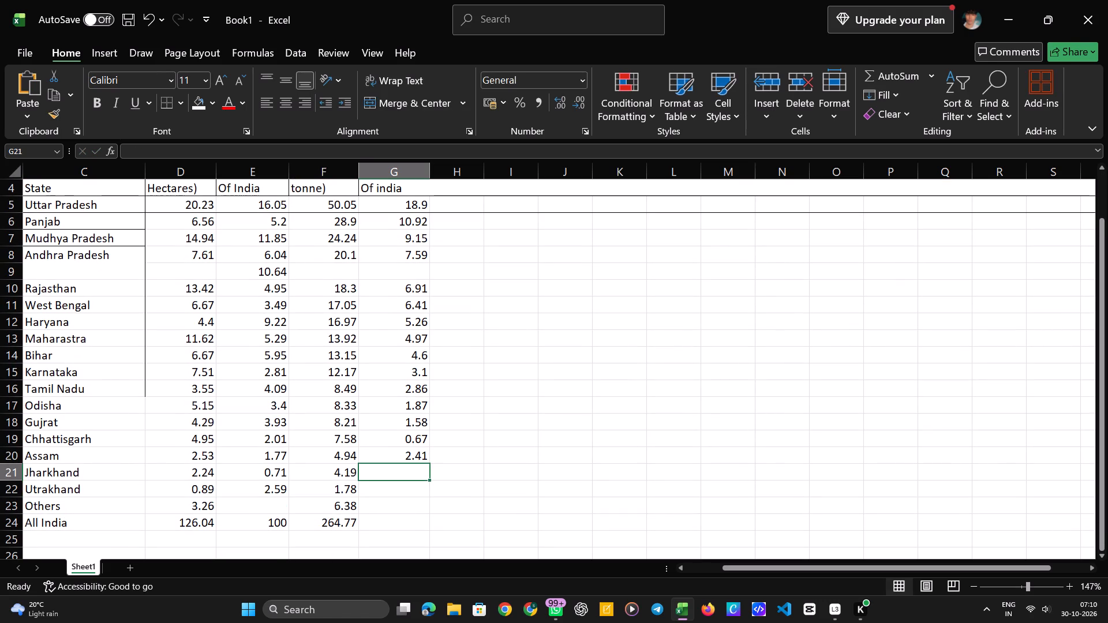
pyautogui.scroll(1, 456, 478)
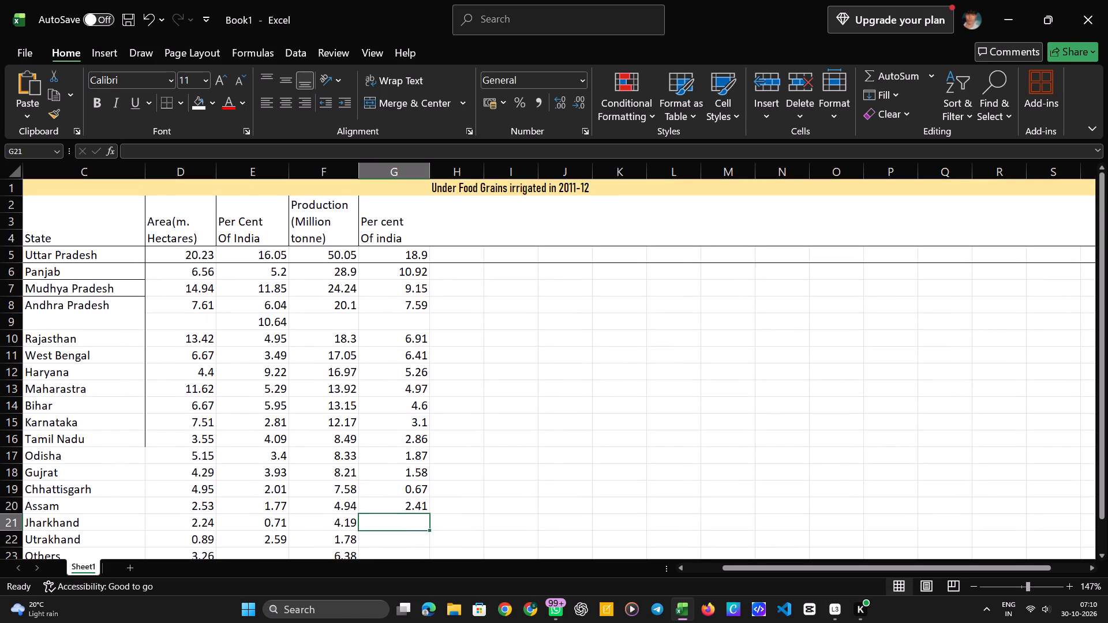
pyautogui.scroll(-1, 456, 478)
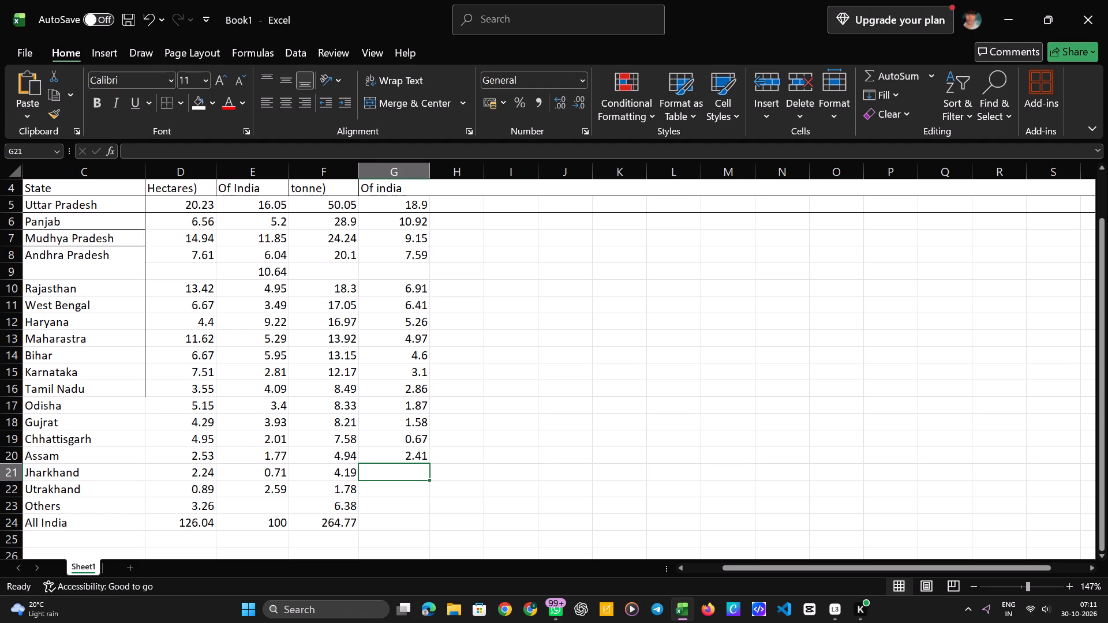
pyautogui.press('`')
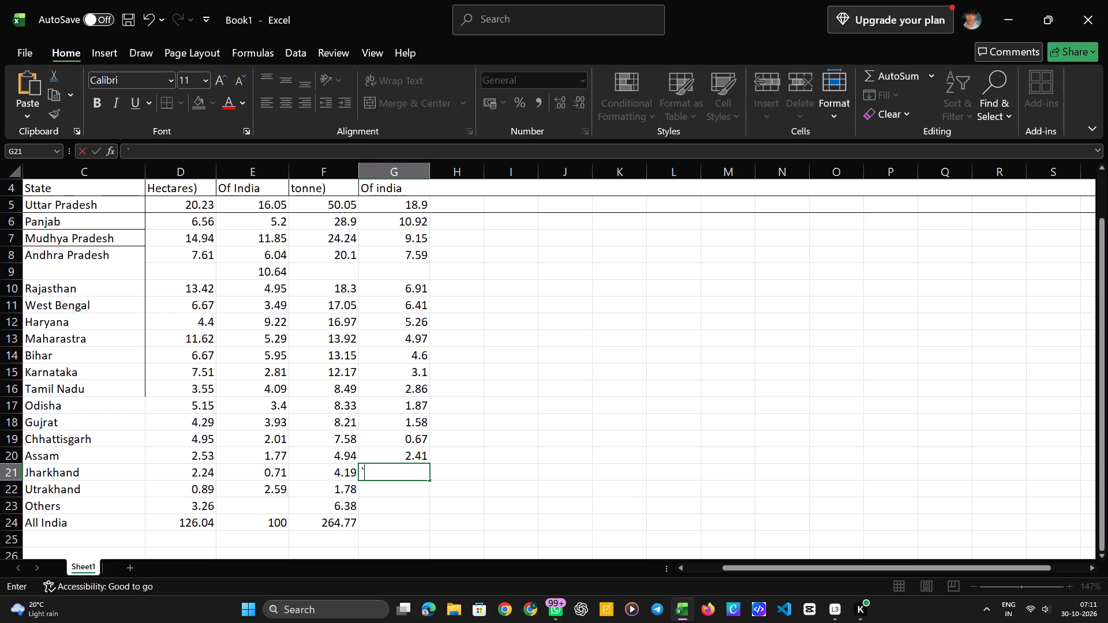
# Review the table from the title and column headings down to the All India row.
pyautogui.scroll(-1, 476, 385)
pyautogui.scroll(3, 478, 392)
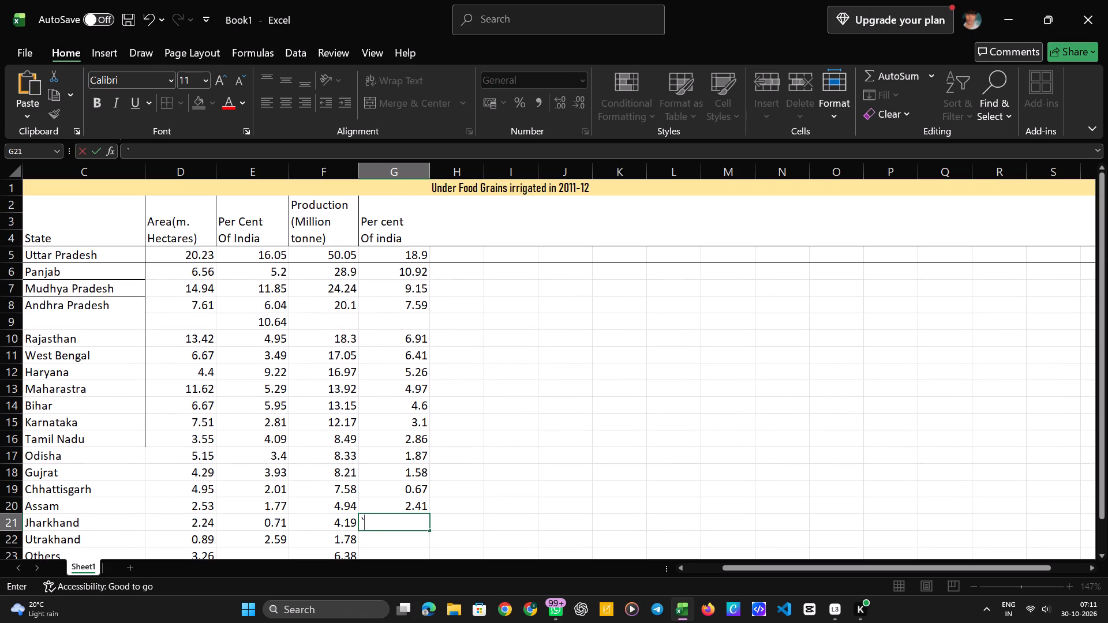
pyautogui.scroll(1, 485, 393)
pyautogui.scroll(-1, 536, 415)
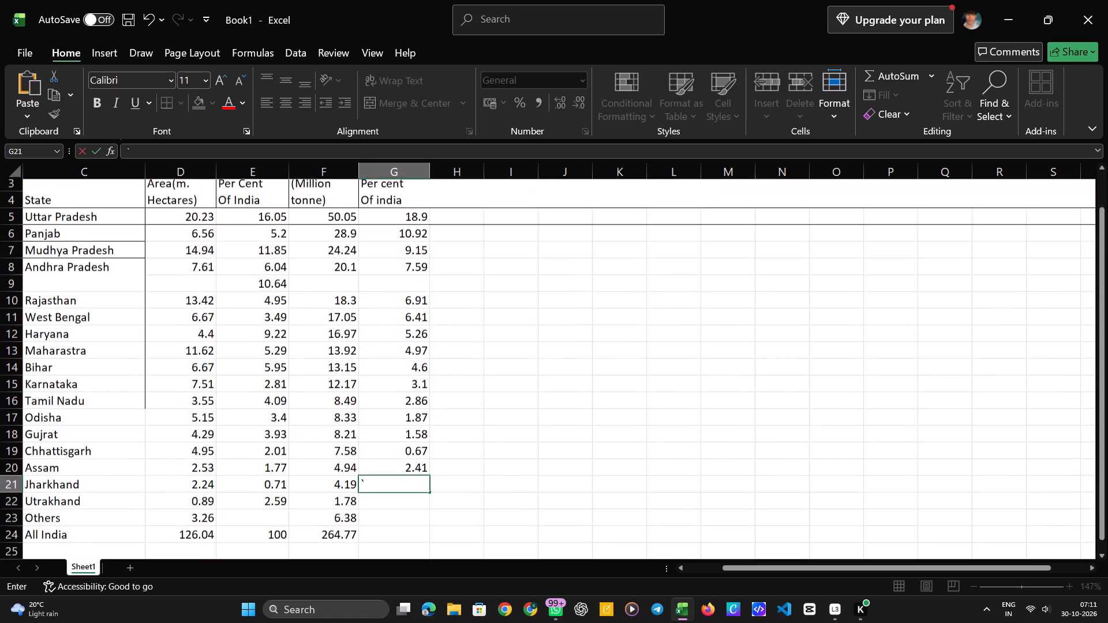
pyautogui.scroll(-1, 536, 415)
pyautogui.scroll(3, 536, 415)
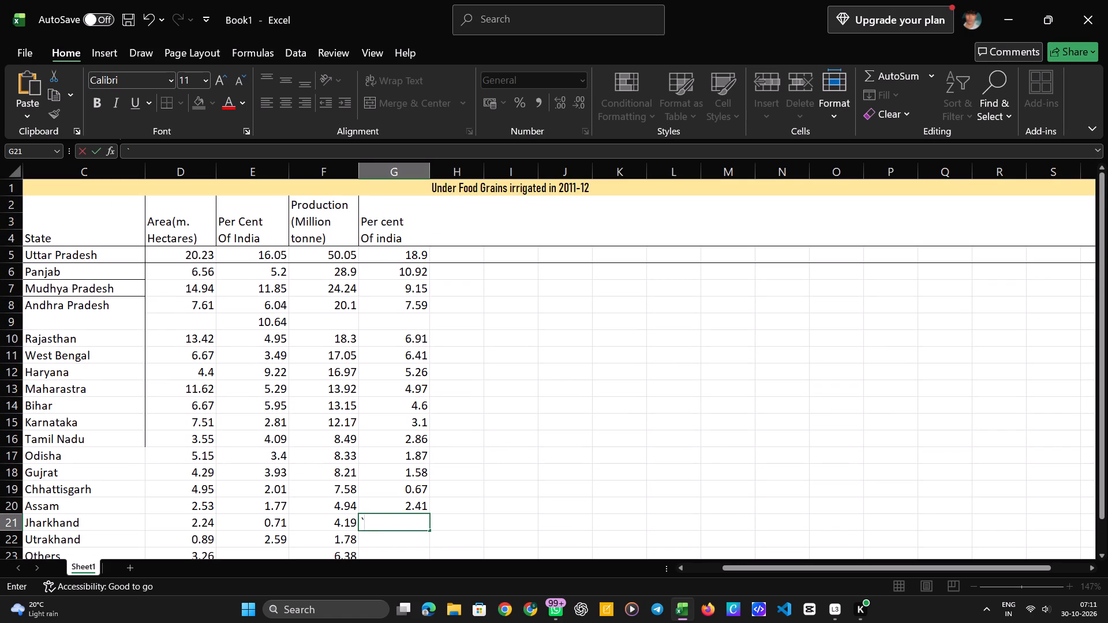
pyautogui.scroll(-1, 518, 411)
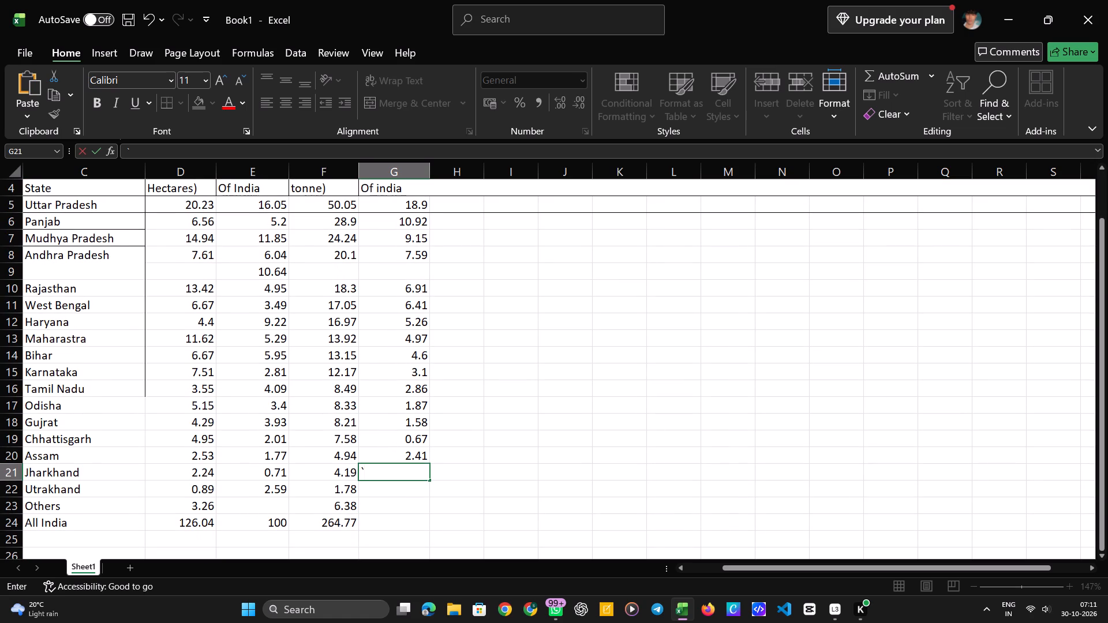
pyautogui.scroll(1, 519, 411)
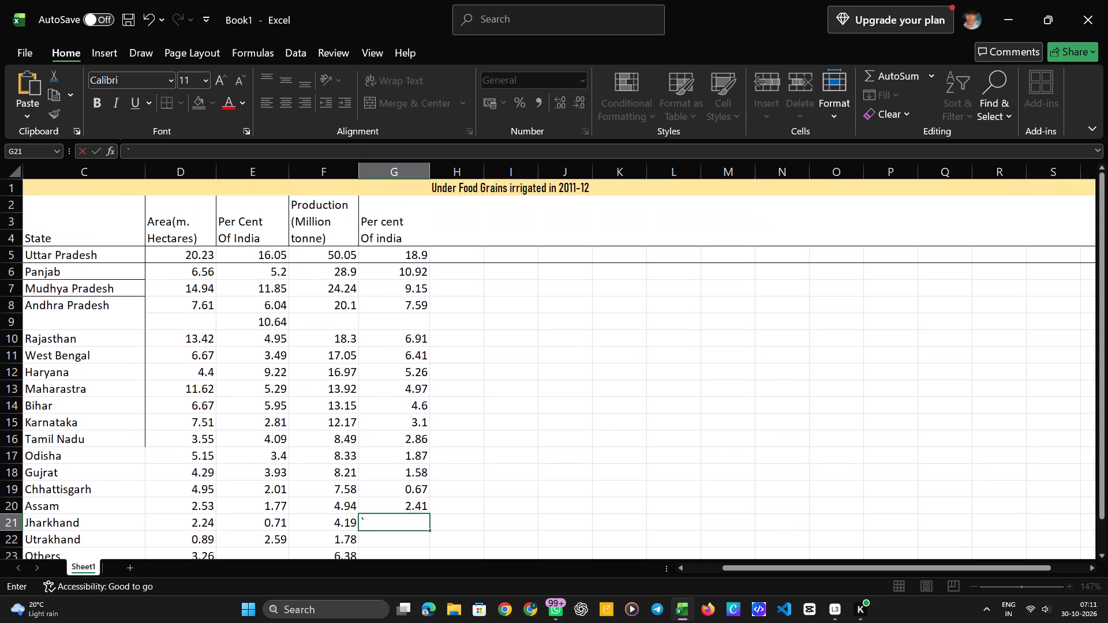
pyautogui.scroll(-1, 519, 411)
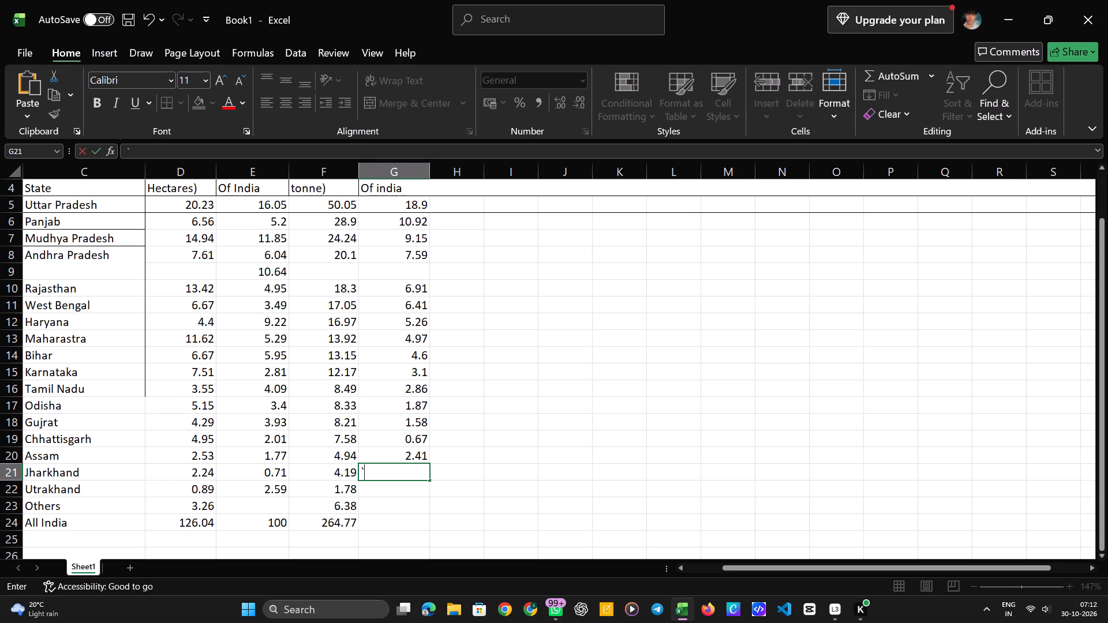
pyautogui.scroll(3, 458, 303)
pyautogui.scroll(-3, 458, 305)
pyautogui.scroll(4, 458, 305)
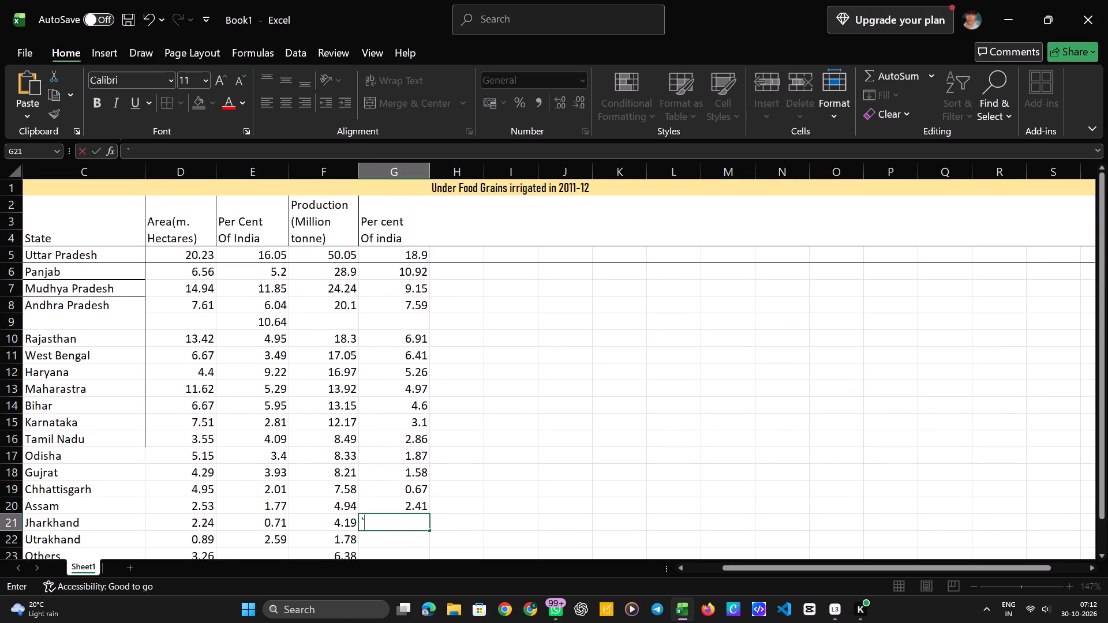
# Widen column H to about 13 characters.
pyautogui.click(466, 216)
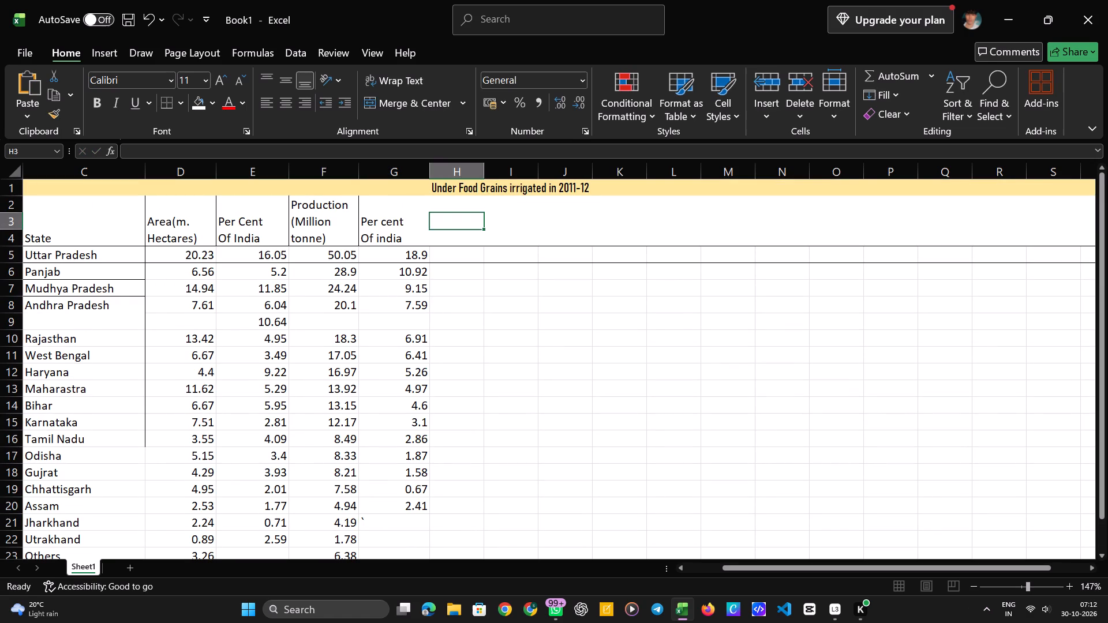
pyautogui.moveTo(484, 170); pyautogui.dragTo(511, 175)
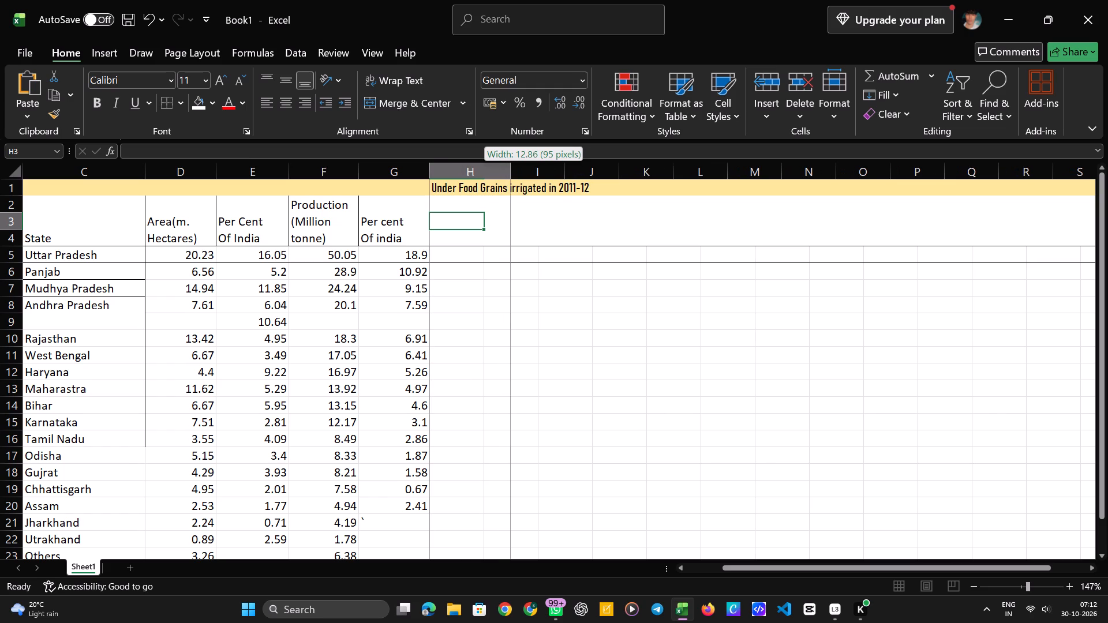
pyautogui.moveTo(511, 175); pyautogui.dragTo(512, 175)
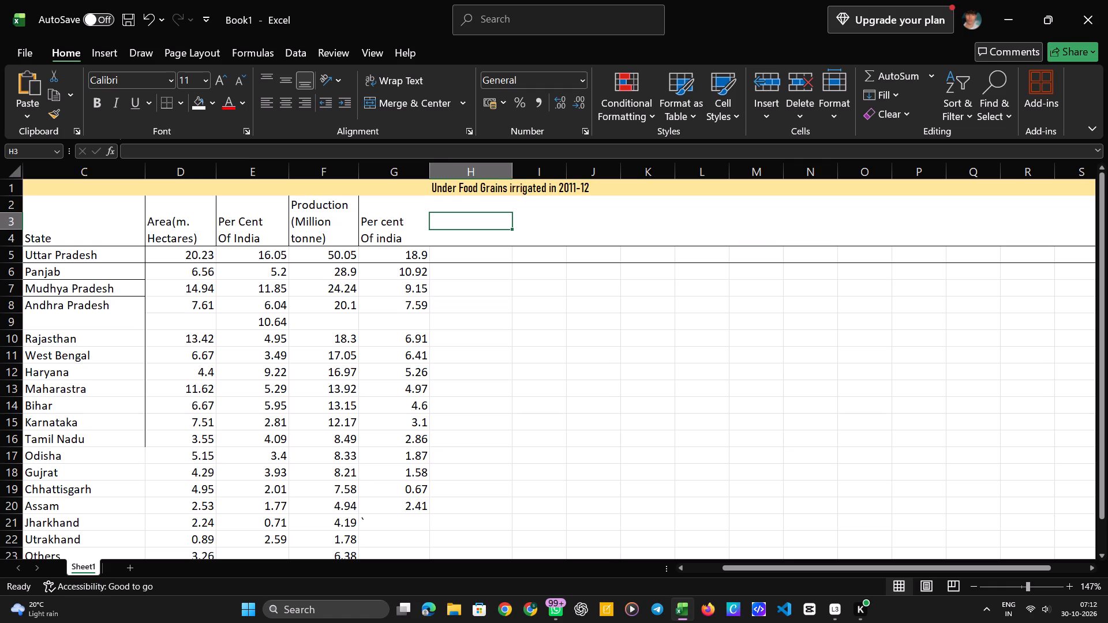
# Enter "Yield (kg" in cell H2 as the first line of the new column's heading.
pyautogui.click(473, 205)
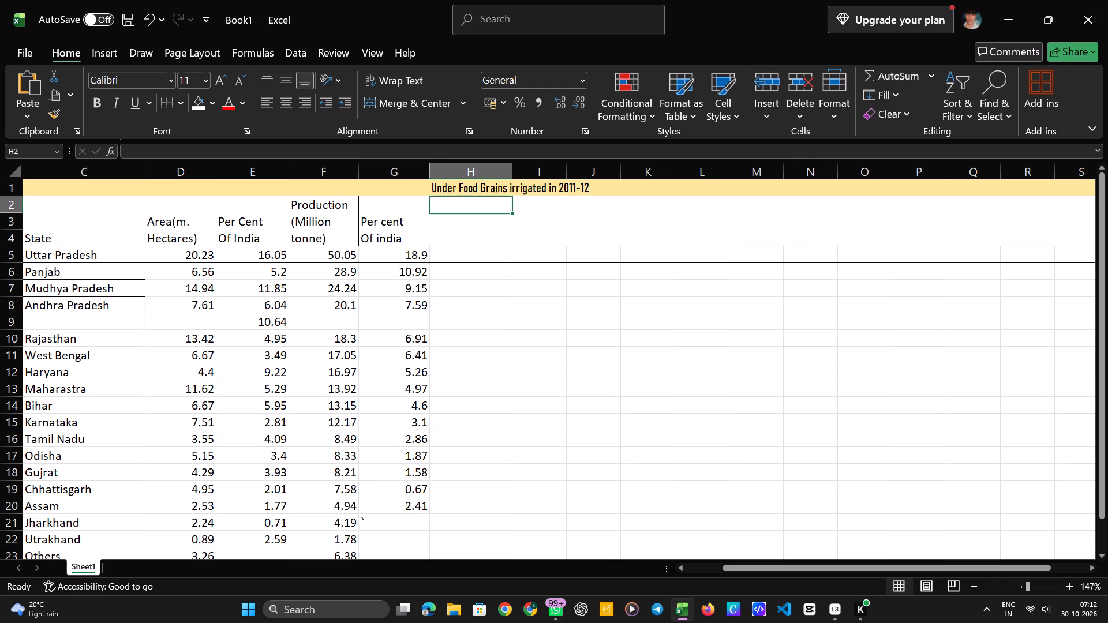
pyautogui.click(473, 217)
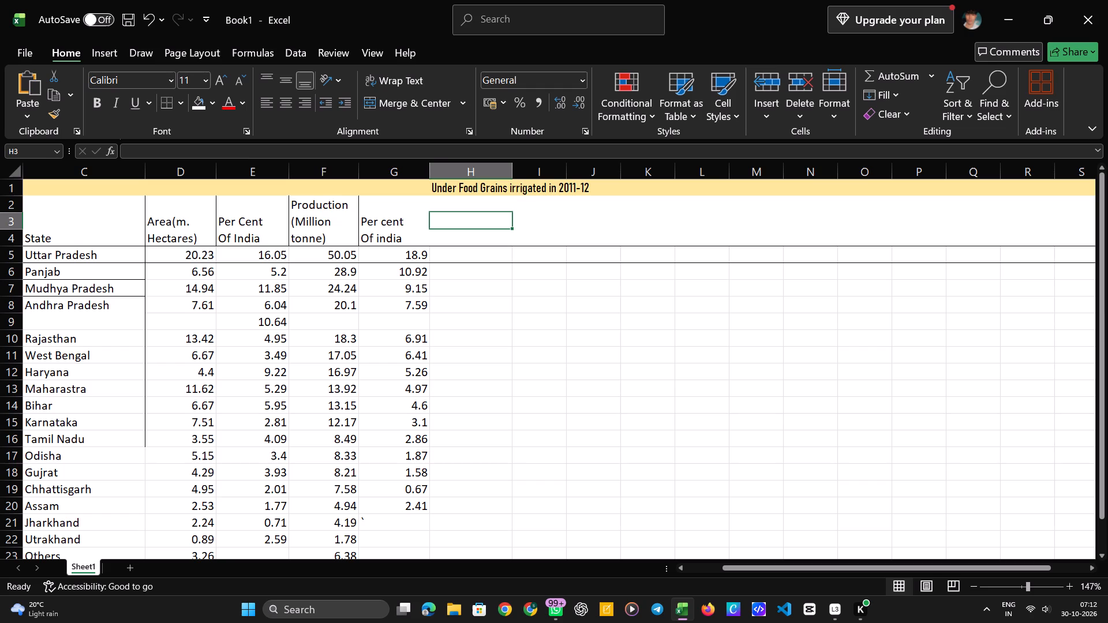
pyautogui.click(483, 203)
pyautogui.press('Tab')
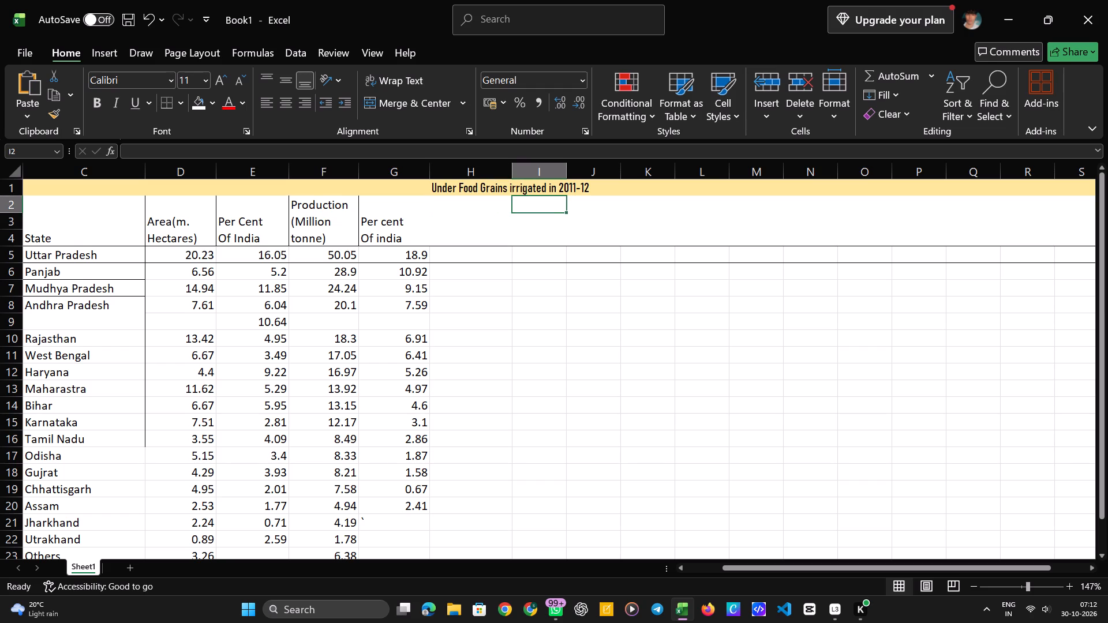
pyautogui.click(477, 203)
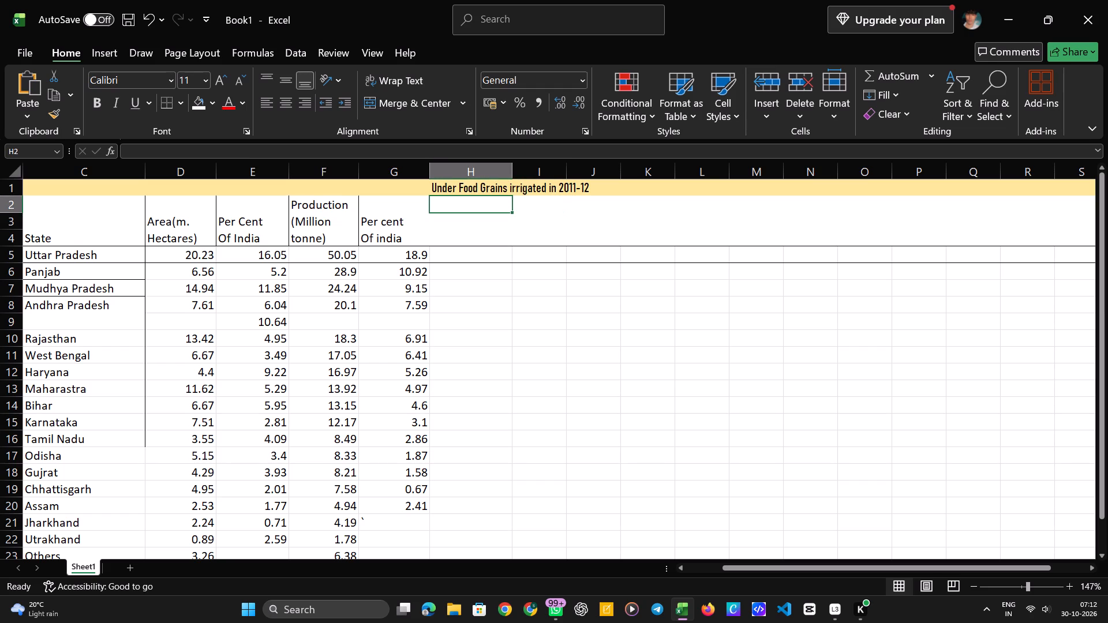
pyautogui.press('y')
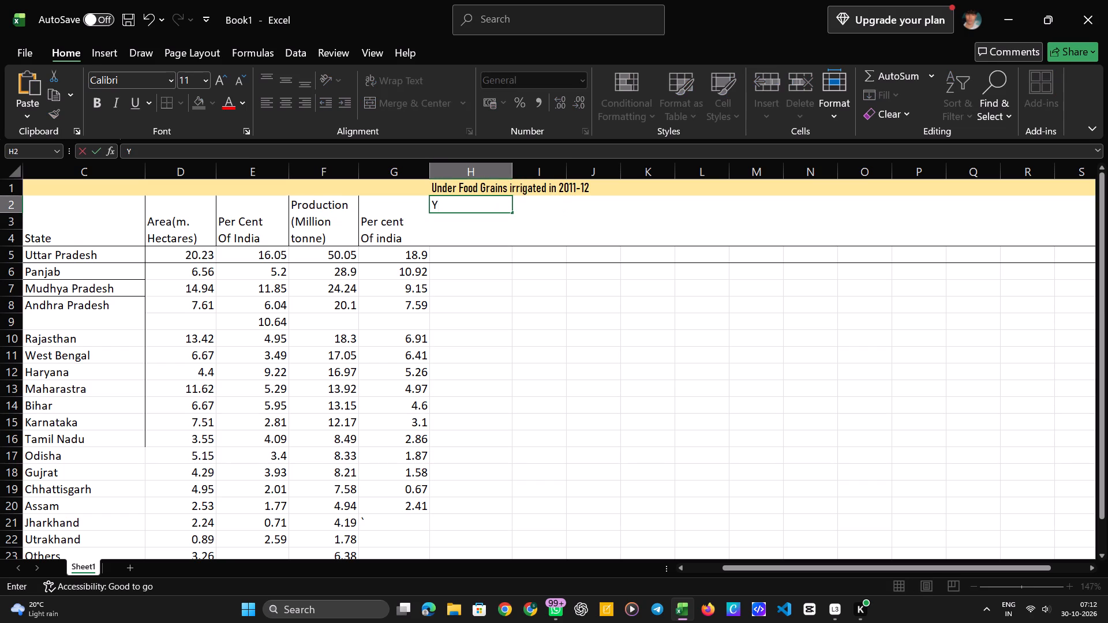
pyautogui.press('i')
pyautogui.press('e')
pyautogui.press('l')
pyautogui.press('d')
pyautogui.press('b')
pyautogui.press('BackSpace')
pyautogui.press('space')
pyautogui.hotkey('shift', '(')
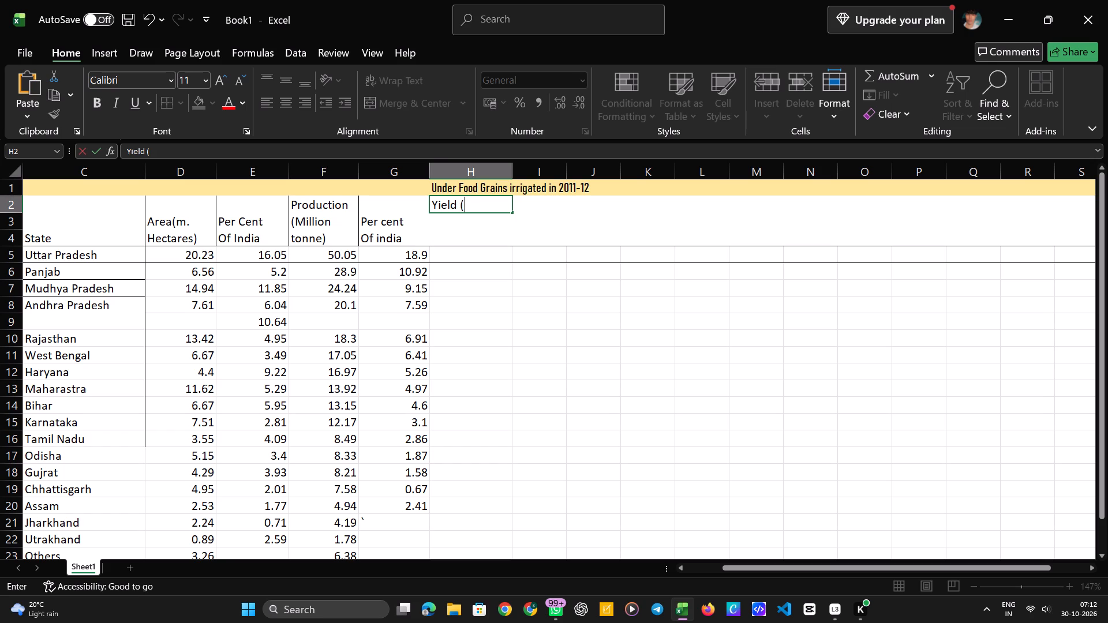
pyautogui.press('k')
pyautogui.press('g')
pyautogui.press('Return')
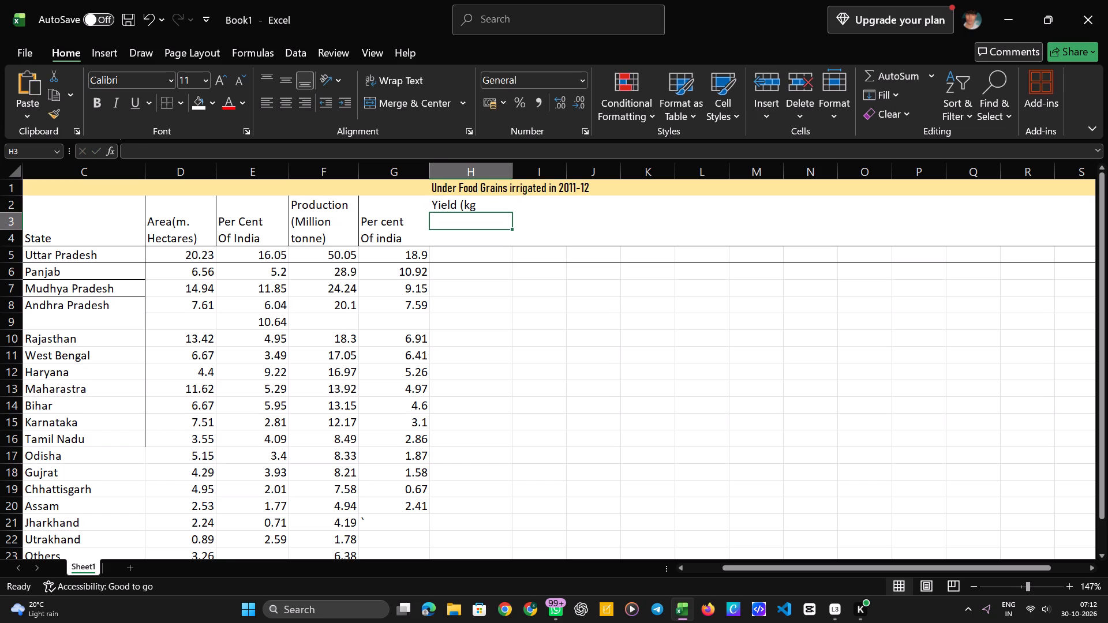
# Enter "per" in cell H3 as the second line of the yield heading.
pyautogui.write('per')
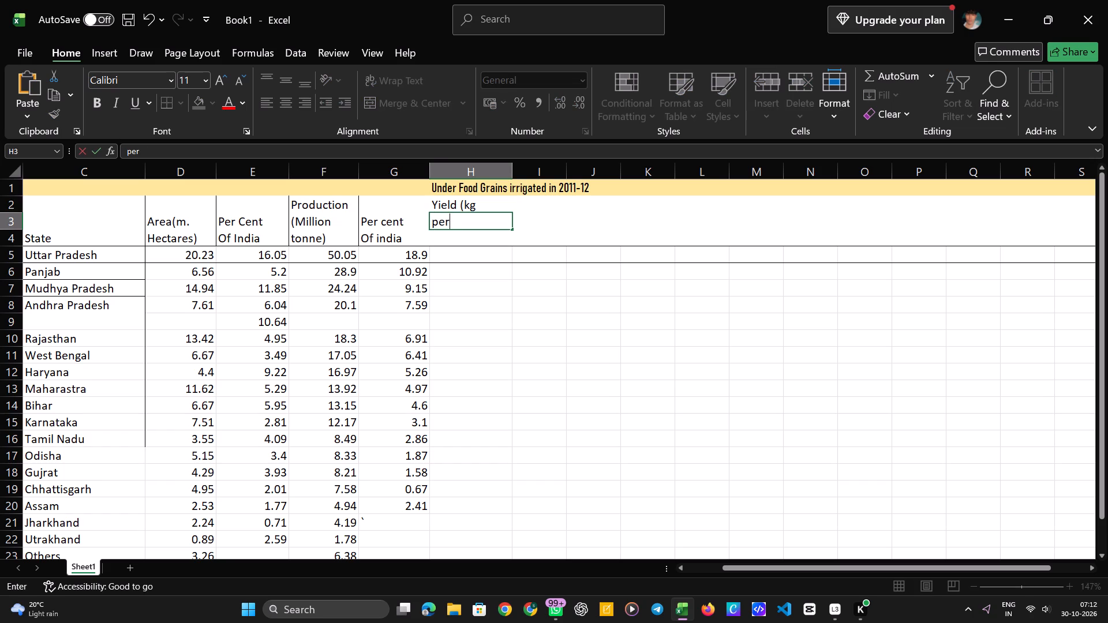
pyautogui.click(476, 239)
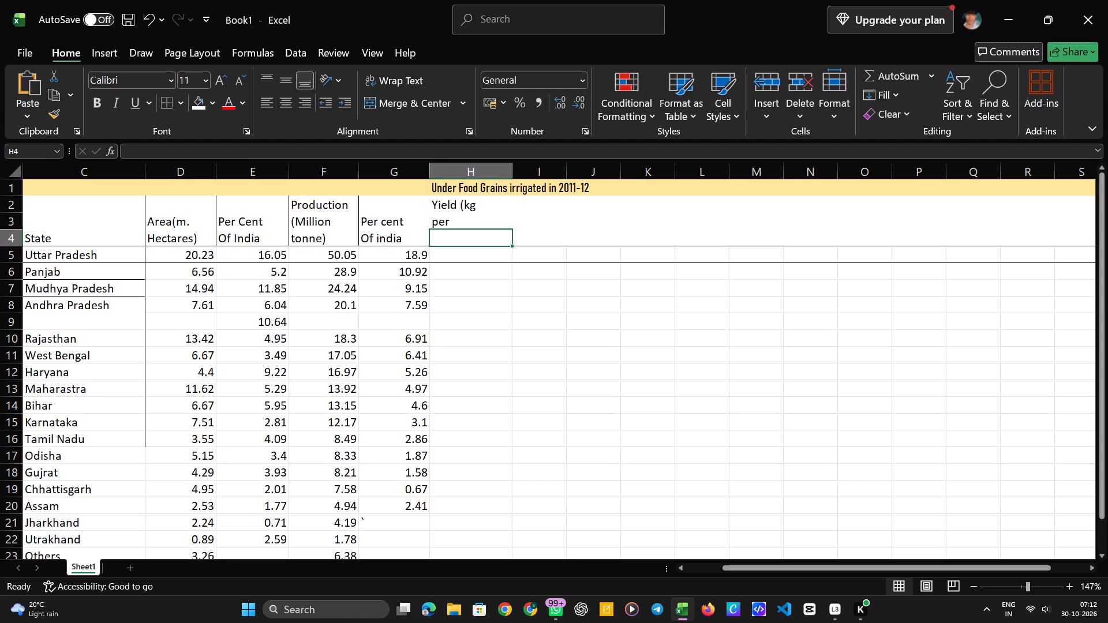
# Enter "hectare" in cell H4 as the third line of the yield heading.
pyautogui.press('h')
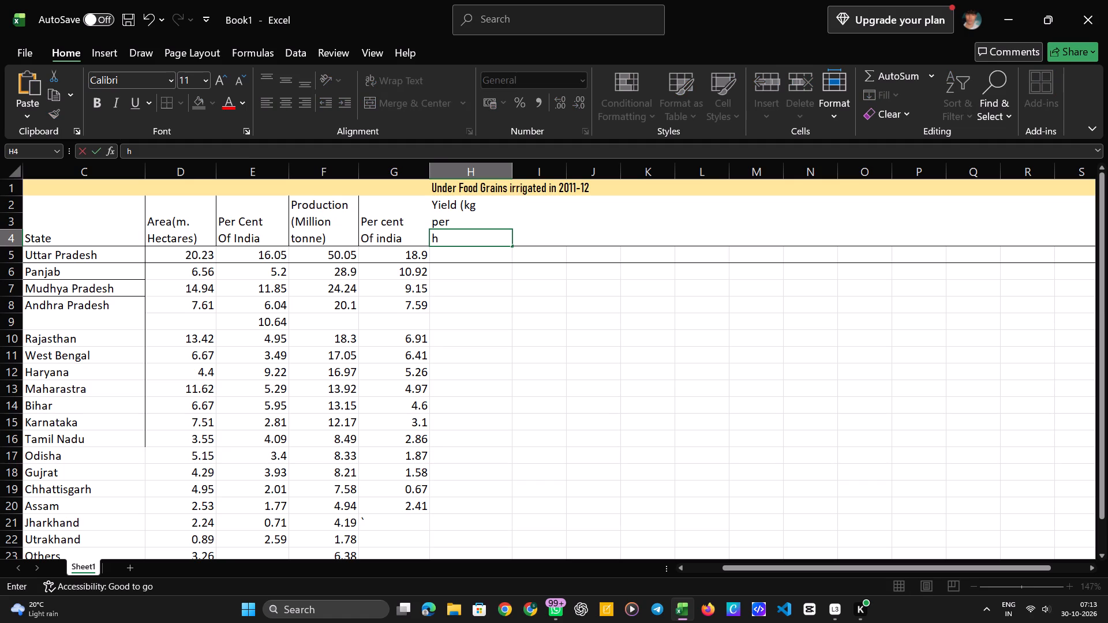
pyautogui.press('e')
pyautogui.press('c')
pyautogui.press('t')
pyautogui.press('a')
pyautogui.press('r')
pyautogui.press('e')
pyautogui.click(465, 253)
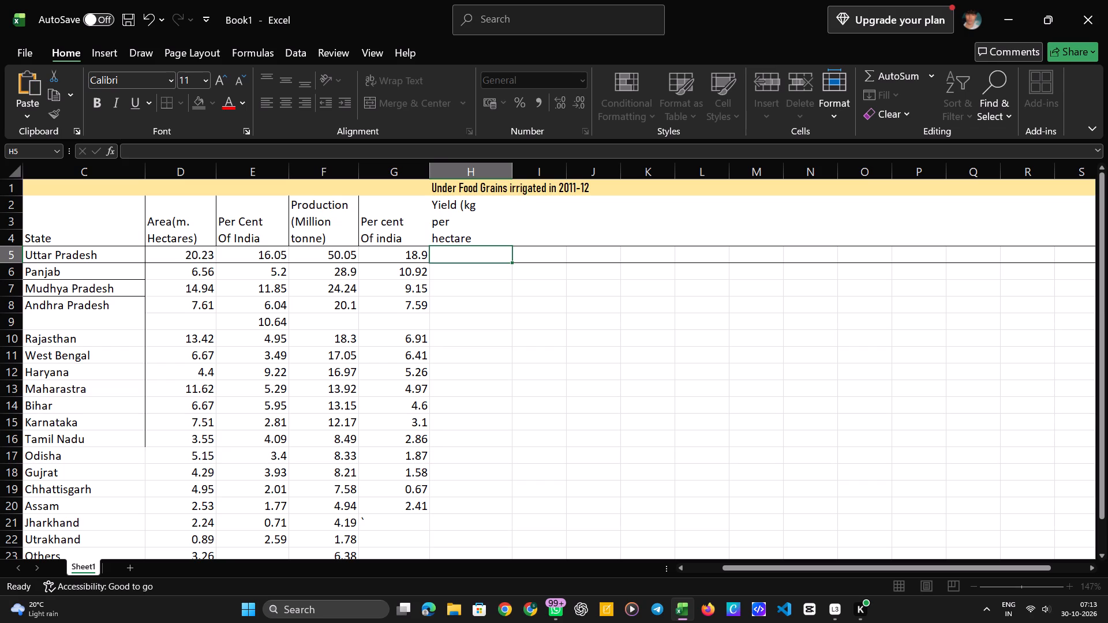
# Enter the yields 2474 for Uttar Pradesh in cell H5 and 4409 for Panjab in cell H6.
pyautogui.scroll(-2, 467, 318)
pyautogui.scroll(3, 460, 299)
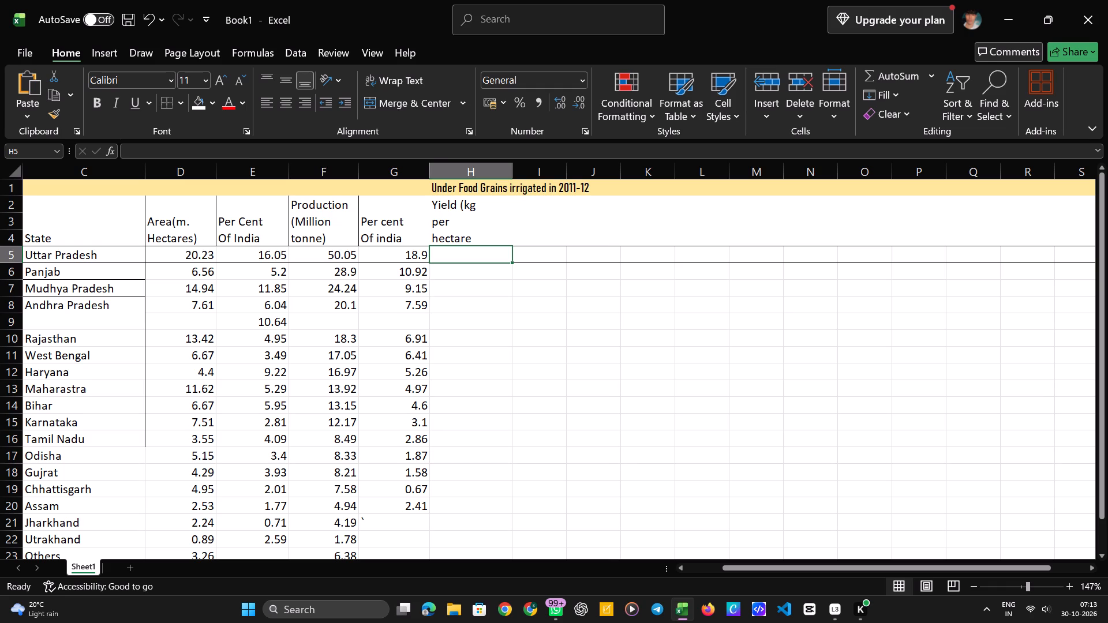
pyautogui.press('2')
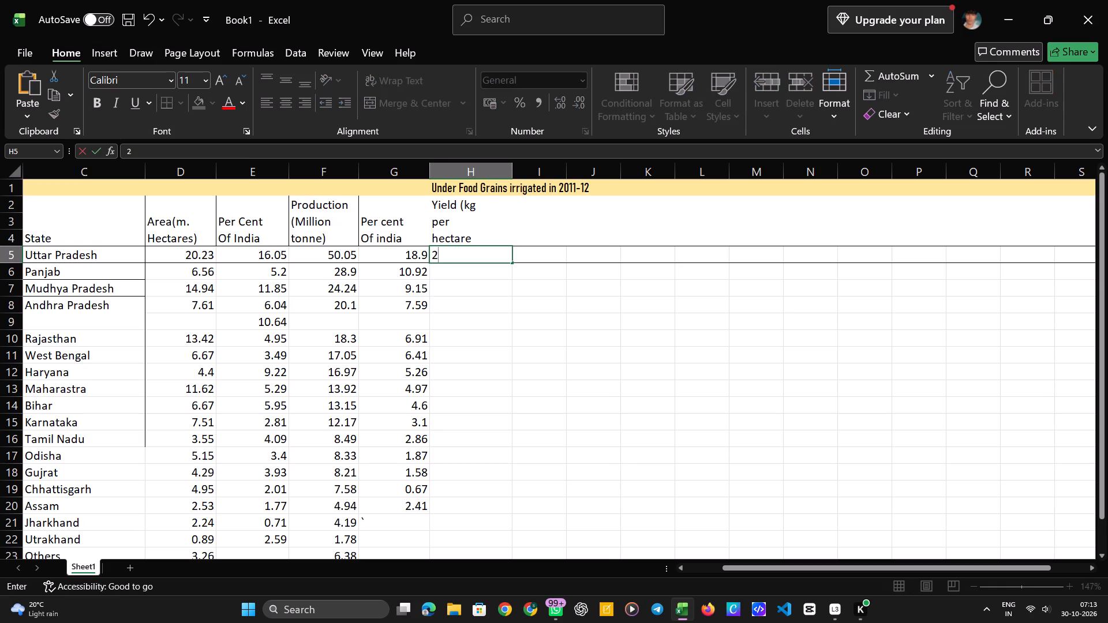
pyautogui.press('4')
pyautogui.press('7')
pyautogui.press('4')
pyautogui.press('Return')
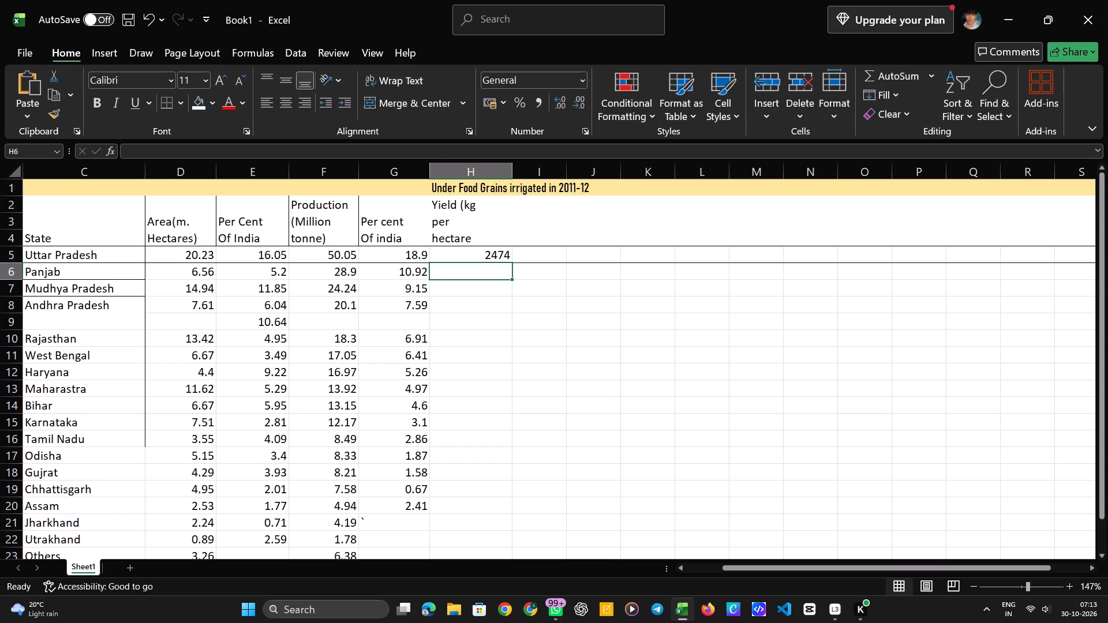
pyautogui.press('4')
pyautogui.press('4')
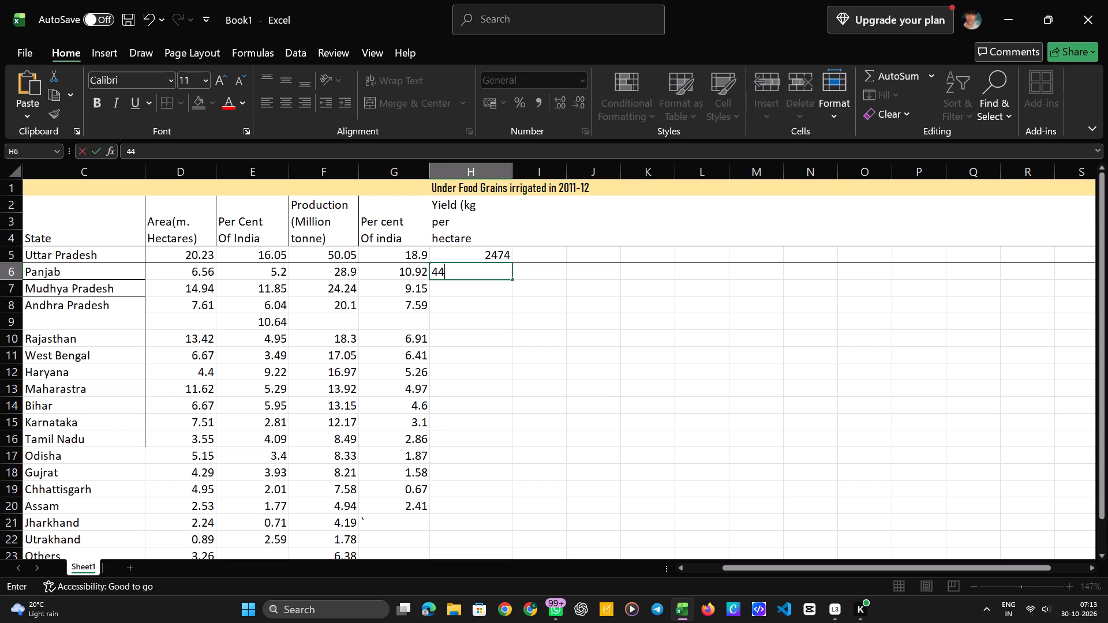
pyautogui.write('09')
pyautogui.press('Return')
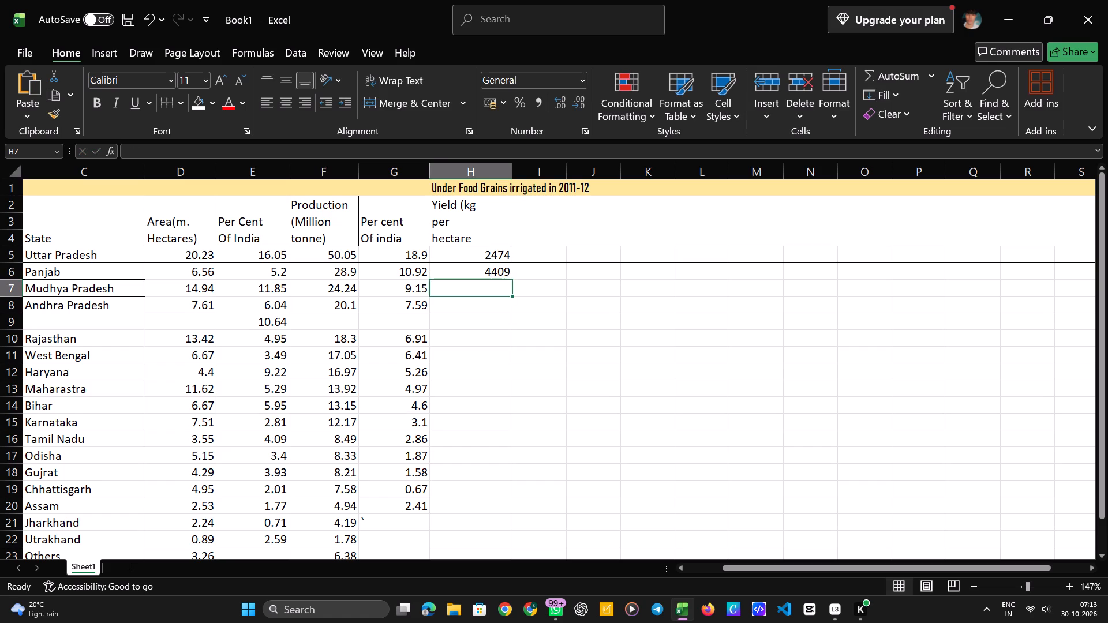
# Enter the yields 1622 for Mudhya Pradesh in cell H7 and 2641 for Andhra Pradesh in cell H8.
pyautogui.press('1')
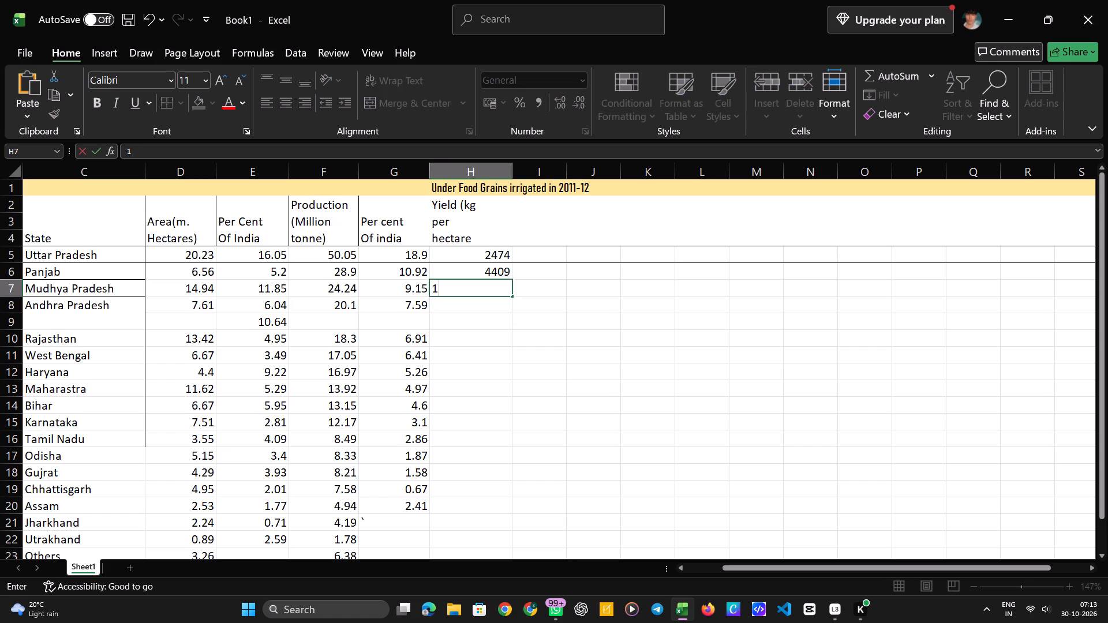
pyautogui.press('6')
pyautogui.press('2')
pyautogui.press('2')
pyautogui.press('Return')
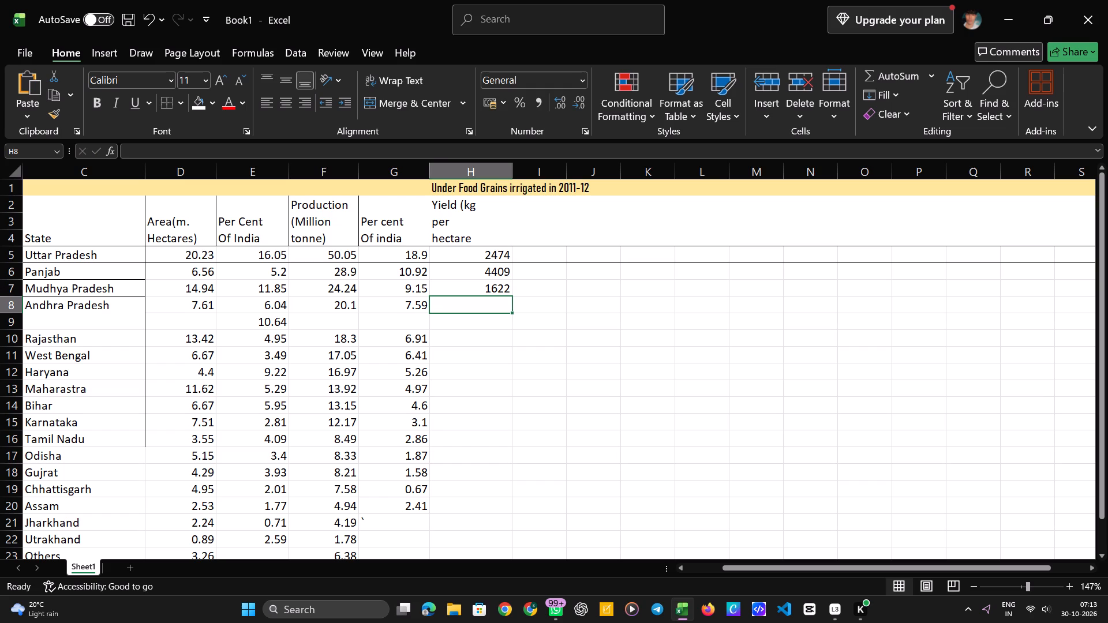
pyautogui.press('2')
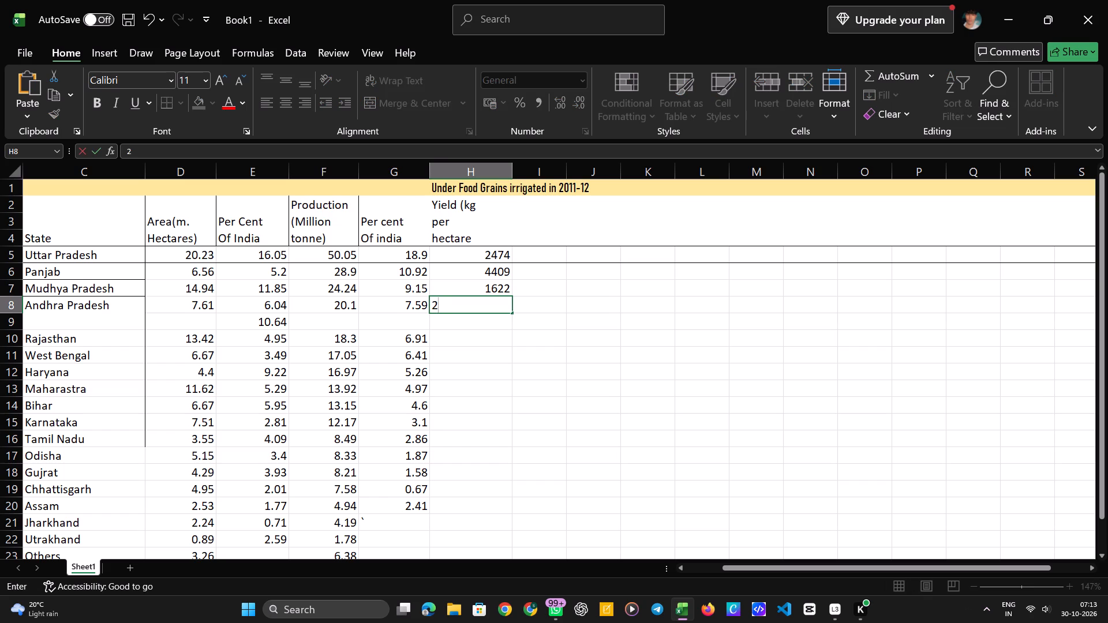
pyautogui.press('6')
pyautogui.press('4')
pyautogui.press('1')
pyautogui.press('Return')
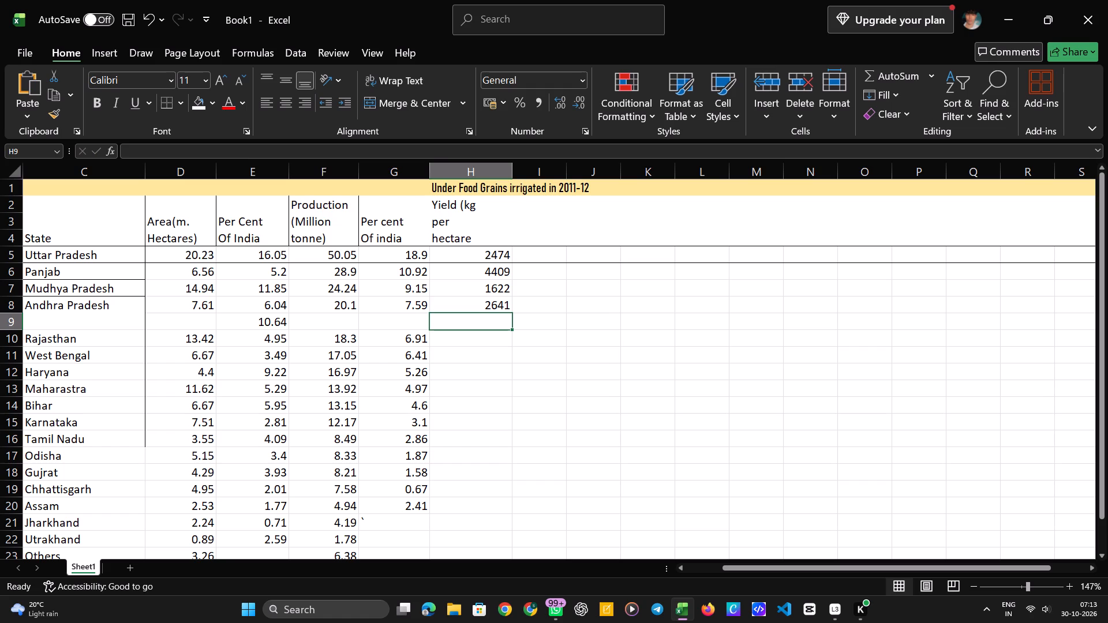
# Continue the yield column with 1364 in cell H9 and 2732 in cell H10.
pyautogui.press('1')
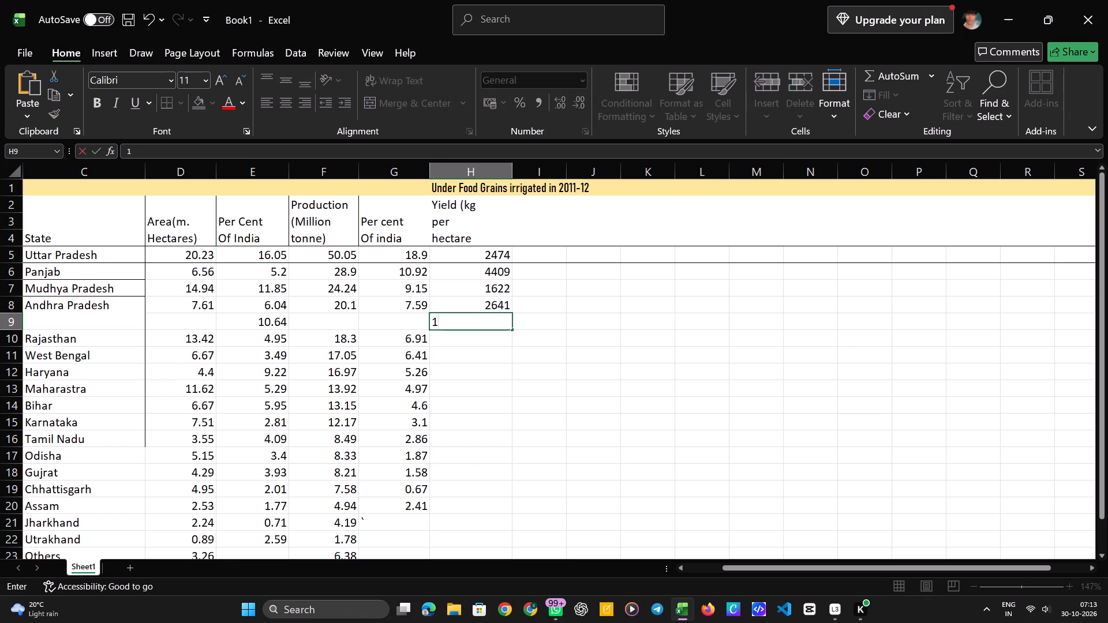
pyautogui.press('3')
pyautogui.press('6')
pyautogui.press('4')
pyautogui.click(493, 336)
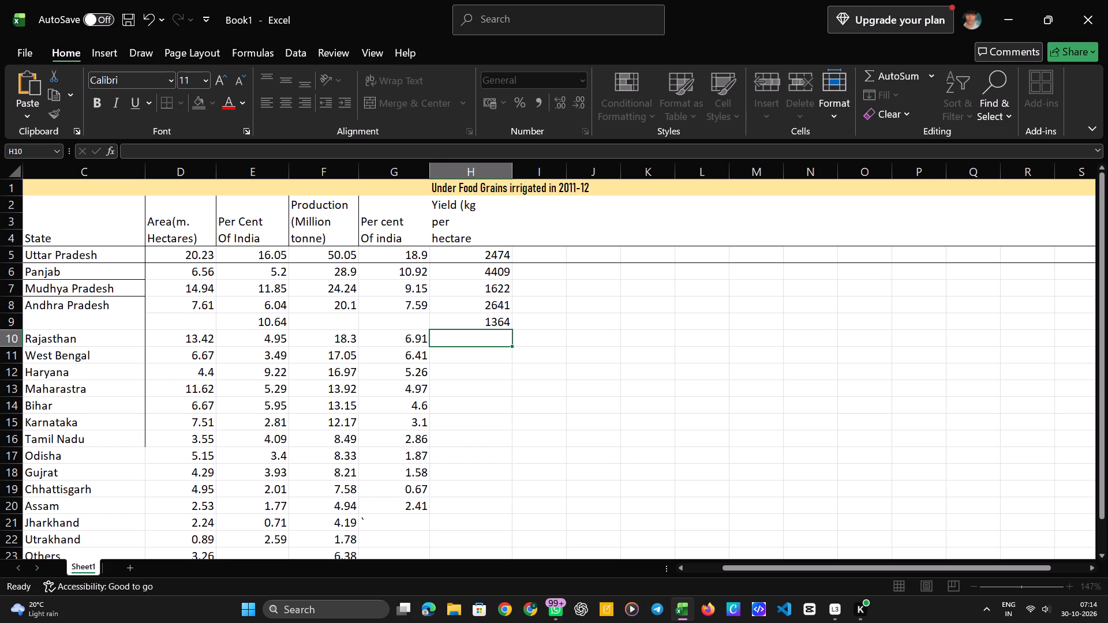
pyautogui.press('2')
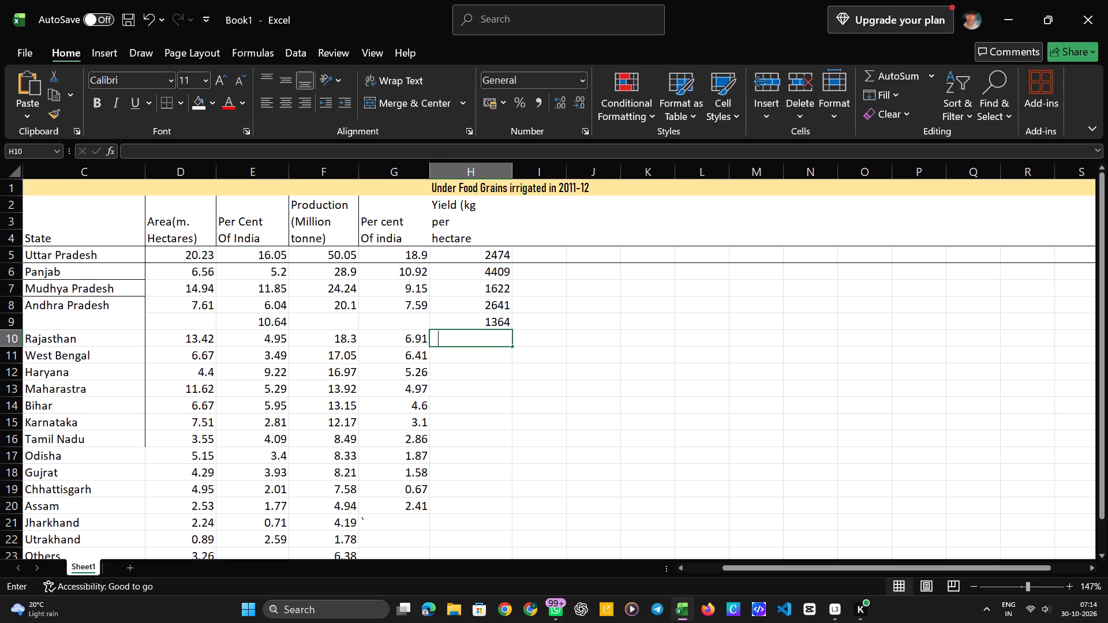
pyautogui.press('7')
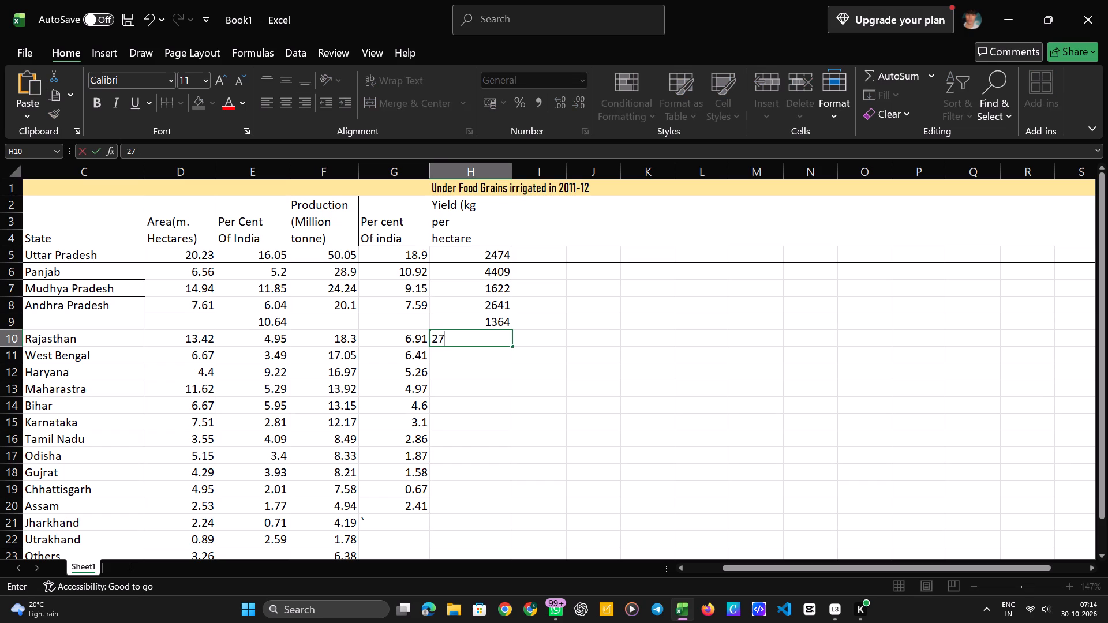
pyautogui.press('3')
pyautogui.press('2')
pyautogui.click(500, 358)
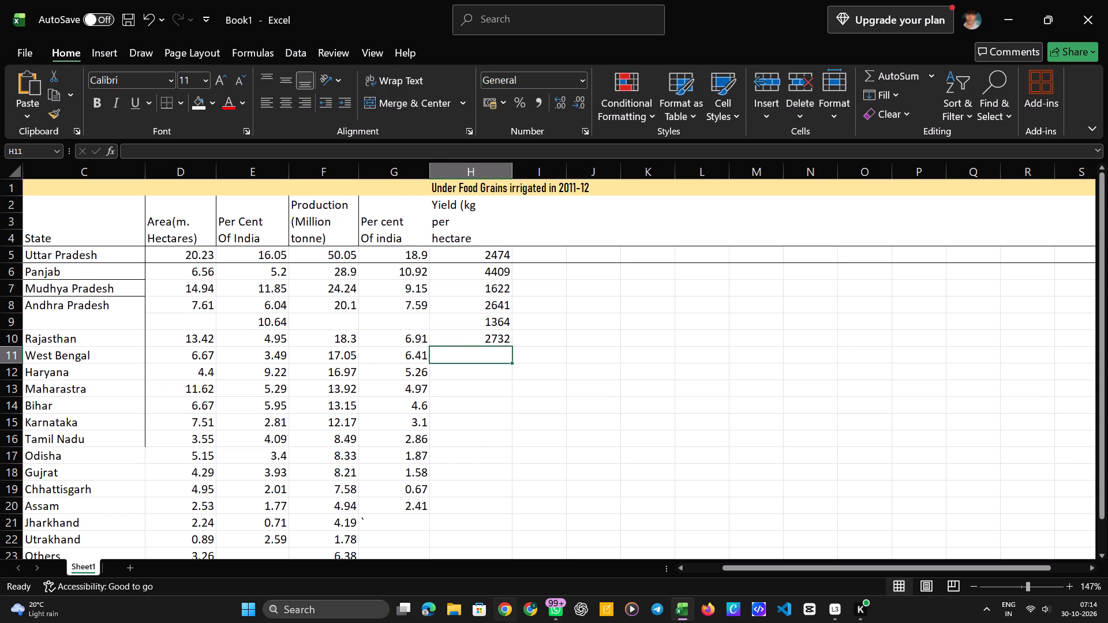
# Enter the yield 3854 in cell H11 in the West Bengal row.
pyautogui.press('3')
pyautogui.press('8')
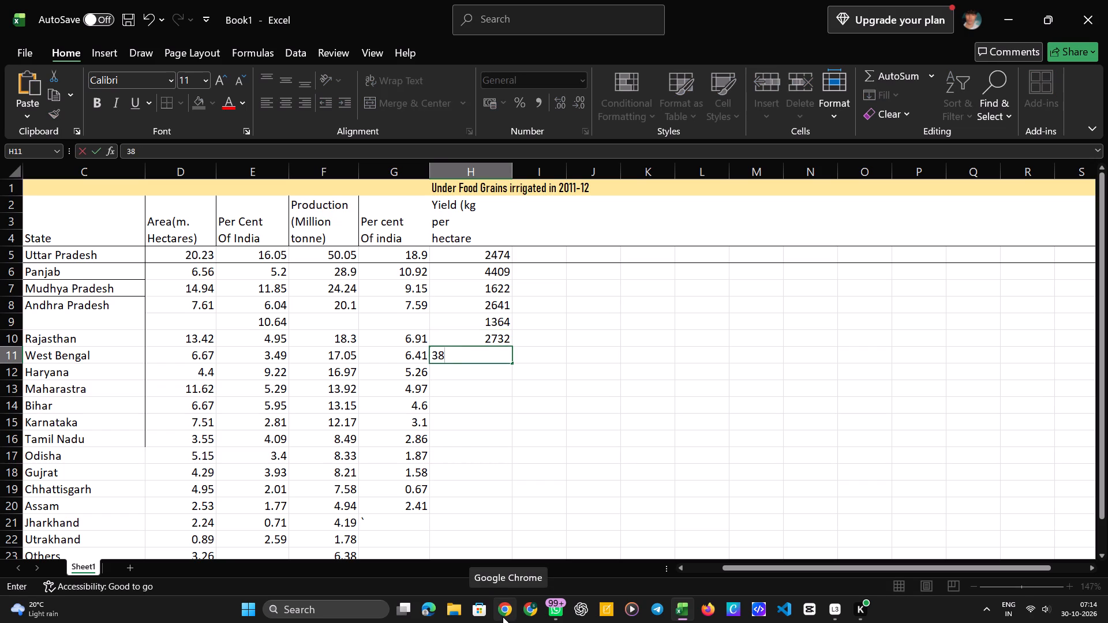
pyautogui.press('5')
pyautogui.press('4')
pyautogui.click(462, 367)
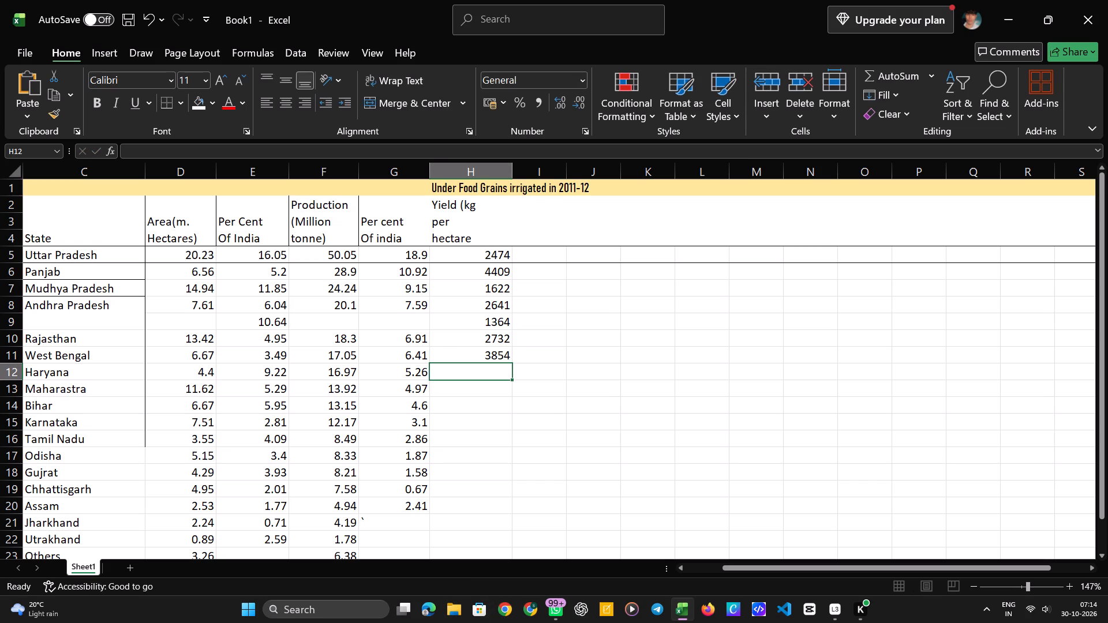
# Enter the yields 1198 for Haryana in cell H12 and 1971 for Maharastra in cell H13.
pyautogui.press('1')
pyautogui.press('1')
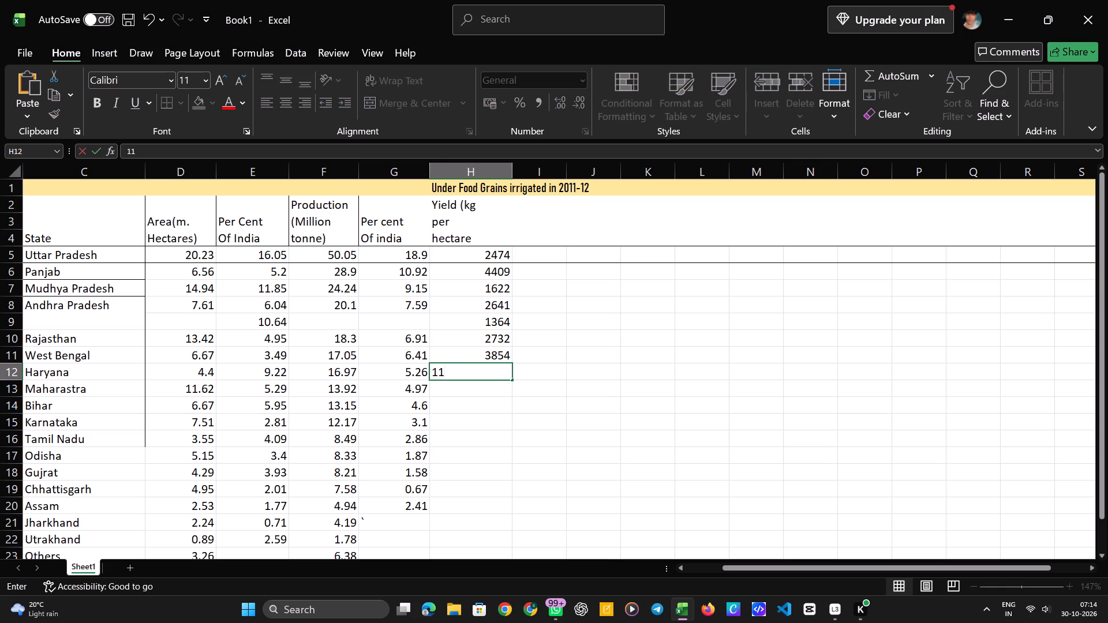
pyautogui.press('9')
pyautogui.press('8')
pyautogui.press('Return')
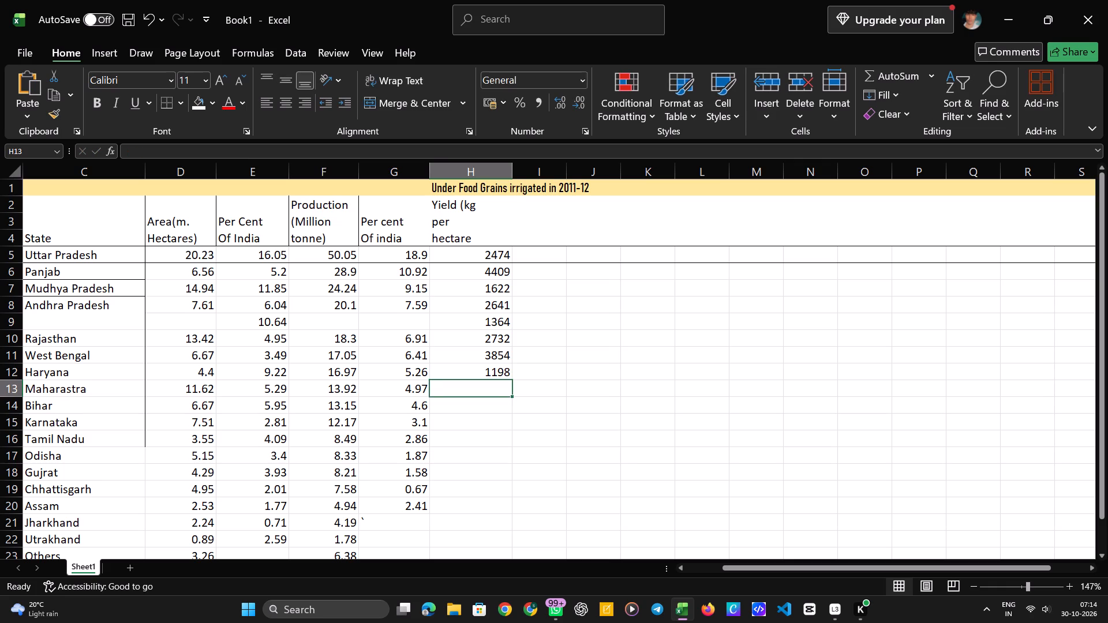
pyautogui.press('1')
pyautogui.press('9')
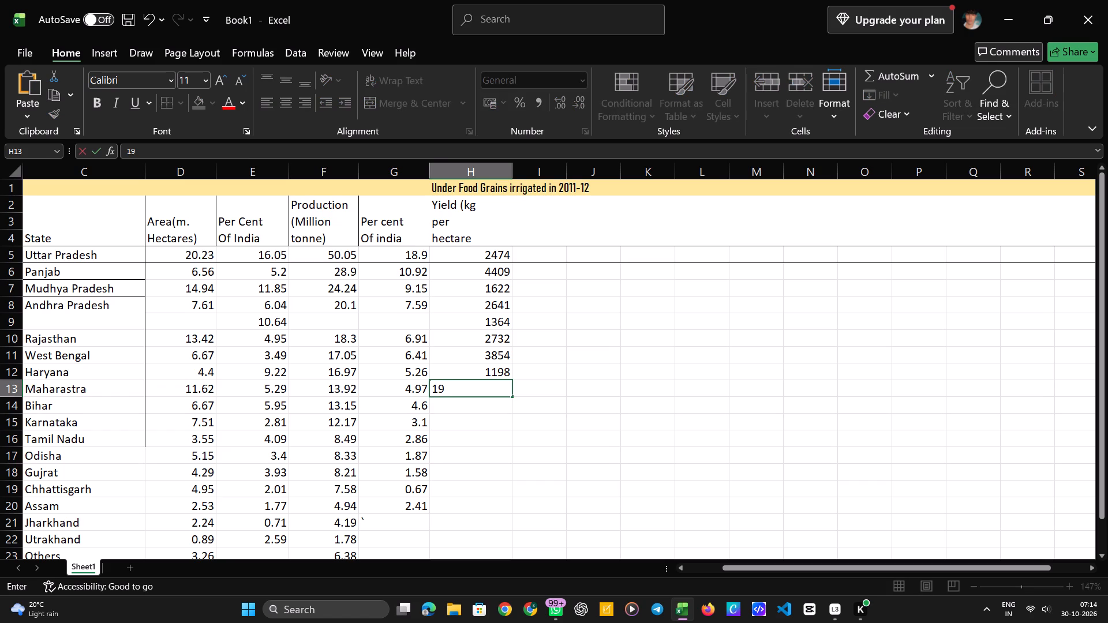
pyautogui.press('7')
pyautogui.press('1')
pyautogui.press('Return')
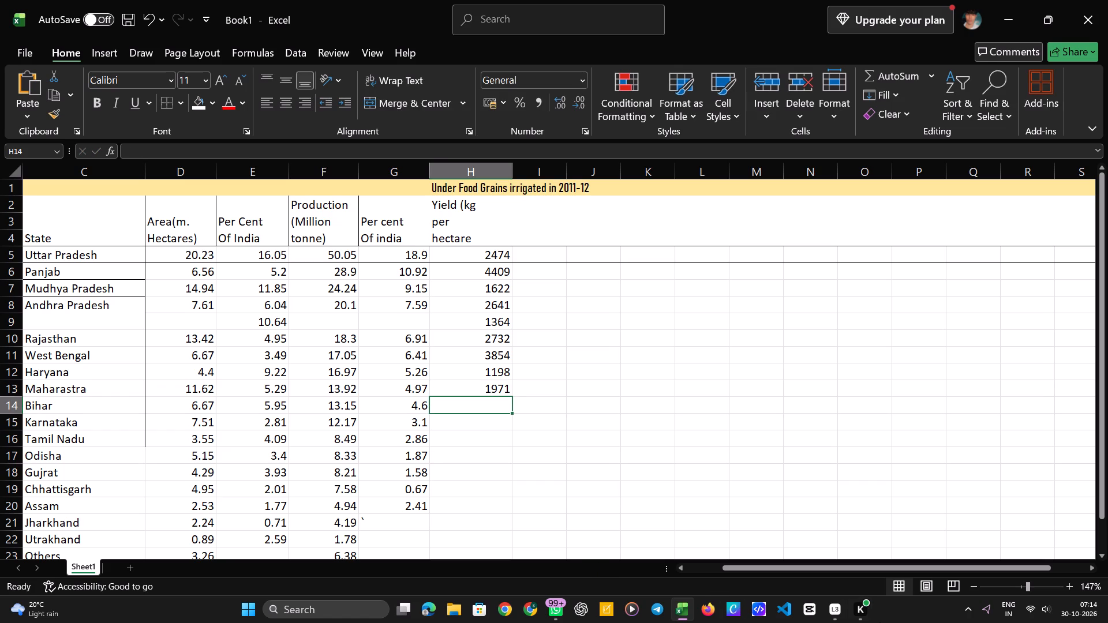
# Enter the yields 1622 for Bihar in cell H14 and 2396 for Karnataka in cell H15.
pyautogui.press('1')
pyautogui.press('6')
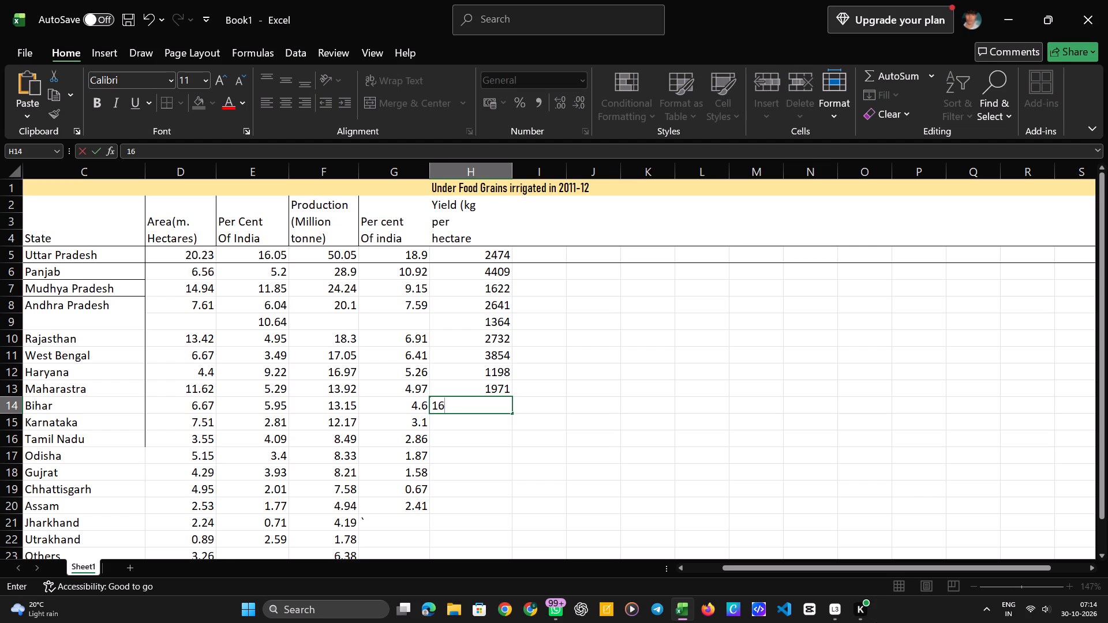
pyautogui.press('2')
pyautogui.press('2')
pyautogui.press('Return')
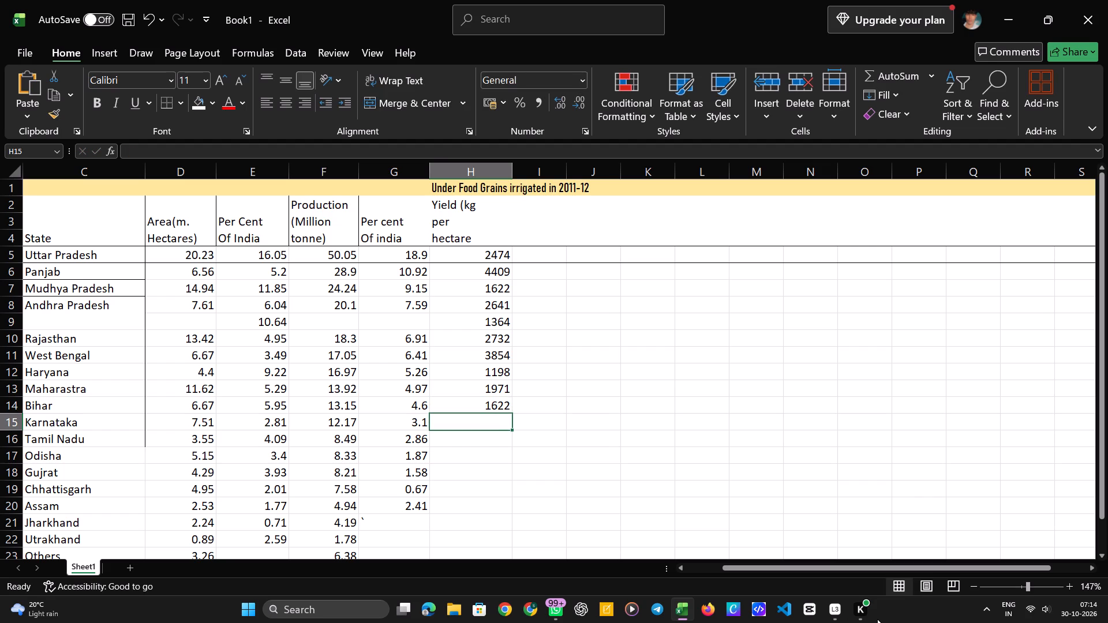
pyautogui.press('2')
pyautogui.press('3')
pyautogui.press('9')
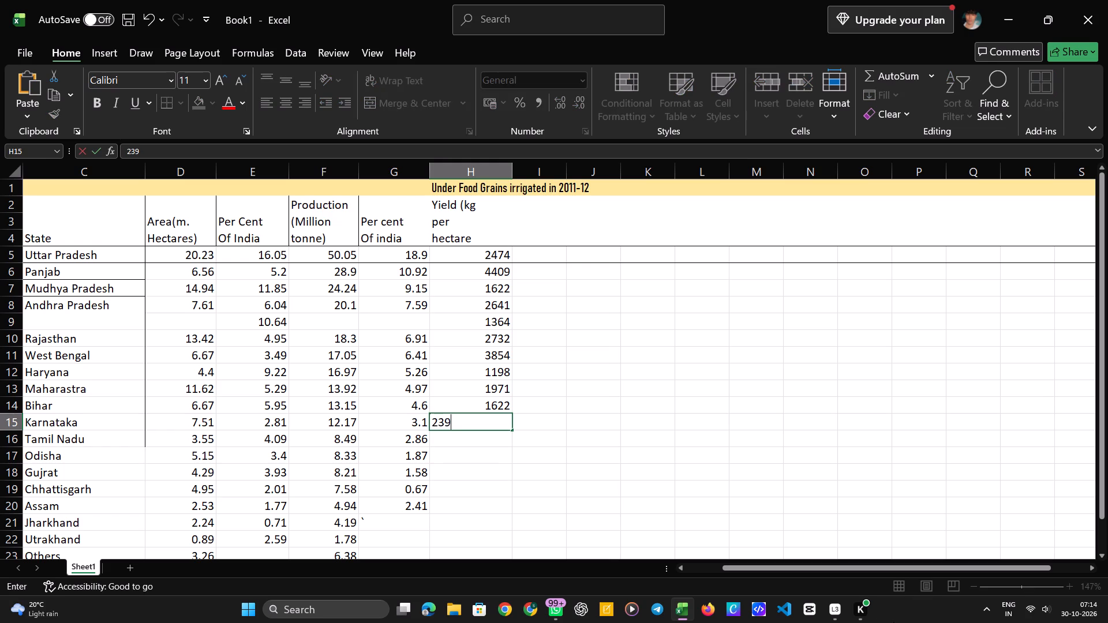
pyautogui.press('6')
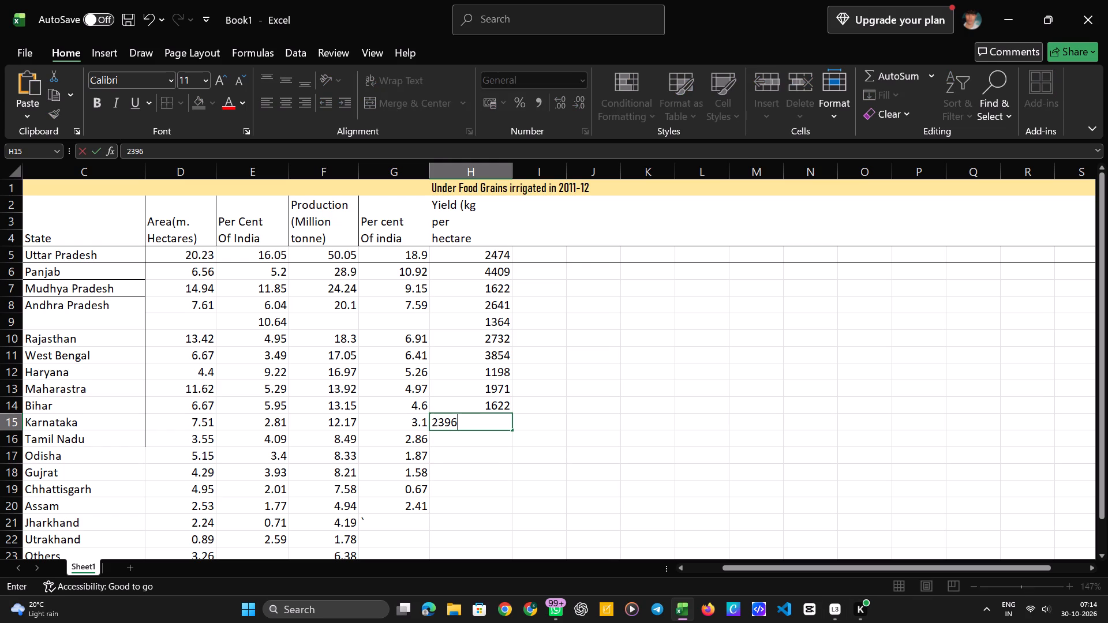
pyautogui.click(477, 431)
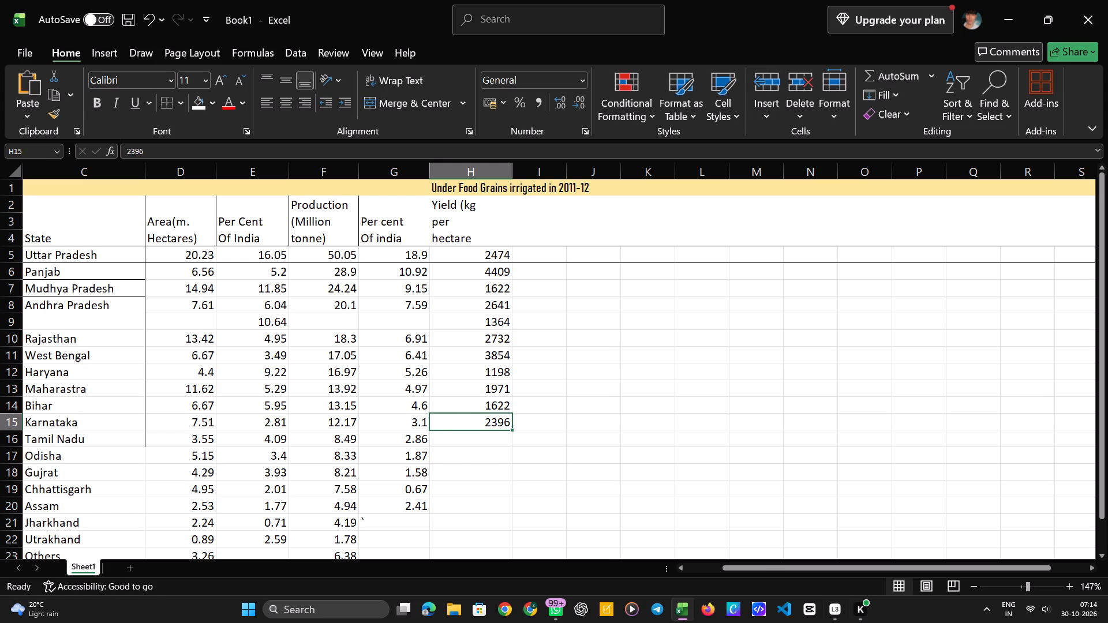
# Enter the yields 1617 for Tamil Nadu in cell H16 and 1917 for Odisha in cell H17.
pyautogui.click(492, 437)
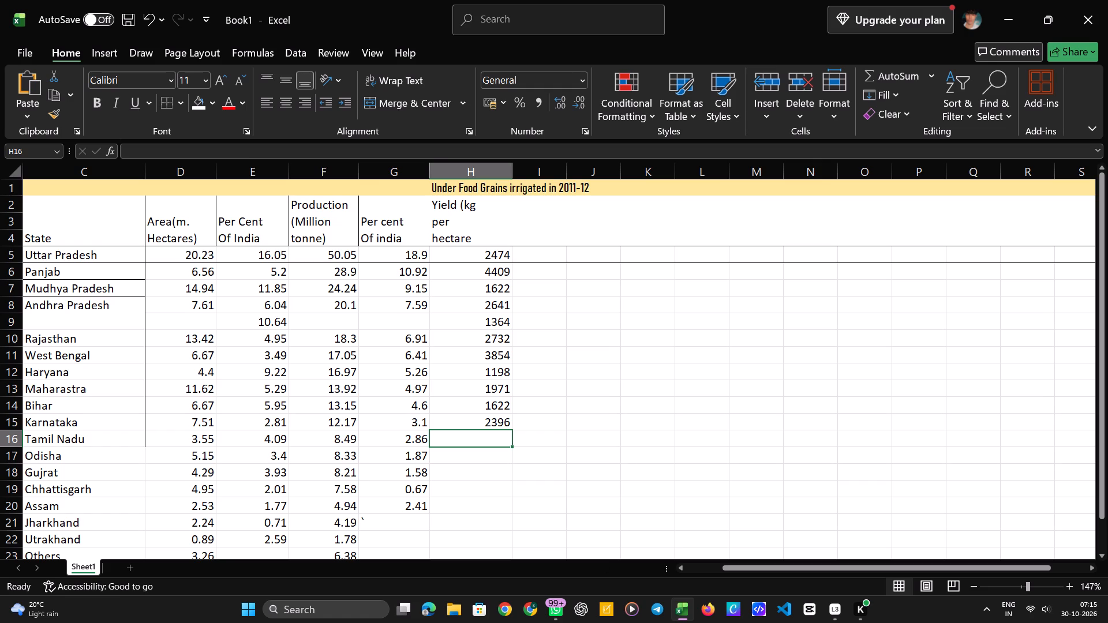
pyautogui.press('1')
pyautogui.press('6')
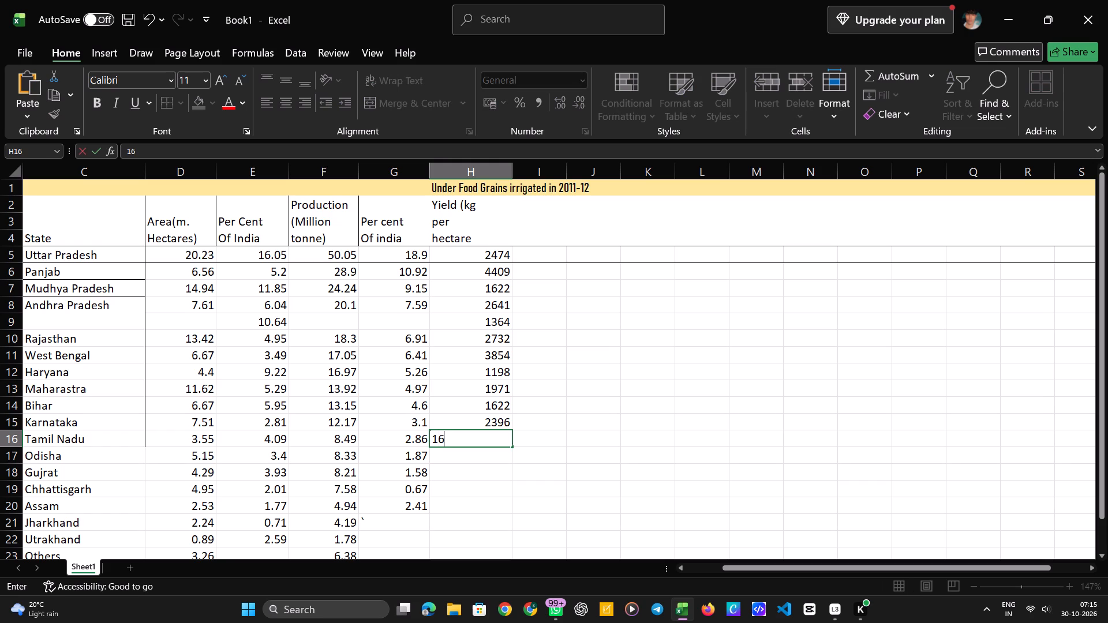
pyautogui.press('1')
pyautogui.press('7')
pyautogui.press('Return')
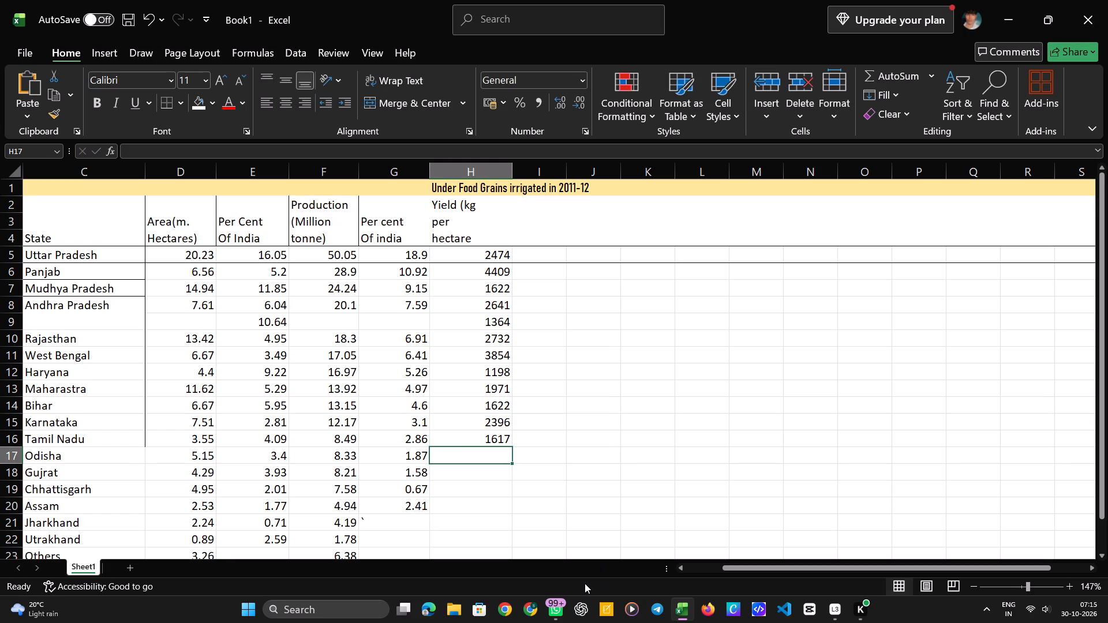
pyautogui.press('1')
pyautogui.press('9')
pyautogui.press('1')
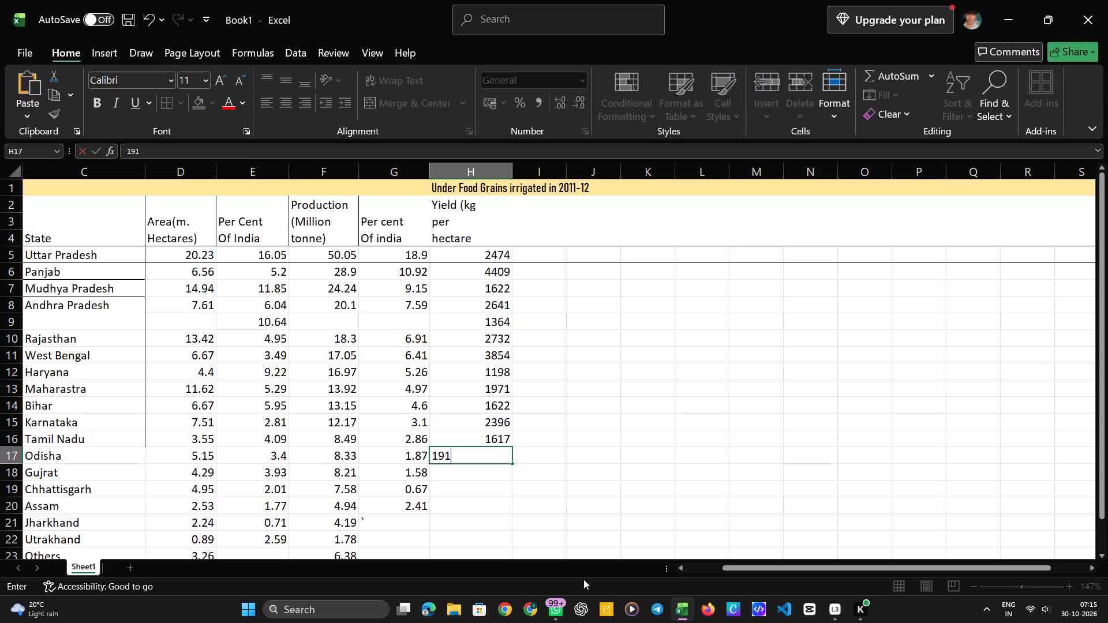
pyautogui.press('7')
pyautogui.press('Return')
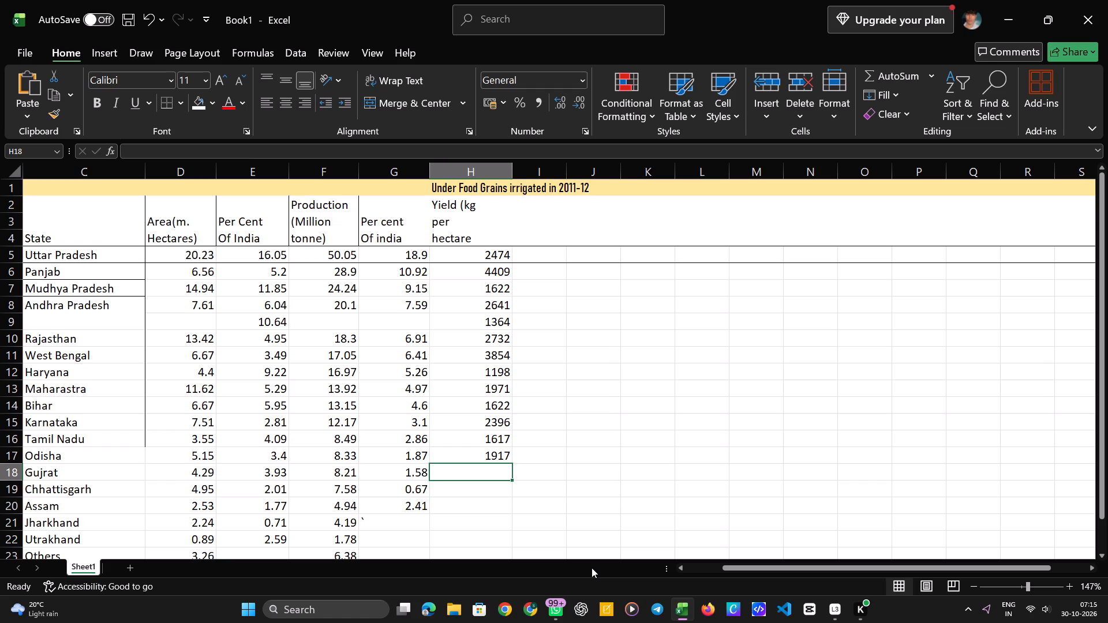
# Enter the yields 1532 for Gujrat in cell H18 and 1952 for Chhattisgarh in cell H19.
pyautogui.press('1')
pyautogui.press('5')
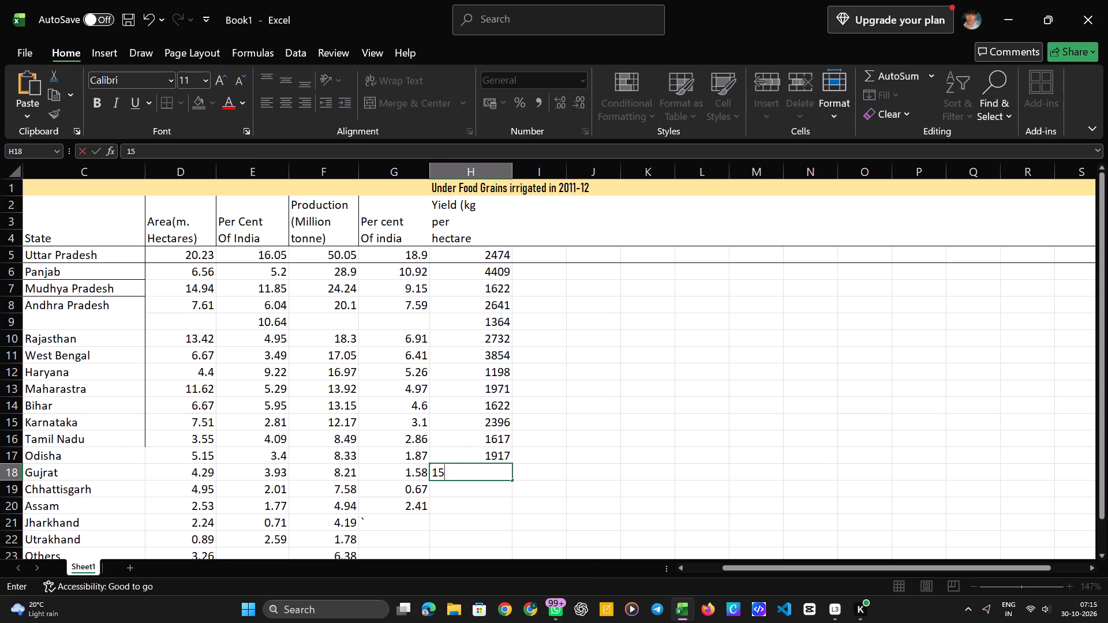
pyautogui.press('3')
pyautogui.press('2')
pyautogui.press('Return')
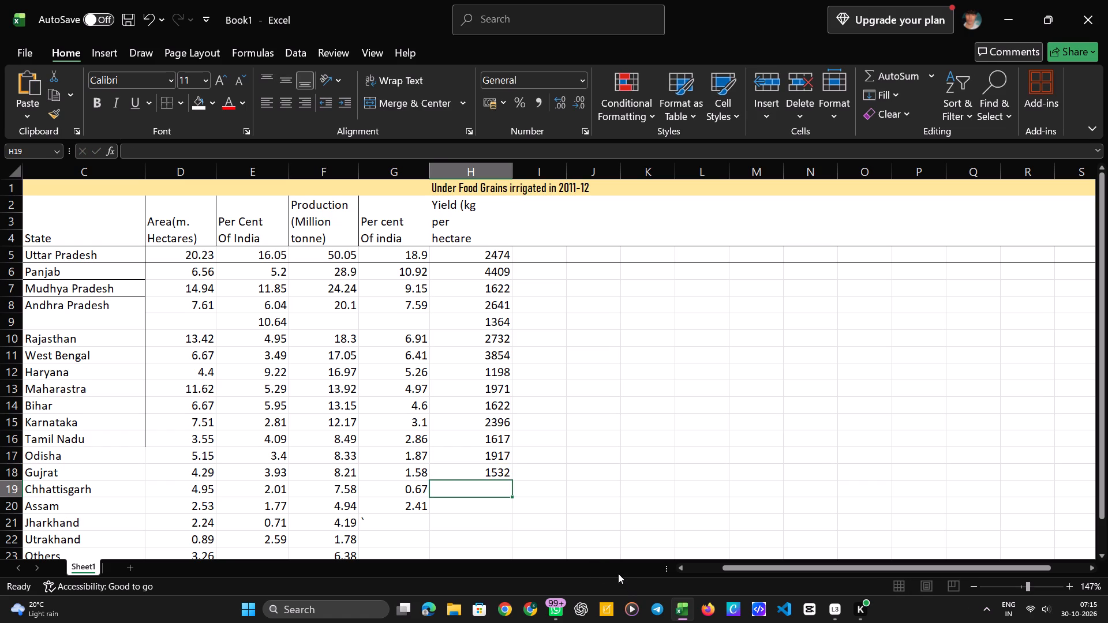
pyautogui.press('1')
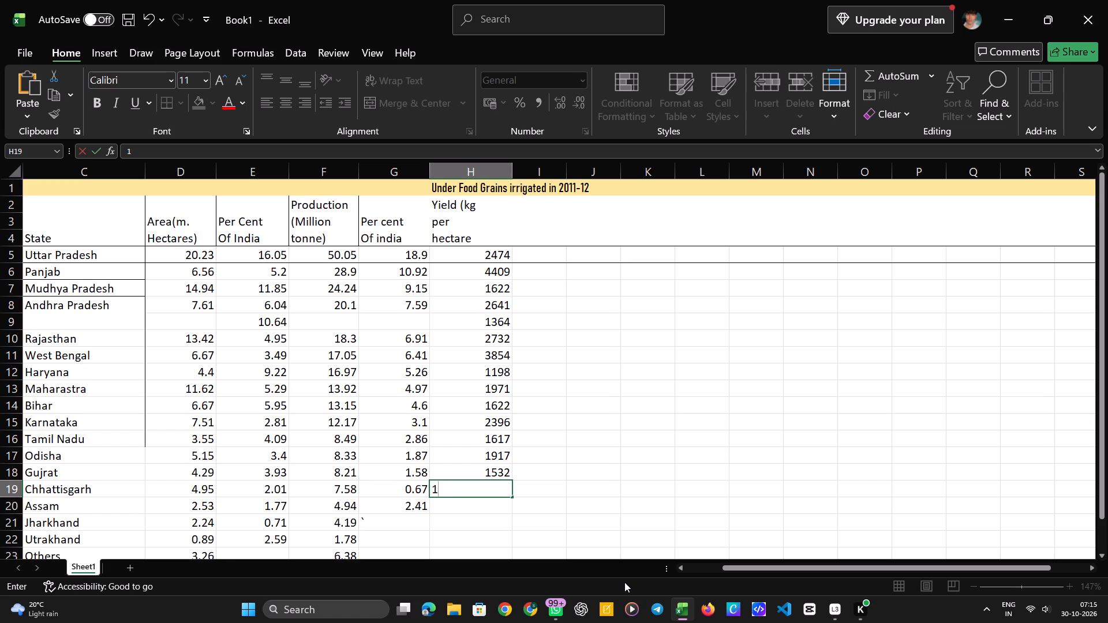
pyautogui.press('9')
pyautogui.press('5')
pyautogui.press('2')
pyautogui.press('Return')
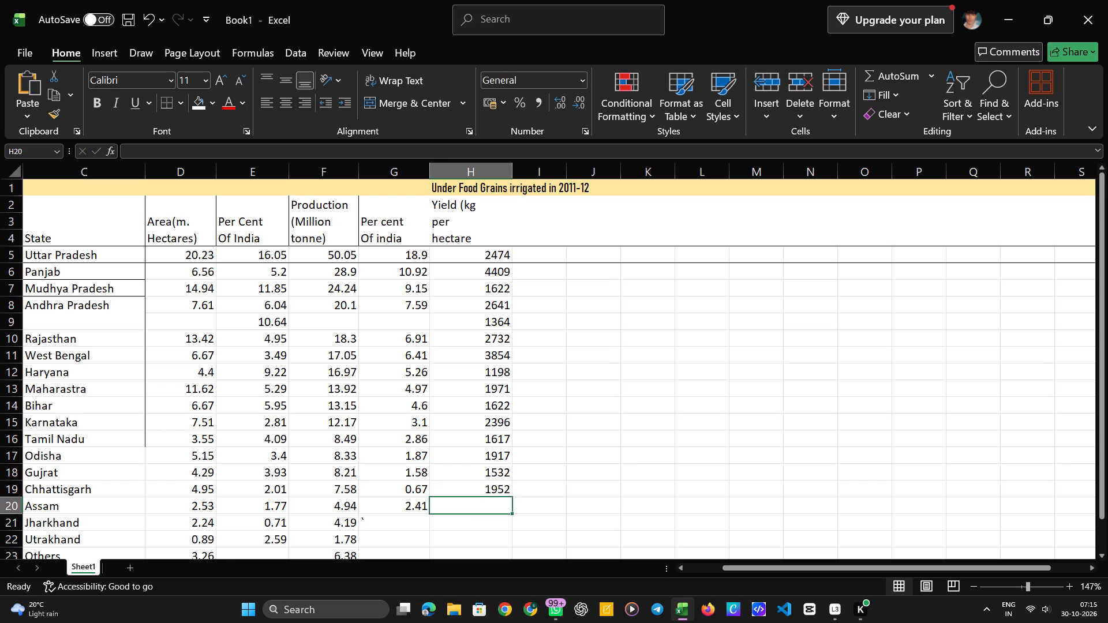
# Enter the yields 1874 for Assam in cell H20 and 2001 for Jharkhand in cell H21.
pyautogui.press('1')
pyautogui.press('8')
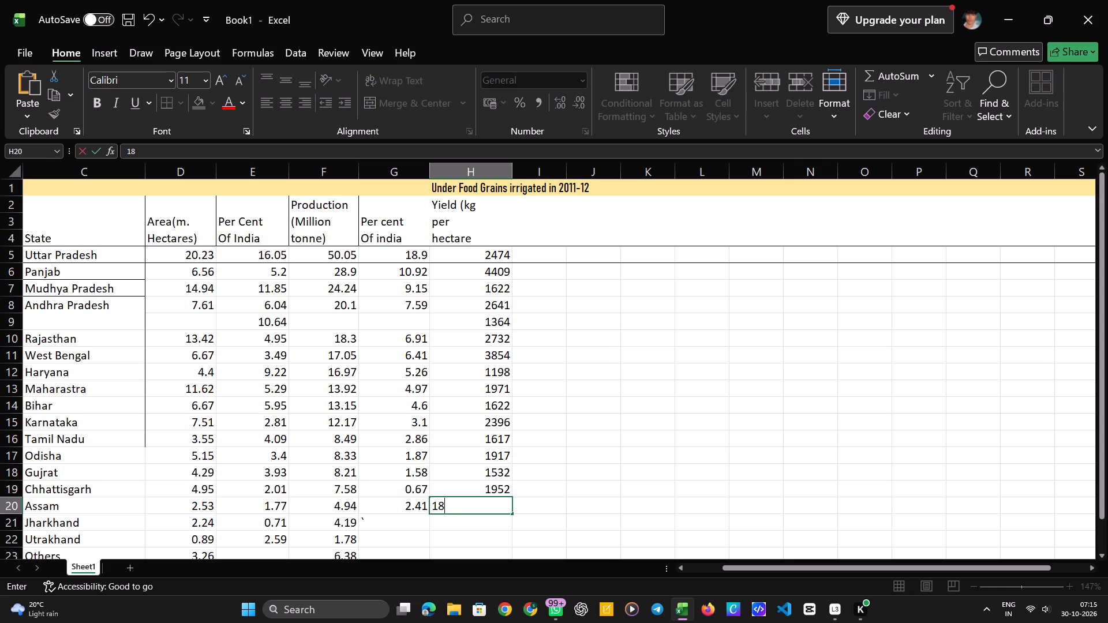
pyautogui.press('7')
pyautogui.press('4')
pyautogui.press('Return')
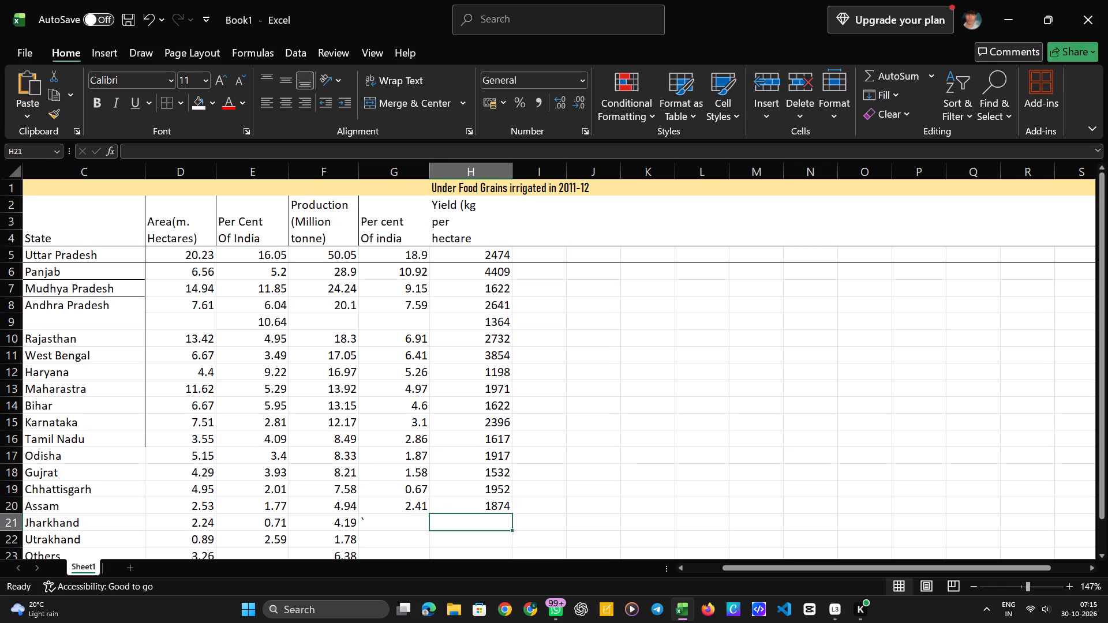
pyautogui.press('2')
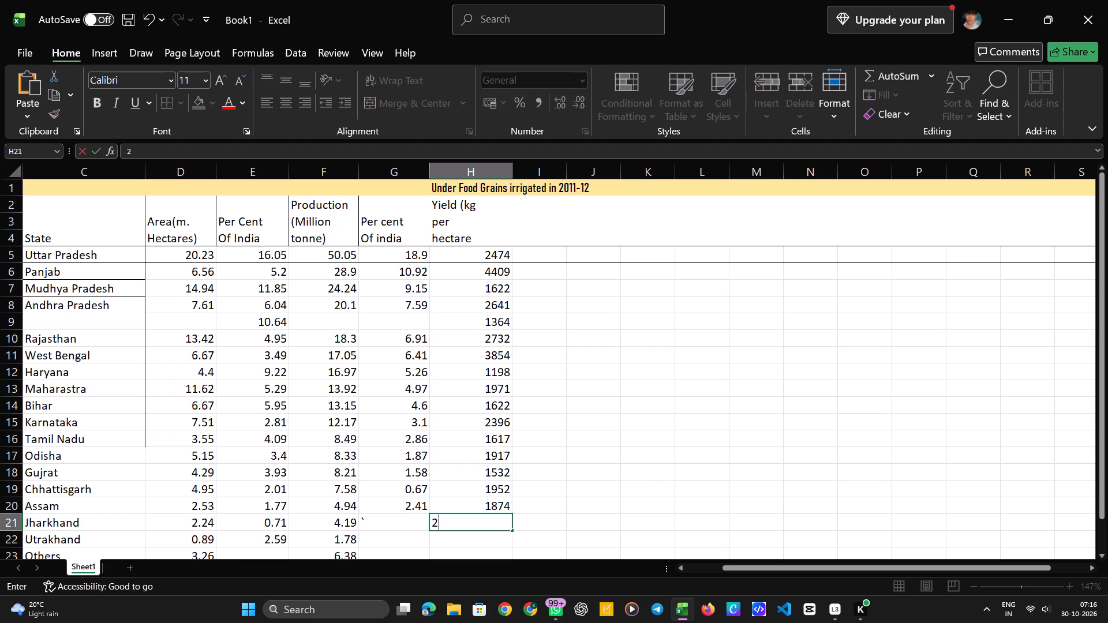
pyautogui.press('0')
pyautogui.press('0')
pyautogui.press('1')
pyautogui.scroll(-1, 532, 517)
pyautogui.click(505, 495)
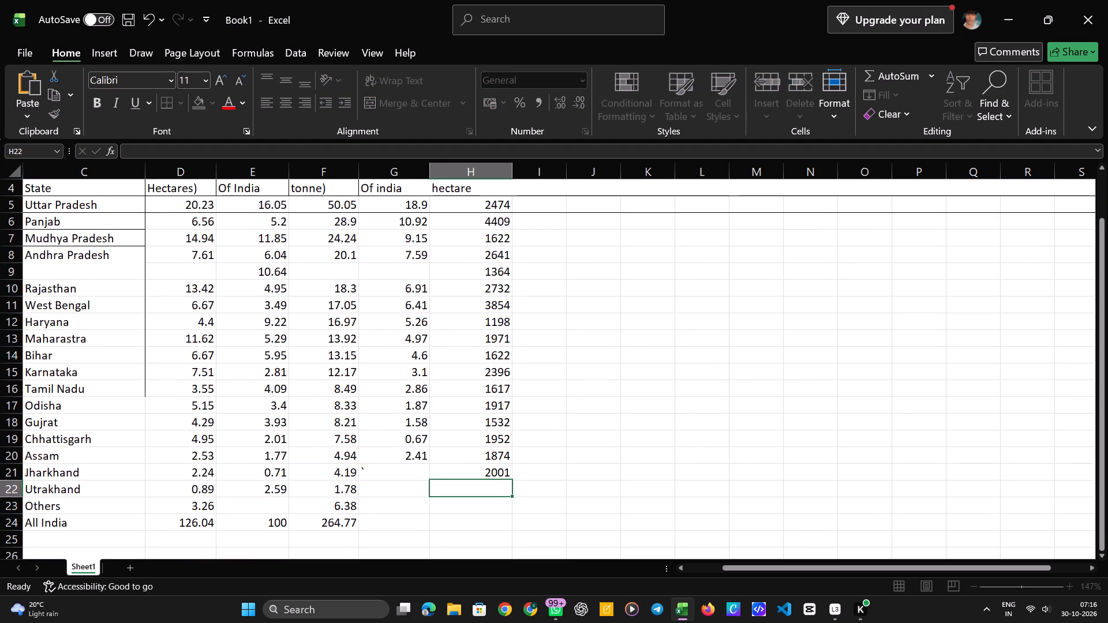
# Enter the yield 2101 for All India in cell H24.
pyautogui.click(489, 515)
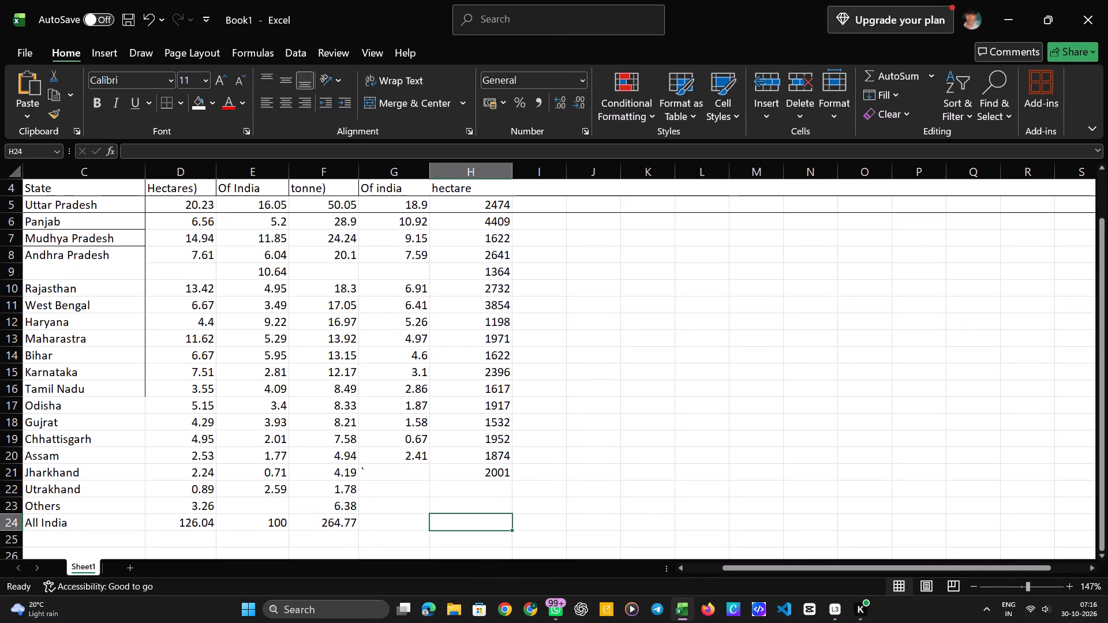
pyautogui.write('21')
pyautogui.press('0')
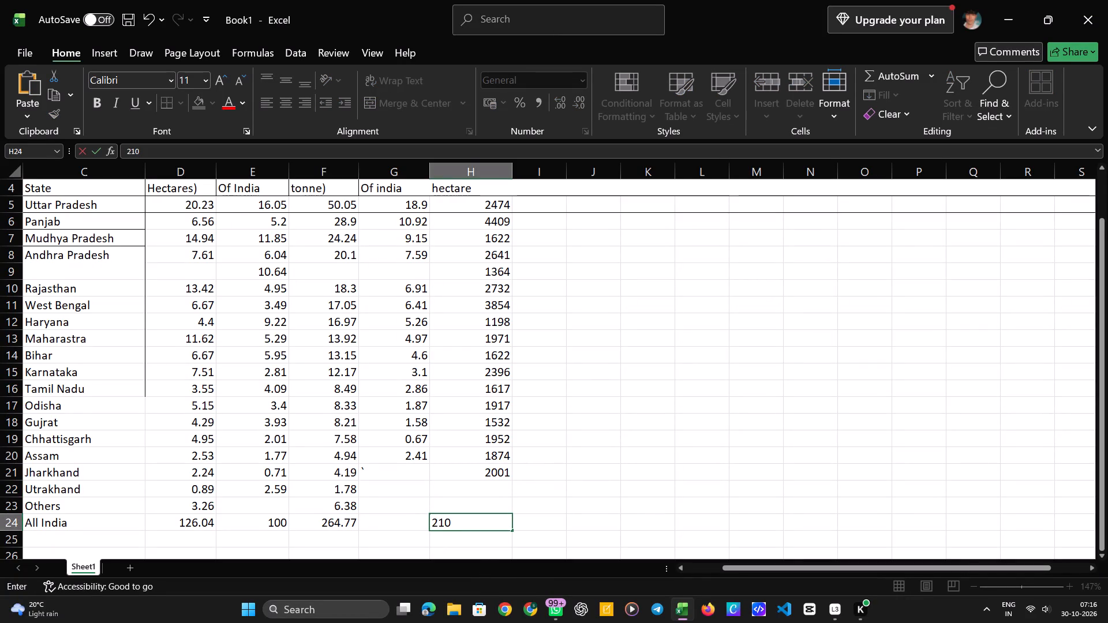
pyautogui.press('1')
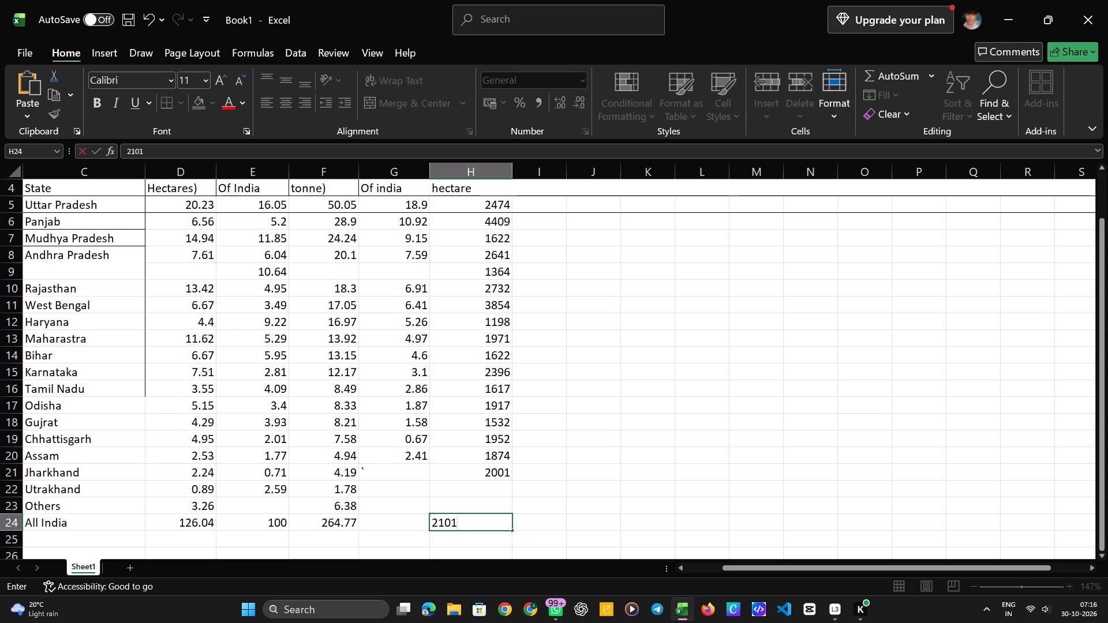
pyautogui.scroll(4, 566, 471)
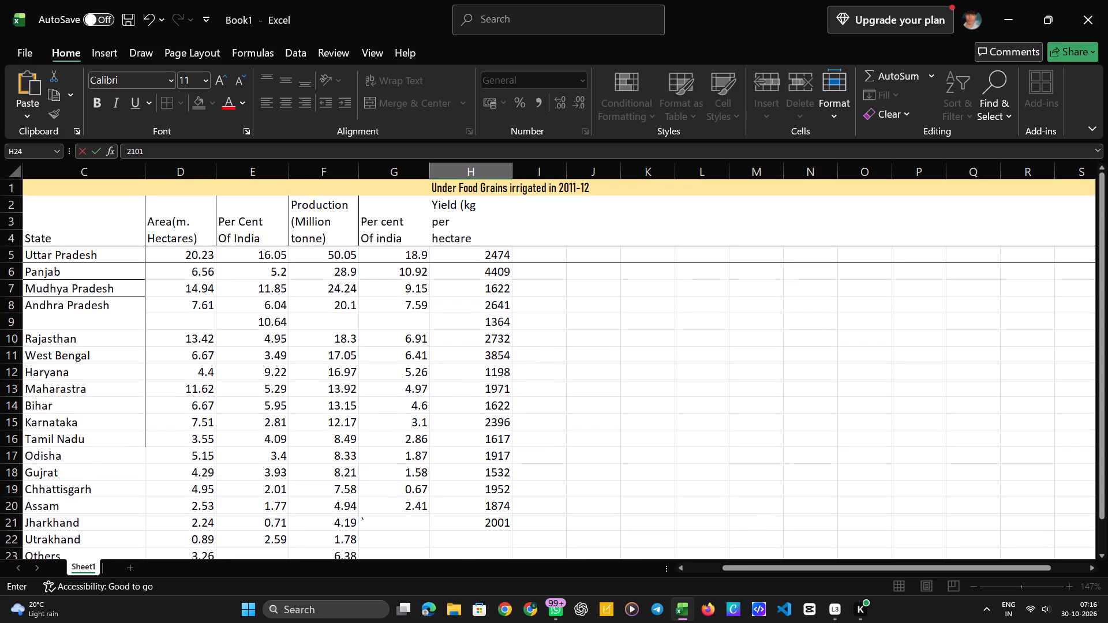
pyautogui.click(533, 214)
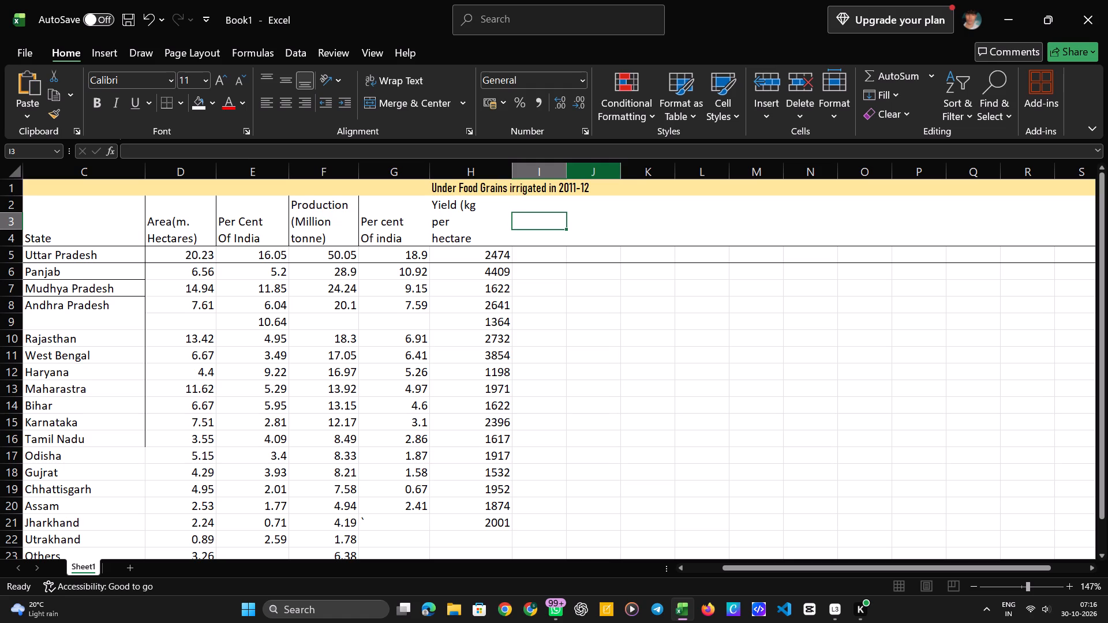
# Widen column I until it is nearly as wide as the yield column H.
pyautogui.moveTo(566, 169); pyautogui.dragTo(593, 174)
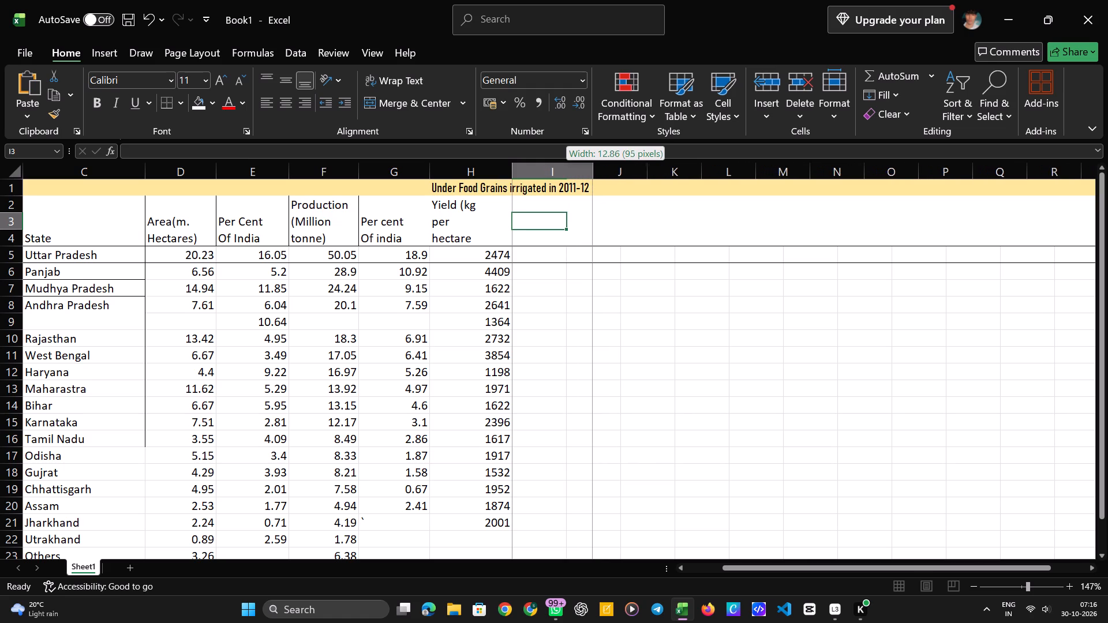
pyautogui.moveTo(593, 174); pyautogui.dragTo(588, 179)
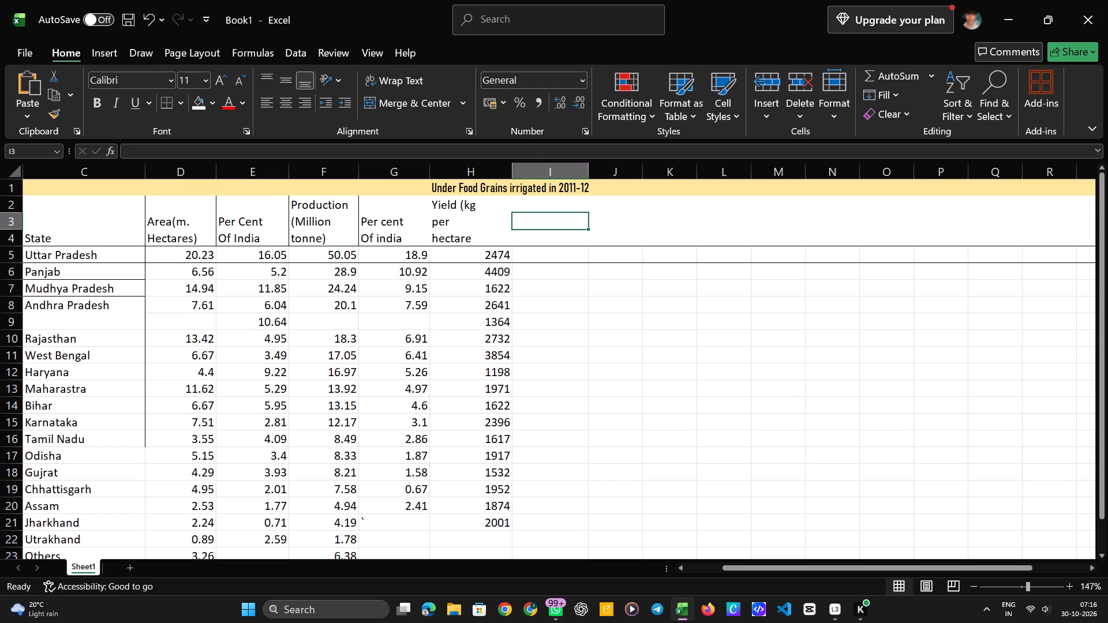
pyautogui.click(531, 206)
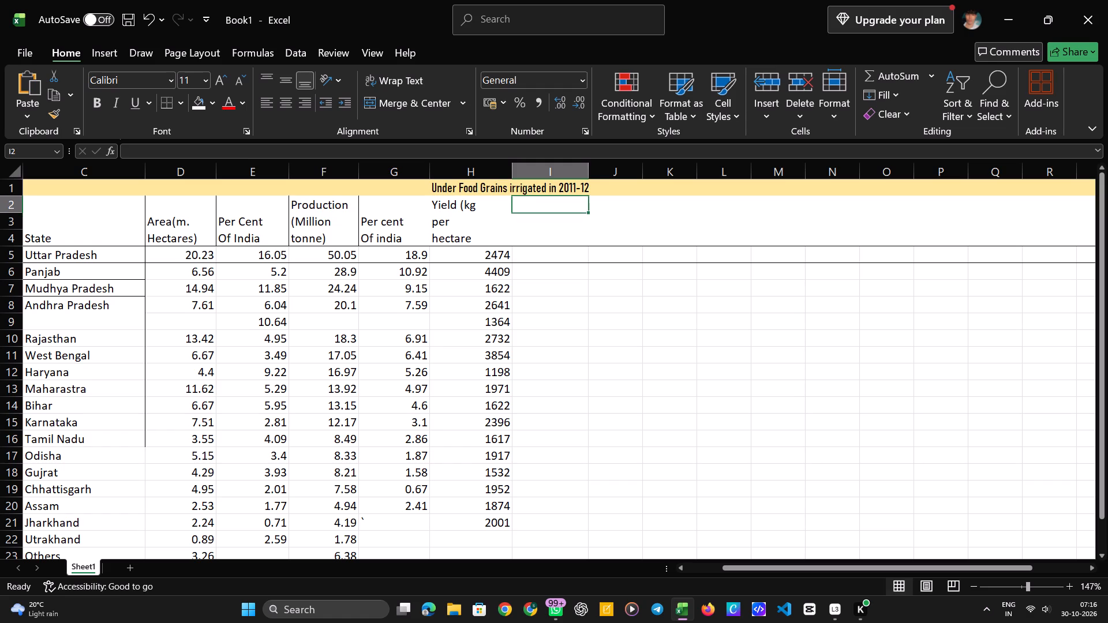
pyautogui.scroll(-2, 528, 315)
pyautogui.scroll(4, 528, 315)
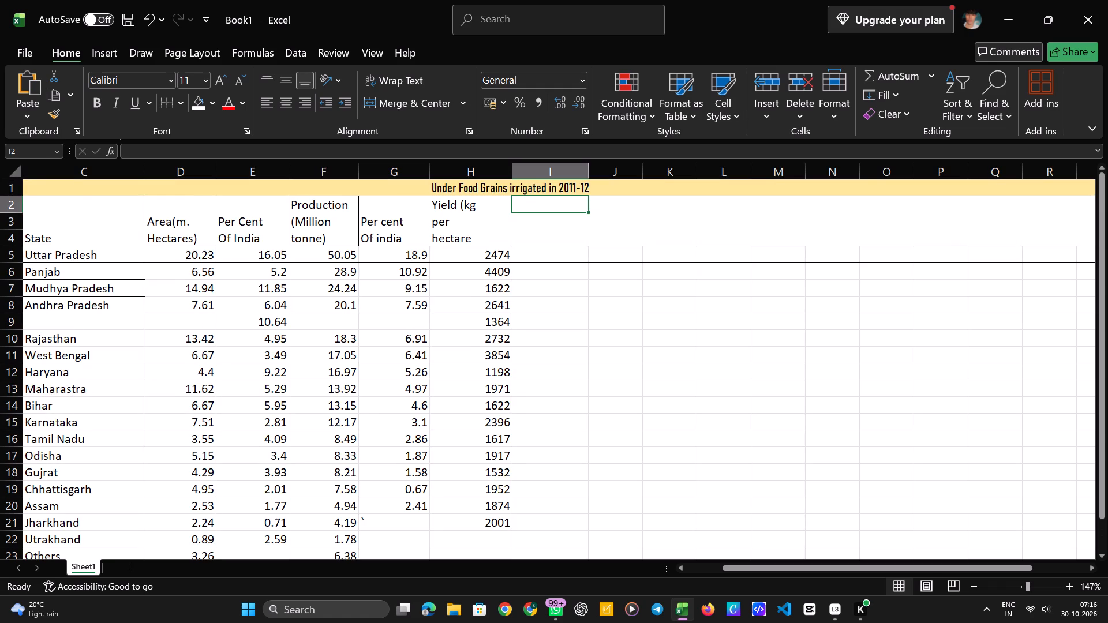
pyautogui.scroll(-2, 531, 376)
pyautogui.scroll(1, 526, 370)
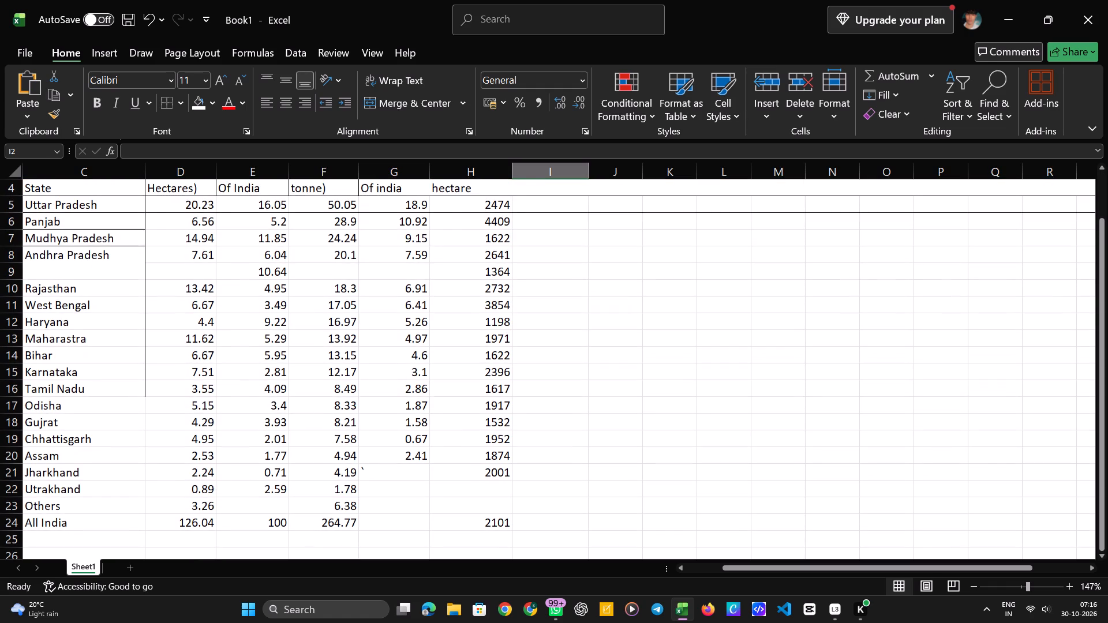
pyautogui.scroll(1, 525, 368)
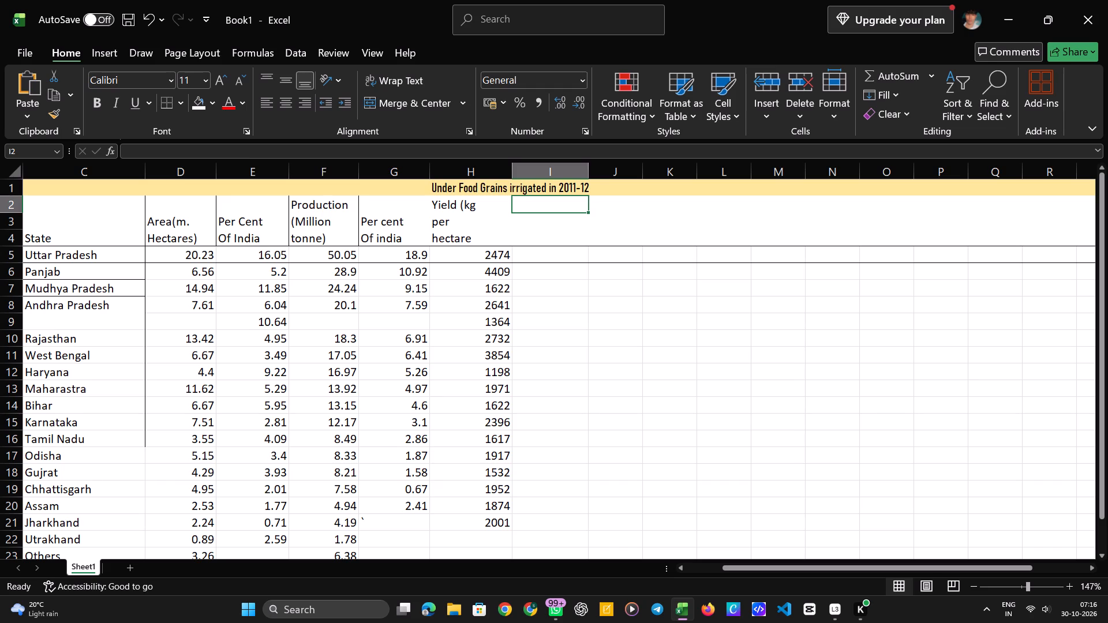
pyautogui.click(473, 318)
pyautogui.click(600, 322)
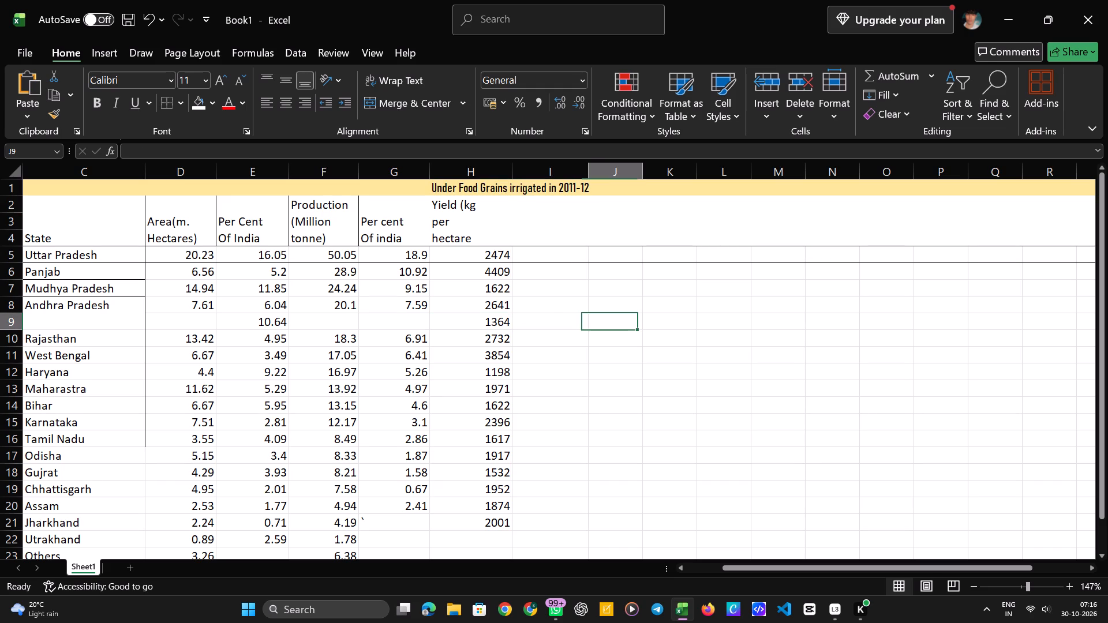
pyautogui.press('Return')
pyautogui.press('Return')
# Insert a blank cell at J9 with the option to shift cells right.
pyautogui.click(613, 327)
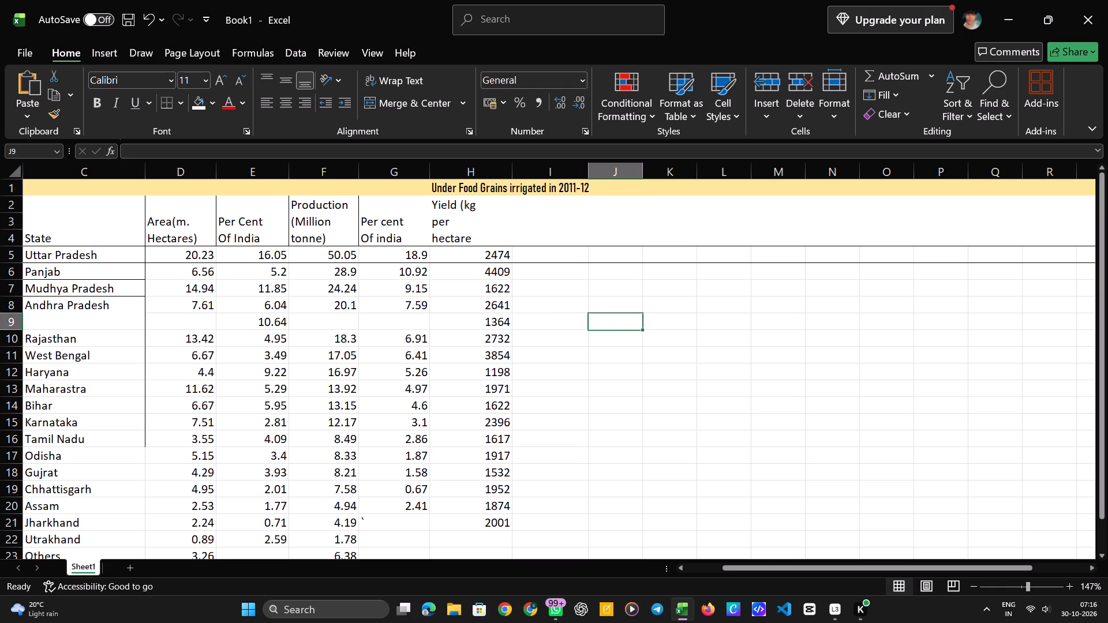
pyautogui.rightClick(613, 326)
pyautogui.click(673, 303)
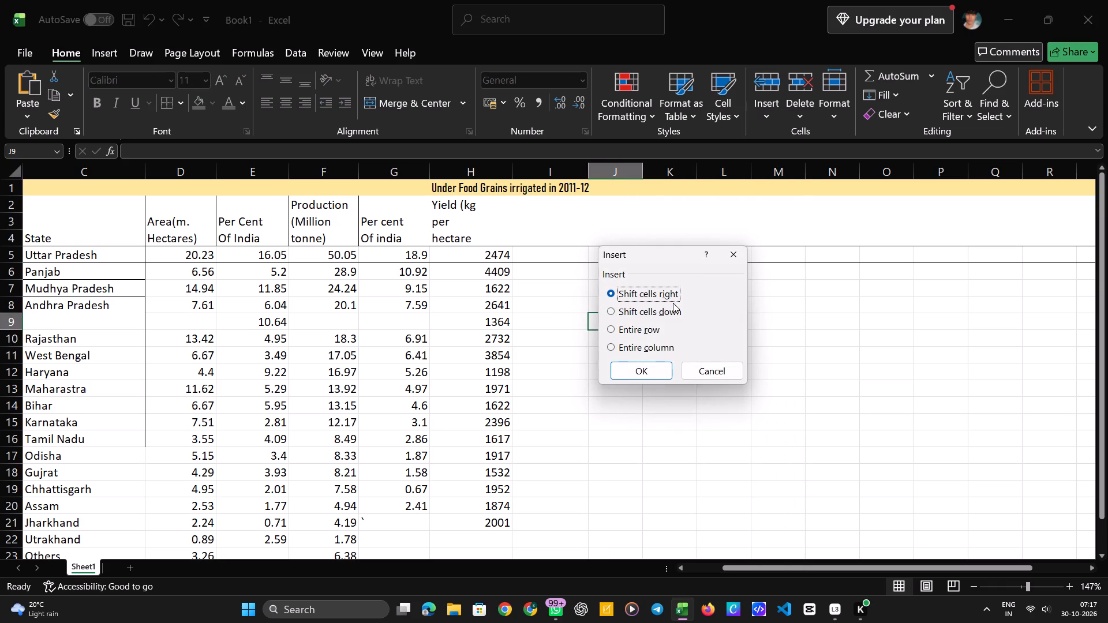
pyautogui.click(646, 362)
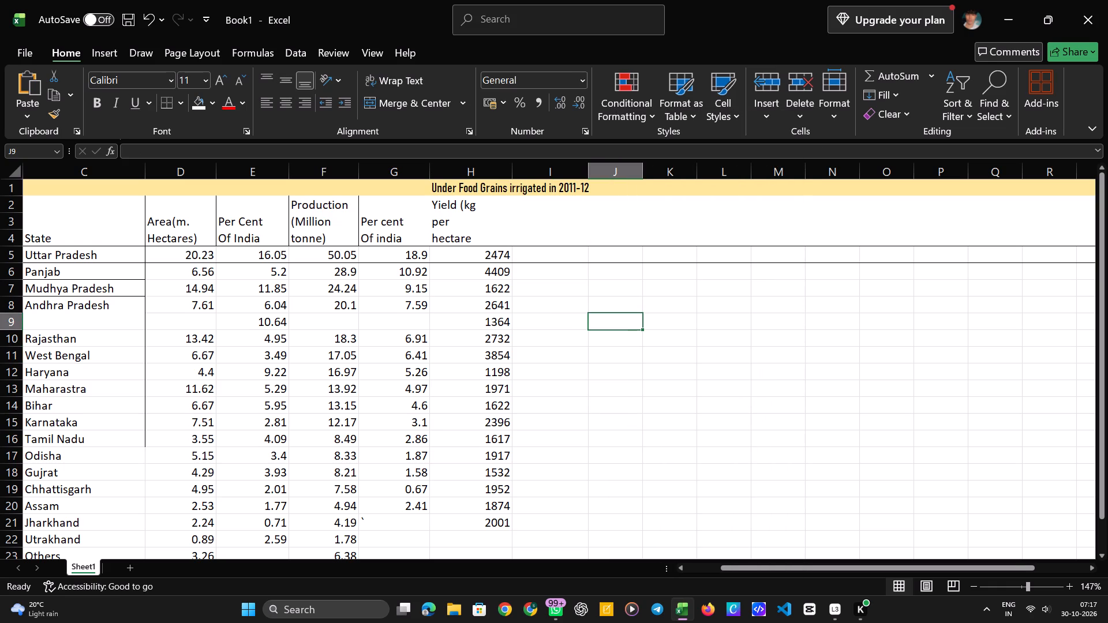
# Insert another blank cell at J9, this time with the option to shift cells down.
pyautogui.click(626, 329)
pyautogui.click(629, 338)
pyautogui.click(626, 326)
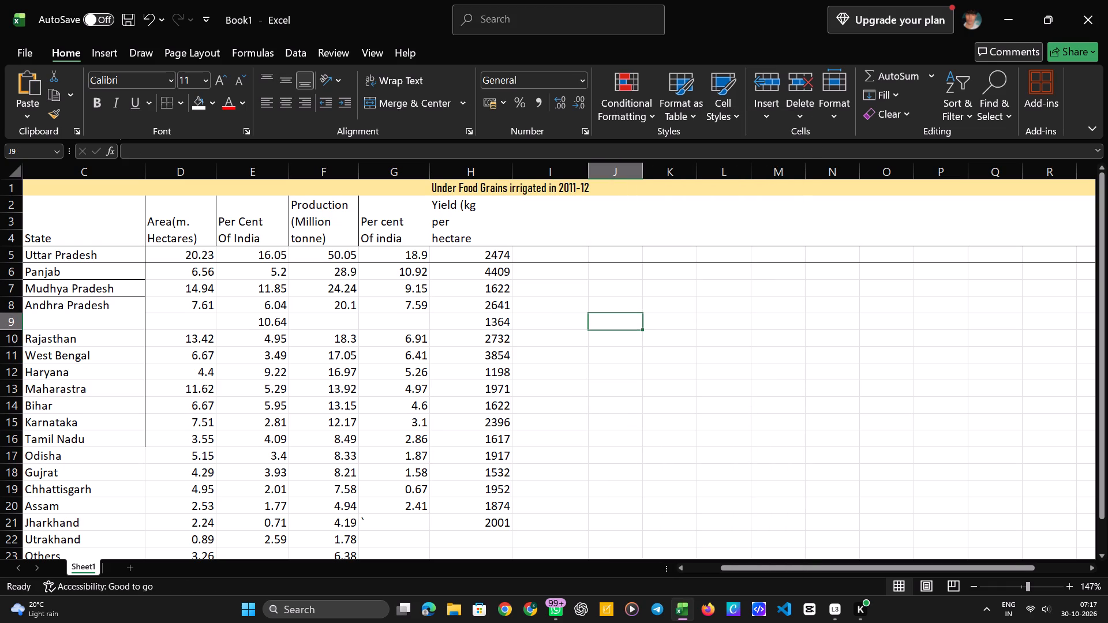
pyautogui.rightClick(626, 325)
pyautogui.click(670, 297)
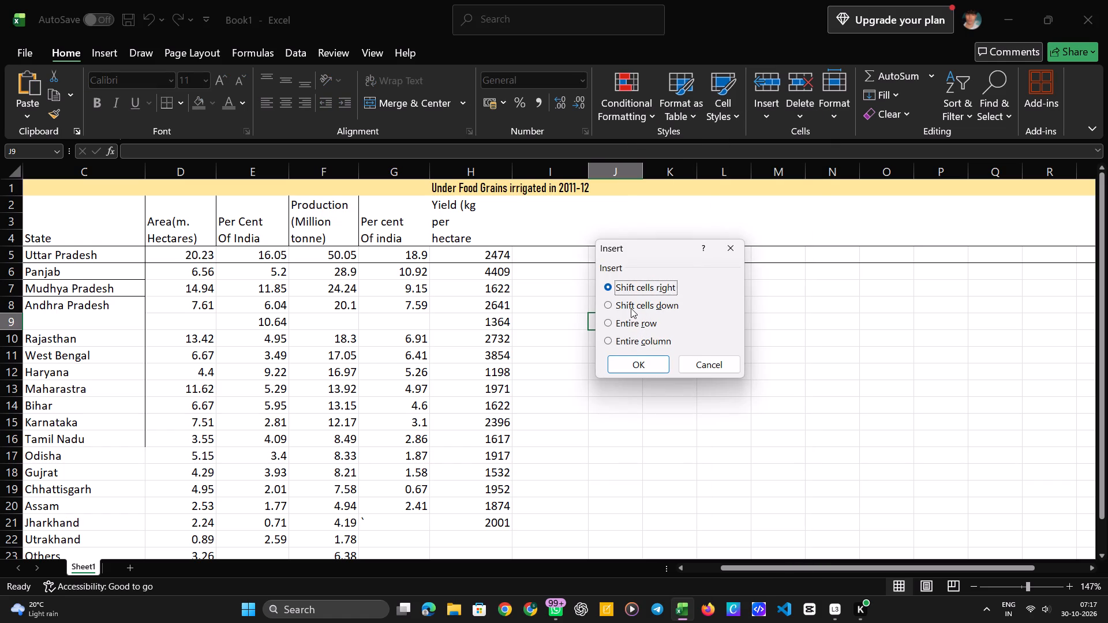
pyautogui.click(631, 308)
pyautogui.click(656, 359)
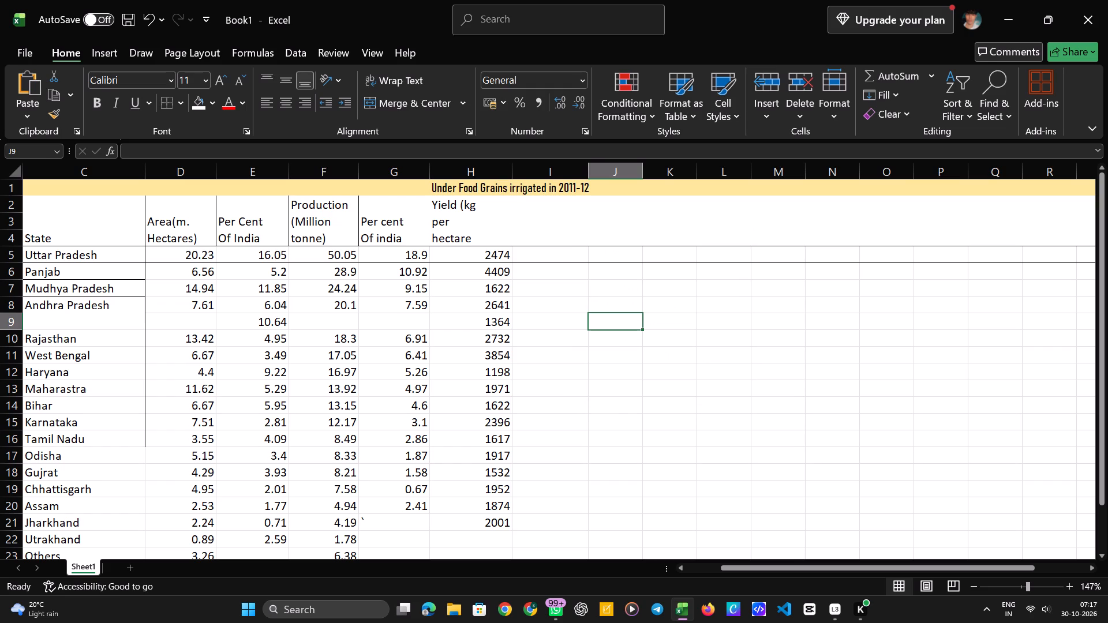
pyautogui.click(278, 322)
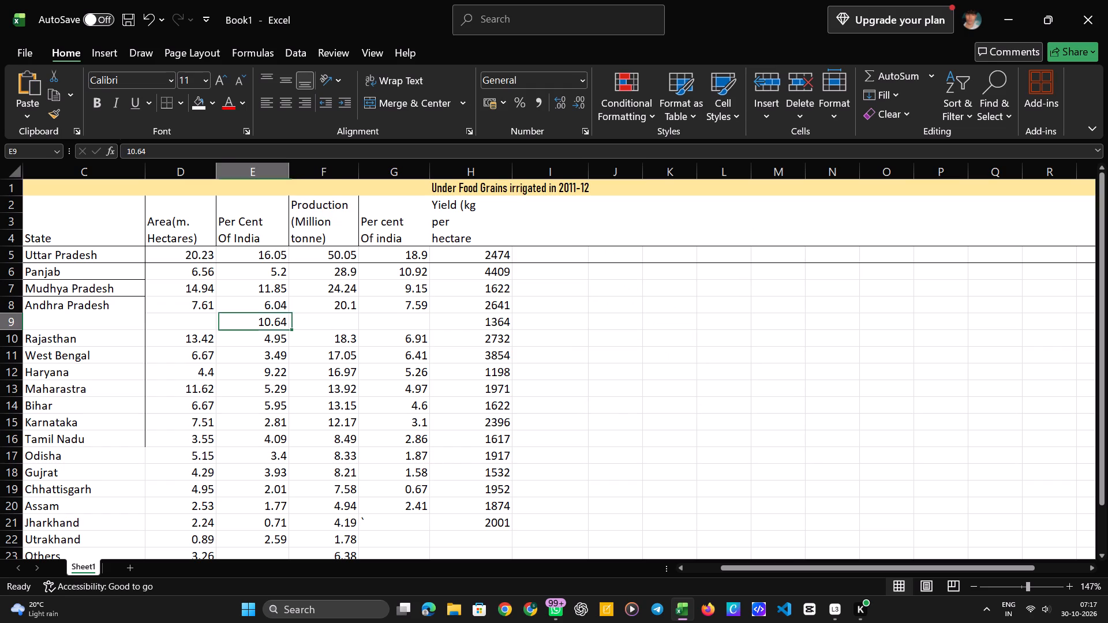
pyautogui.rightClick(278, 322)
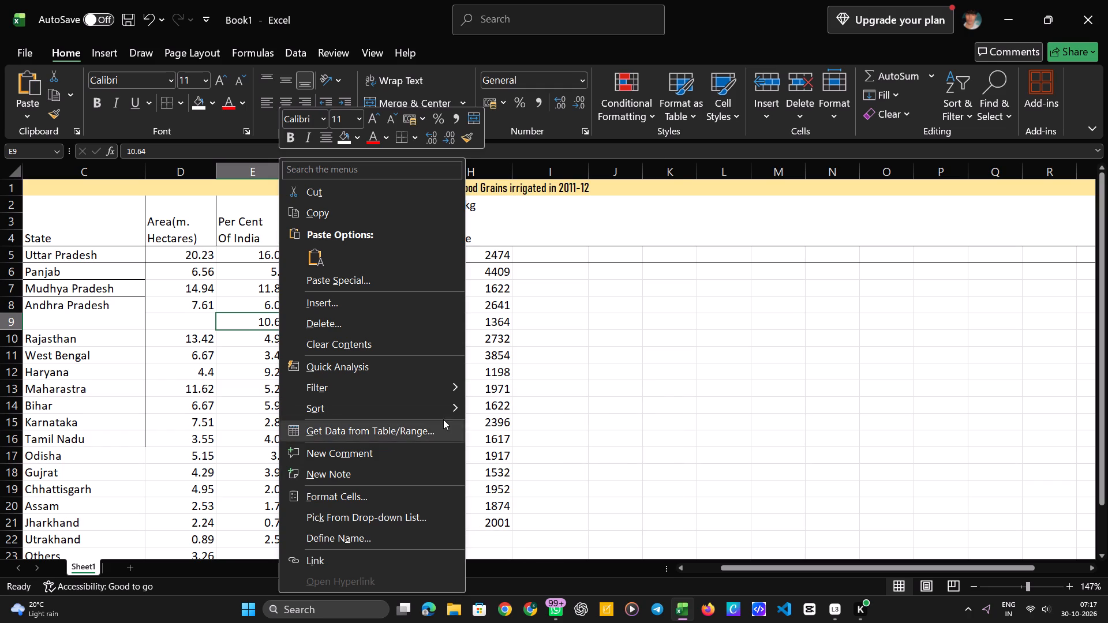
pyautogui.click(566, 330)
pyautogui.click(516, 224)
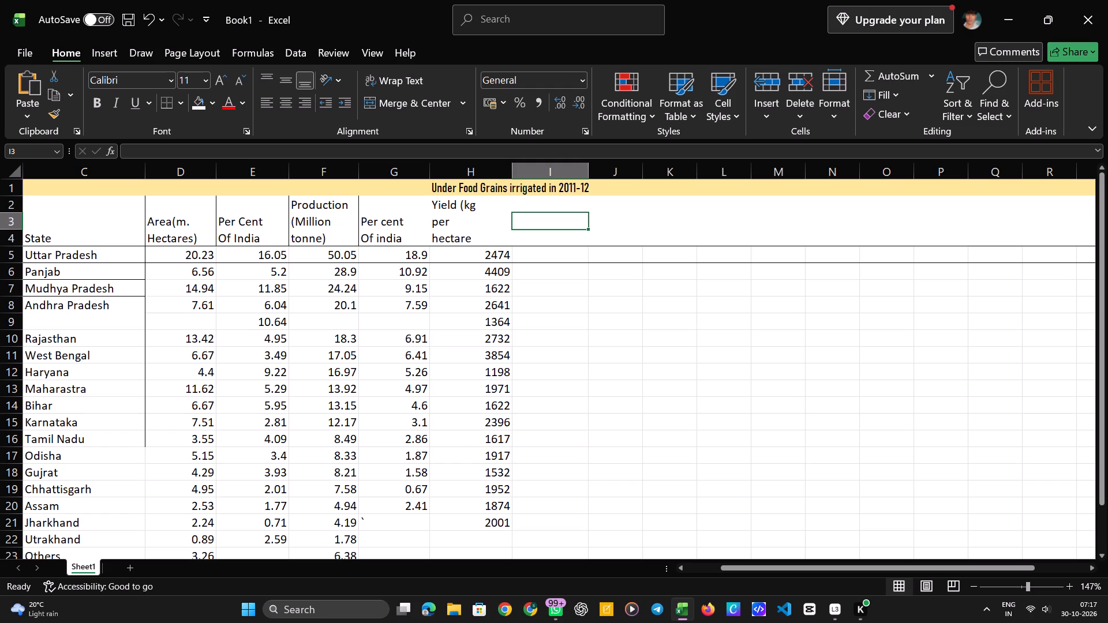
# Enter the new column's heading on two lines: % Area in cell I2 and irrigated in cell I3.
pyautogui.click(541, 204)
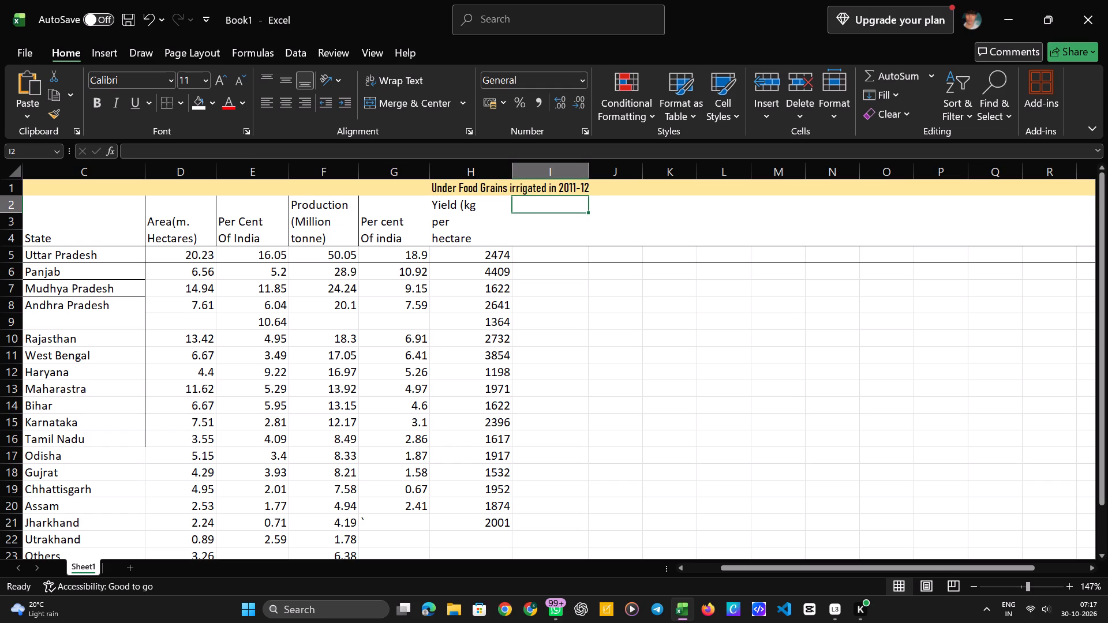
pyautogui.hotkey('shift', '%')
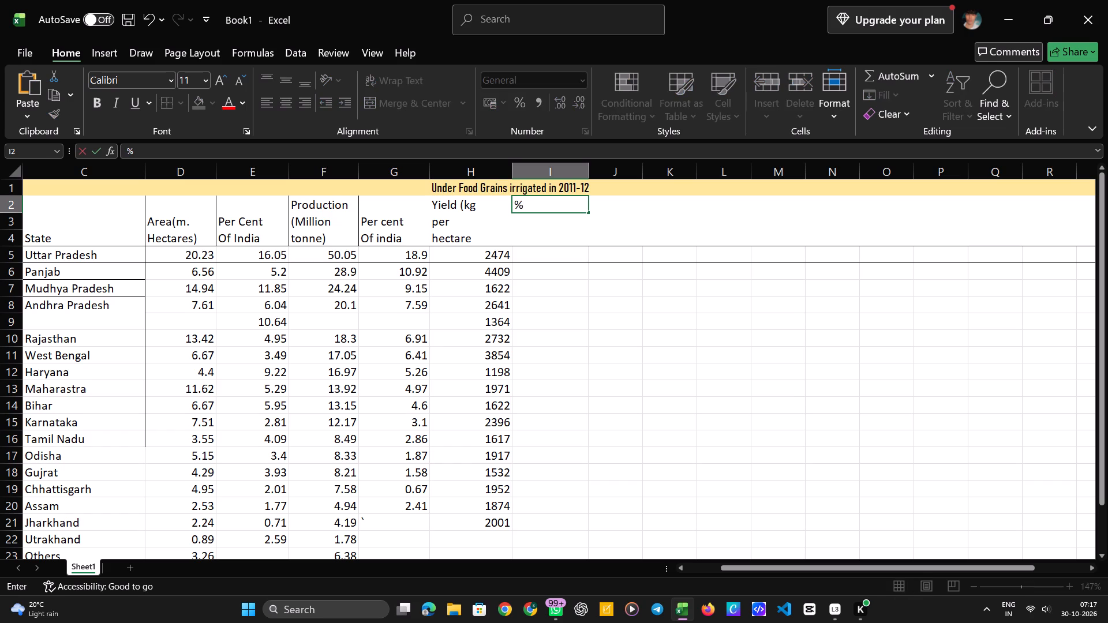
pyautogui.press('space')
pyautogui.press('a')
pyautogui.write('re')
pyautogui.press('a')
pyautogui.click(559, 222)
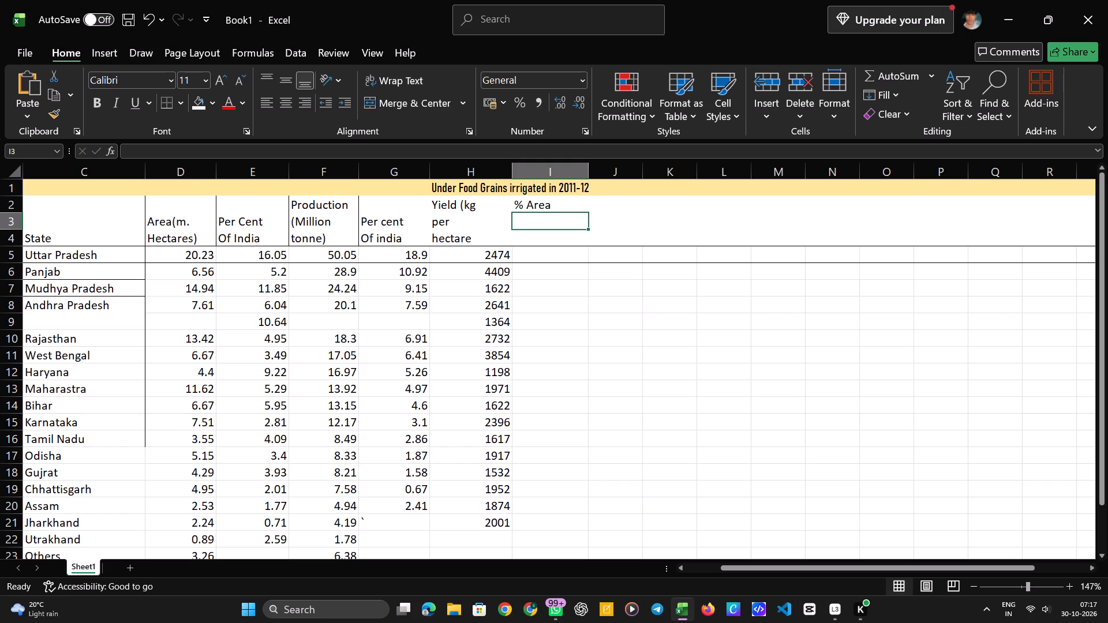
pyautogui.press('i')
pyautogui.press('r')
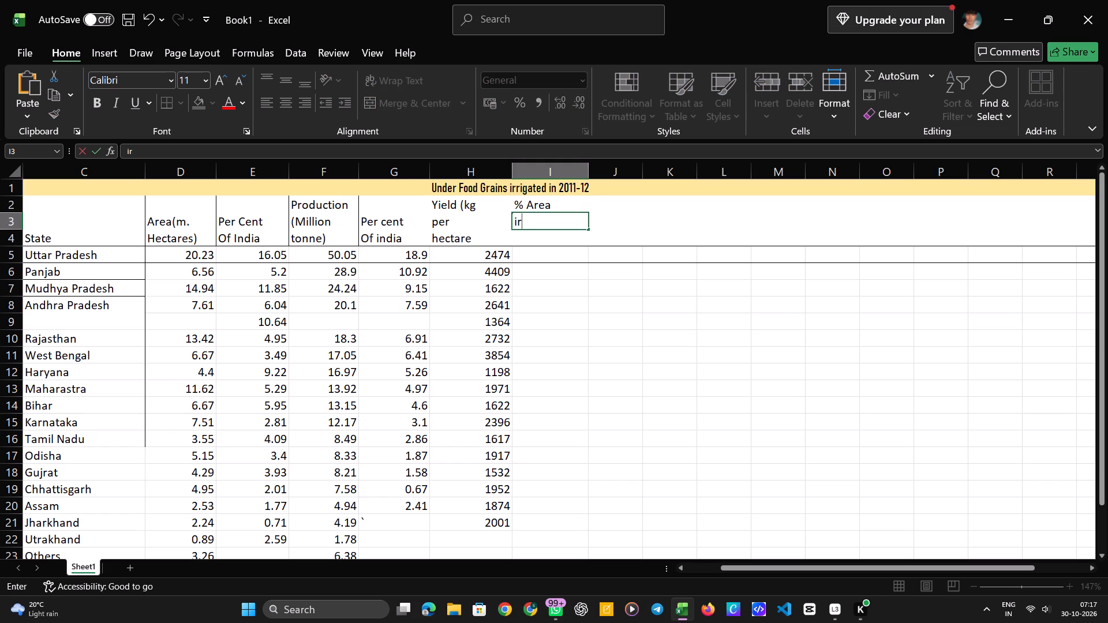
pyautogui.press('r')
pyautogui.press('i')
pyautogui.press('g')
pyautogui.press('a')
pyautogui.write('ted')
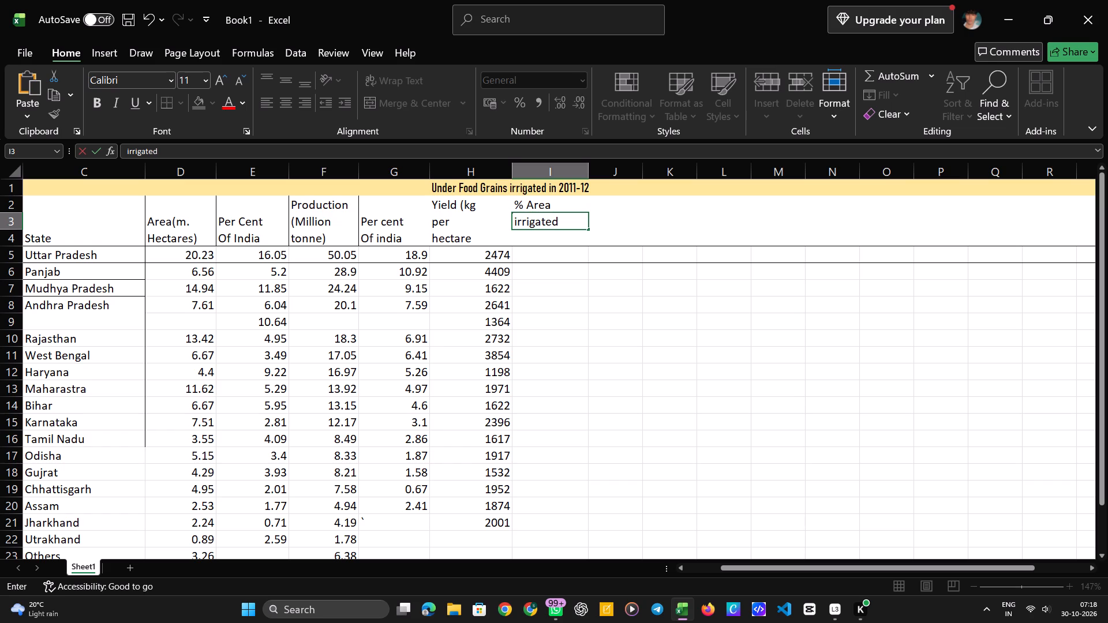
pyautogui.press('Return')
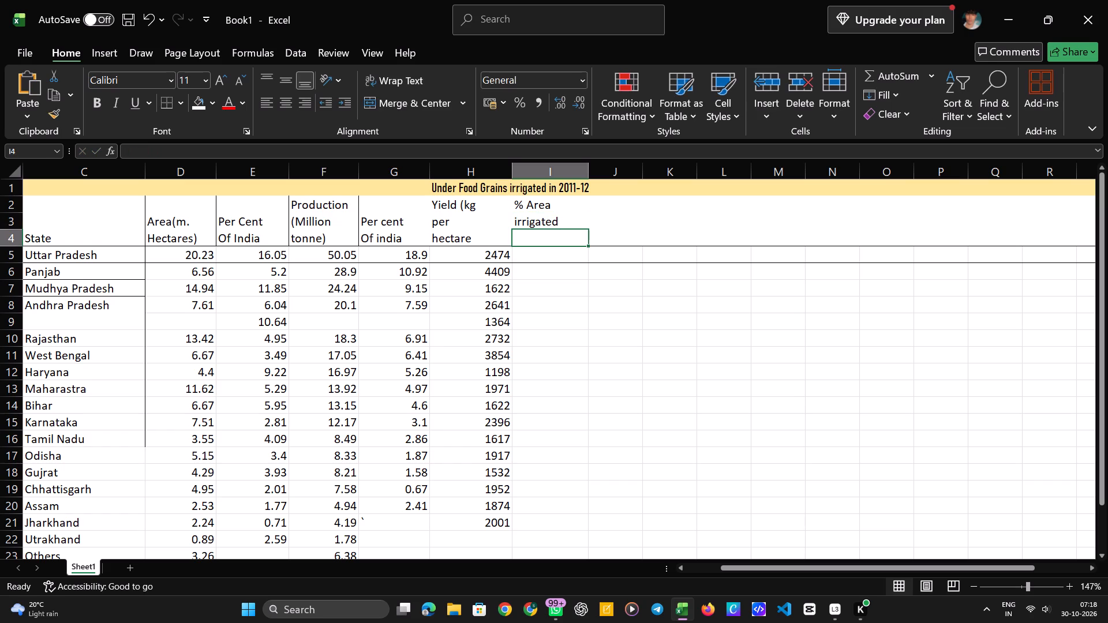
# Complete the % Area irrigated heading by entering (2011-12) in cell I4.
pyautogui.hotkey('shift', '(')
pyautogui.press('2')
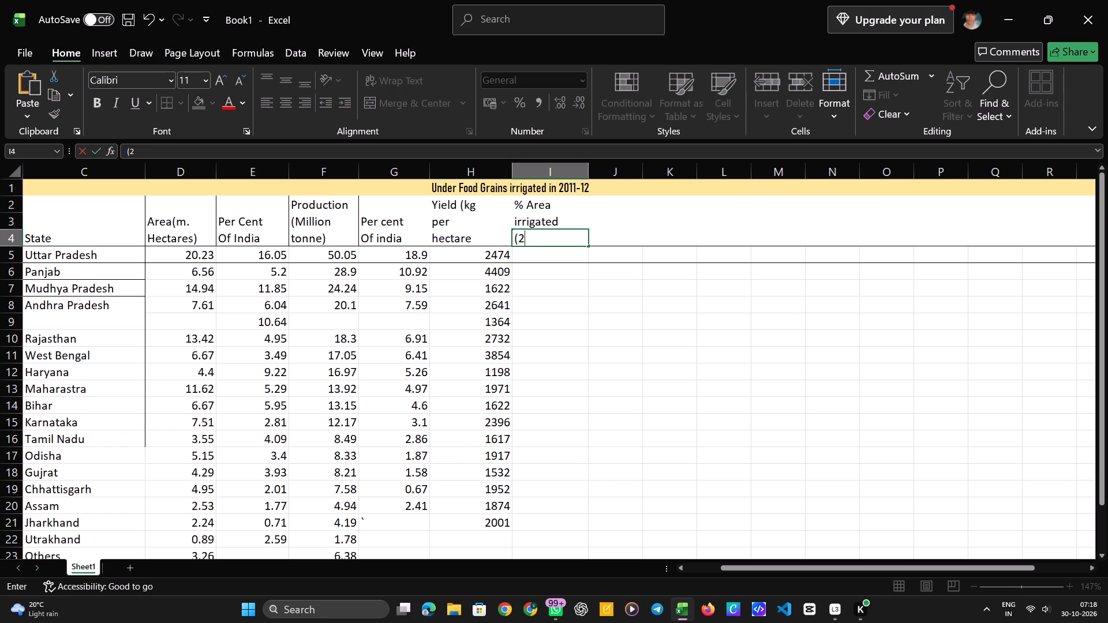
pyautogui.press('0')
pyautogui.write('22')
pyautogui.press('BackSpace')
pyautogui.press('BackSpace')
pyautogui.write('11')
pyautogui.press('-')
pyautogui.write('12')
pyautogui.hotkey('shift', ')')
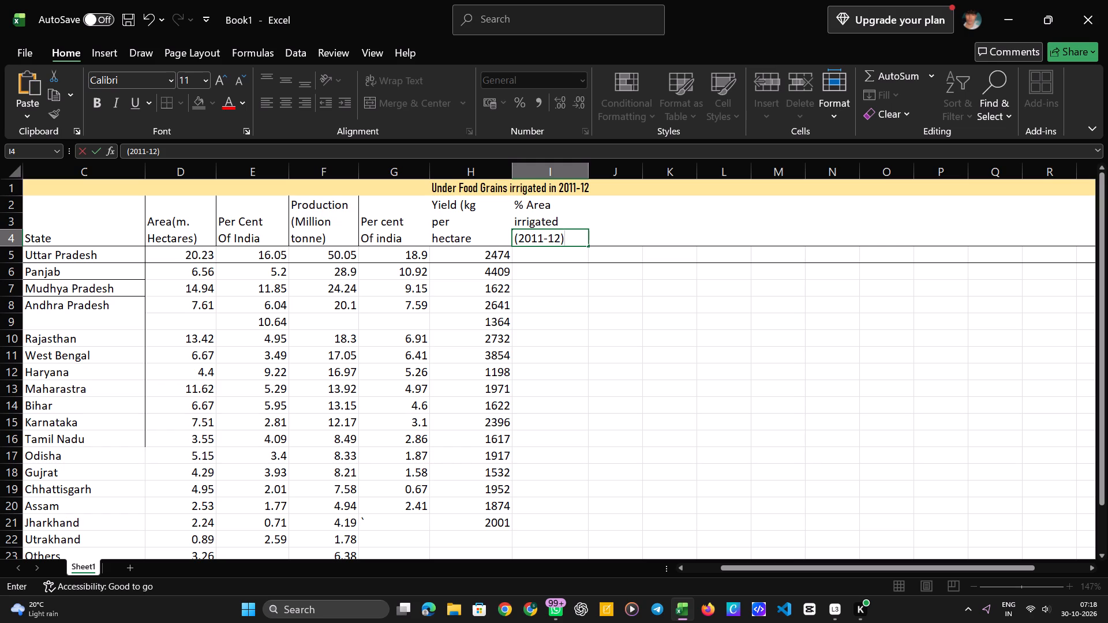
# Enter the percentage of area irrigated in column I: 76.01 for Uttar Pradesh and 98.7 for Panjab.
pyautogui.click(581, 257)
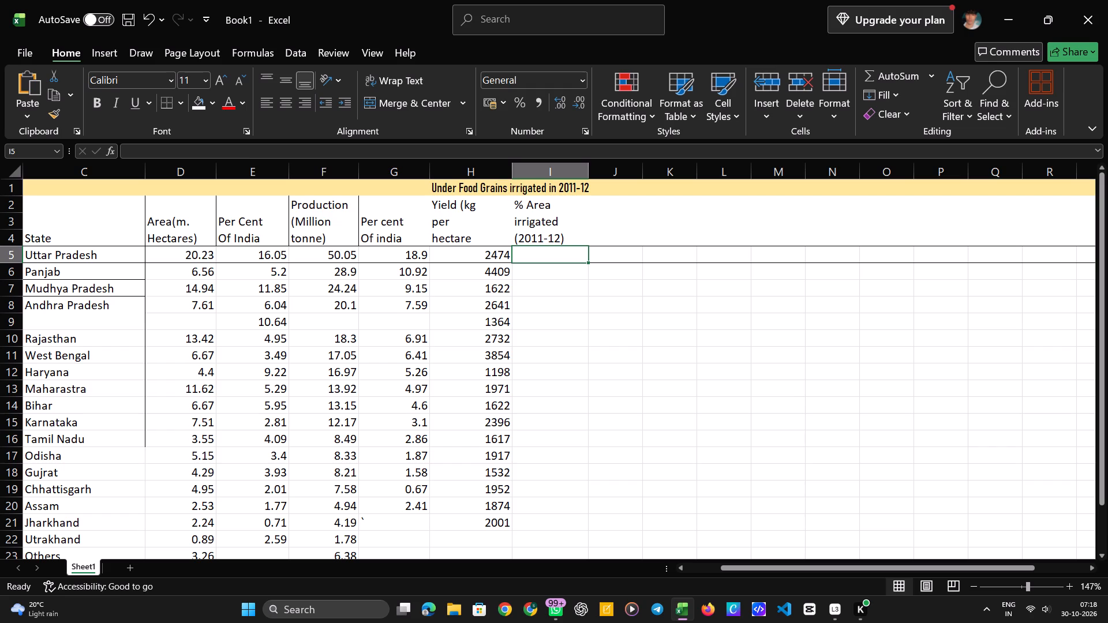
pyautogui.press('7')
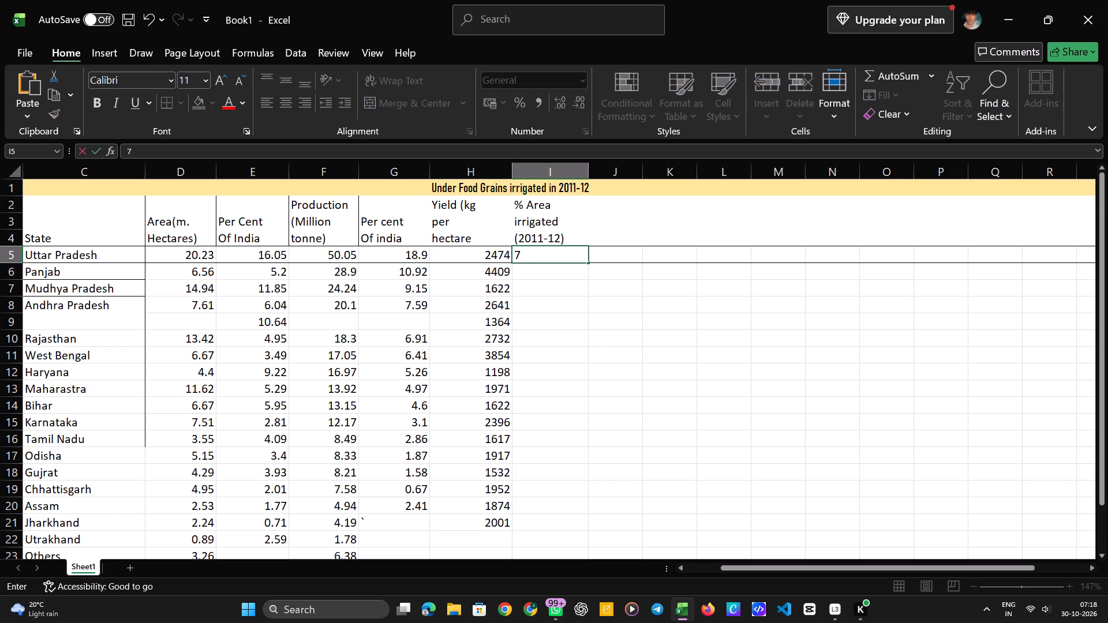
pyautogui.press('6')
pyautogui.press('.')
pyautogui.press('0')
pyautogui.press('1')
pyautogui.press('Return')
pyautogui.press('9')
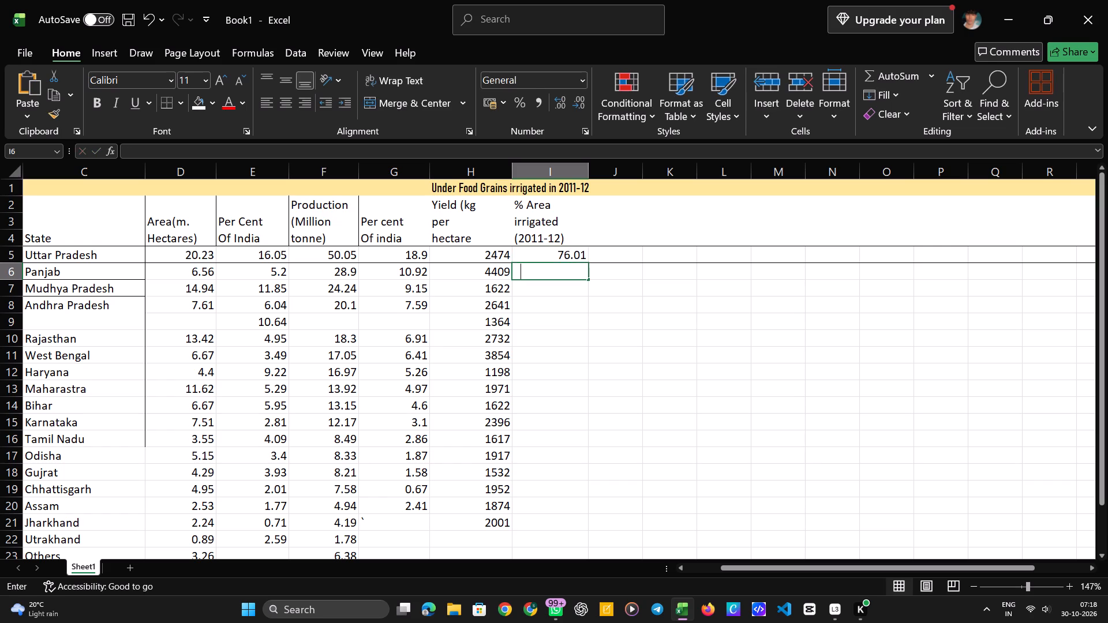
pyautogui.press('8')
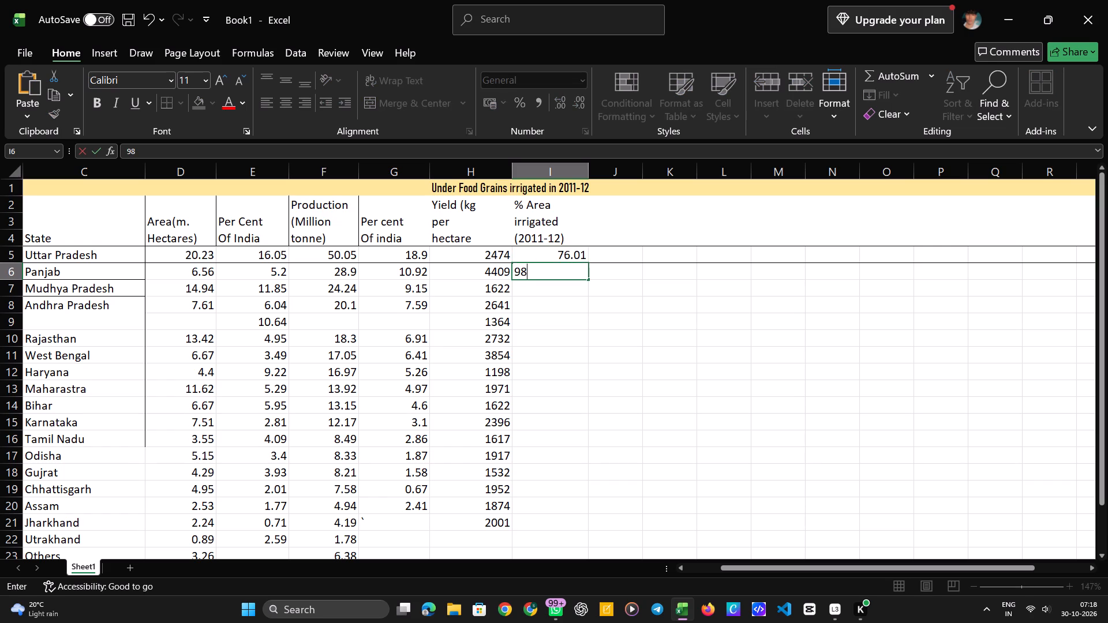
pyautogui.press('.')
pyautogui.press('7')
pyautogui.press('Return')
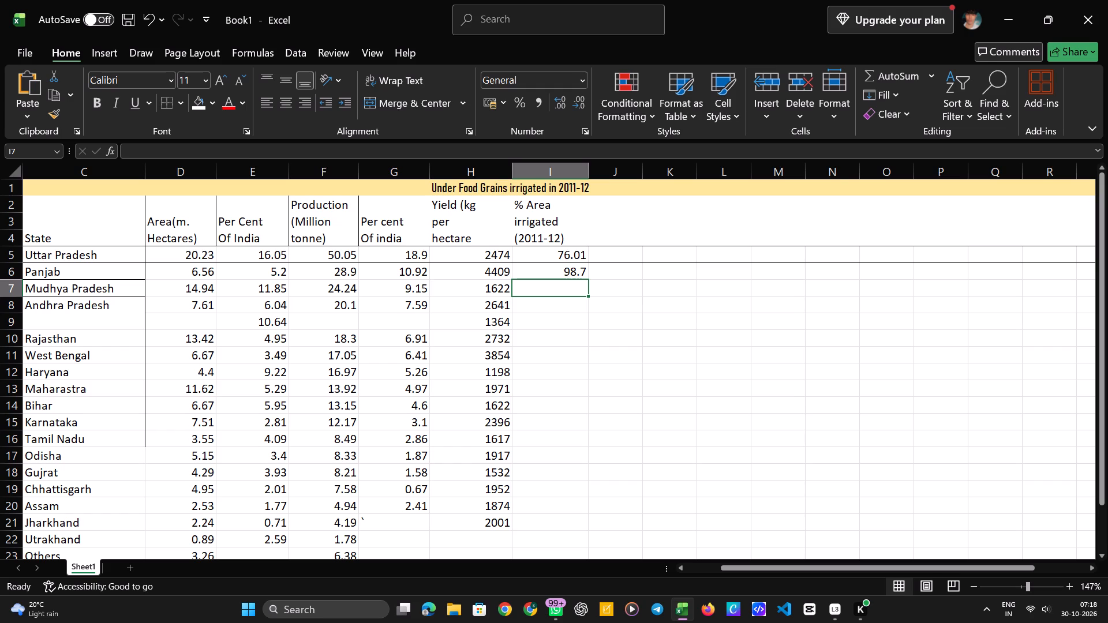
# Enter the irrigated area percentages 50.5 for Mudhya Pradesh and 62.5 for Andhra Pradesh in column I.
pyautogui.press('5')
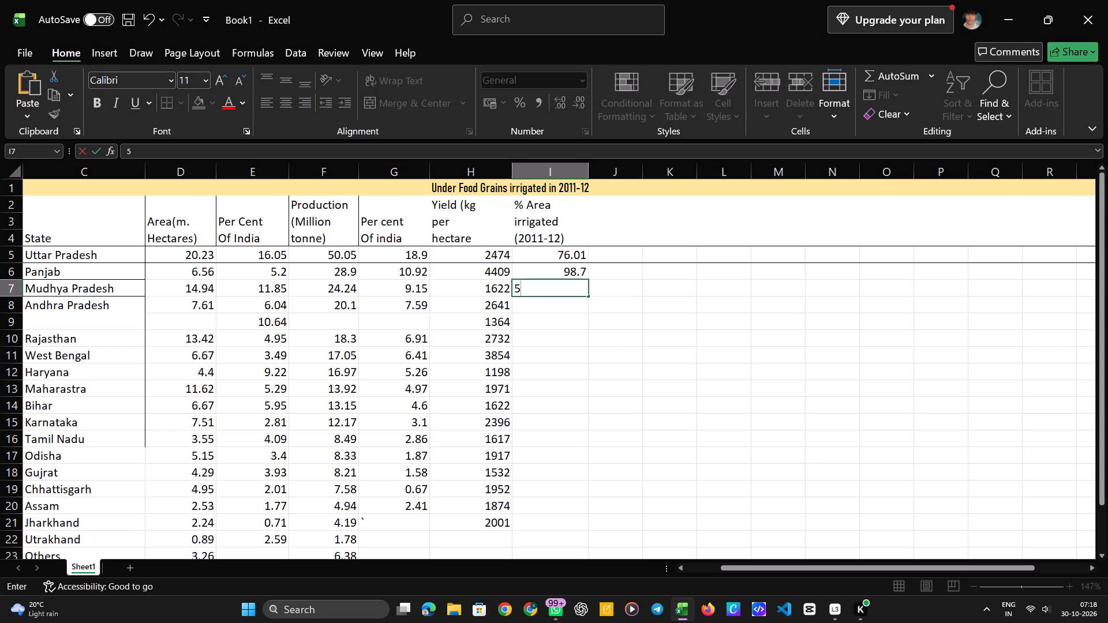
pyautogui.press('.')
pyautogui.press('BackSpace')
pyautogui.press('0')
pyautogui.press('.')
pyautogui.press('5')
pyautogui.press('Return')
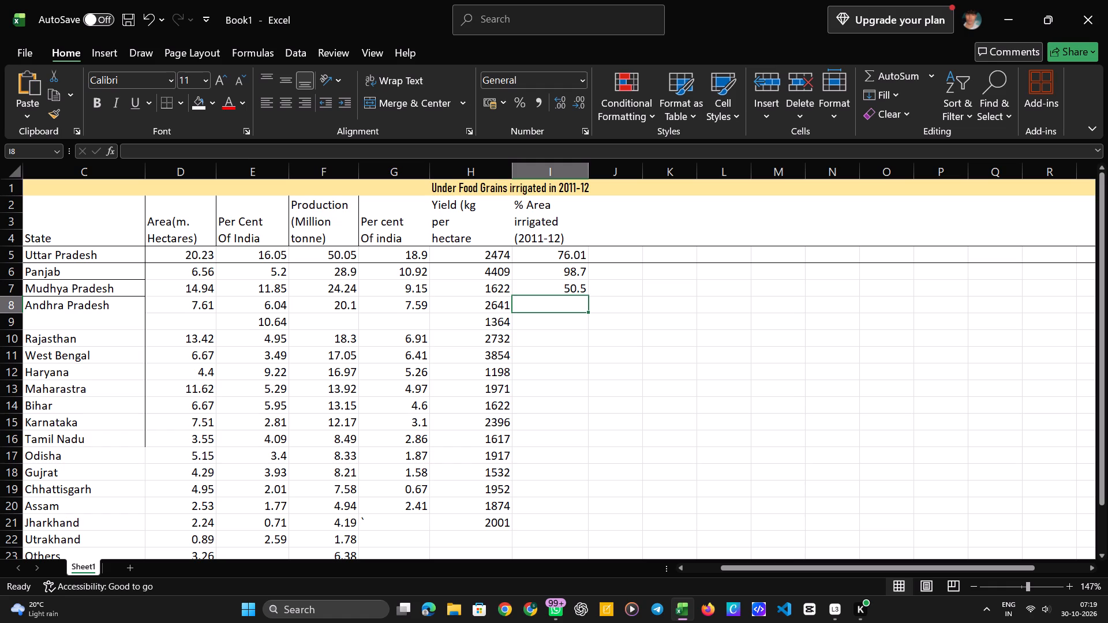
pyautogui.press('6')
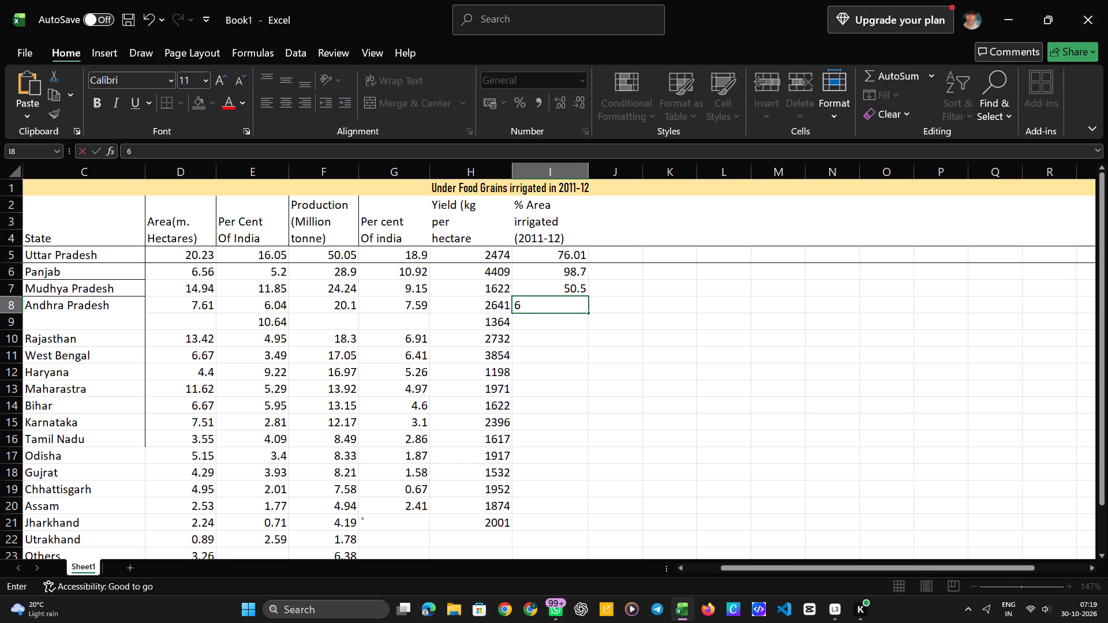
pyautogui.press('2')
pyautogui.press('.')
pyautogui.press('5')
pyautogui.press('Return')
# Enter 27.7 in cell I9, in the row without a state name.
pyautogui.press('2')
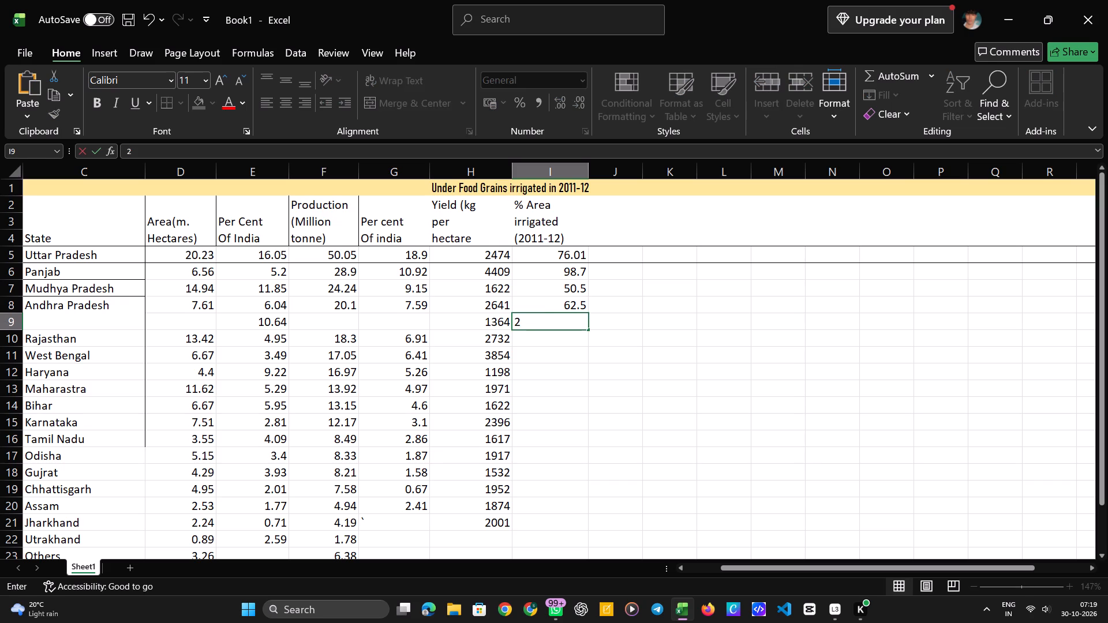
pyautogui.press('7')
pyautogui.press('.')
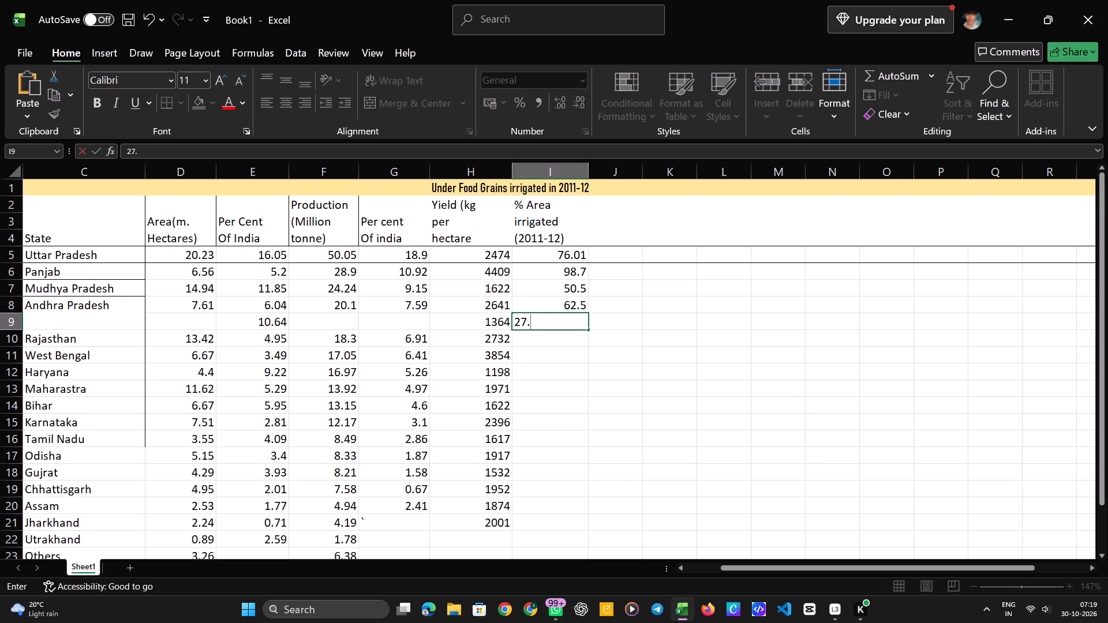
pyautogui.press('7')
pyautogui.press('Return')
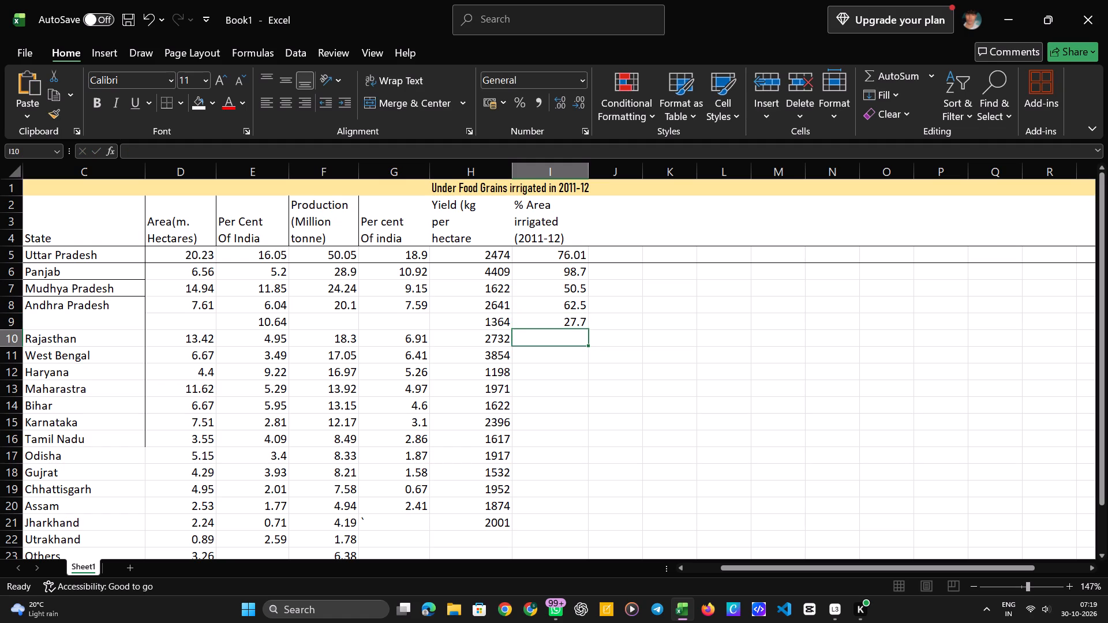
# Move the value 27.7 from cell I9 down to I10, in the Rajasthan row.
pyautogui.doubleClick(564, 324)
pyautogui.moveTo(564, 324); pyautogui.dragTo(565, 322)
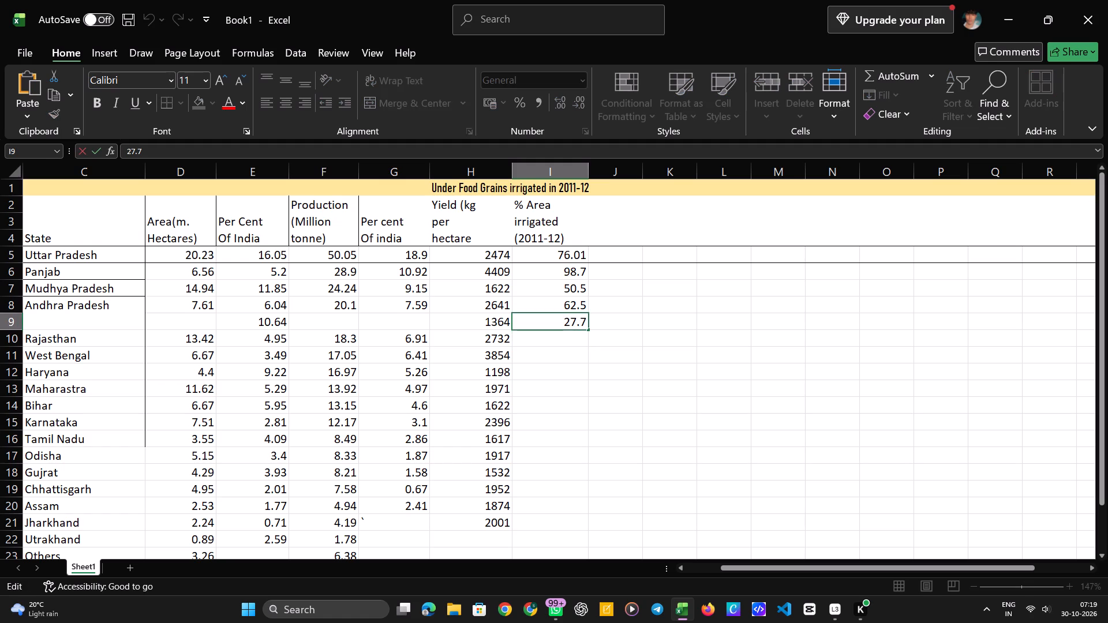
pyautogui.moveTo(565, 322); pyautogui.dragTo(593, 326)
pyautogui.rightClick(575, 322)
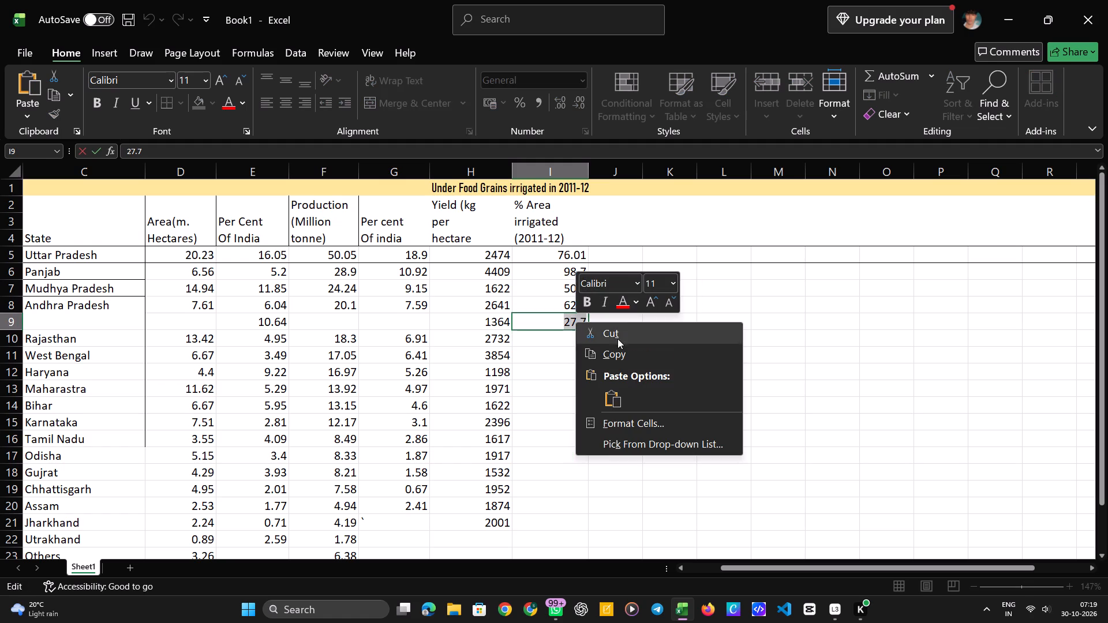
pyautogui.click(617, 333)
pyautogui.click(566, 338)
pyautogui.rightClick(566, 338)
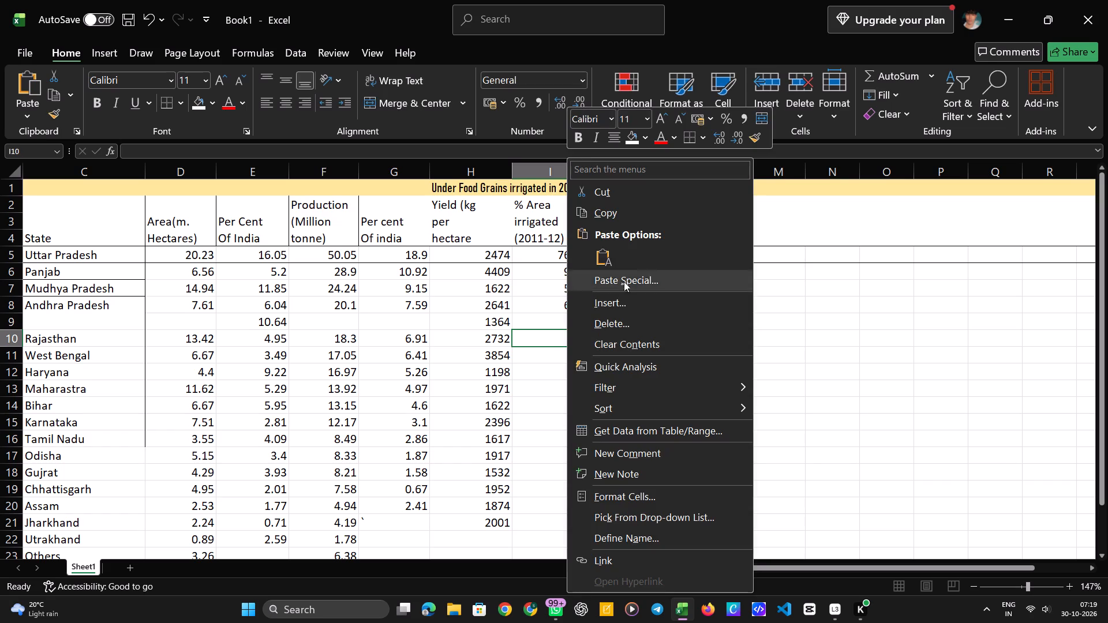
pyautogui.click(601, 267)
# Enter the irrigated area percentages 49.3 for West Bengal and 88.9 for Haryana in column I.
pyautogui.click(564, 352)
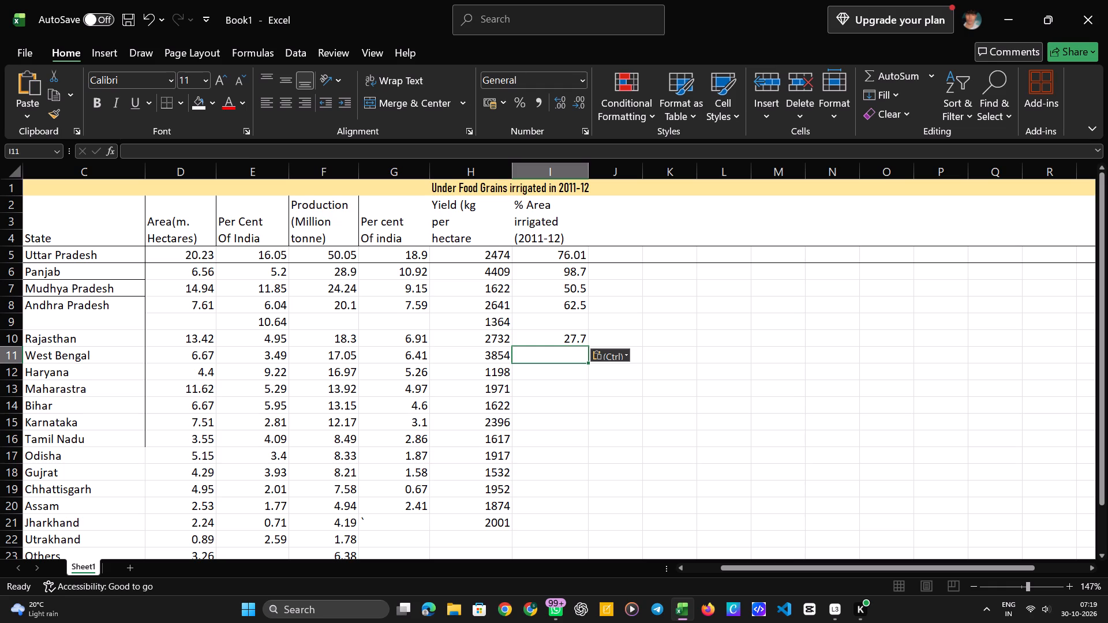
pyautogui.press('4')
pyautogui.press('9')
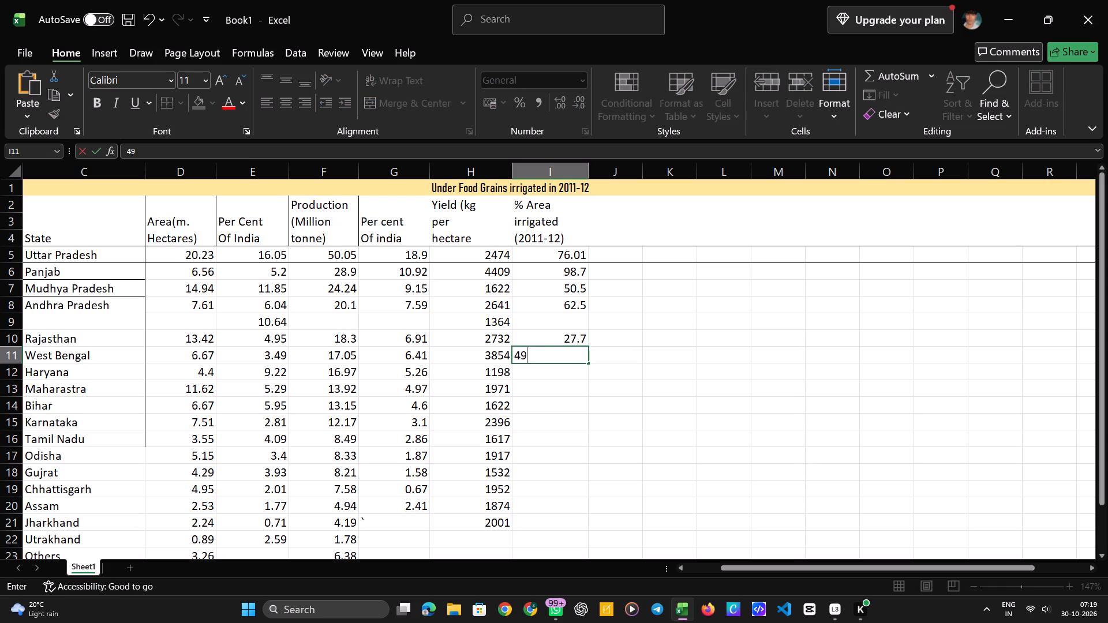
pyautogui.press('.')
pyautogui.press('3')
pyautogui.press('Return')
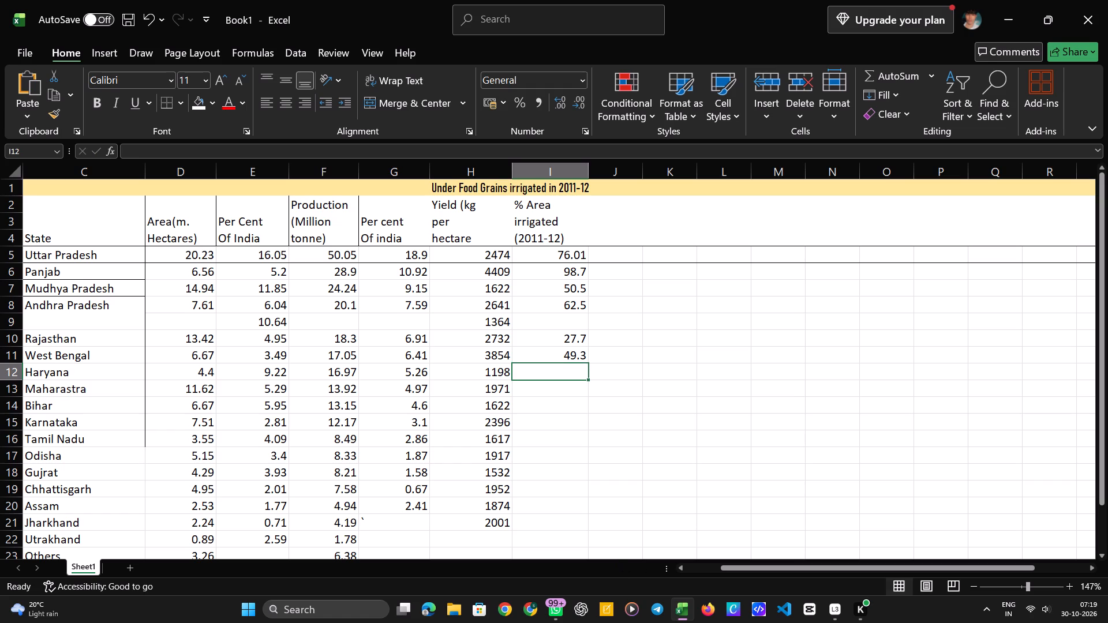
pyautogui.press('8')
pyautogui.press('8')
pyautogui.press('.')
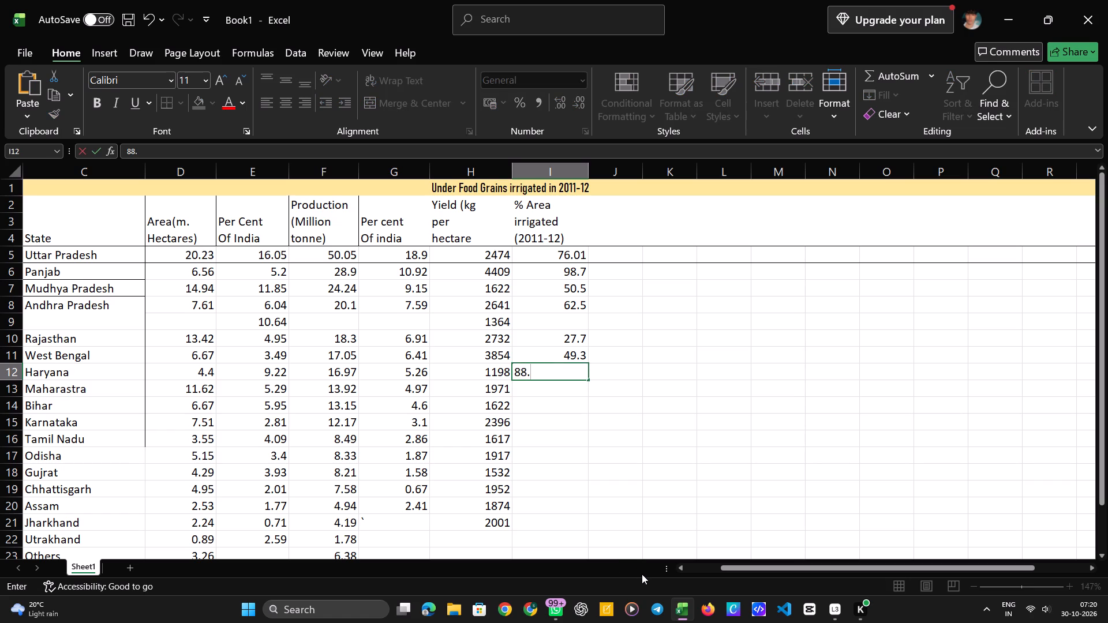
pyautogui.press('9')
pyautogui.press('Return')
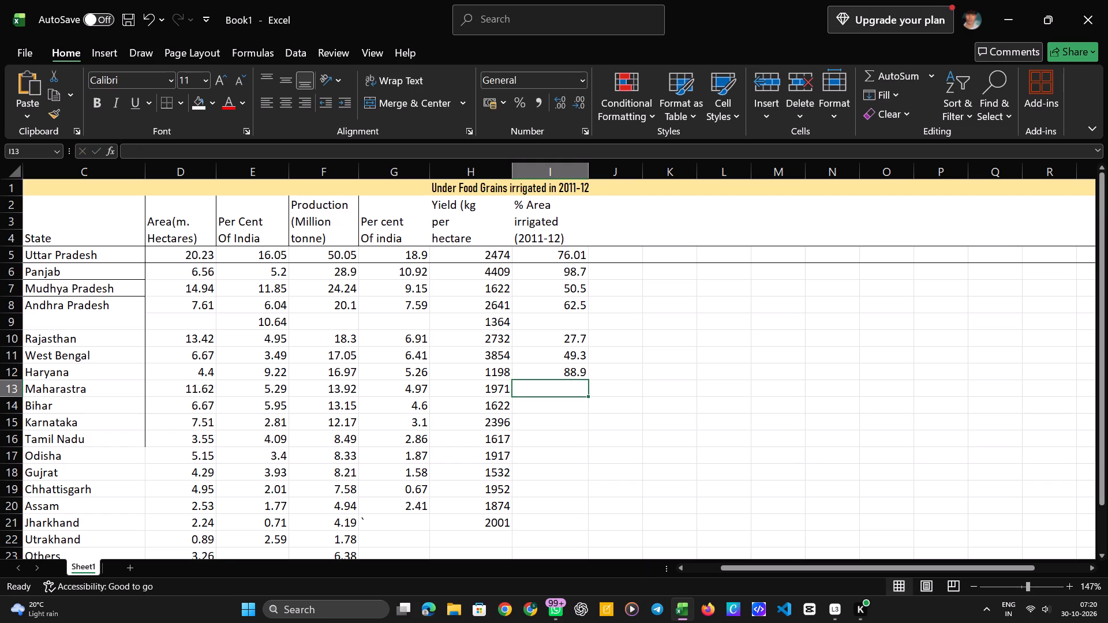
# Enter the irrigated area percentages 16.4 for Maharastra and 67.4 for Bihar in column I.
pyautogui.press('1')
pyautogui.press('6')
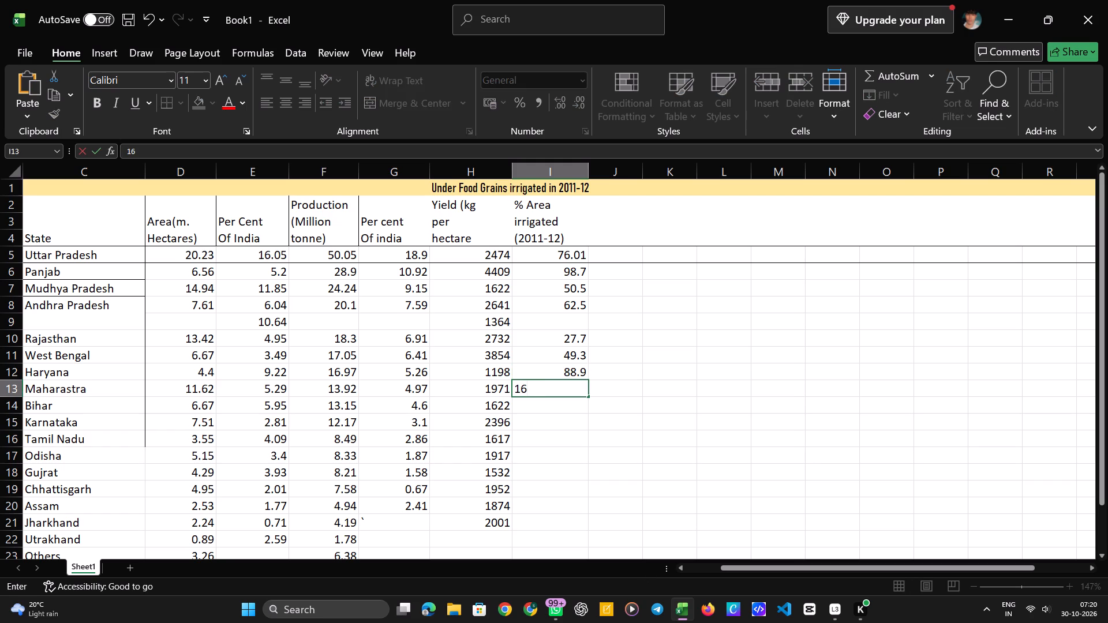
pyautogui.press('.')
pyautogui.press('4')
pyautogui.press('Return')
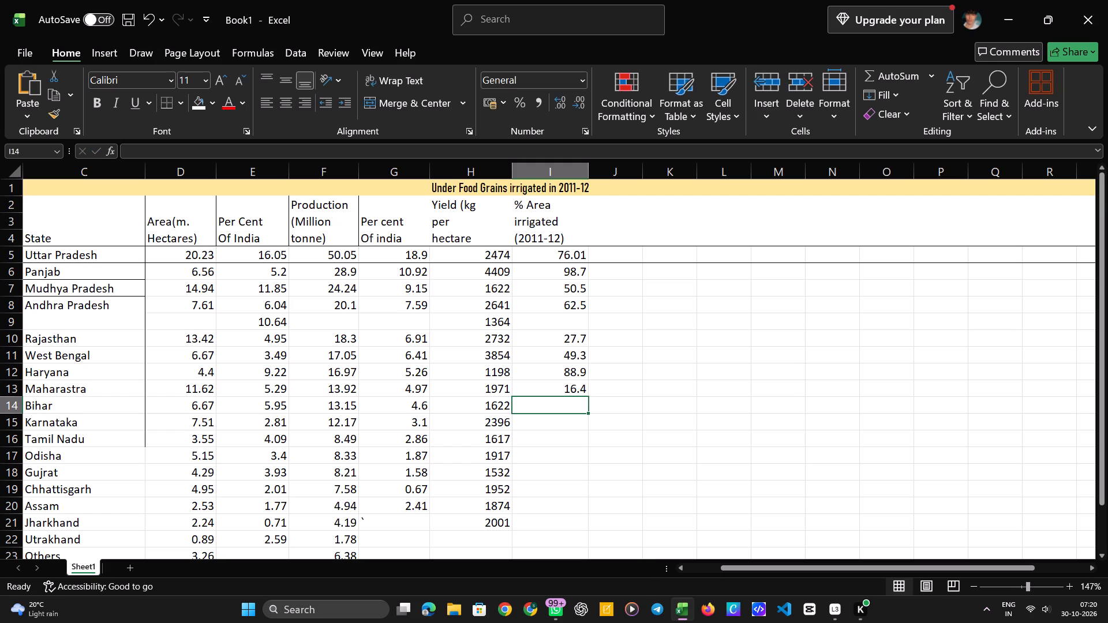
pyautogui.press('6')
pyautogui.press('7')
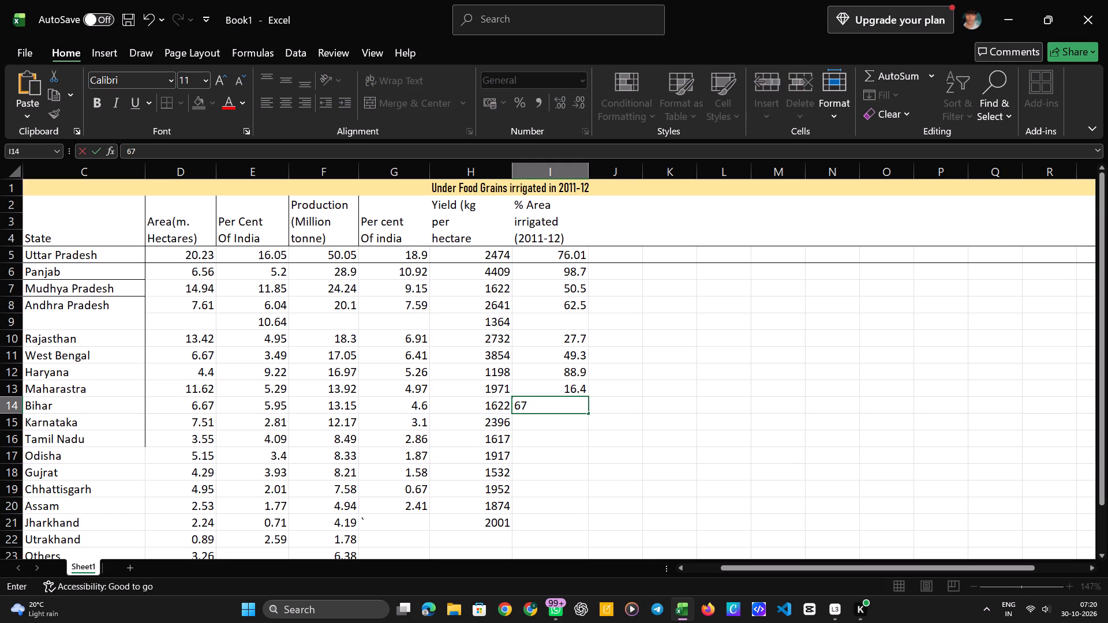
pyautogui.press('.')
pyautogui.press('4')
# Enter the irrigated area percentages 28.2 for Karnataka and 63.5 for Tamil Nadu in column I.
pyautogui.click(542, 426)
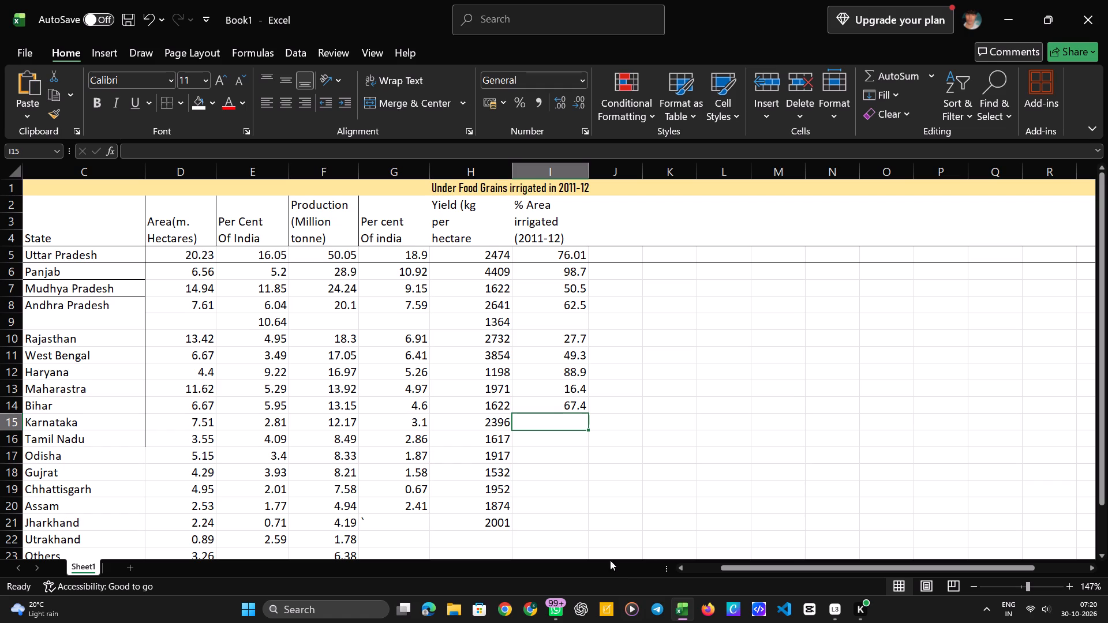
pyautogui.press('2')
pyautogui.press('8')
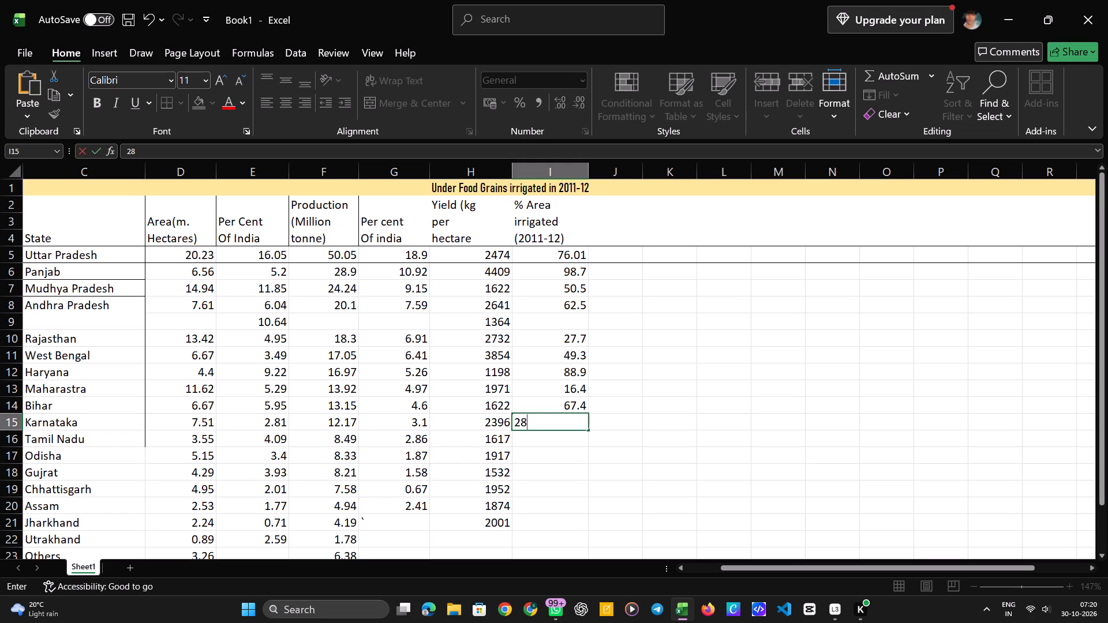
pyautogui.press('.')
pyautogui.press('2')
pyautogui.click(571, 440)
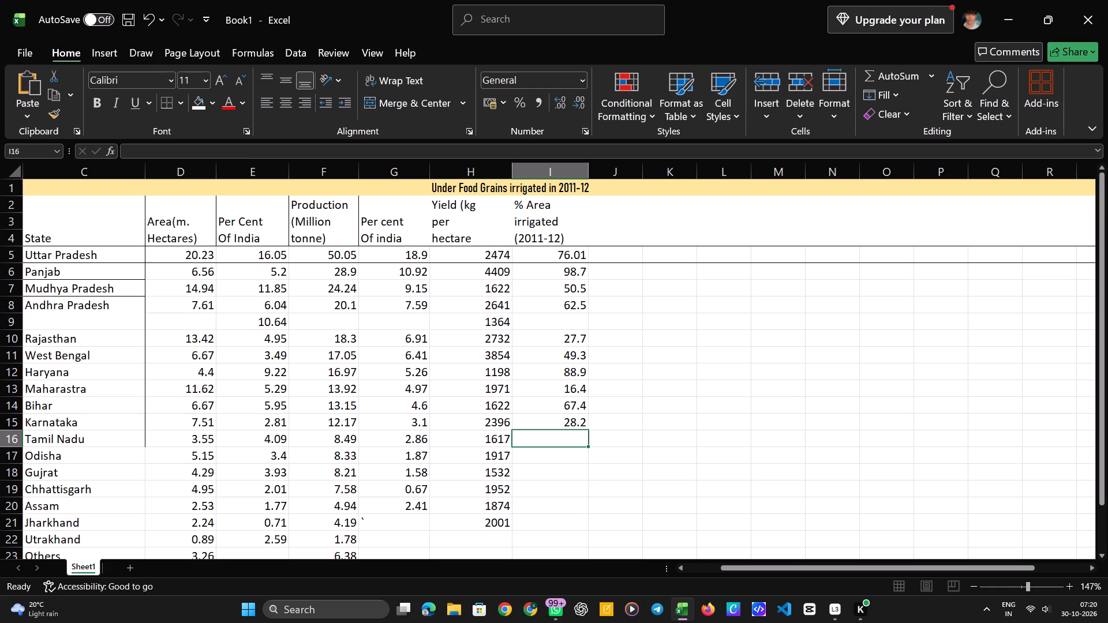
pyautogui.press('6')
pyautogui.press('3')
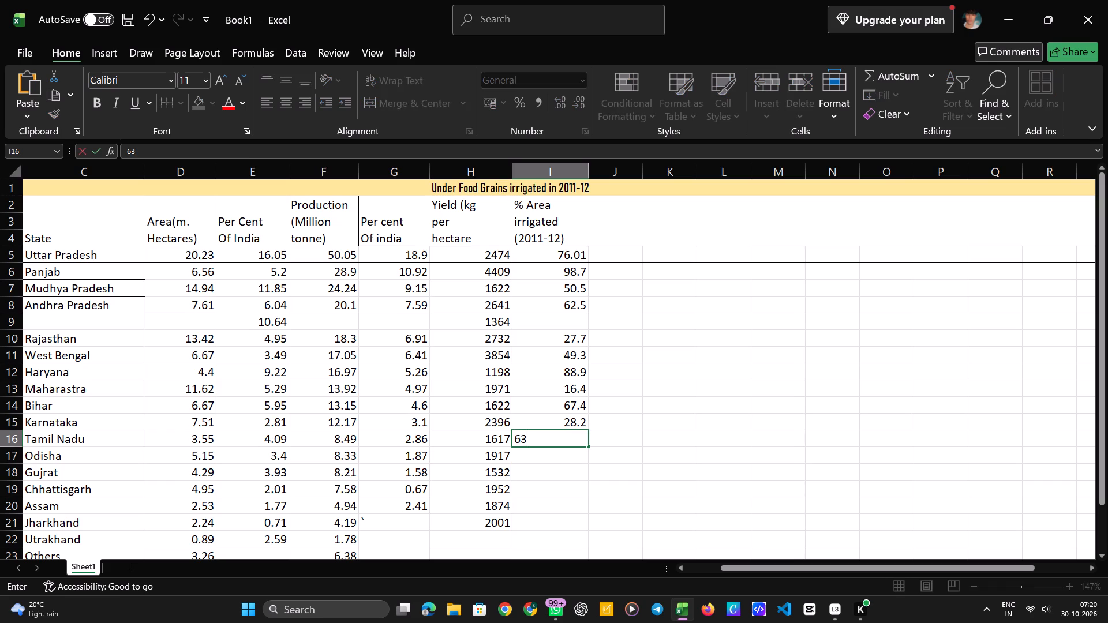
pyautogui.press('.')
pyautogui.press('5')
pyautogui.press('Return')
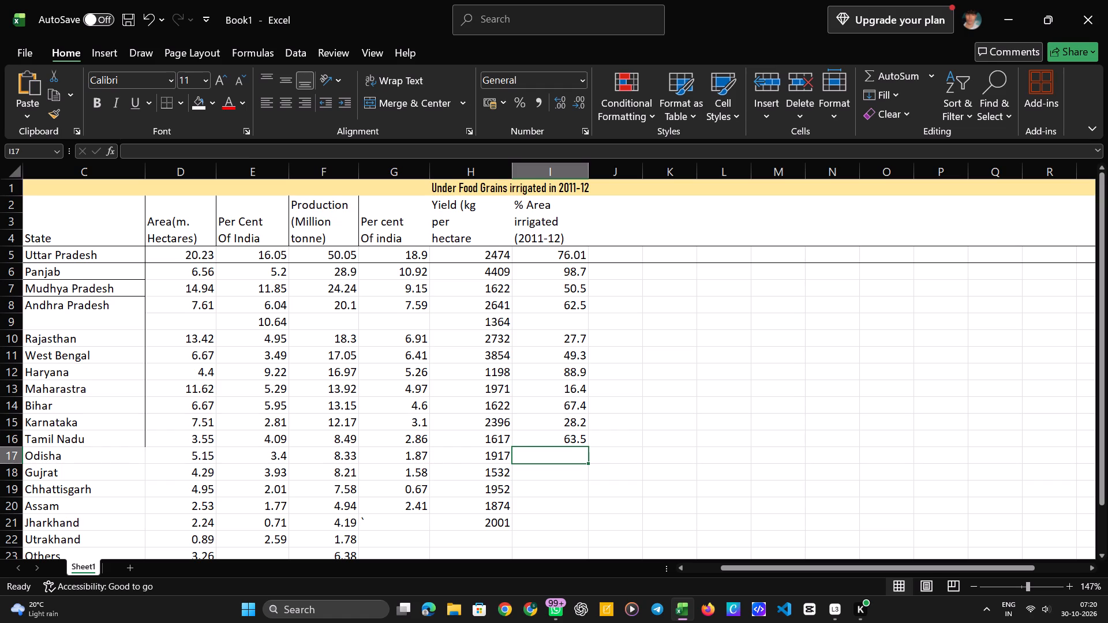
# Enter the irrigated area percentages 29.0 for Odisha and 46 for Gujrat in column I.
pyautogui.press('2')
pyautogui.press('9')
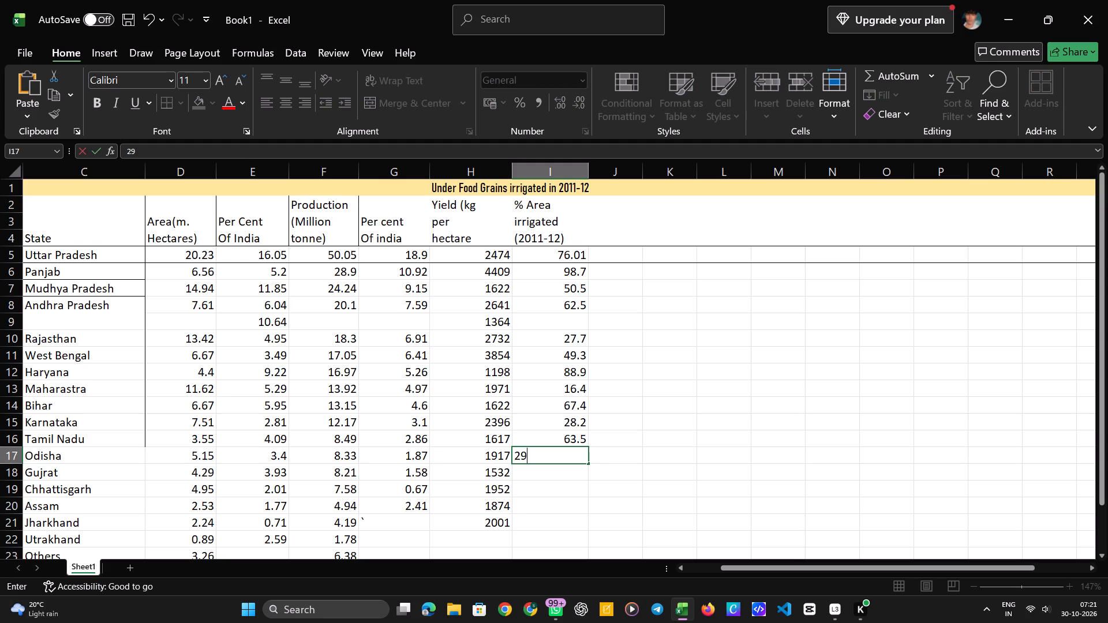
pyautogui.press('.')
pyautogui.press('0')
pyautogui.press('Return')
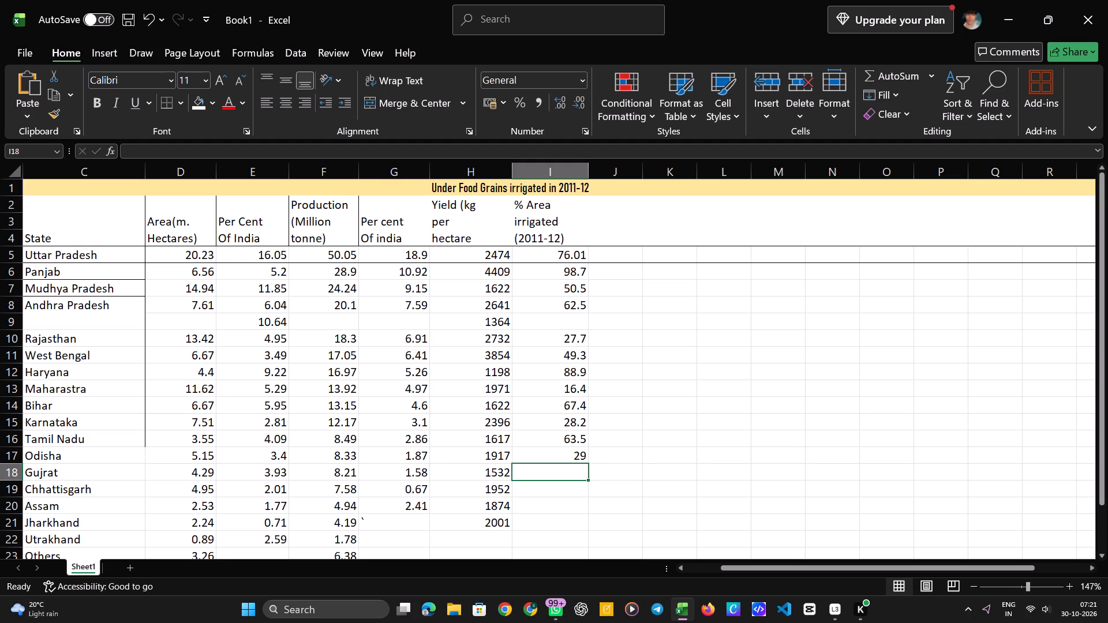
pyautogui.press('4')
pyautogui.press('6')
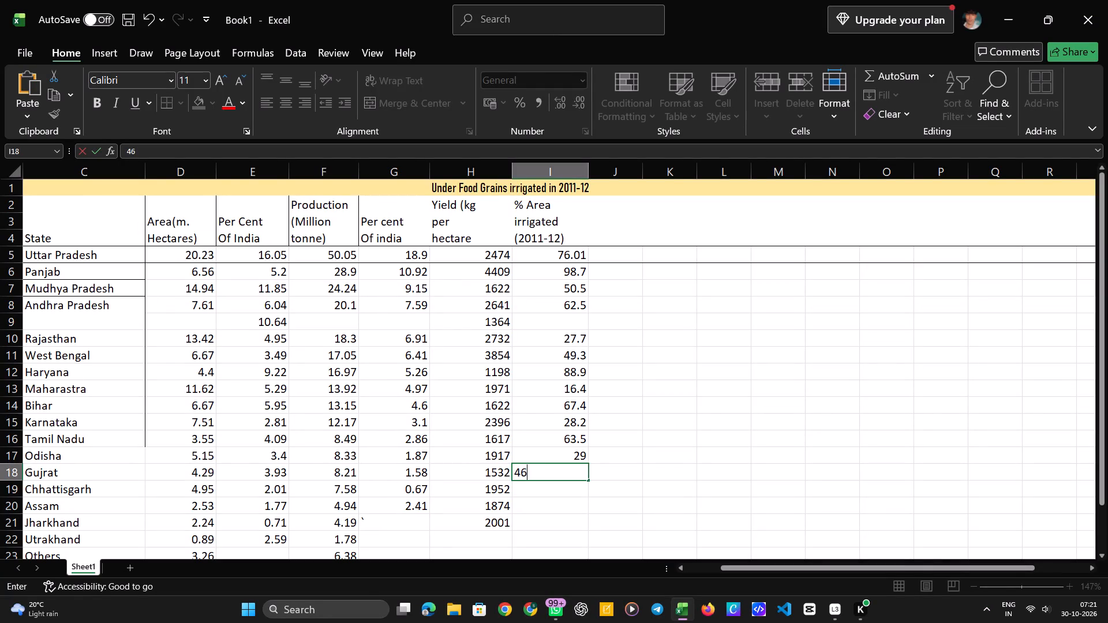
pyautogui.press('.')
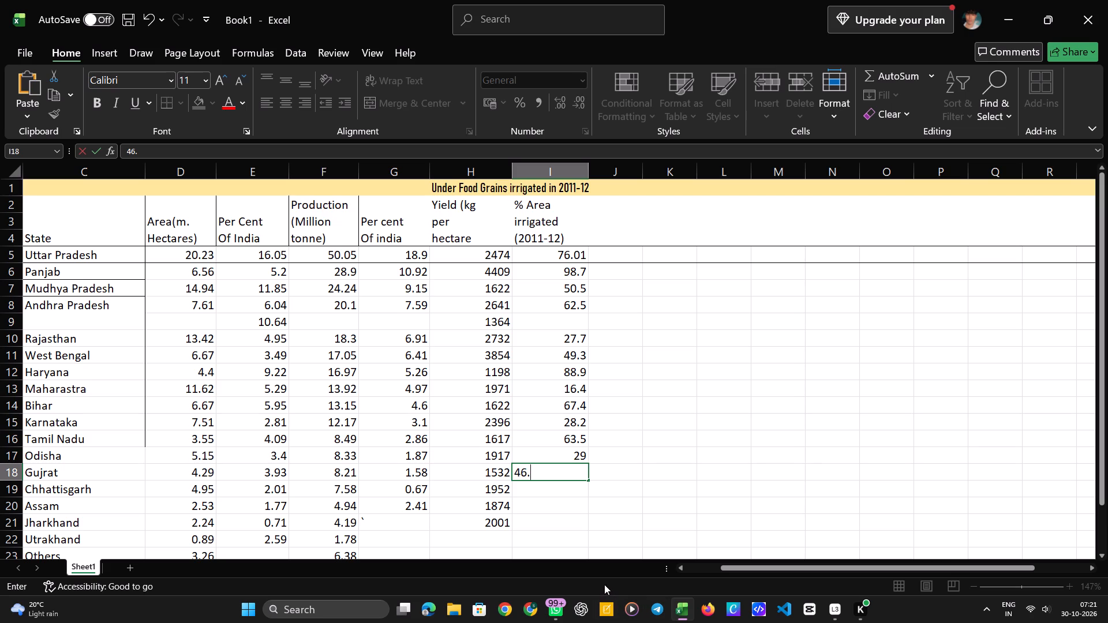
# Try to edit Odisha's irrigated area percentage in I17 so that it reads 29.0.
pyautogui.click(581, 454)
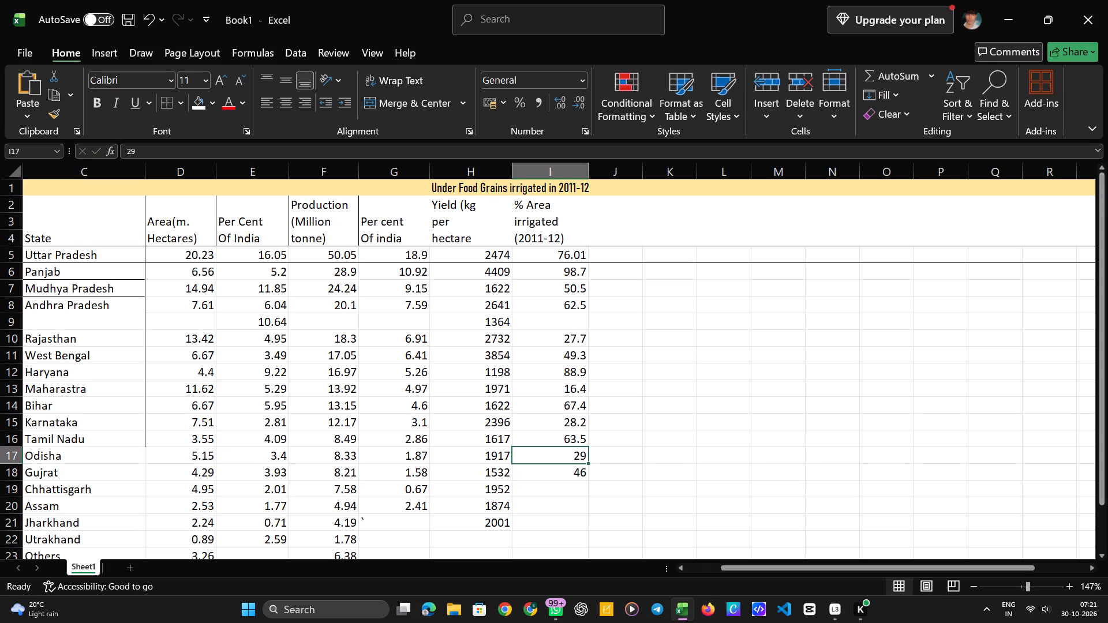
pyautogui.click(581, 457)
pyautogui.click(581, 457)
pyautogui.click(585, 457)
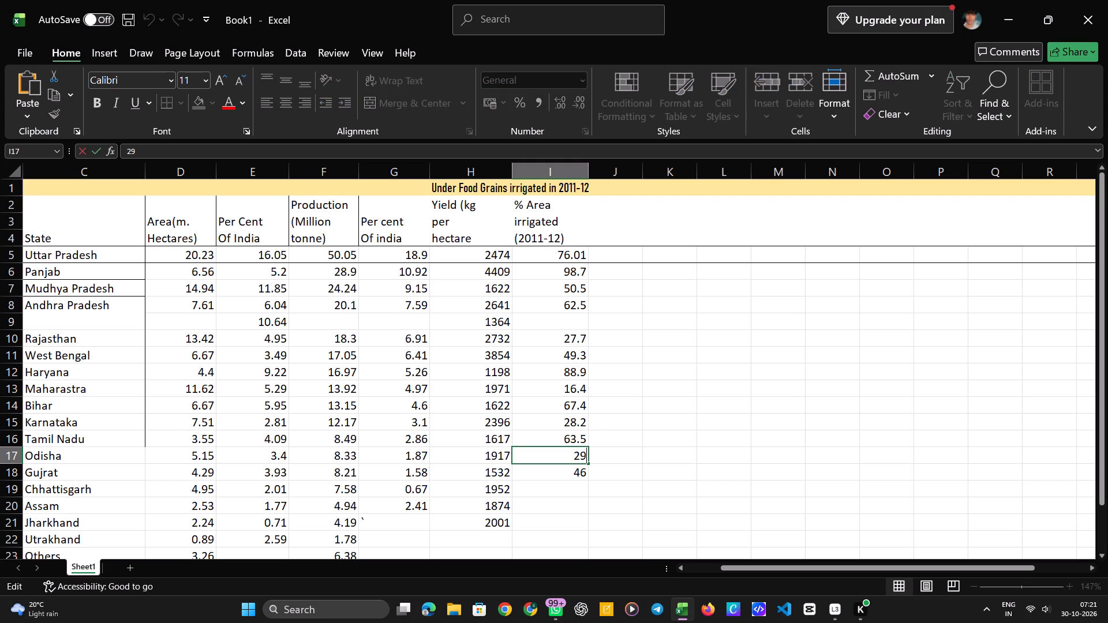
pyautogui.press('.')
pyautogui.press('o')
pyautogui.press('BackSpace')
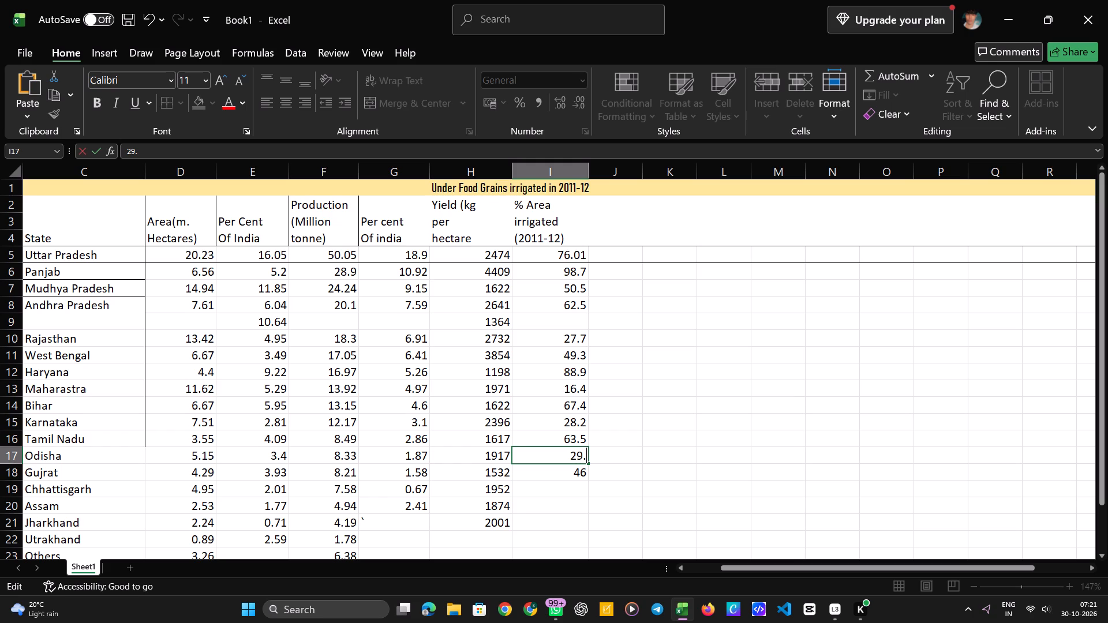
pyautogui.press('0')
# Enter .0 as Gujrat's irrigated area percentage in I18.
pyautogui.click(582, 470)
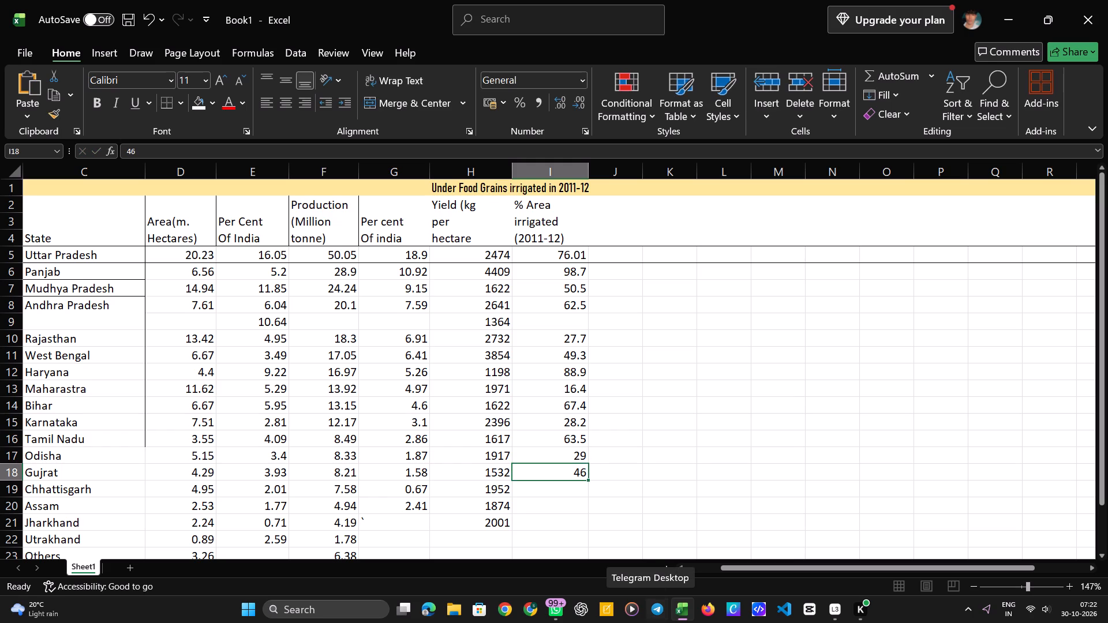
pyautogui.press('.')
pyautogui.press('0')
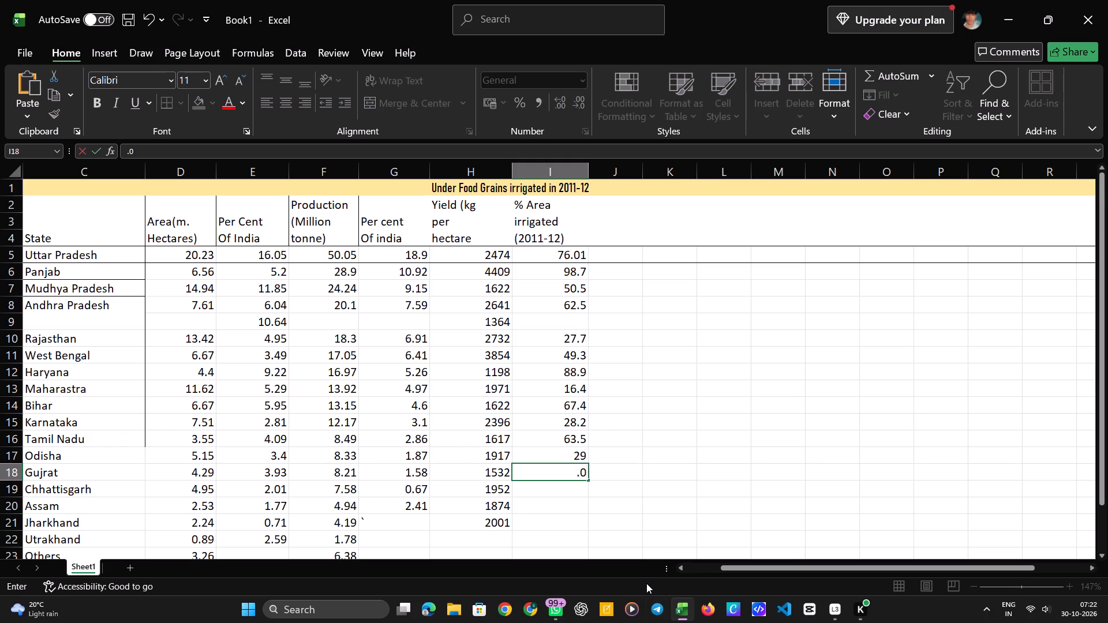
pyautogui.press('Return')
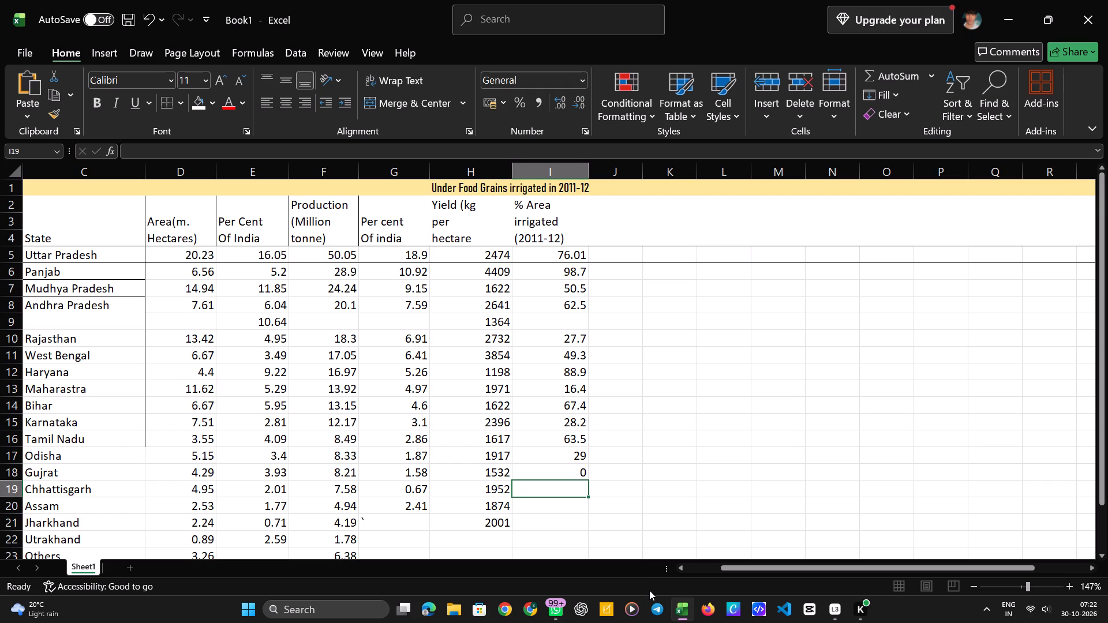
# Enter the irrigated area percentages 29.7 for Chhattisgarh and 4.6 for Assam in column I.
pyautogui.press('2')
pyautogui.press('9')
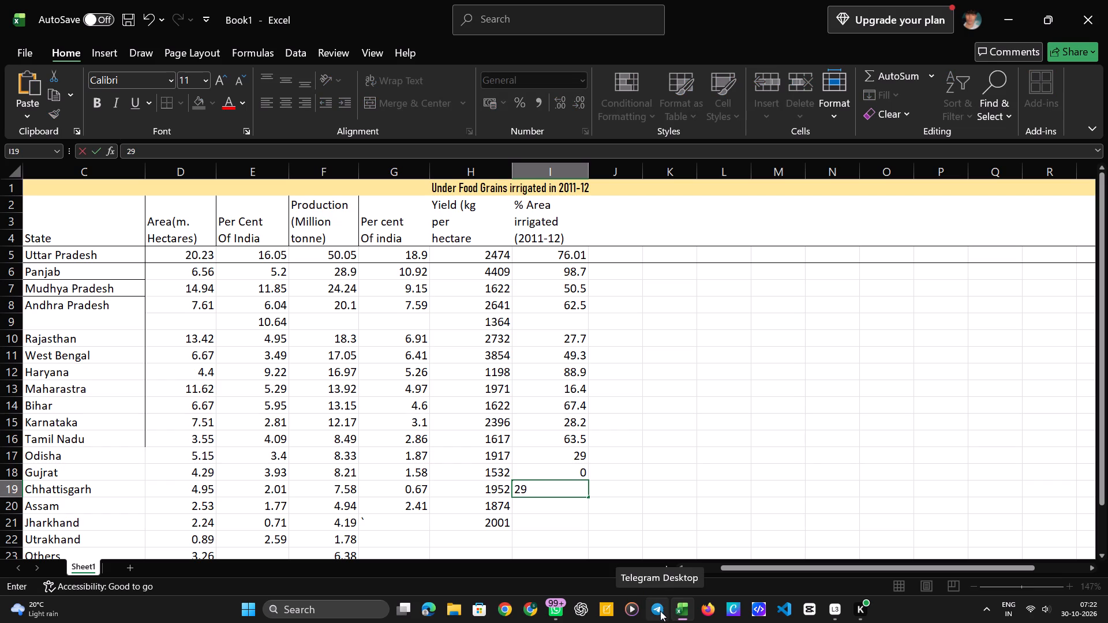
pyautogui.press('.')
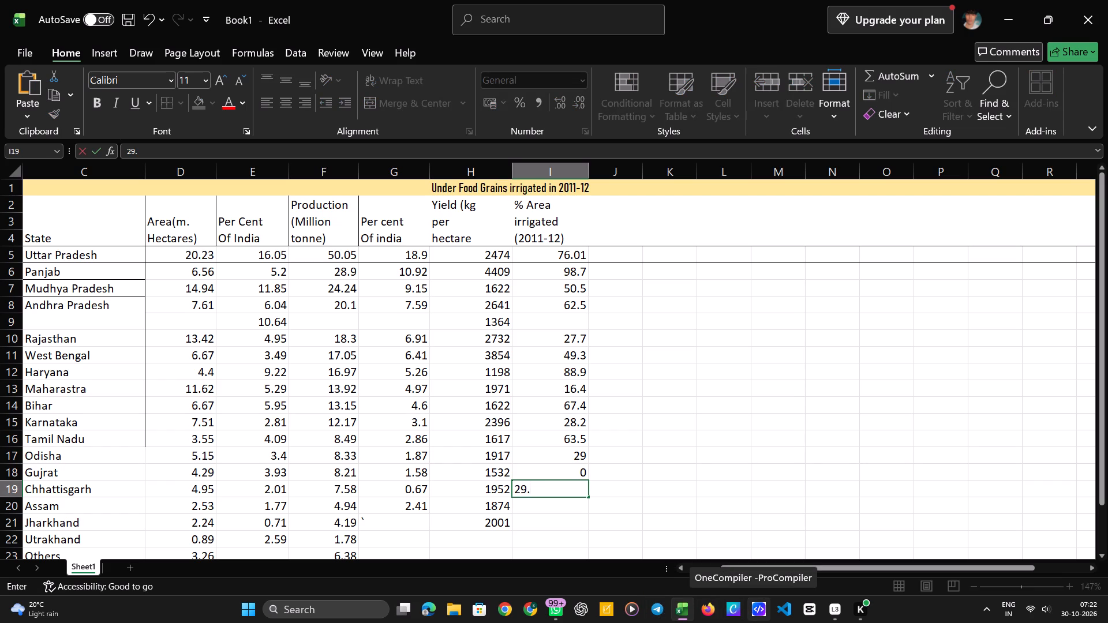
pyautogui.press('7')
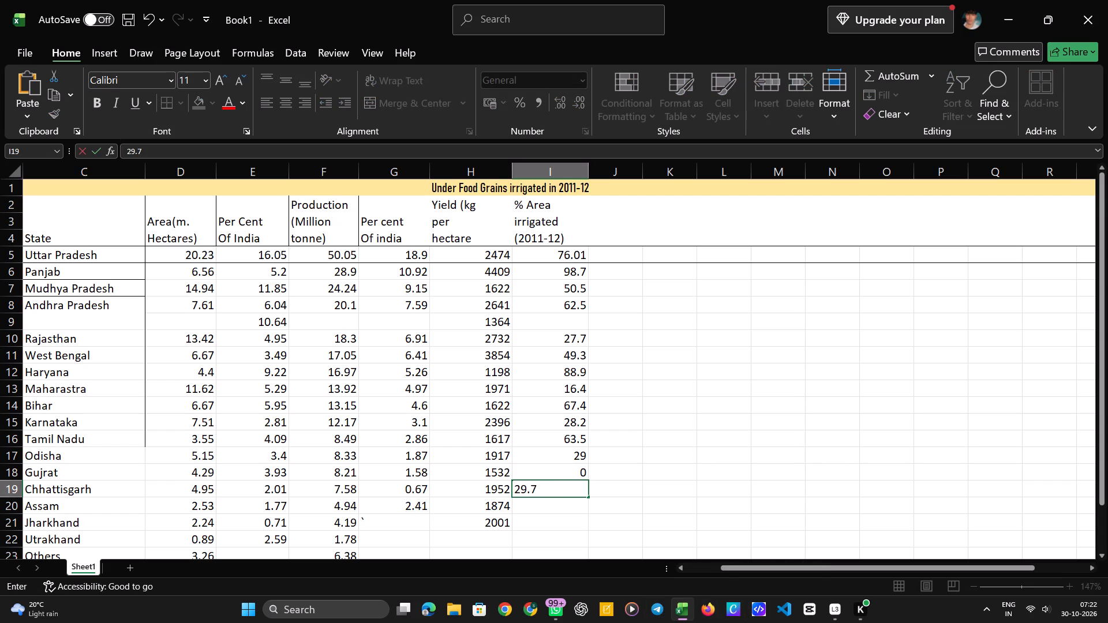
pyautogui.click(548, 502)
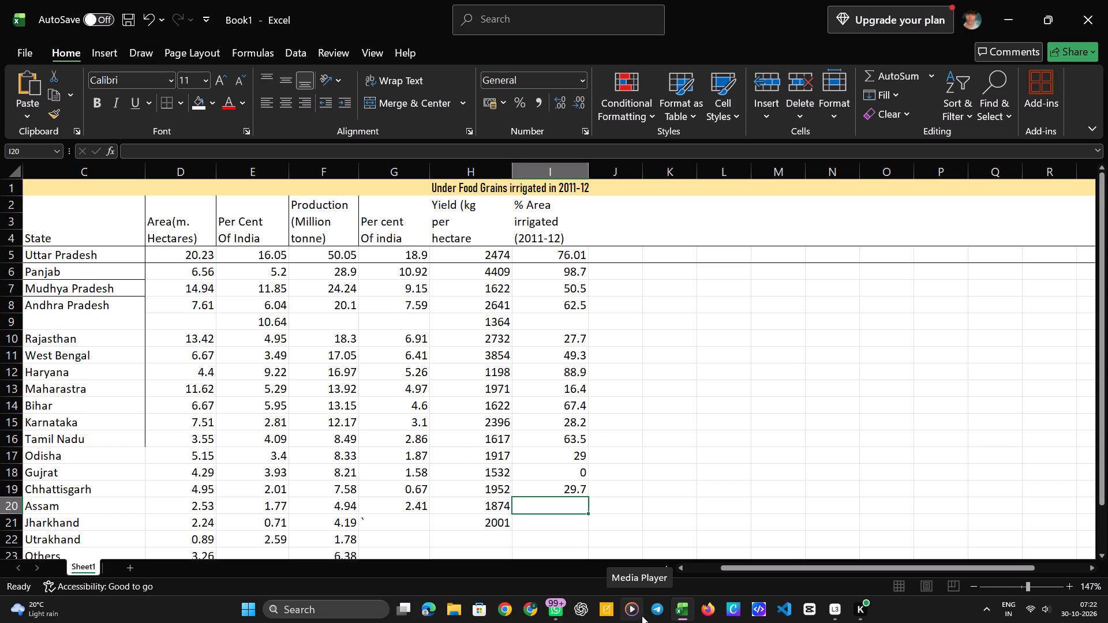
pyautogui.press('4')
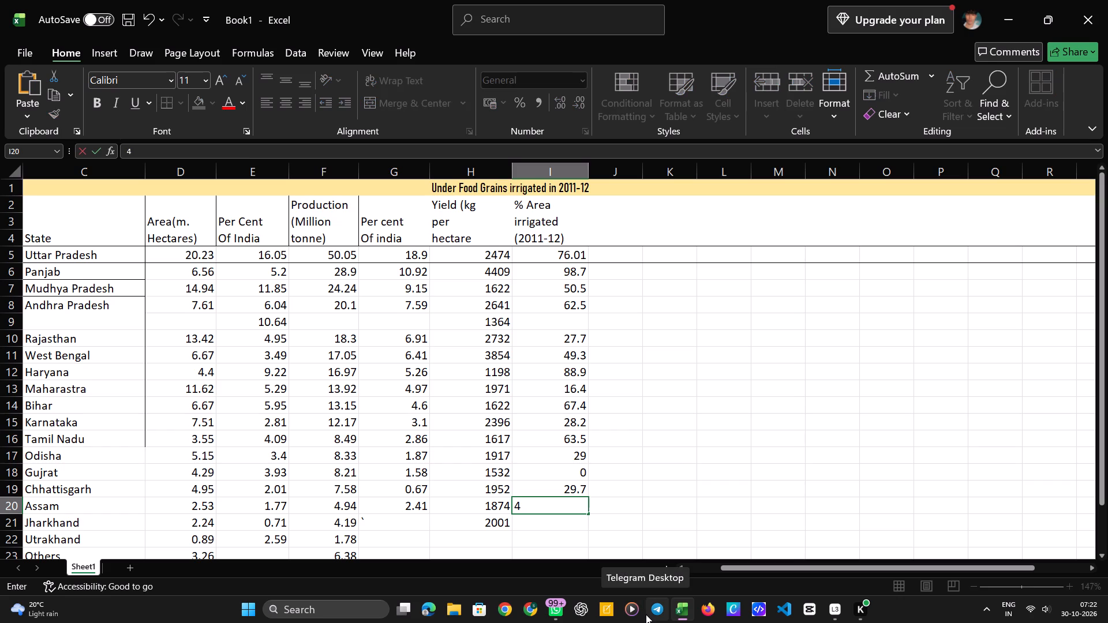
pyautogui.press('.')
pyautogui.press('6')
pyautogui.press('Return')
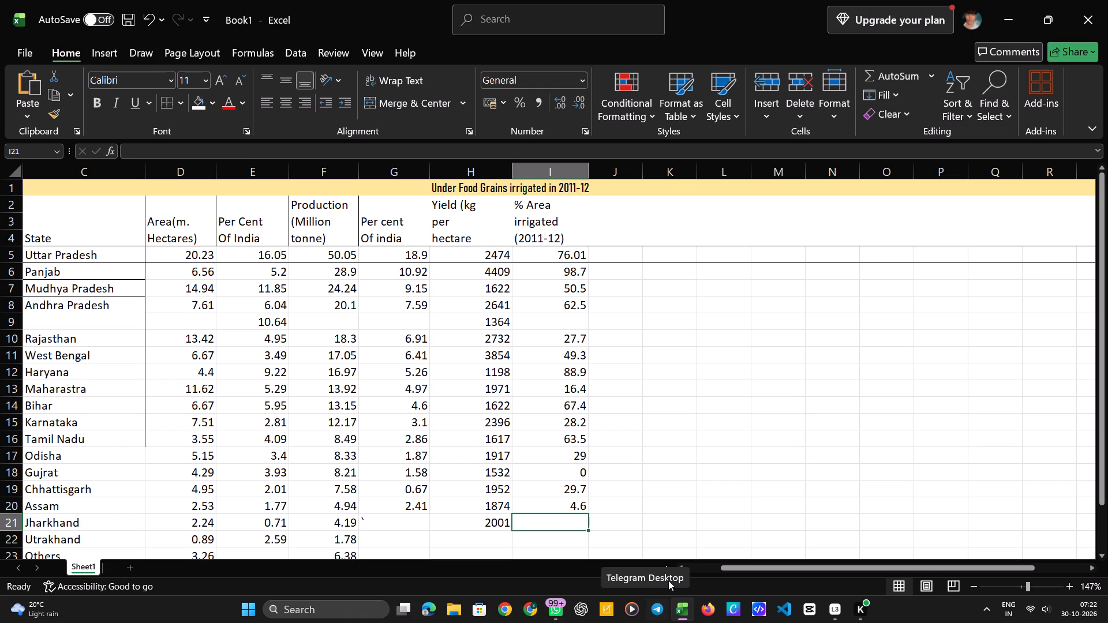
# Enter the irrigated area percentages 7.0 for Jharkhand and 44.0 for Utrakhand in column I.
pyautogui.press('7')
pyautogui.press('.')
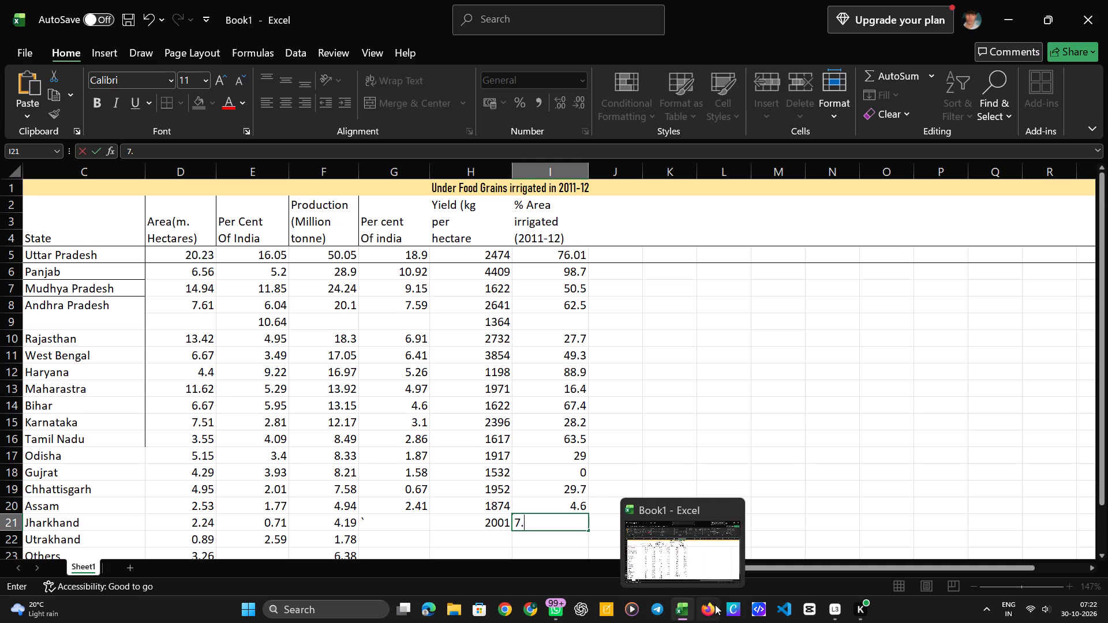
pyautogui.press('0')
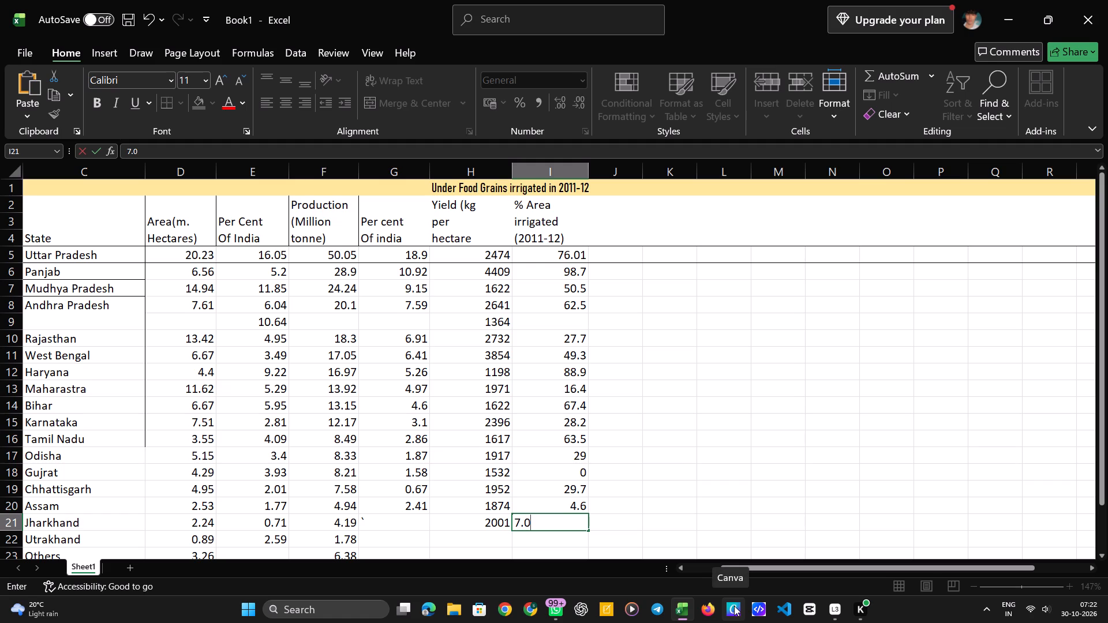
pyautogui.press('Return')
pyautogui.write('44')
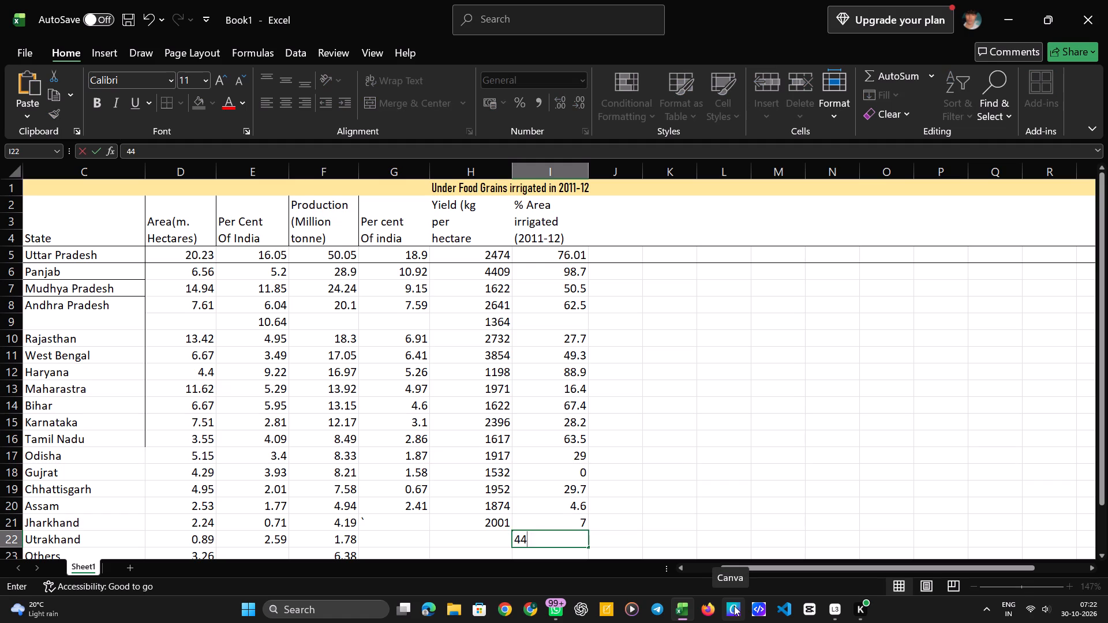
pyautogui.press('.')
pyautogui.press('0')
pyautogui.press('Return')
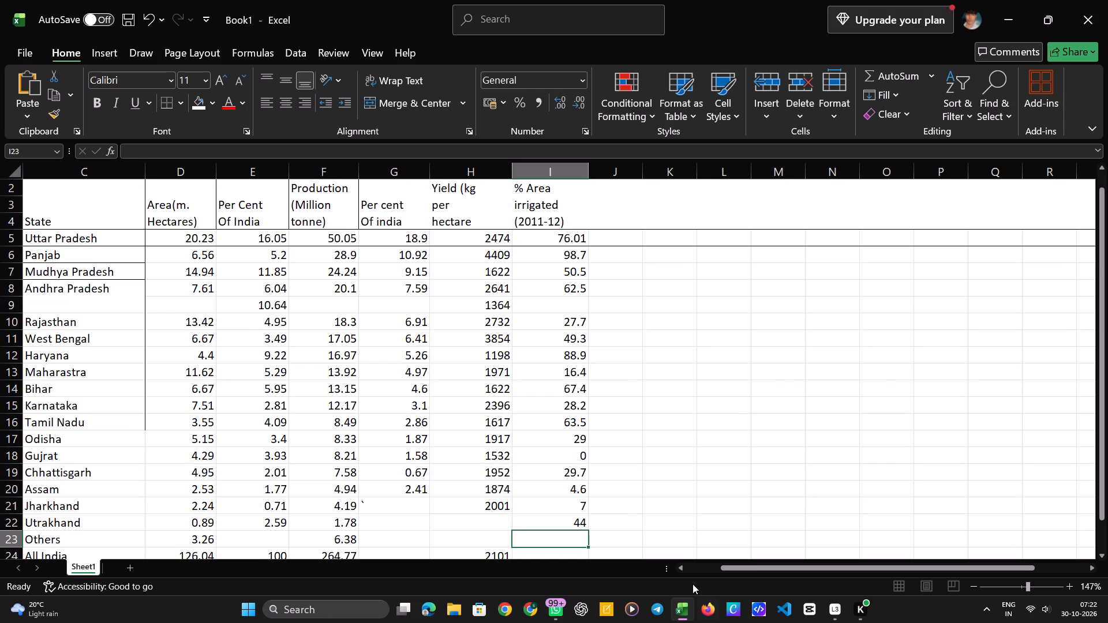
# Enter a dash for Others and 49.8 for All India in the irrigated area percentage column.
pyautogui.press('-')
pyautogui.press('Return')
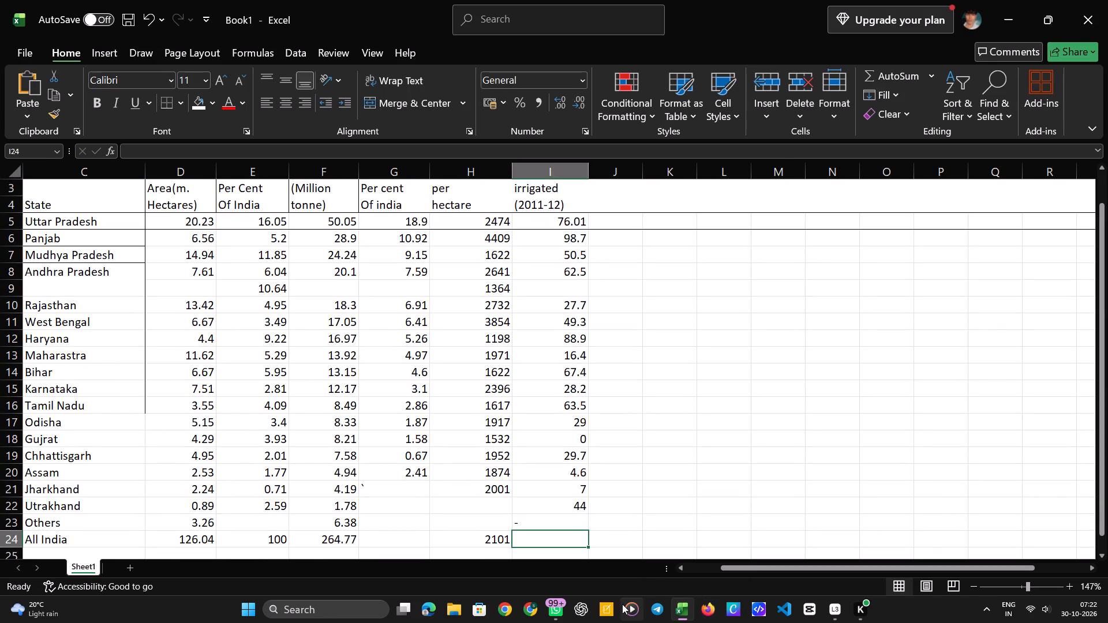
pyautogui.press('4')
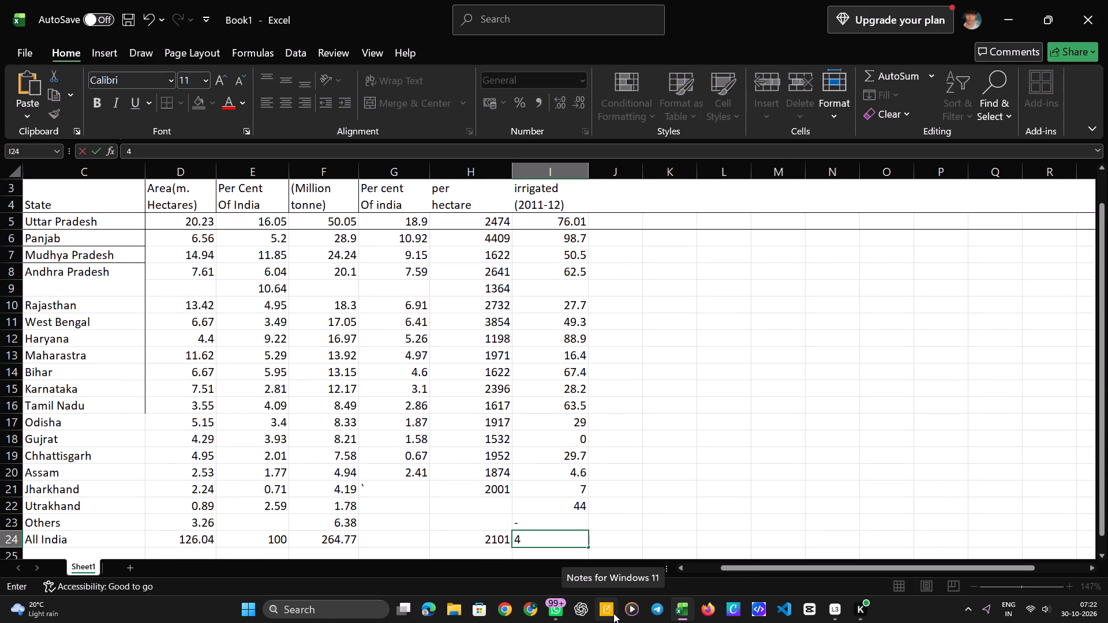
pyautogui.press('9')
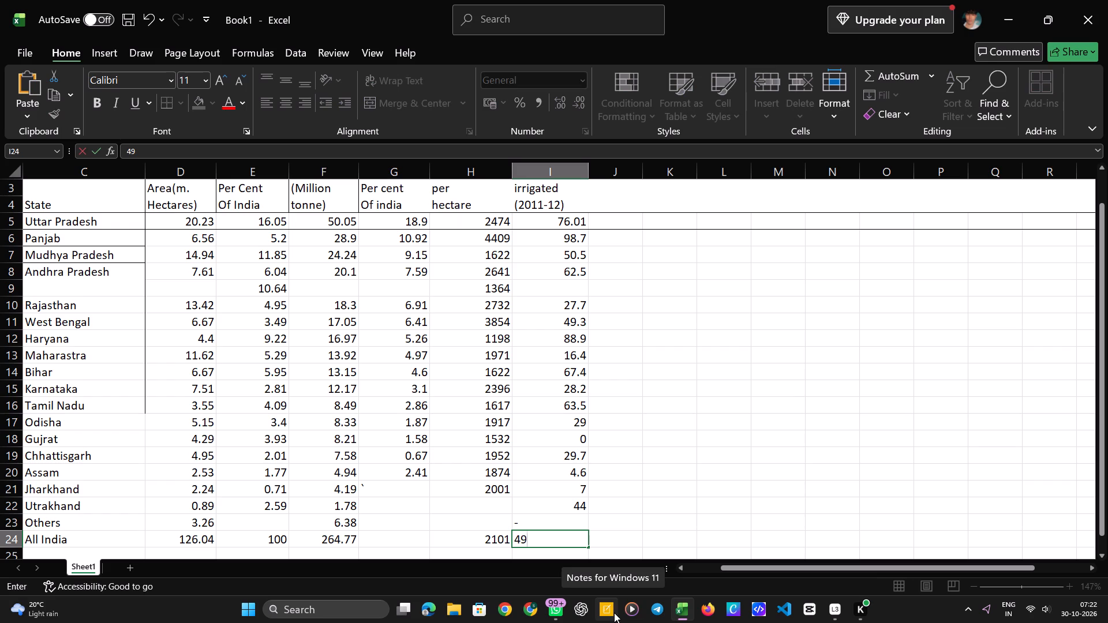
pyautogui.press('.')
pyautogui.press('8')
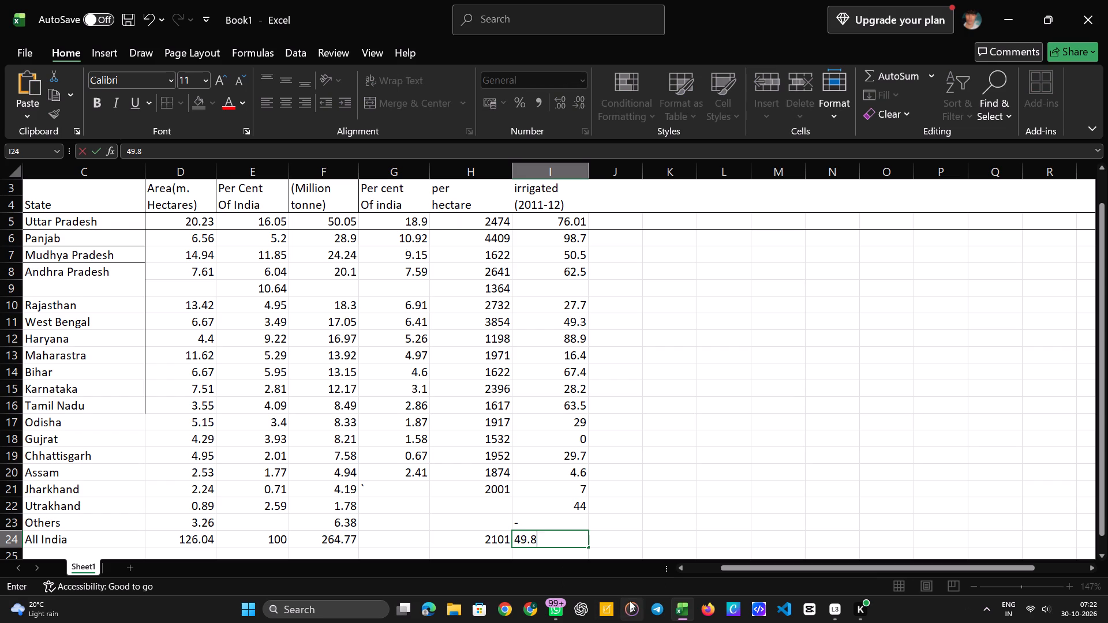
pyautogui.scroll(3, 585, 463)
pyautogui.click(617, 434)
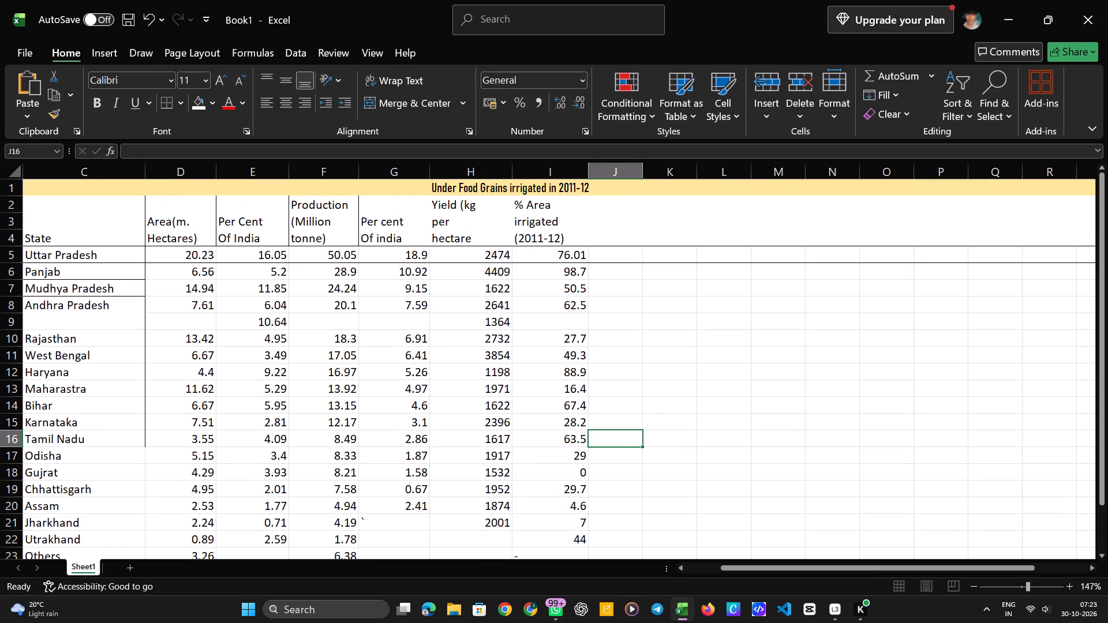
# Draw solid vertical border lines through rows 2 to 4 on both sides of the Yield and % Area irrigated headers.
pyautogui.scroll(-1, 626, 345)
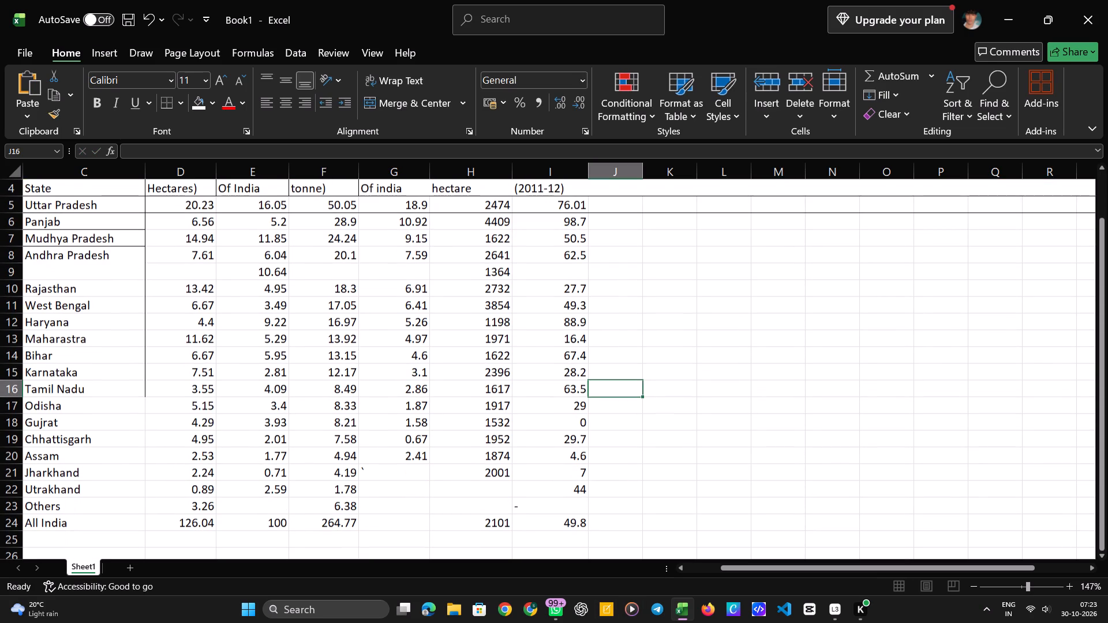
pyautogui.scroll(2, 619, 344)
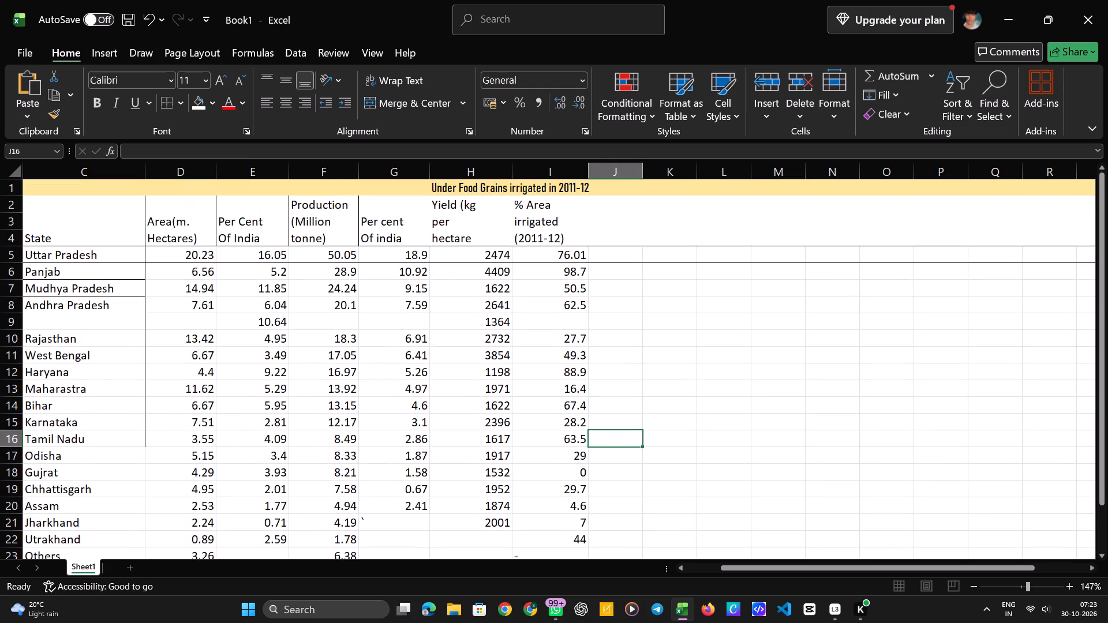
pyautogui.scroll(2, 512, 336)
pyautogui.click(178, 102)
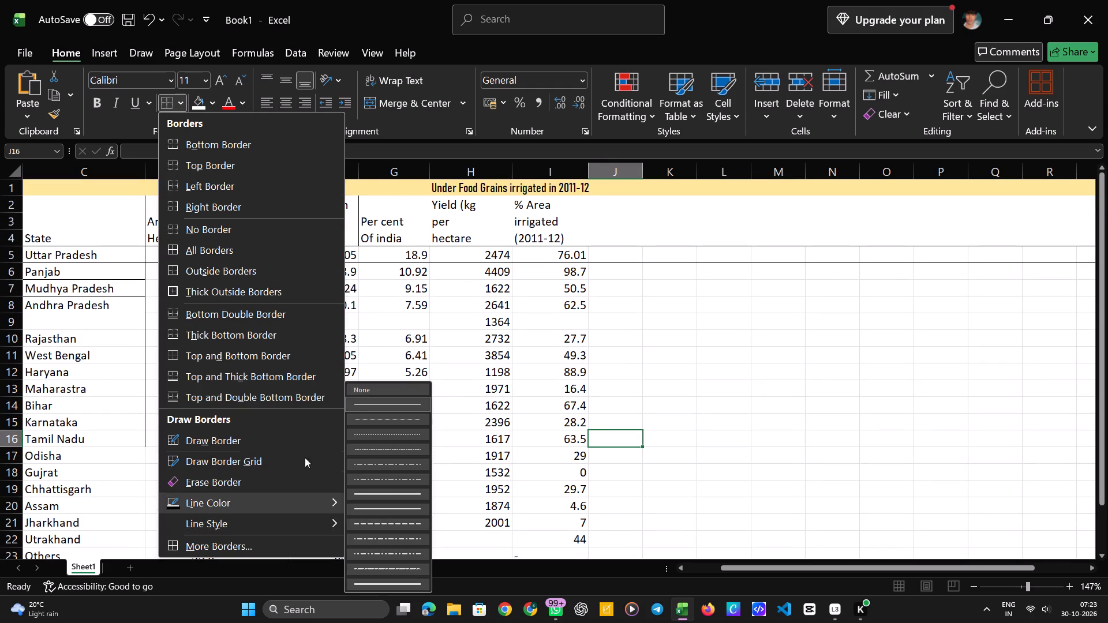
pyautogui.click(372, 399)
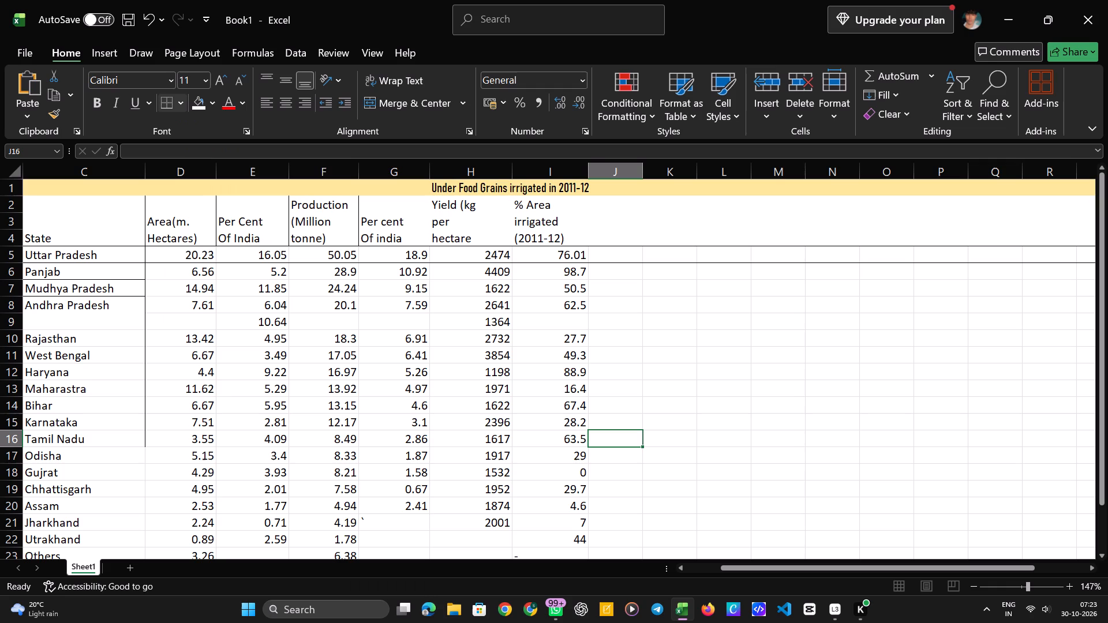
pyautogui.moveTo(429, 201); pyautogui.dragTo(429, 219)
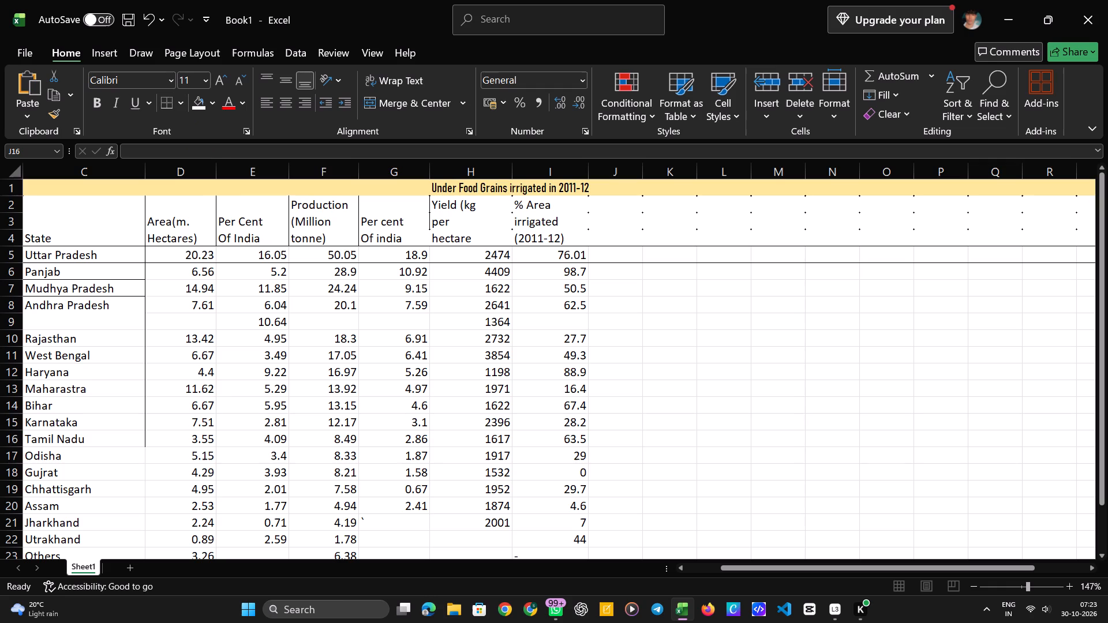
pyautogui.moveTo(429, 219); pyautogui.dragTo(427, 242)
pyautogui.moveTo(514, 198); pyautogui.dragTo(513, 246)
pyautogui.moveTo(589, 195); pyautogui.dragTo(584, 247)
pyautogui.moveTo(584, 247); pyautogui.dragTo(587, 241)
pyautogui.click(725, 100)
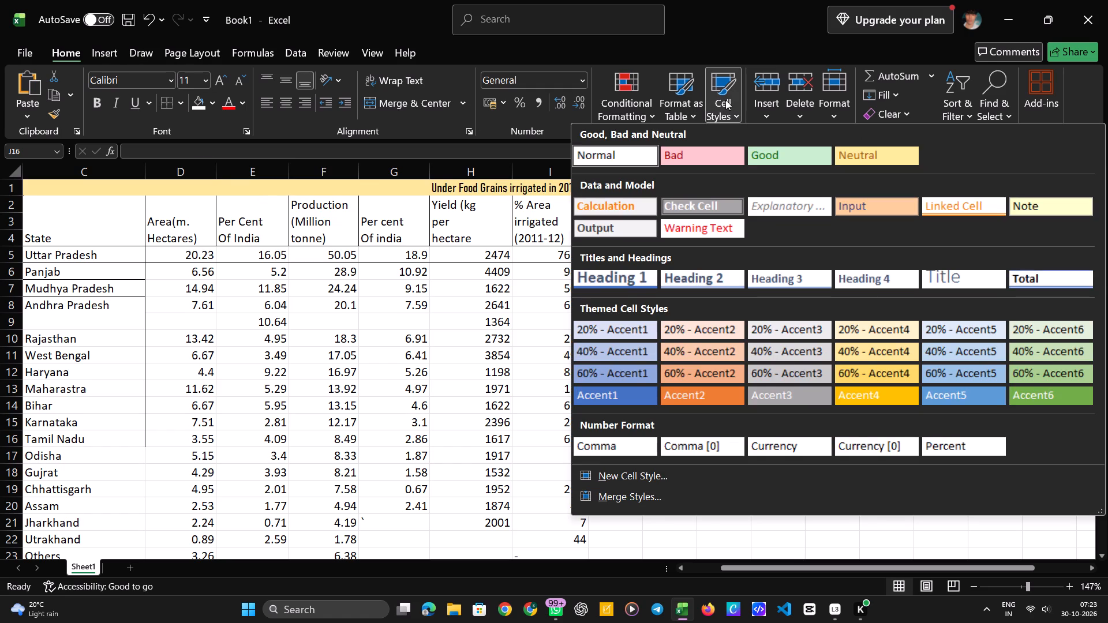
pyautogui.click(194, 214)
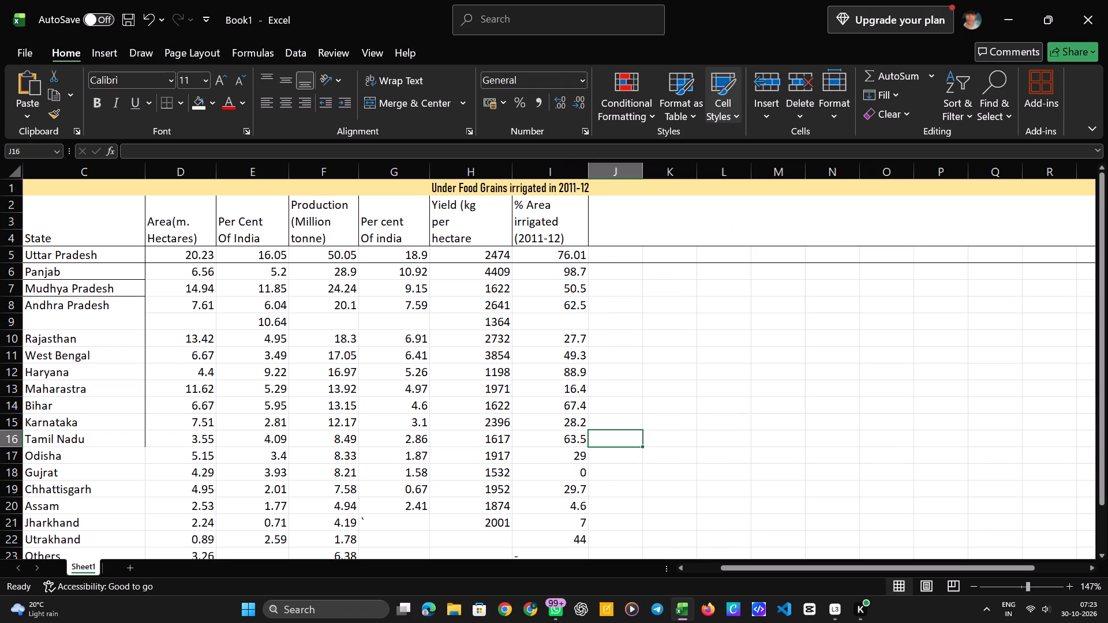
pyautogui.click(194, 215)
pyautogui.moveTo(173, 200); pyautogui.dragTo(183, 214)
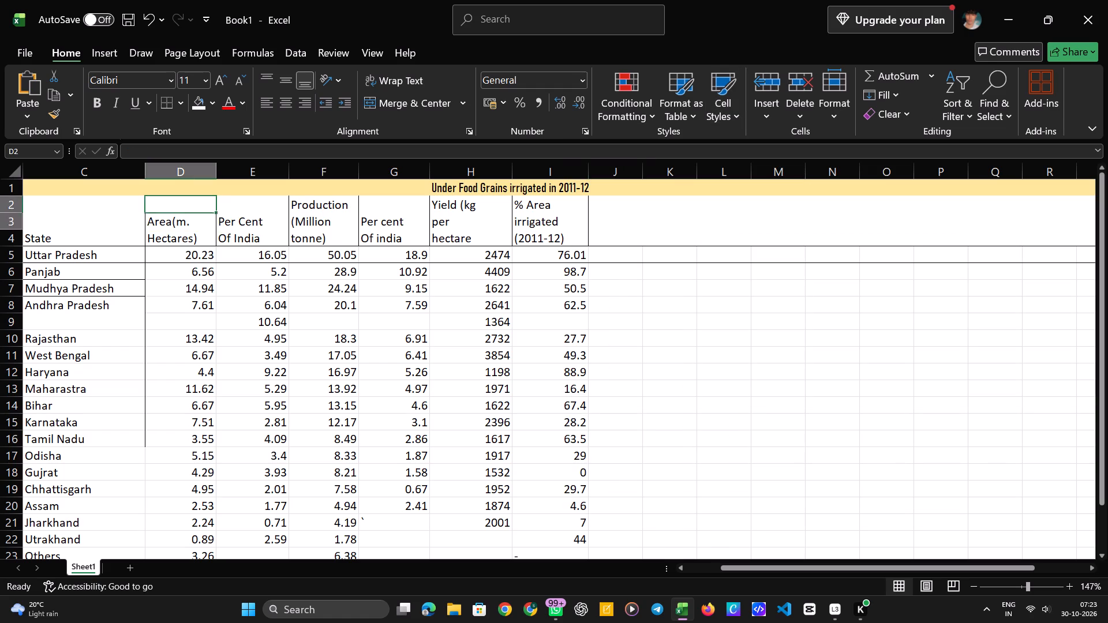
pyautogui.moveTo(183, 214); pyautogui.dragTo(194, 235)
# Apply the 40% - Accent5 cell style to the State header cells C2:C4.
pyautogui.click(68, 215)
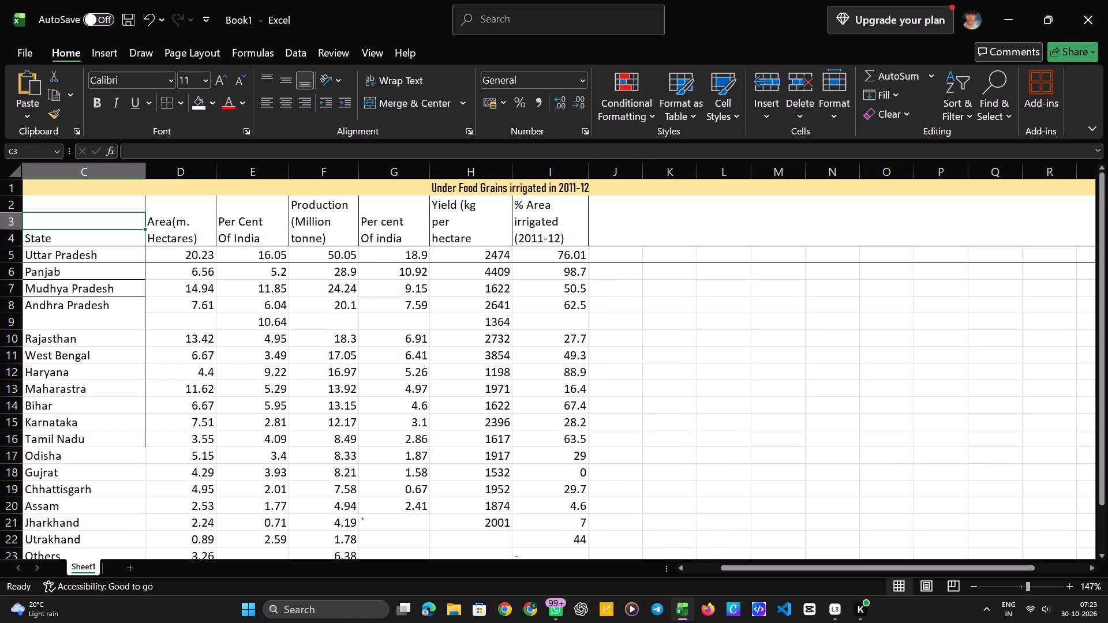
pyautogui.moveTo(56, 201); pyautogui.dragTo(72, 245)
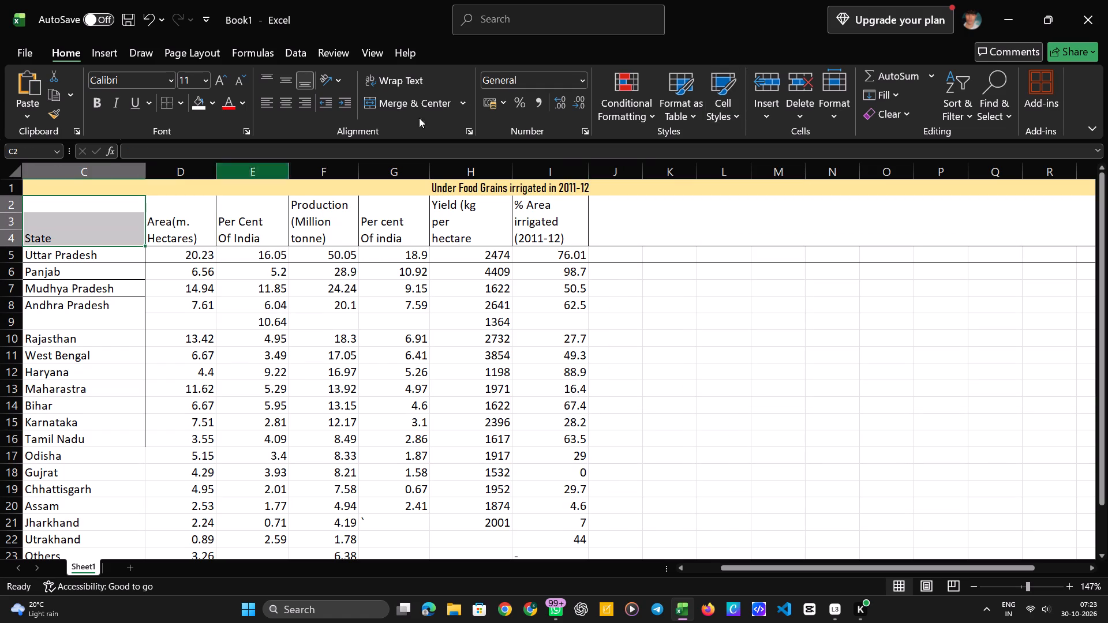
pyautogui.click(725, 96)
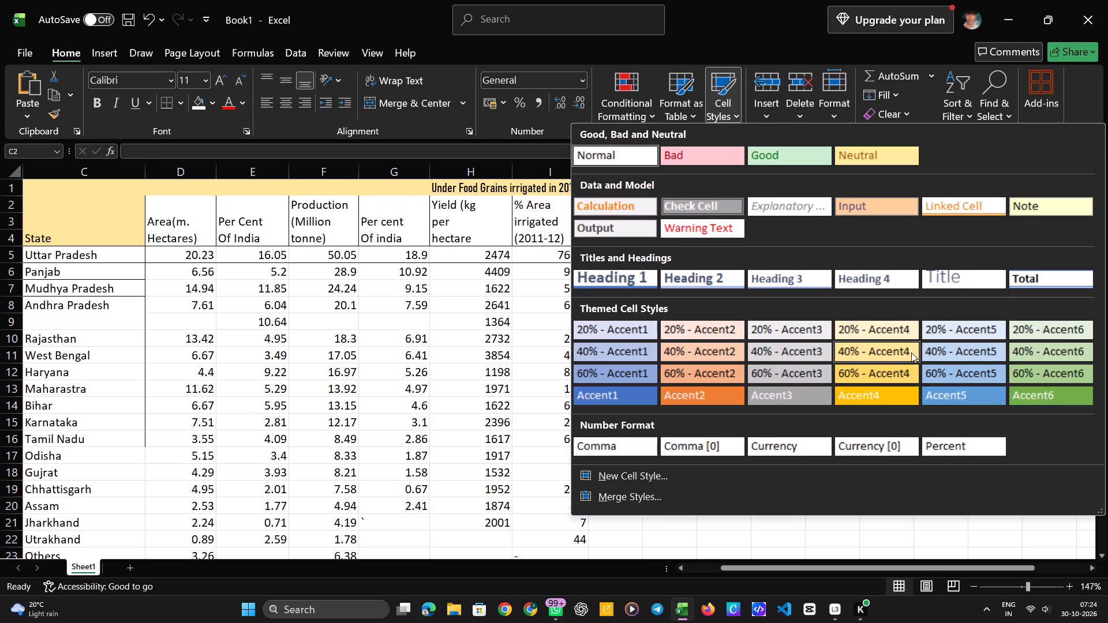
pyautogui.click(963, 346)
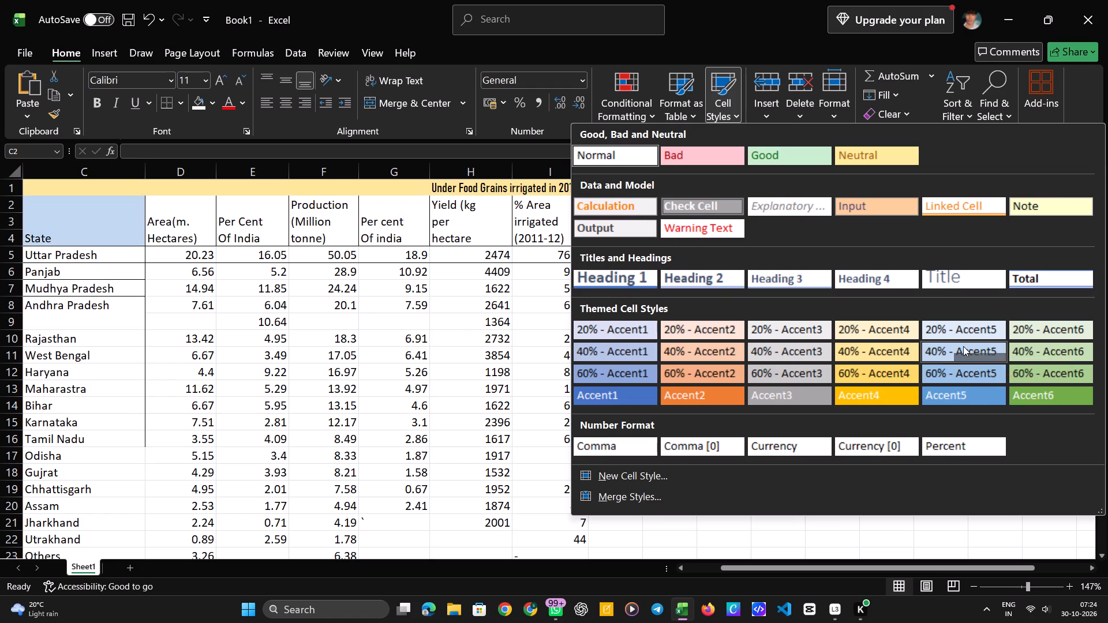
# Apply the 20% - Accent4 cell style to the Area (m. Hectares) header cells D2:D4.
pyautogui.click(201, 212)
pyautogui.moveTo(189, 205); pyautogui.dragTo(196, 240)
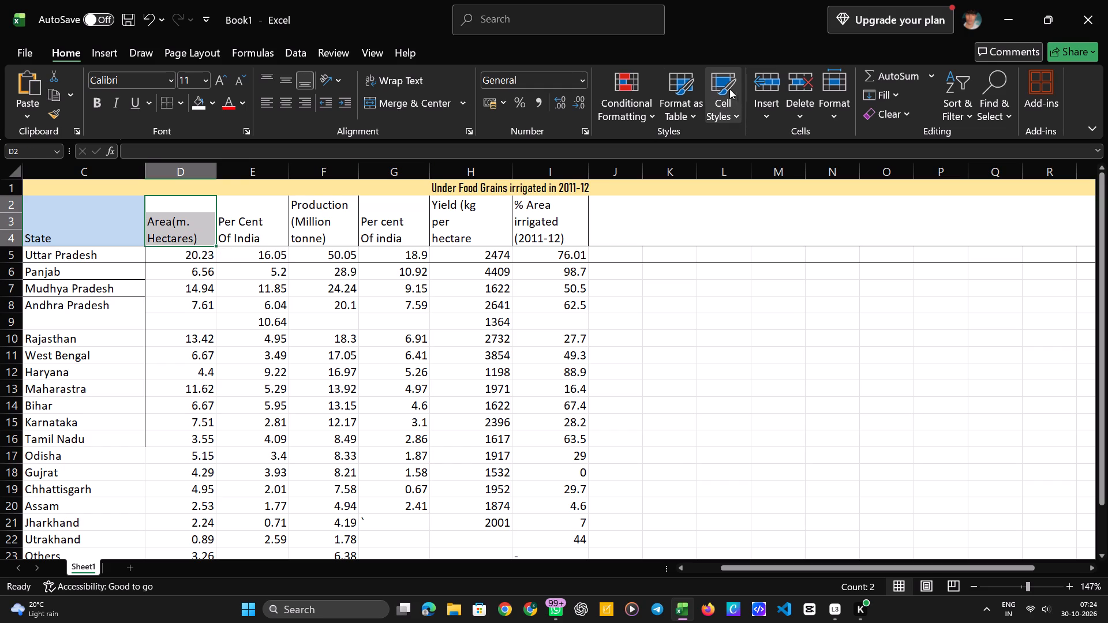
pyautogui.click(717, 84)
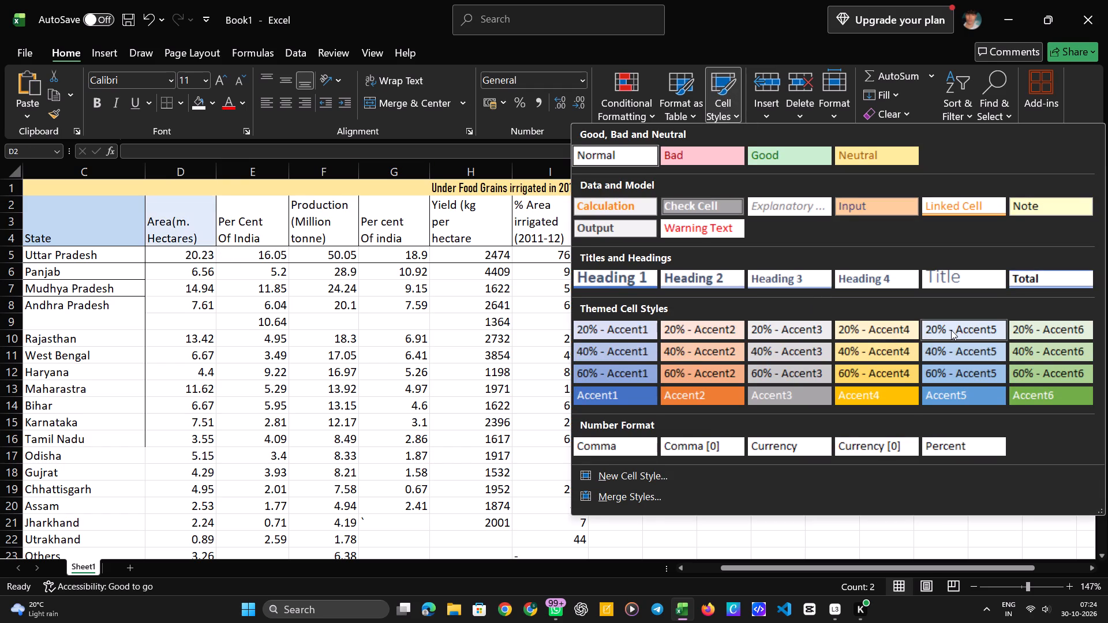
pyautogui.click(866, 333)
# Apply the 40% - Accent6 cell style to the Per Cent Of India header cells E2:E4.
pyautogui.click(238, 214)
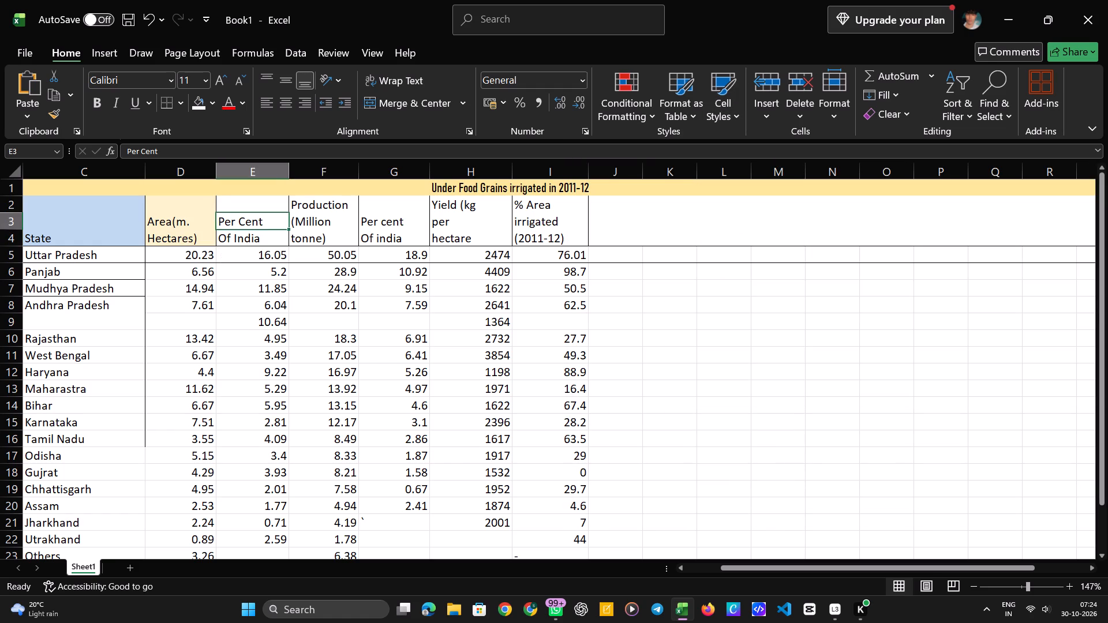
pyautogui.moveTo(246, 200); pyautogui.dragTo(254, 238)
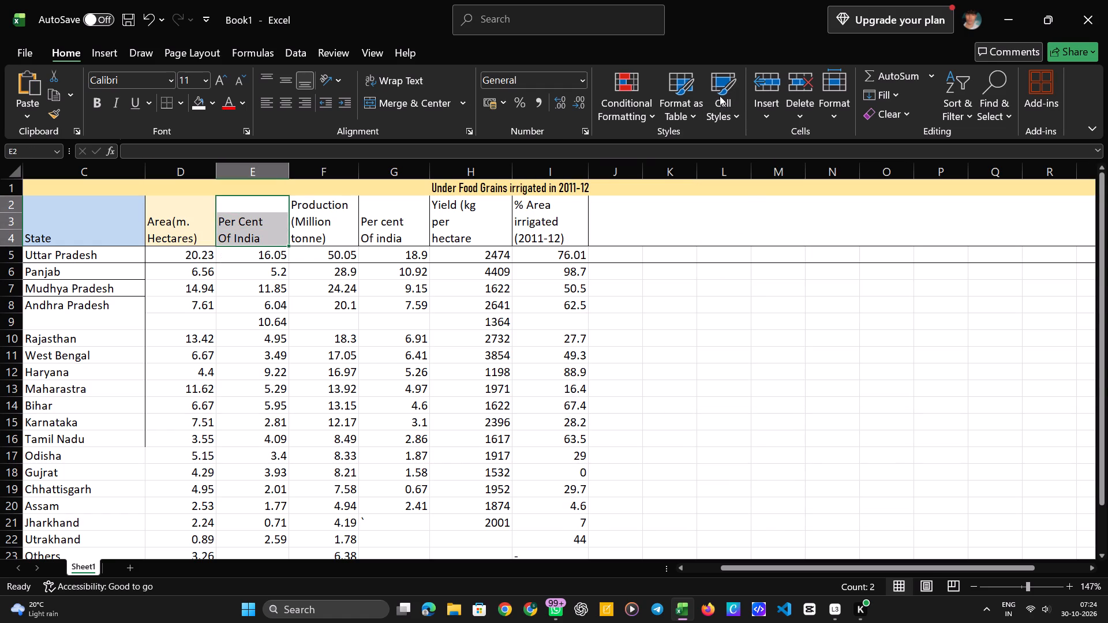
pyautogui.click(719, 96)
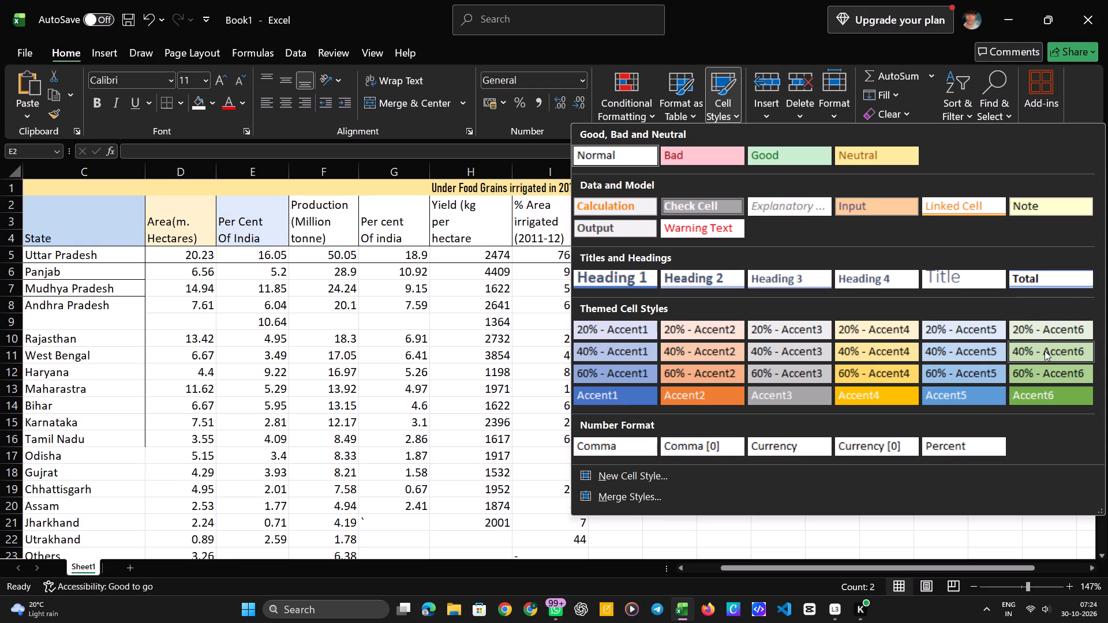
pyautogui.click(1045, 351)
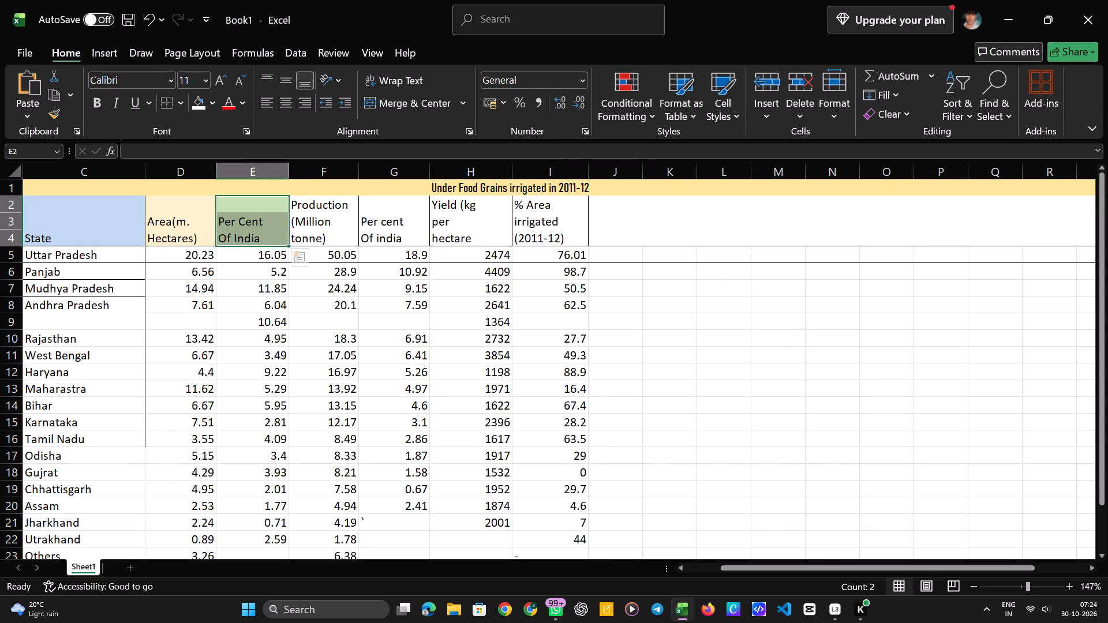
# Apply the 40% - Accent2 cell style to the Production (Million tonne) header cells F2:F4.
pyautogui.click(331, 222)
pyautogui.click(330, 196)
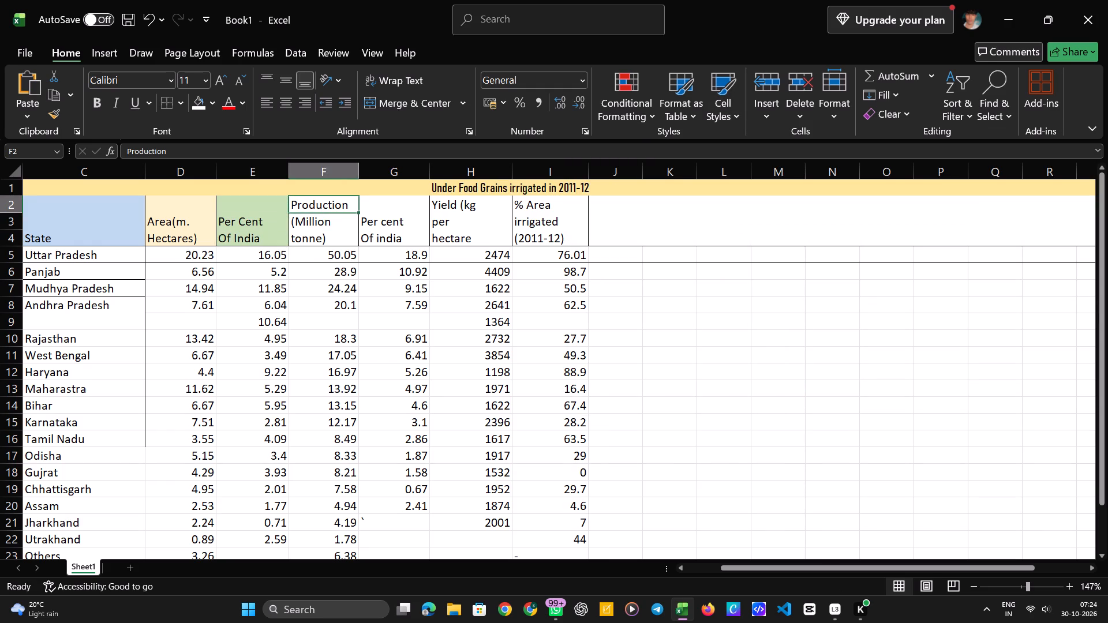
pyautogui.moveTo(330, 201); pyautogui.dragTo(337, 241)
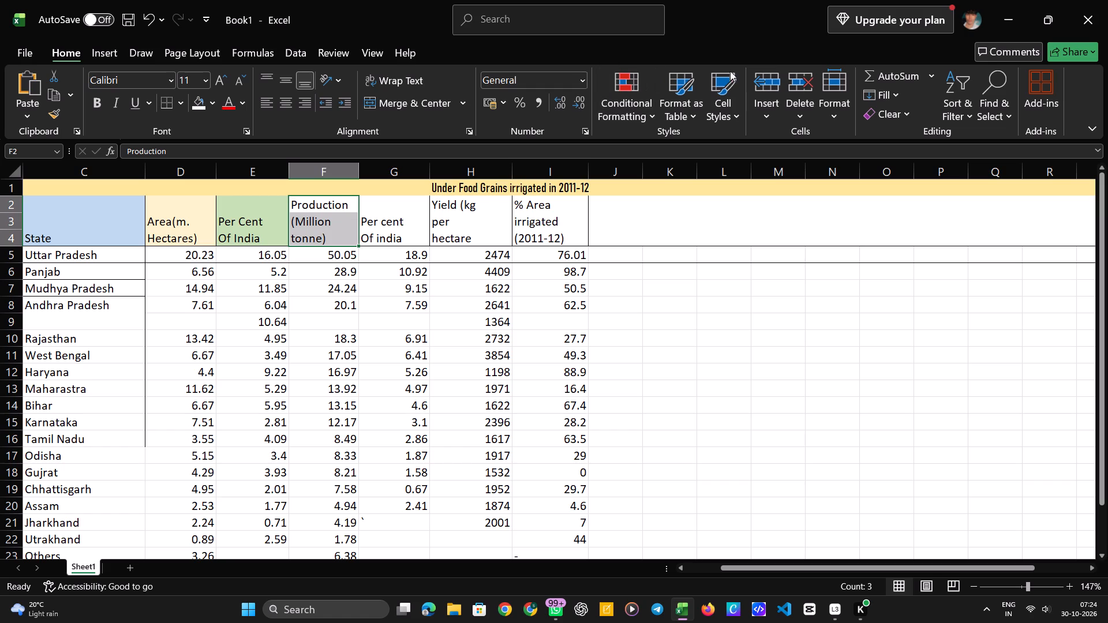
pyautogui.click(728, 85)
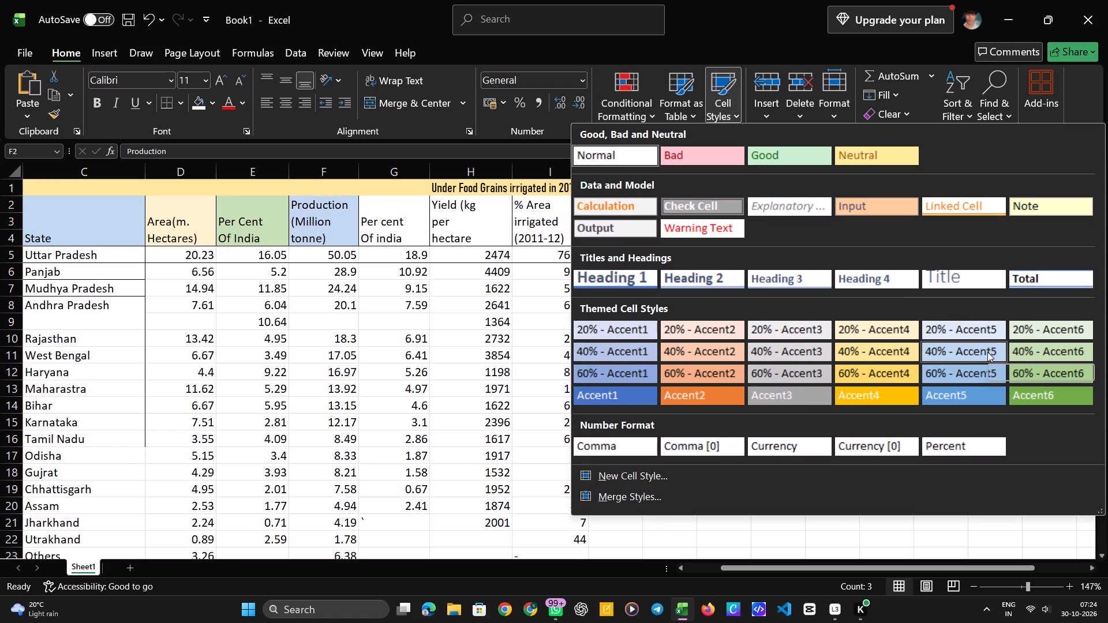
pyautogui.click(696, 356)
# Apply the 40% - Accent4 cell style to the second Per cent Of india header, cells G2:G4.
pyautogui.click(409, 207)
pyautogui.moveTo(406, 206); pyautogui.dragTo(406, 234)
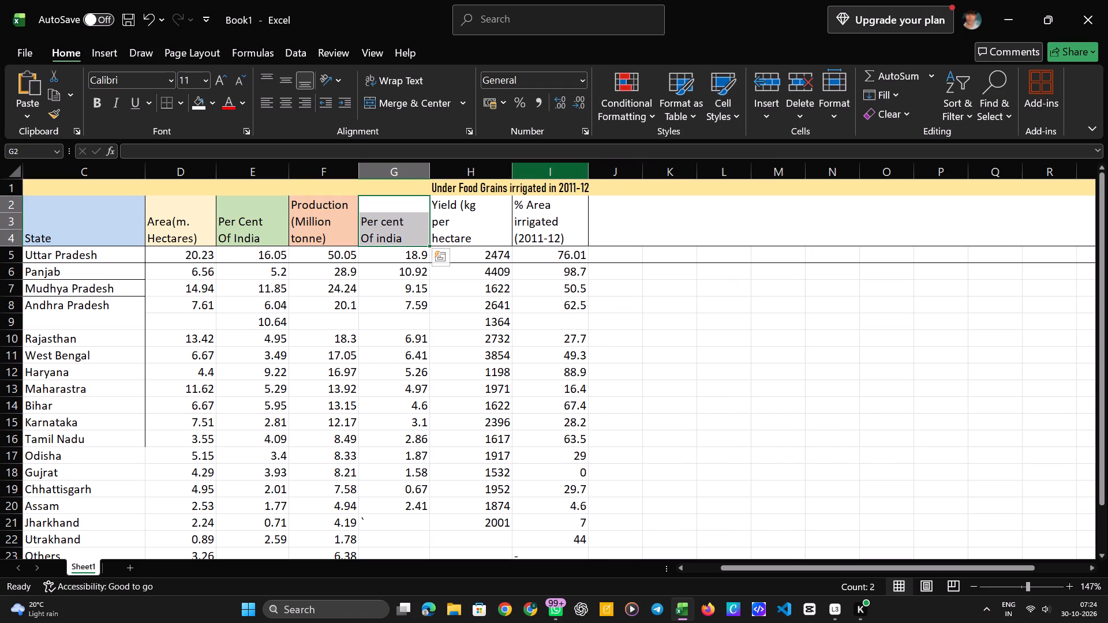
pyautogui.click(723, 86)
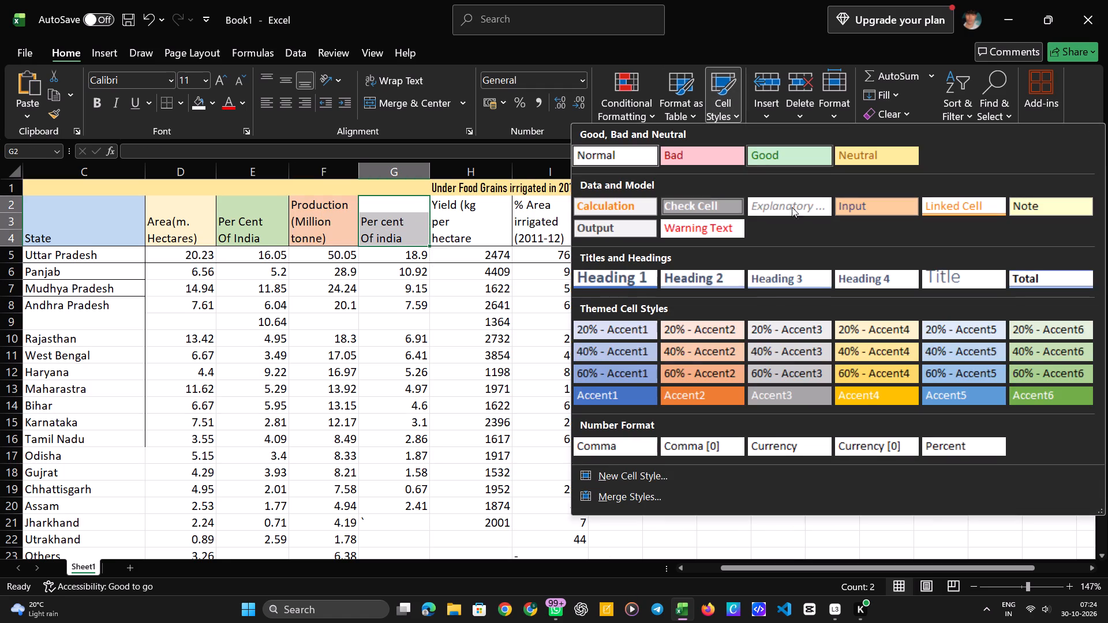
pyautogui.click(864, 353)
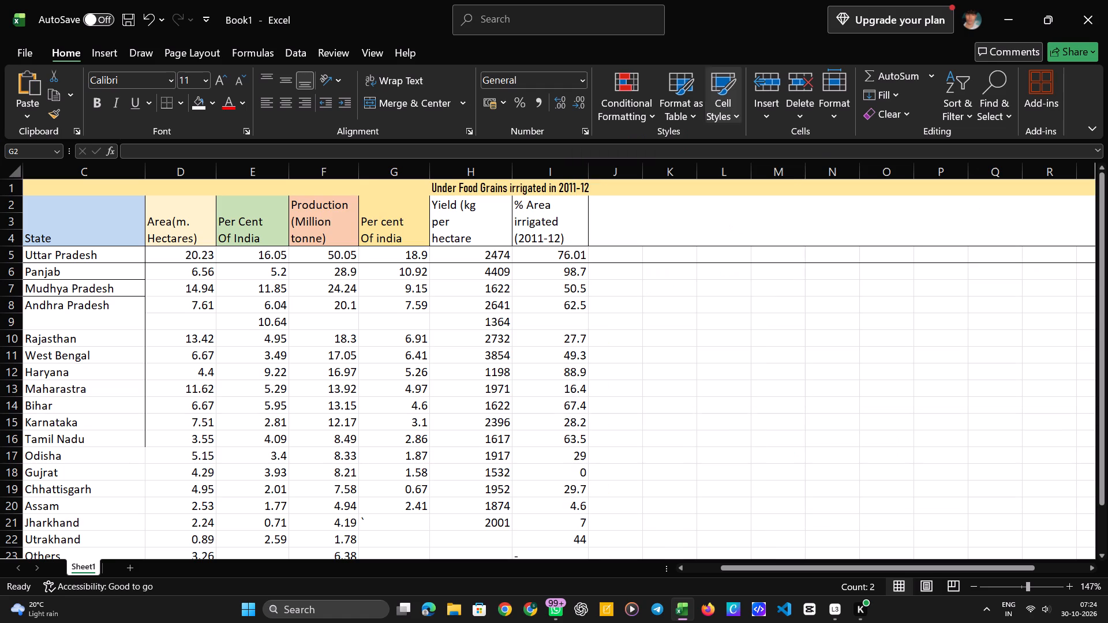
# Apply the 60% - Accent6 cell style to the Yield (kg per hectare) header cells H2:H4.
pyautogui.click(464, 202)
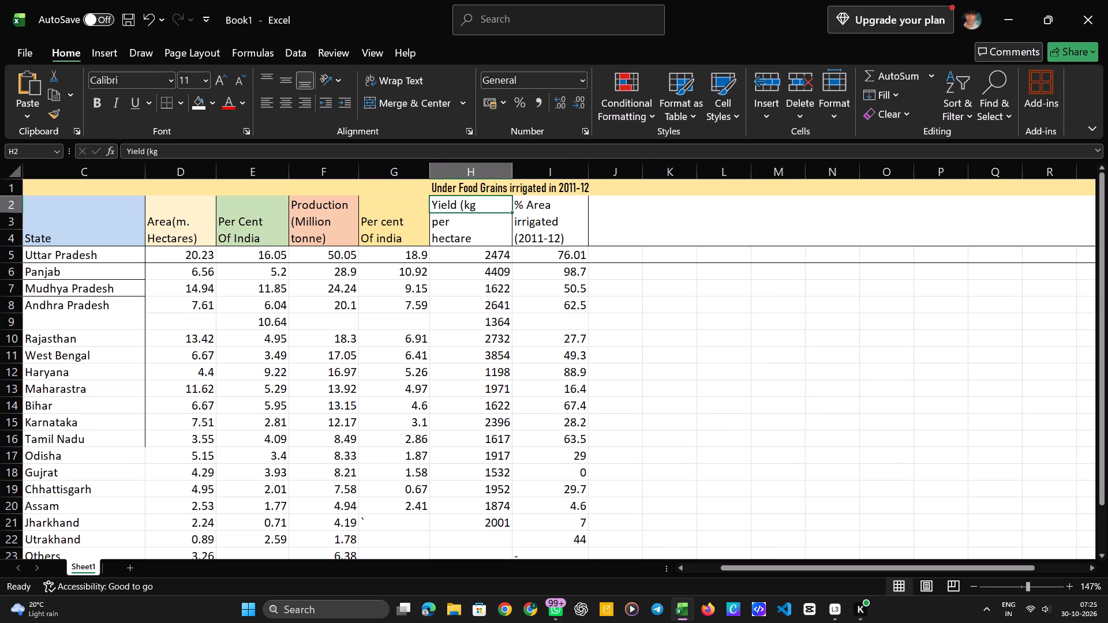
pyautogui.moveTo(464, 204); pyautogui.dragTo(467, 231)
pyautogui.click(724, 81)
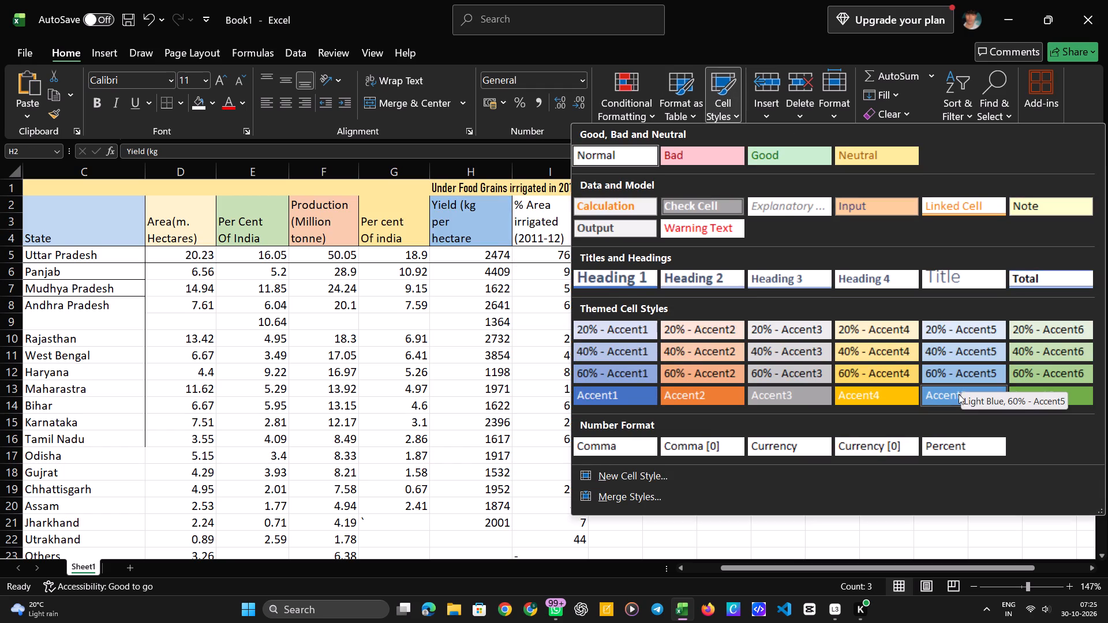
pyautogui.click(1076, 372)
# Apply the 60% - Accent3 cell style to the % Area irrigated (2011-12) header cells I2:I4.
pyautogui.moveTo(533, 201); pyautogui.dragTo(541, 234)
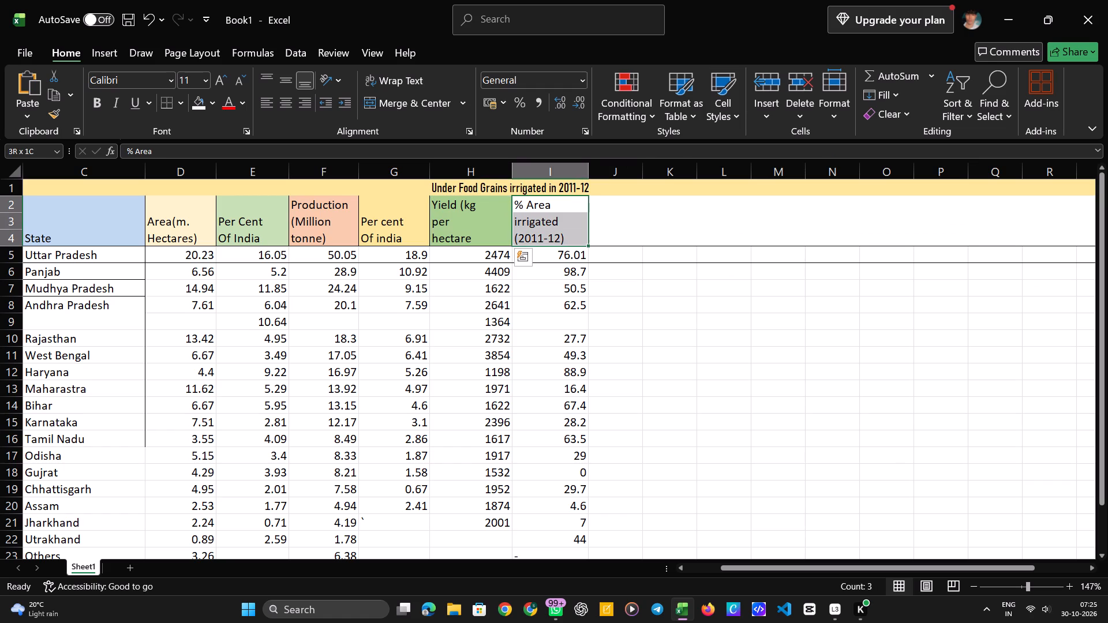
pyautogui.moveTo(541, 234); pyautogui.dragTo(541, 234)
pyautogui.click(724, 72)
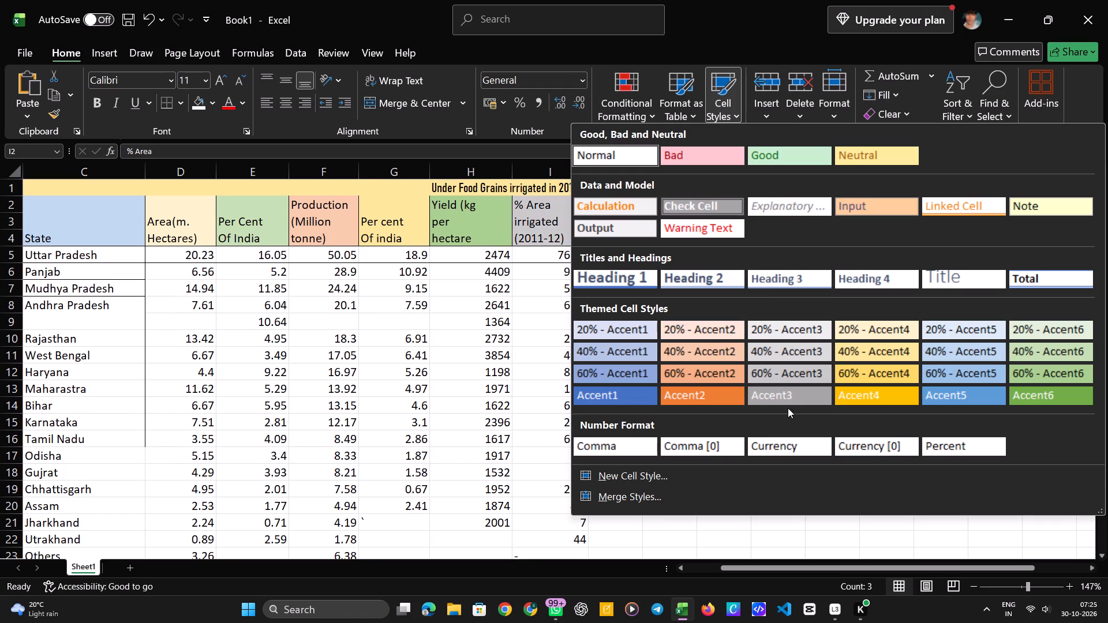
pyautogui.click(783, 374)
pyautogui.click(774, 314)
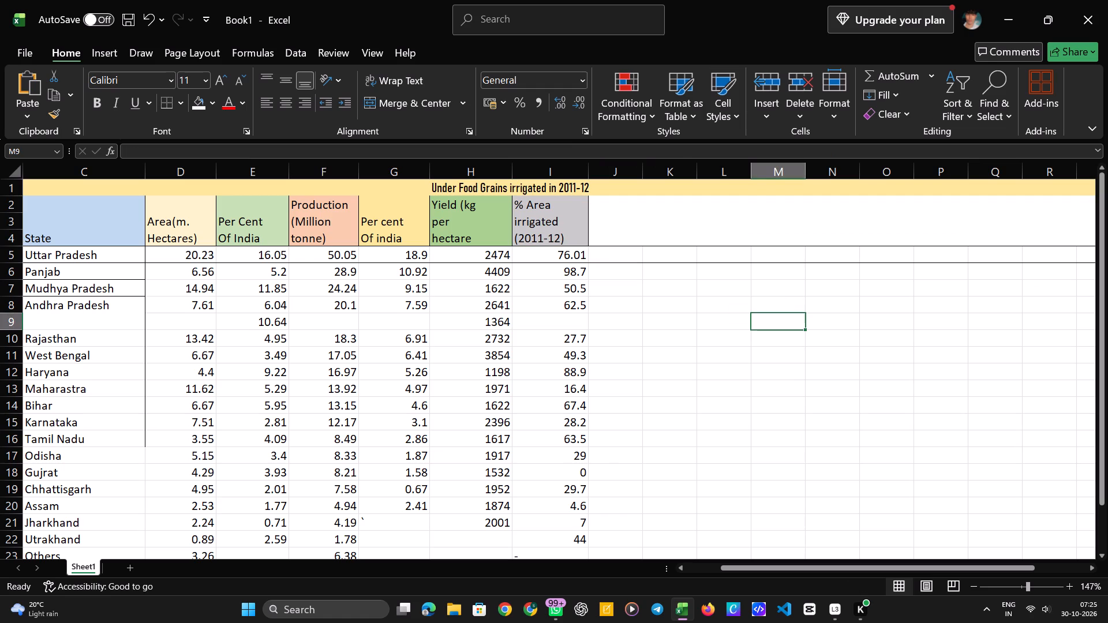
# Create a table with headers from the data range C5:I24, from Uttar Pradesh down to All India.
pyautogui.moveTo(67, 252); pyautogui.dragTo(221, 316)
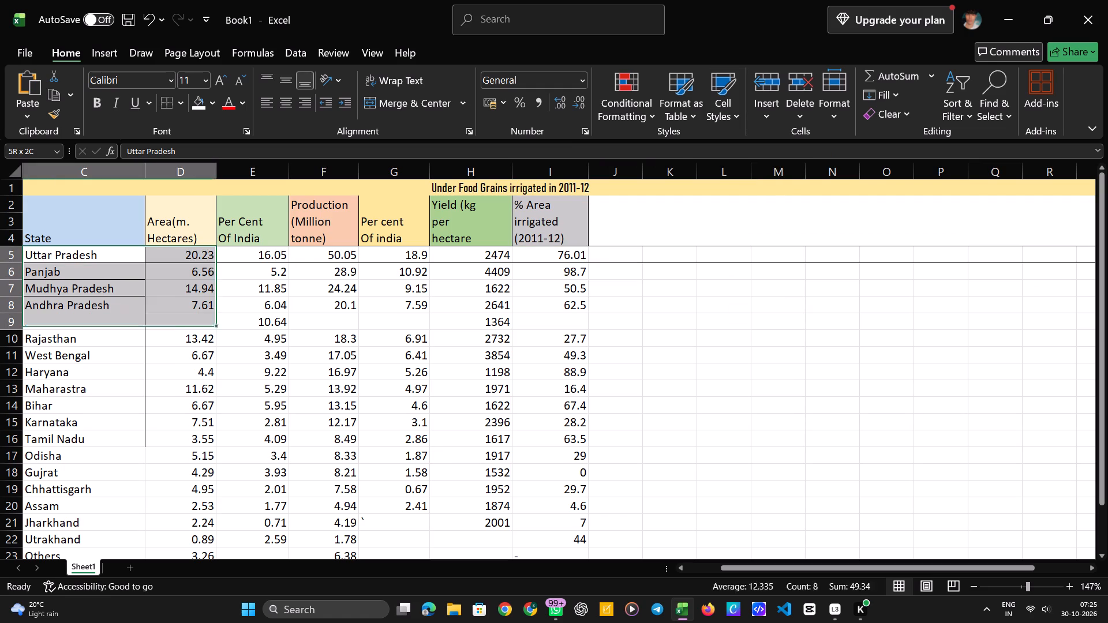
pyautogui.moveTo(221, 316); pyautogui.dragTo(122, 308)
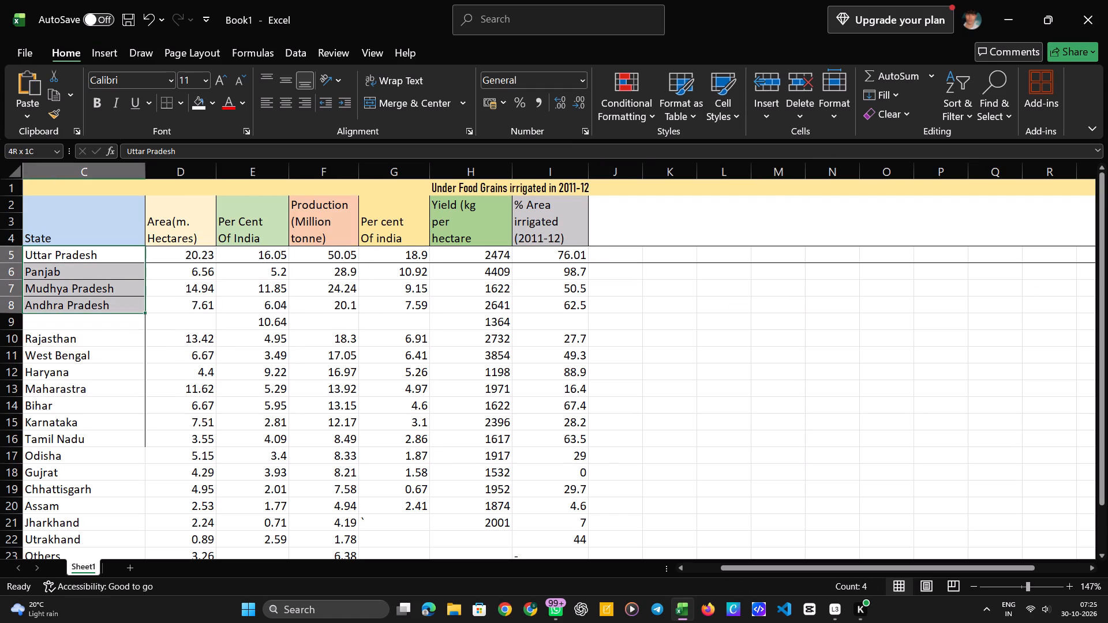
pyautogui.moveTo(122, 308); pyautogui.dragTo(431, 451)
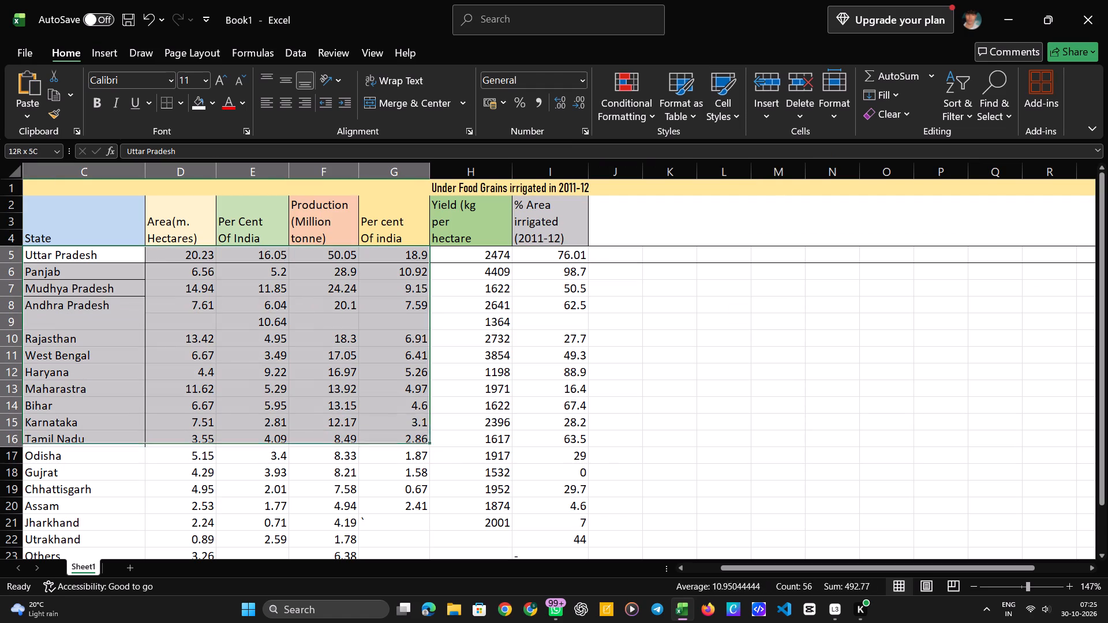
pyautogui.moveTo(431, 451); pyautogui.dragTo(554, 531)
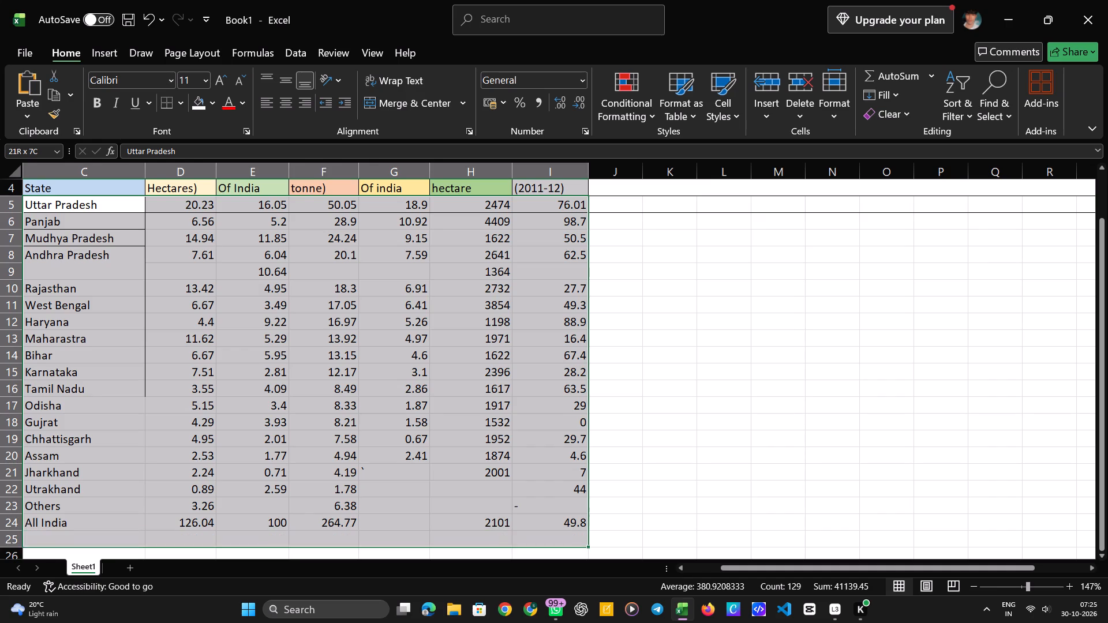
pyautogui.moveTo(554, 531); pyautogui.dragTo(551, 515)
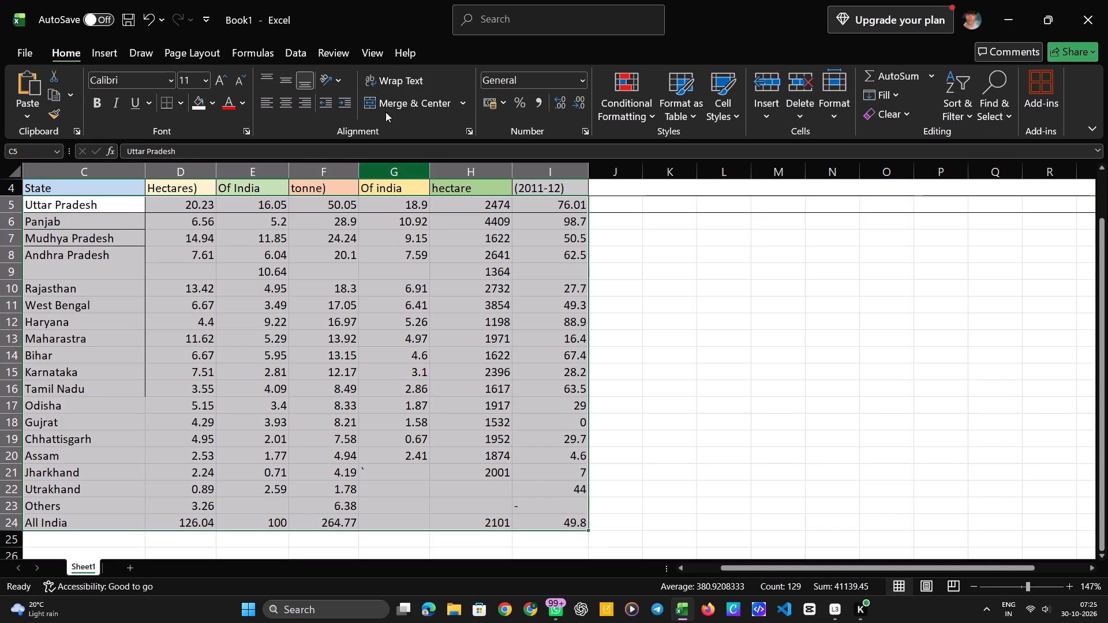
pyautogui.click(184, 52)
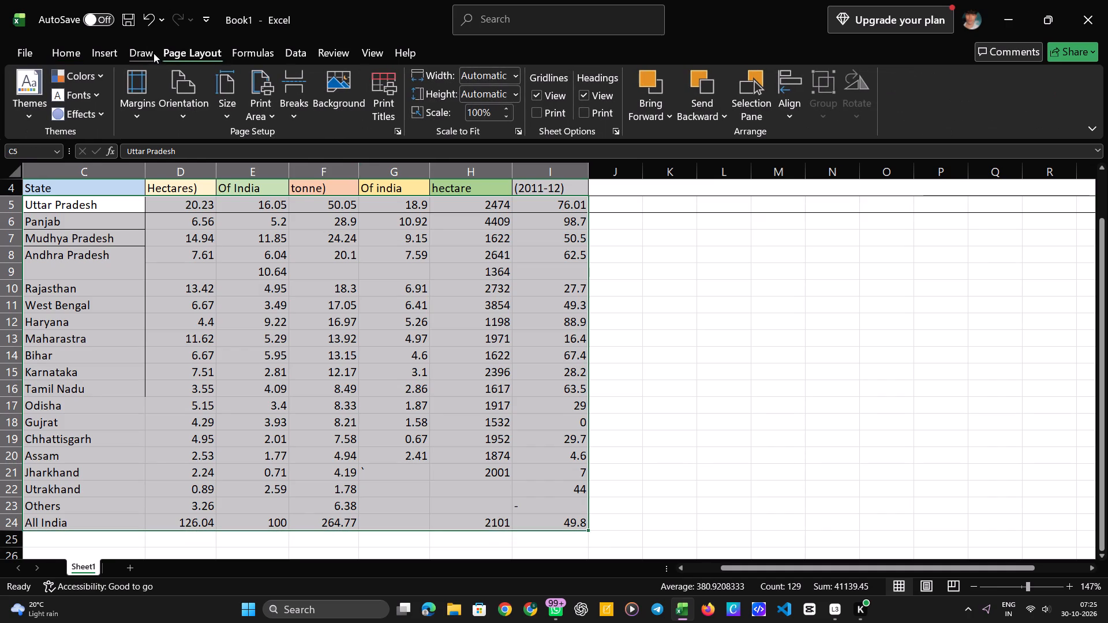
pyautogui.click(115, 52)
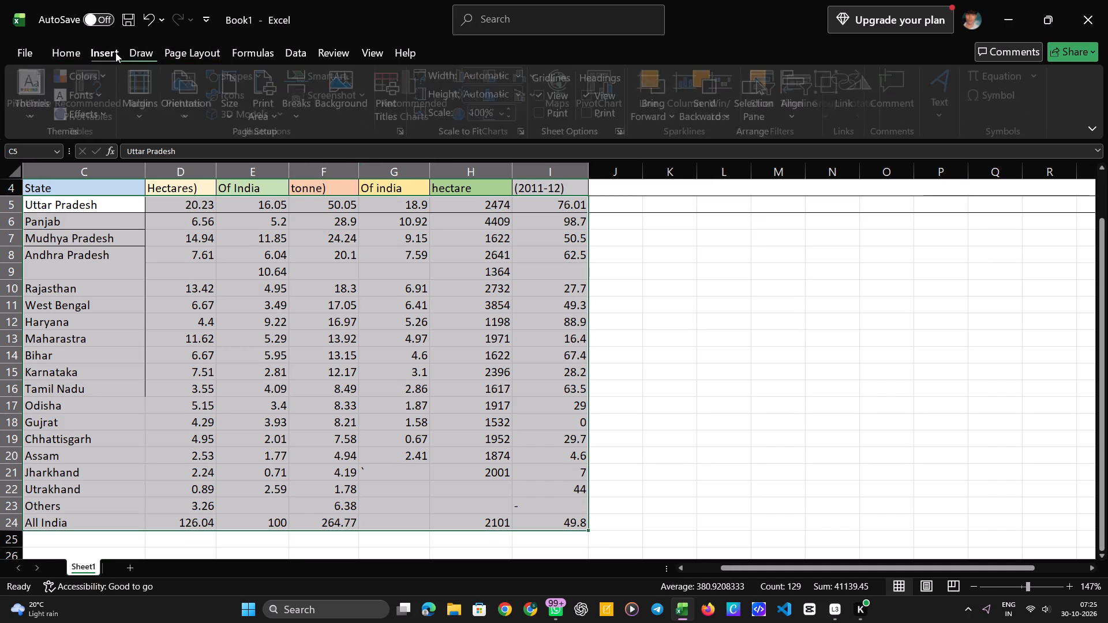
pyautogui.click(138, 78)
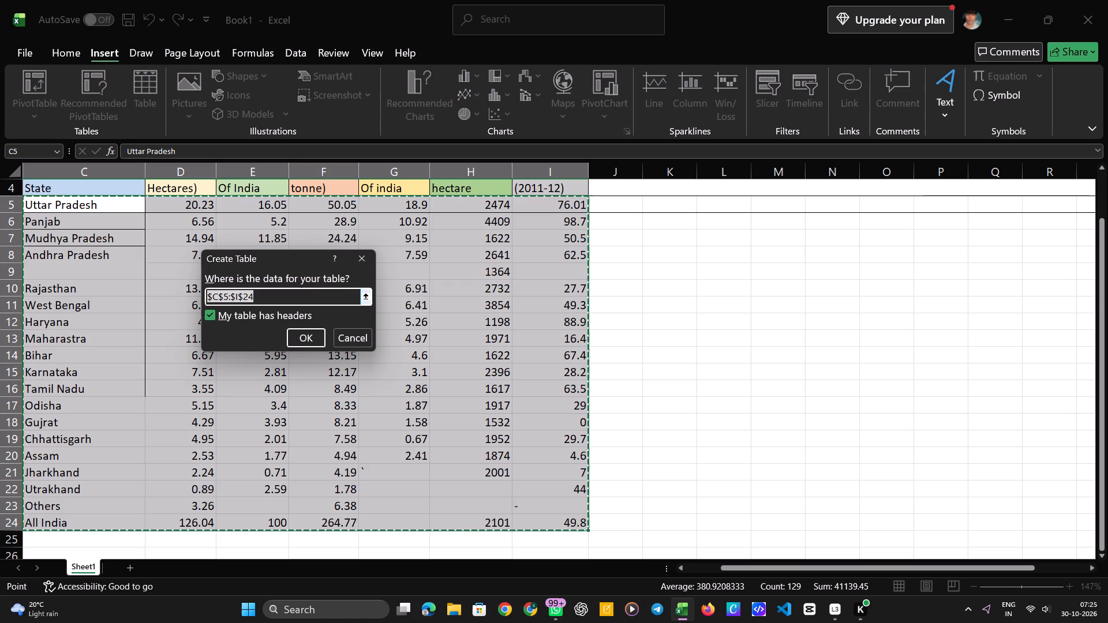
pyautogui.click(300, 338)
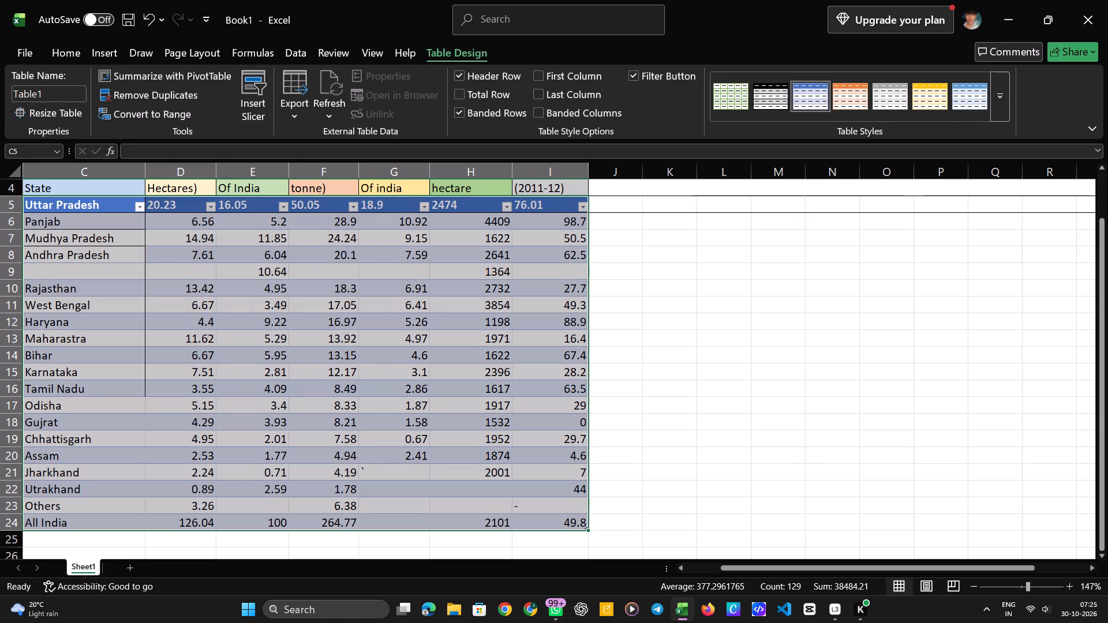
pyautogui.click(721, 276)
pyautogui.scroll(2, 466, 266)
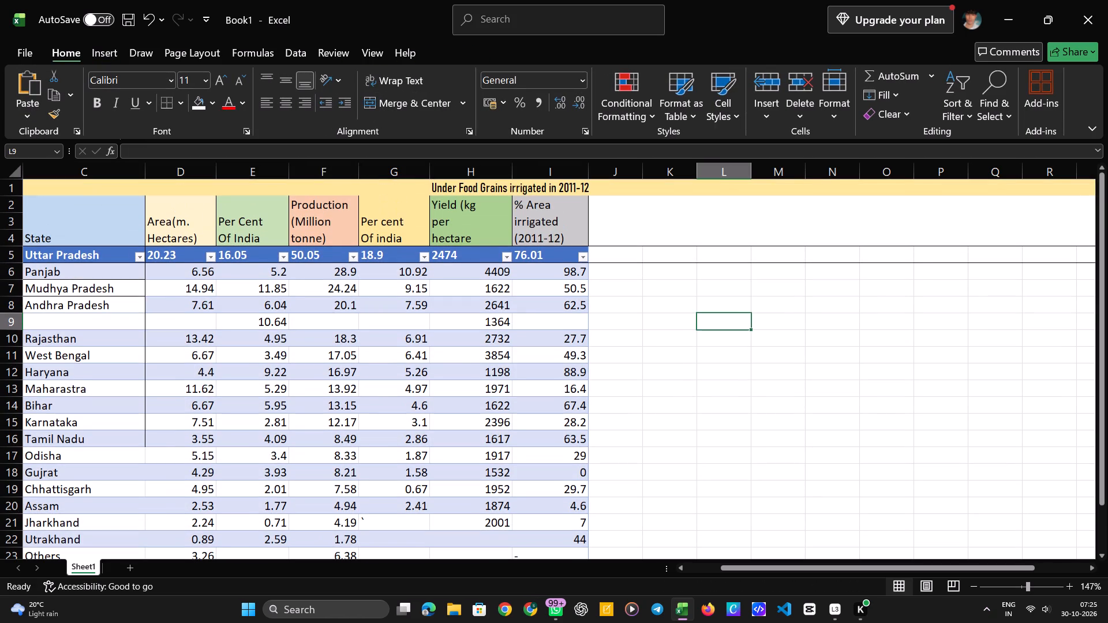
pyautogui.scroll(1, 480, 258)
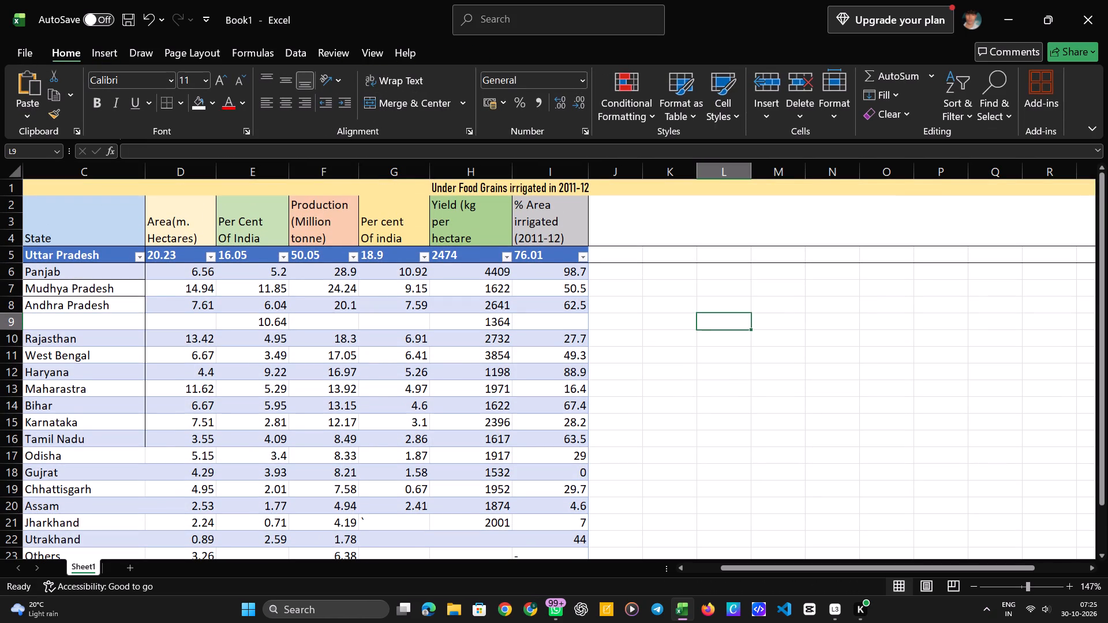
# Move the title text "Under Food Grains irrigated in 2011-12" from cell H1 to cell E1.
pyautogui.click(549, 187)
pyautogui.doubleClick(446, 184)
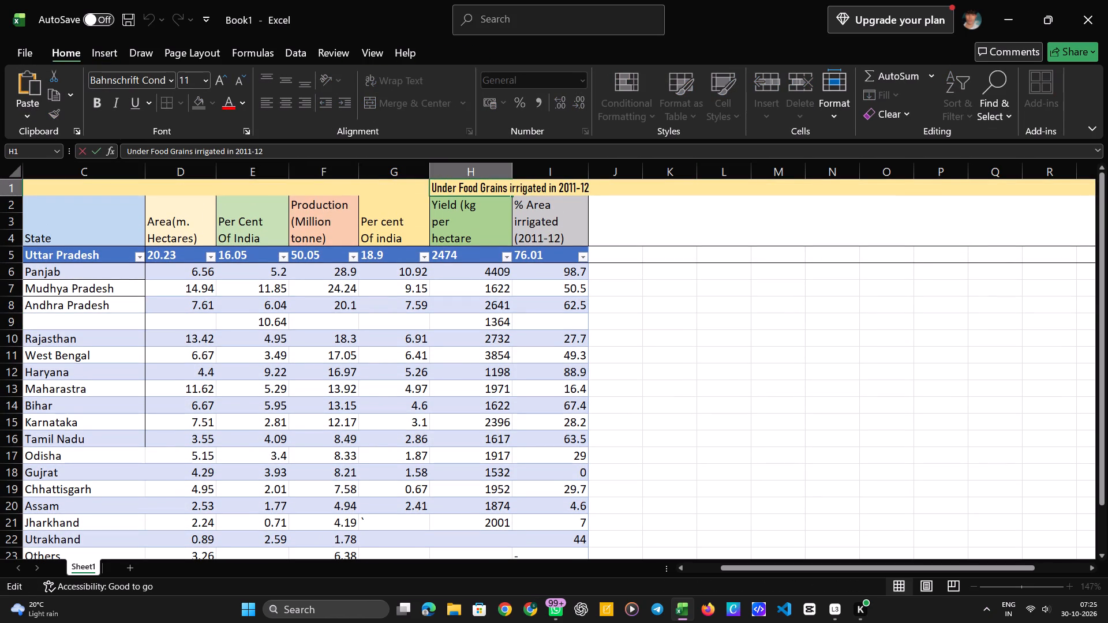
pyautogui.moveTo(432, 185); pyautogui.dragTo(601, 194)
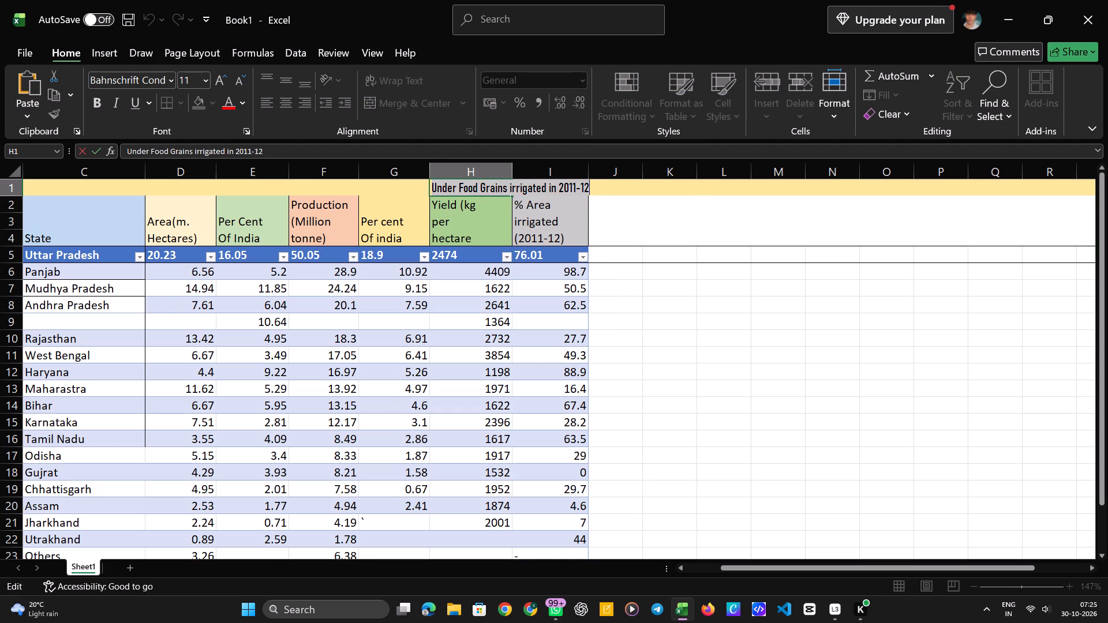
pyautogui.rightClick(517, 186)
pyautogui.click(553, 200)
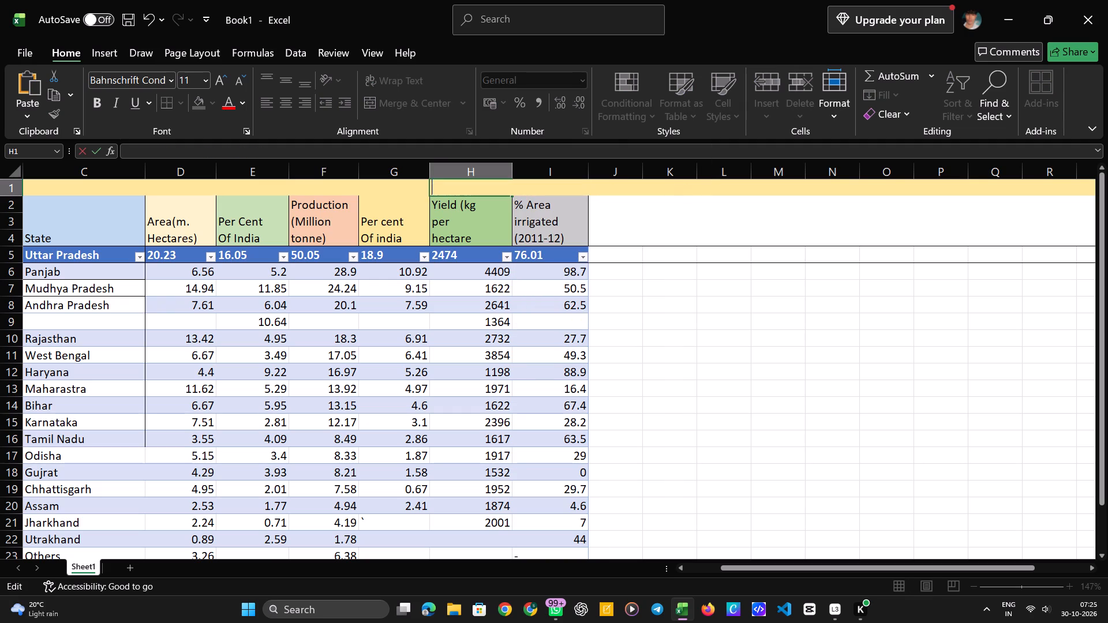
pyautogui.click(260, 182)
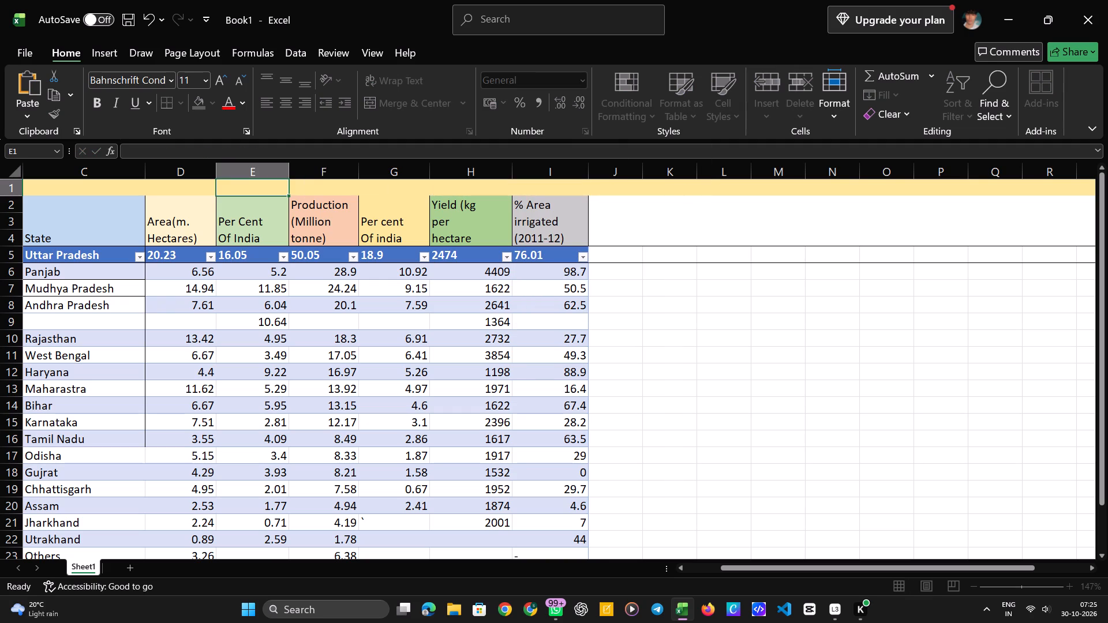
pyautogui.doubleClick(235, 189)
pyautogui.rightClick(235, 189)
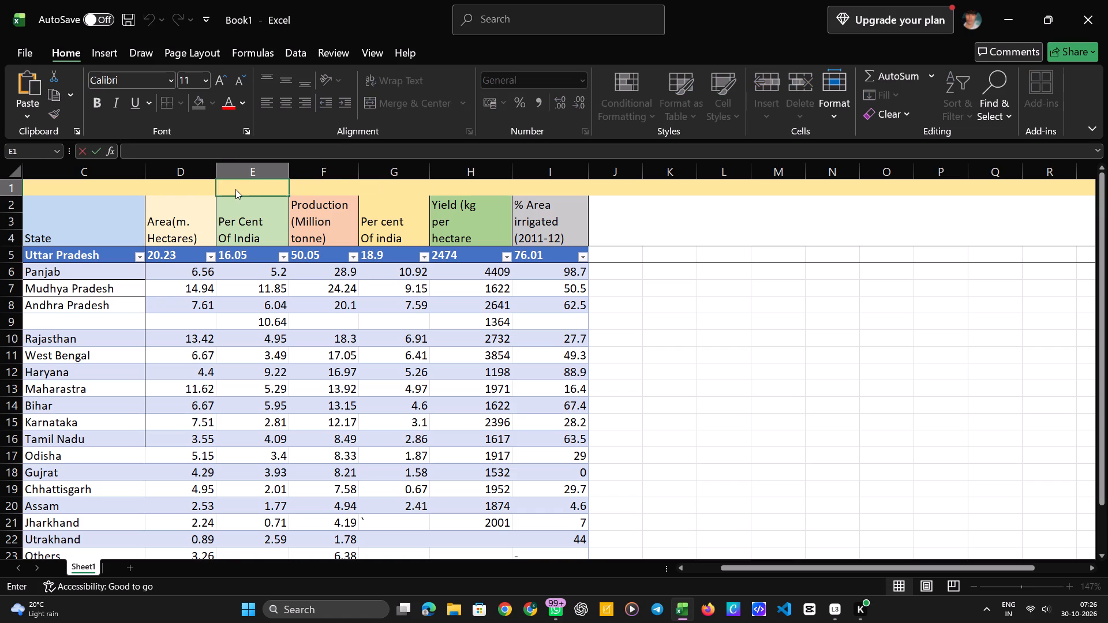
pyautogui.click(274, 261)
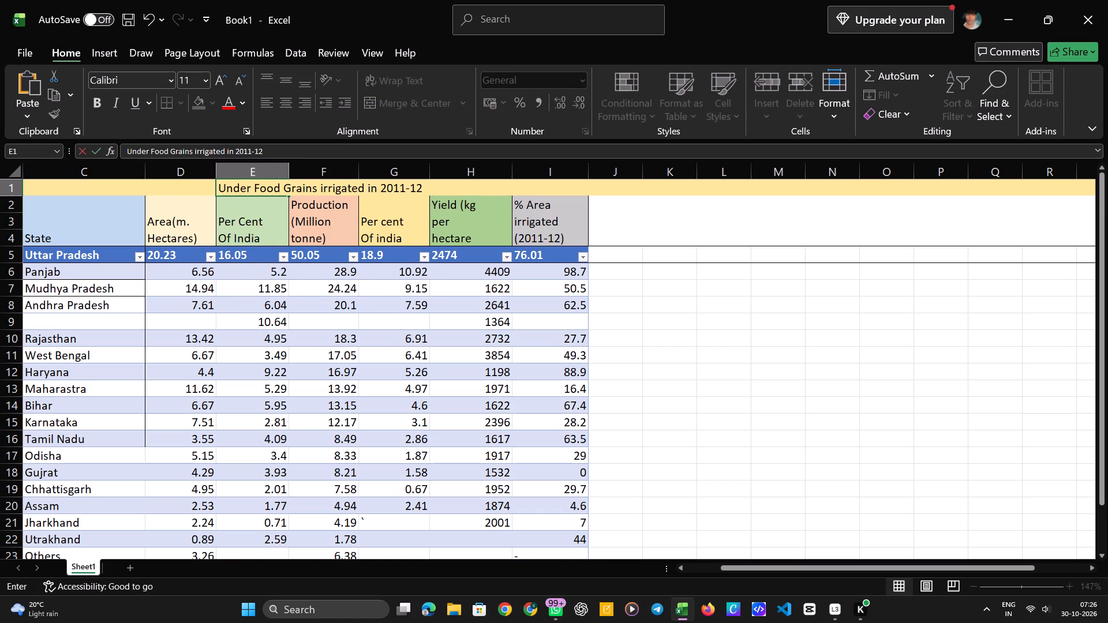
# Review the whole worksheet from the moved title in row 1 down to the All India row.
pyautogui.scroll(3, 673, 294)
pyautogui.scroll(-4, 705, 332)
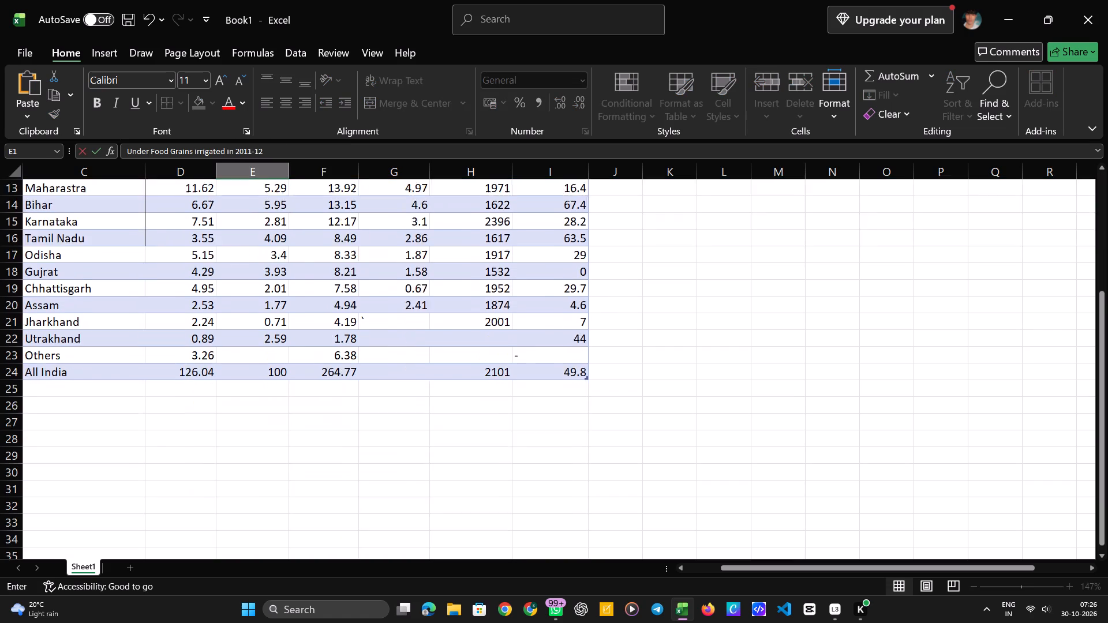
pyautogui.scroll(5, 693, 323)
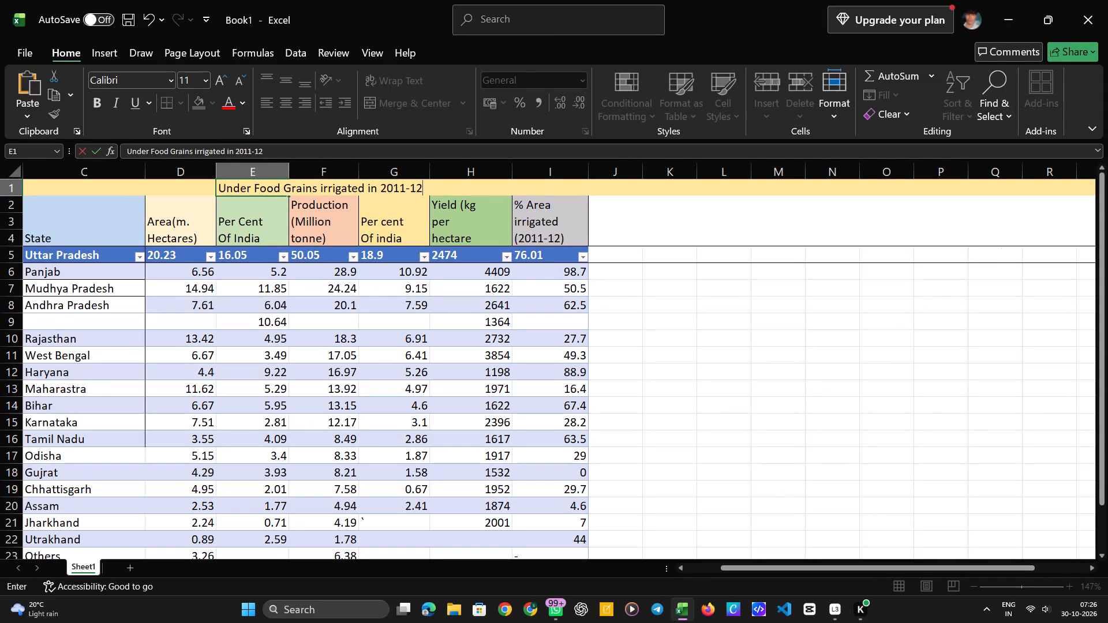
pyautogui.scroll(-3, 331, 387)
pyautogui.scroll(4, 332, 376)
pyautogui.scroll(-1, 415, 395)
pyautogui.scroll(2, 417, 357)
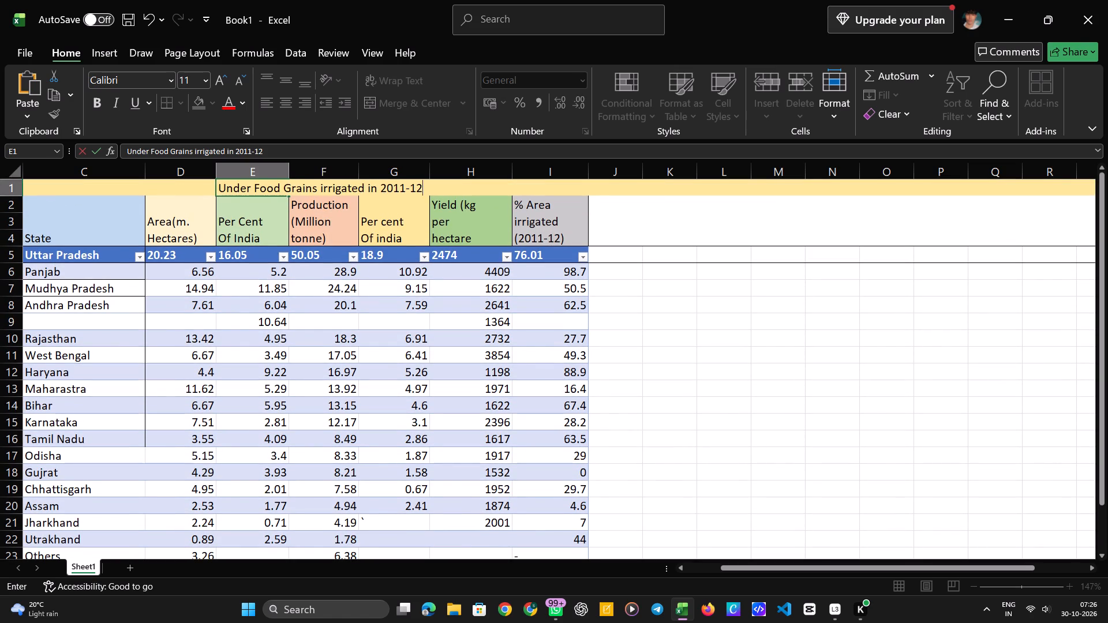
pyautogui.scroll(3, 536, 366)
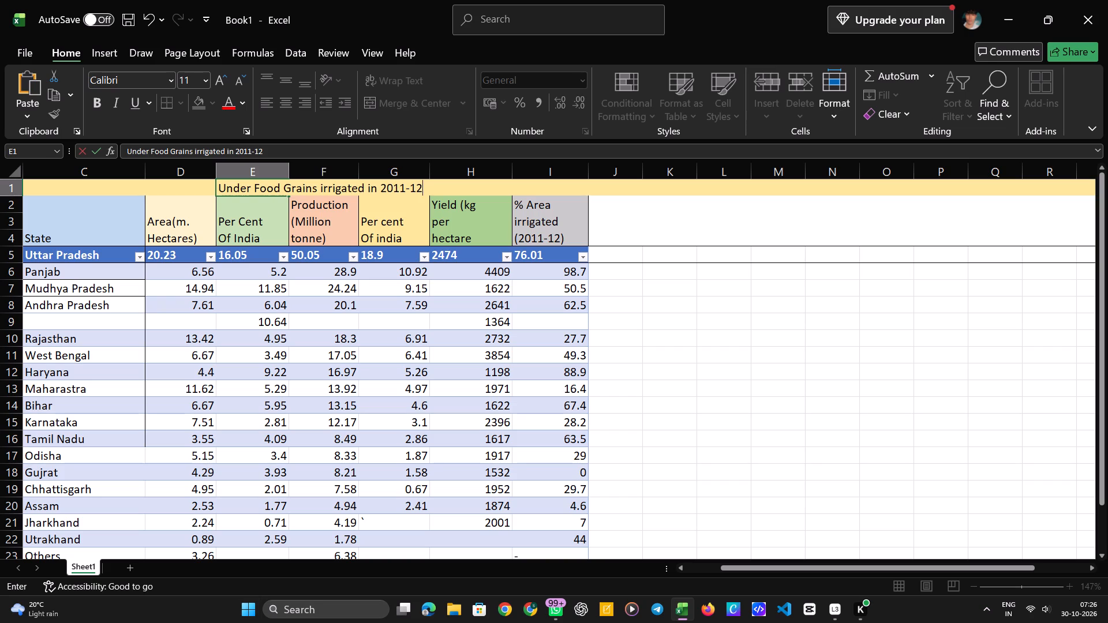
pyautogui.scroll(1, 233, 423)
pyautogui.scroll(-1, 592, 410)
pyautogui.scroll(-1, 529, 411)
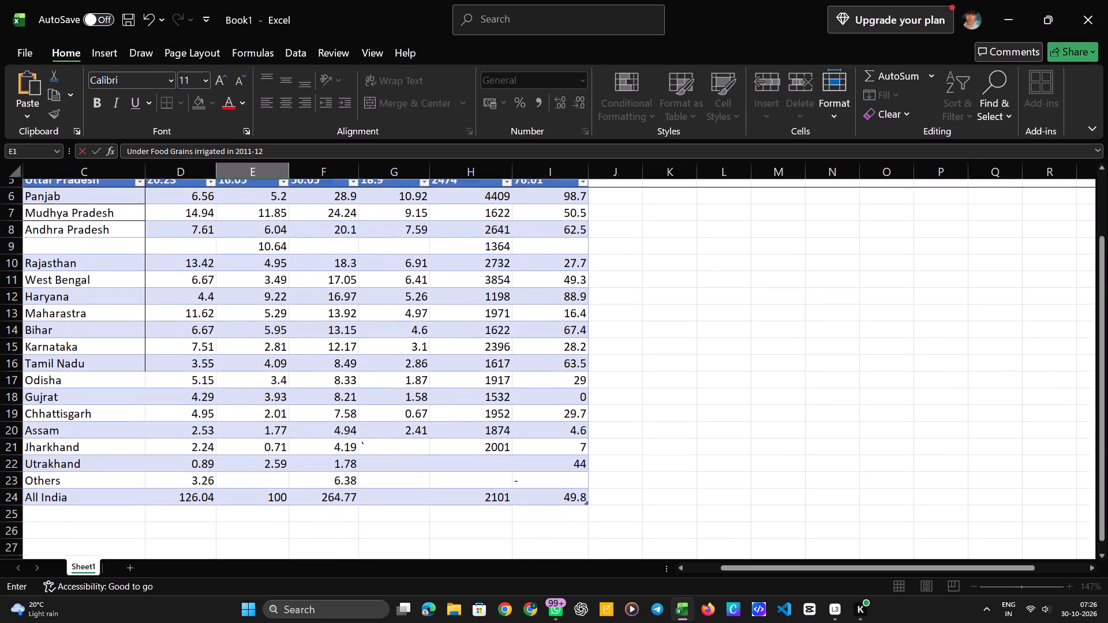
pyautogui.scroll(-1, 525, 412)
pyautogui.scroll(5, 522, 413)
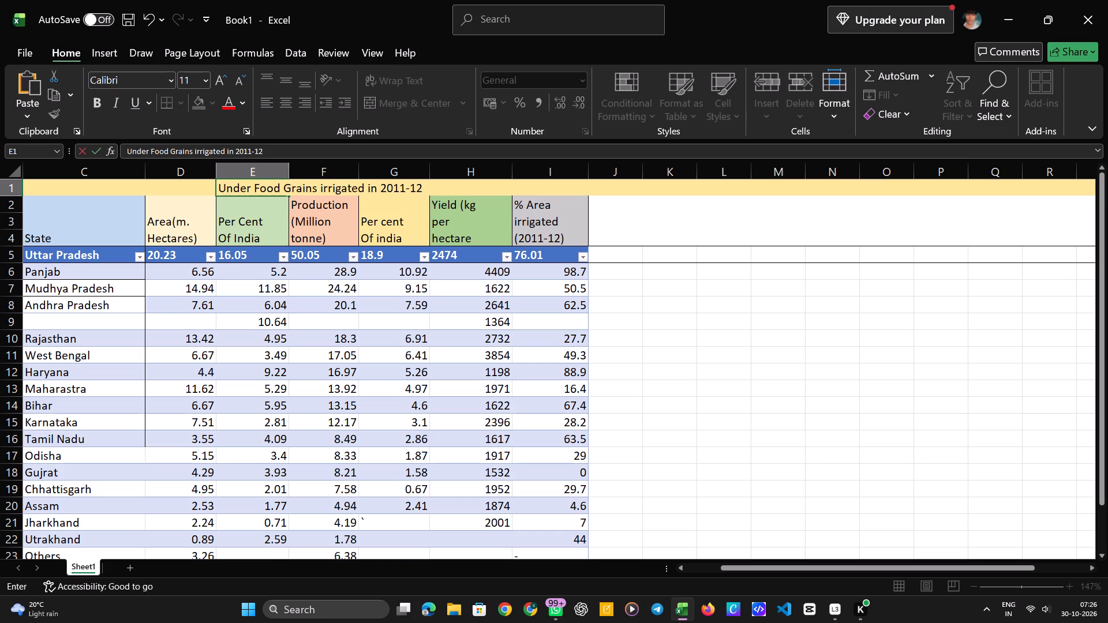
pyautogui.click(119, 323)
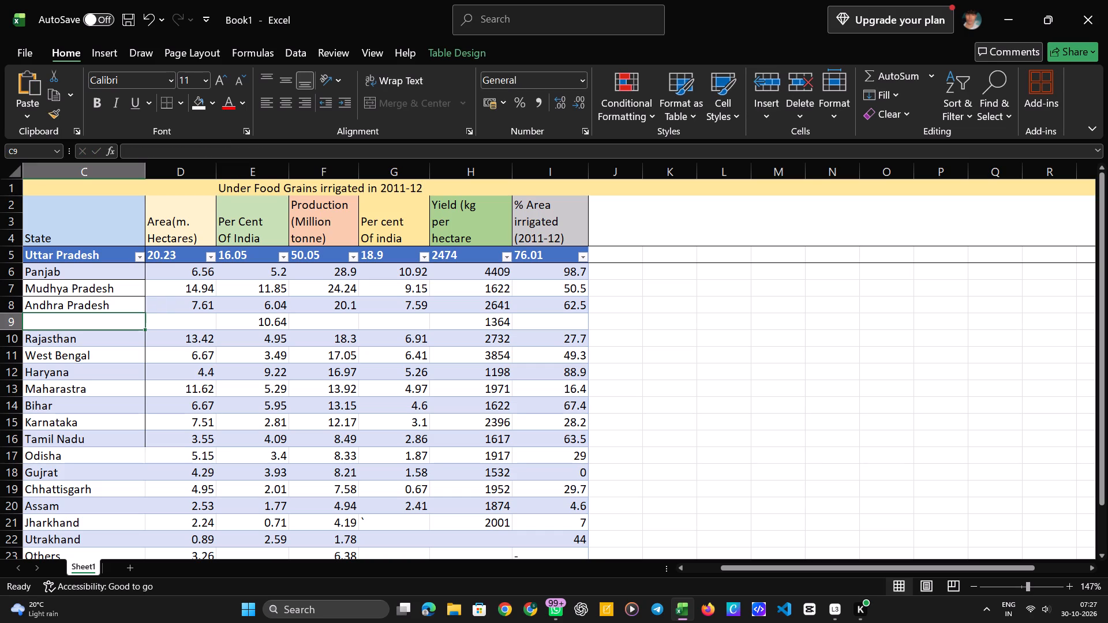
pyautogui.scroll(-3, 265, 378)
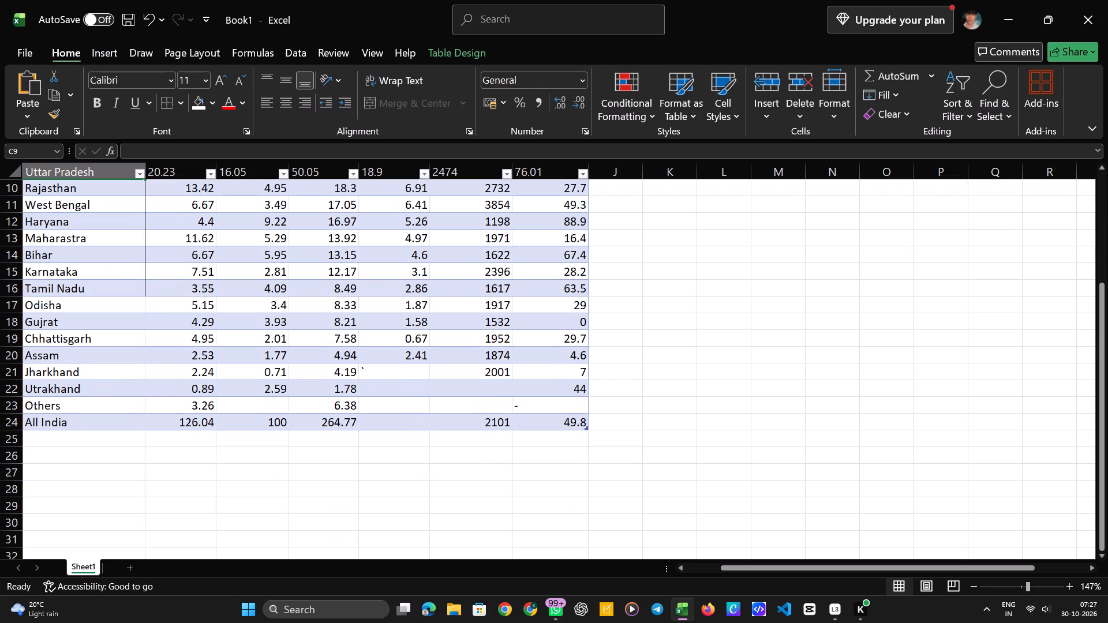
pyautogui.click(368, 434)
pyautogui.scroll(2, 392, 357)
pyautogui.scroll(3, 357, 294)
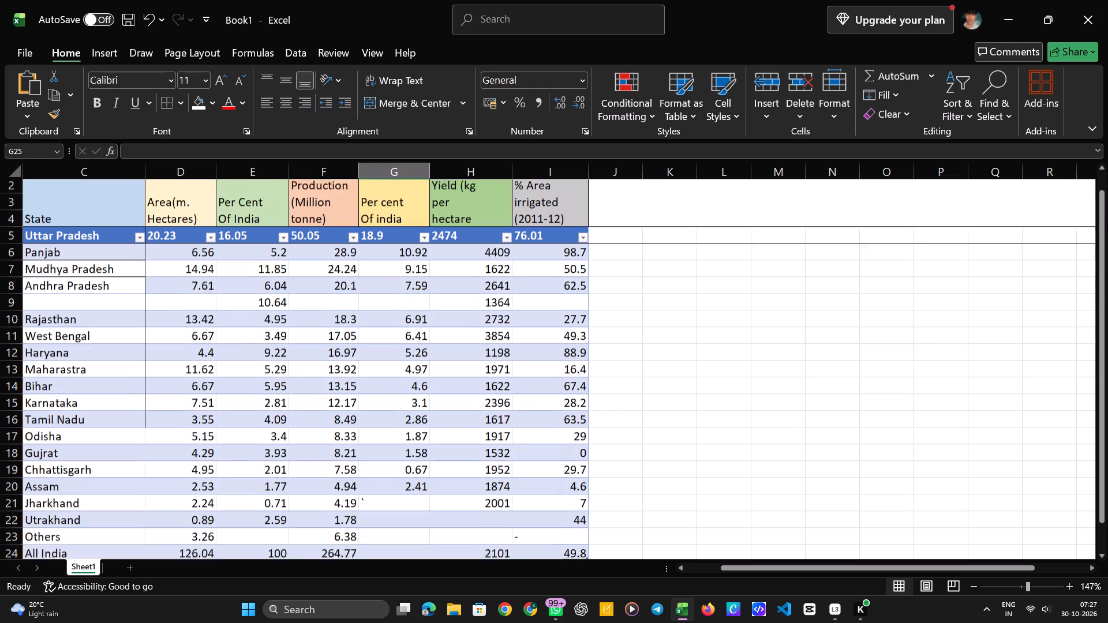
pyautogui.click(550, 320)
pyautogui.click(659, 285)
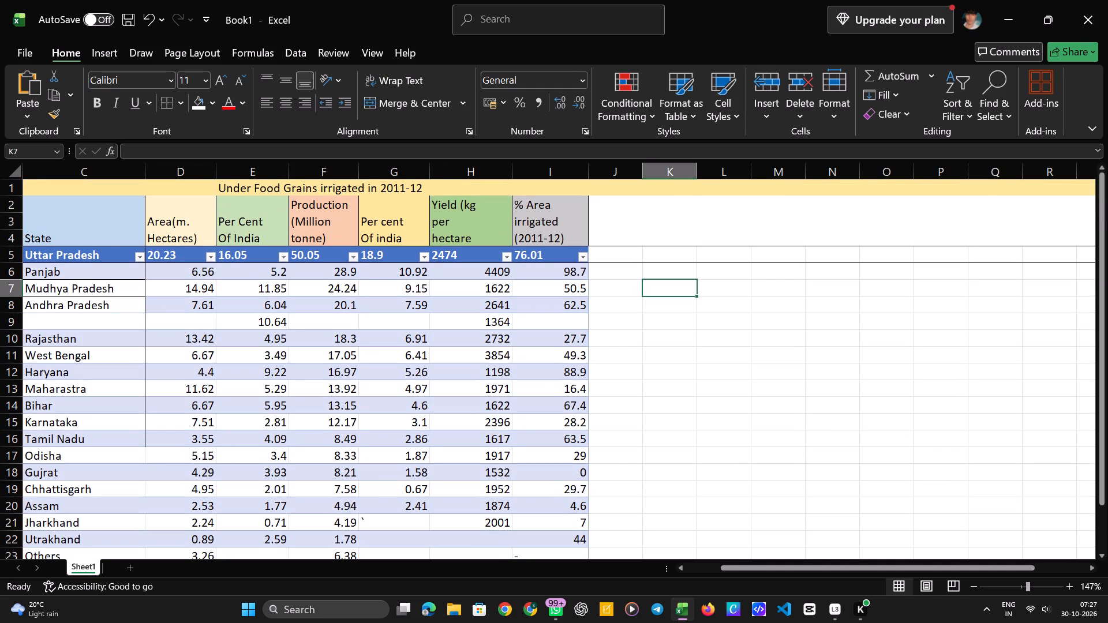
pyautogui.scroll(-1, 668, 381)
pyautogui.scroll(-3, 637, 433)
pyautogui.scroll(1, 618, 389)
pyautogui.click(574, 430)
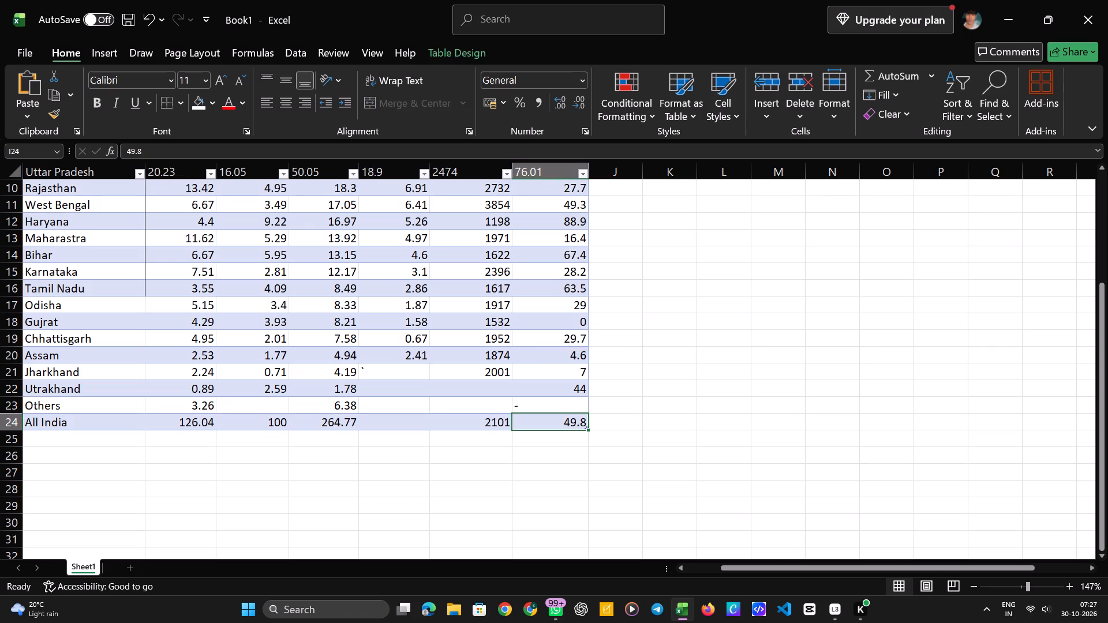
pyautogui.click(574, 479)
pyautogui.click(557, 451)
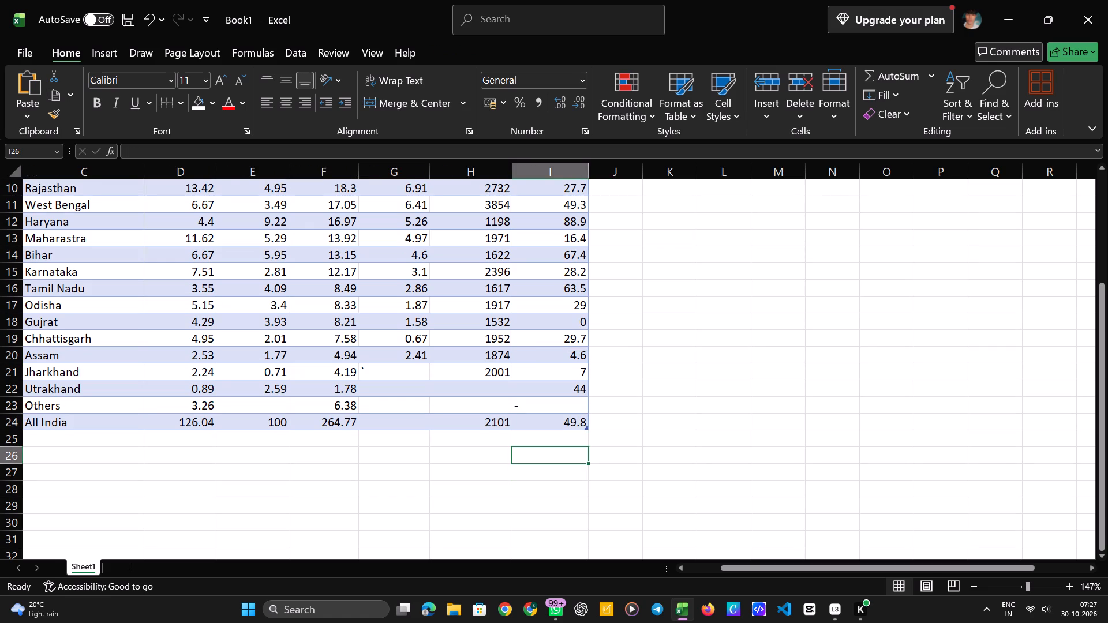
pyautogui.scroll(4, 303, 463)
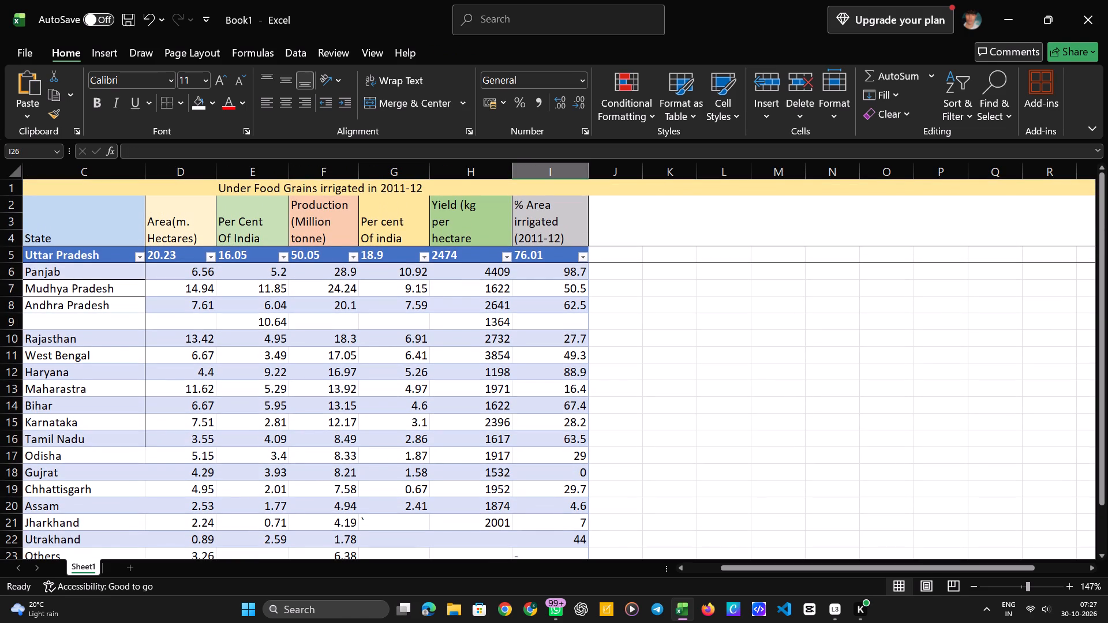
pyautogui.scroll(3, 417, 459)
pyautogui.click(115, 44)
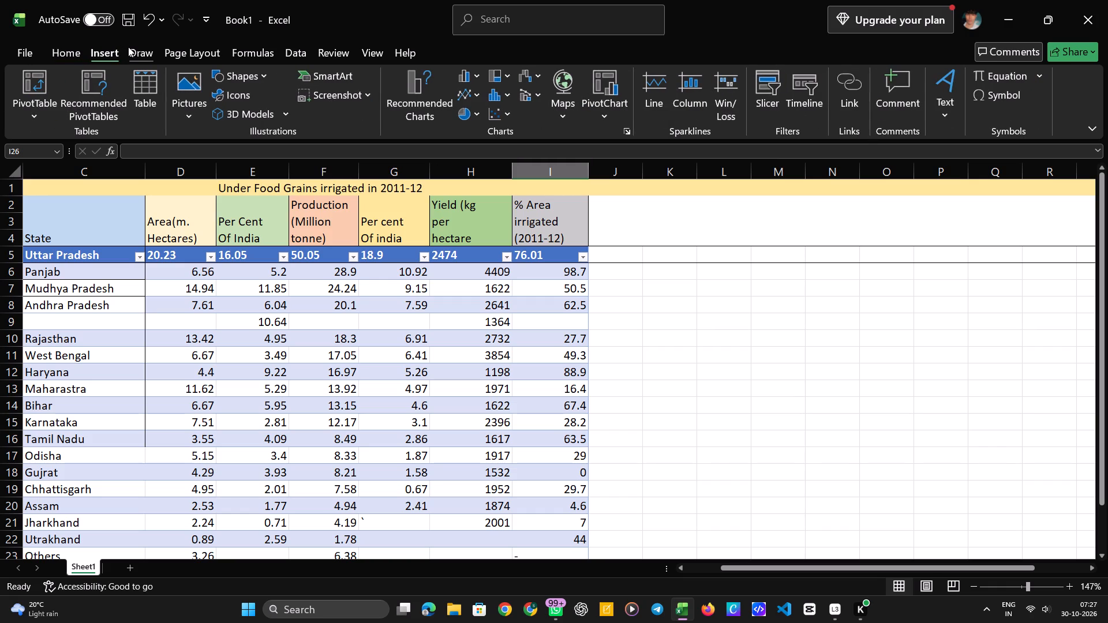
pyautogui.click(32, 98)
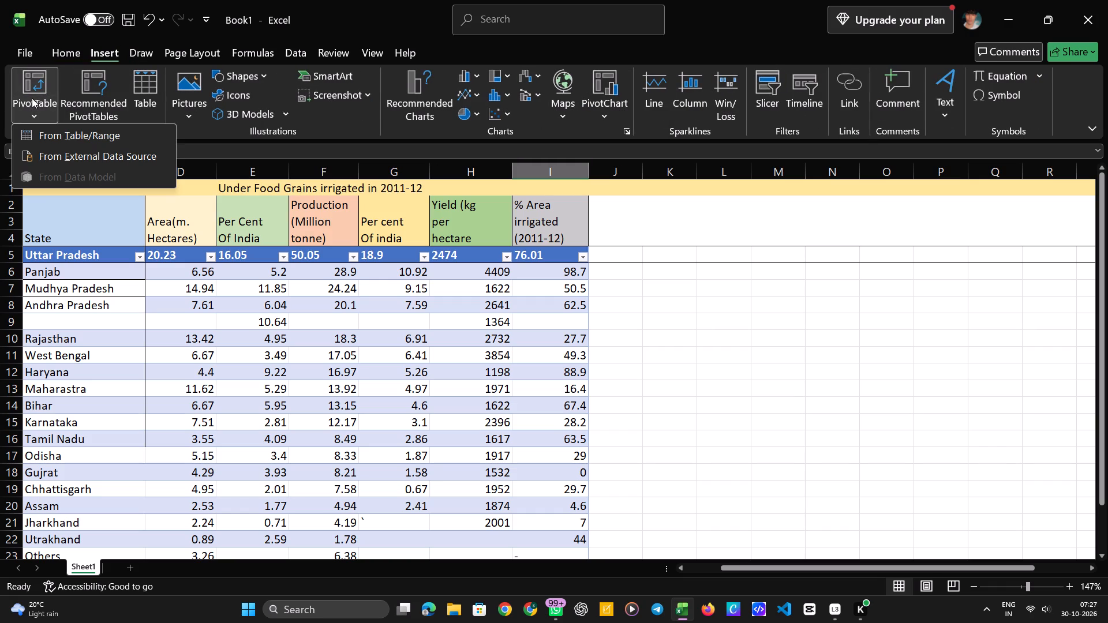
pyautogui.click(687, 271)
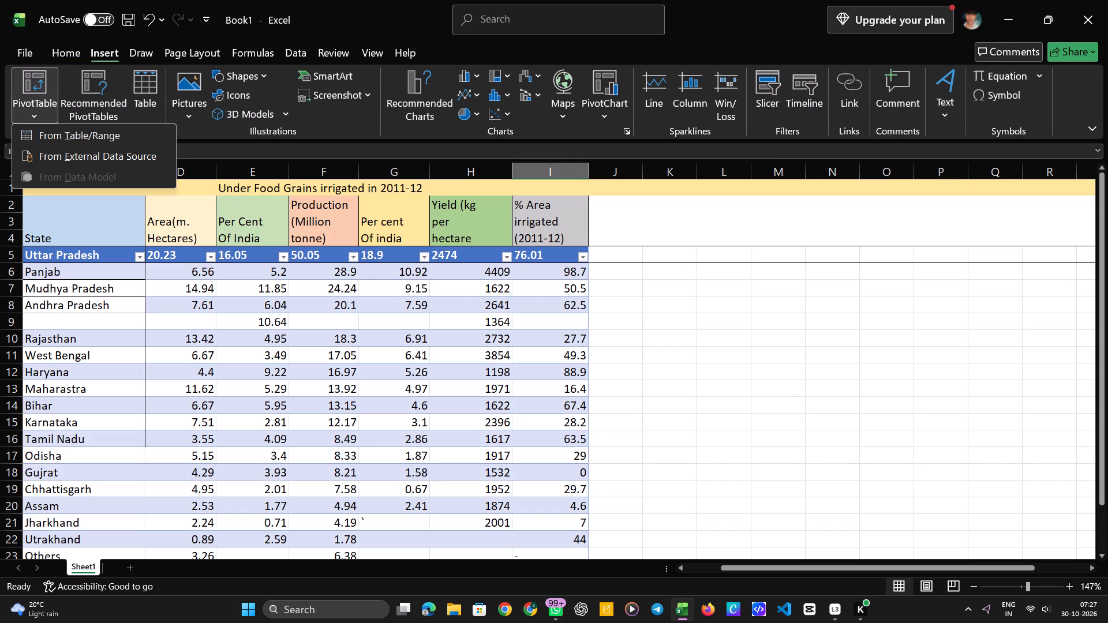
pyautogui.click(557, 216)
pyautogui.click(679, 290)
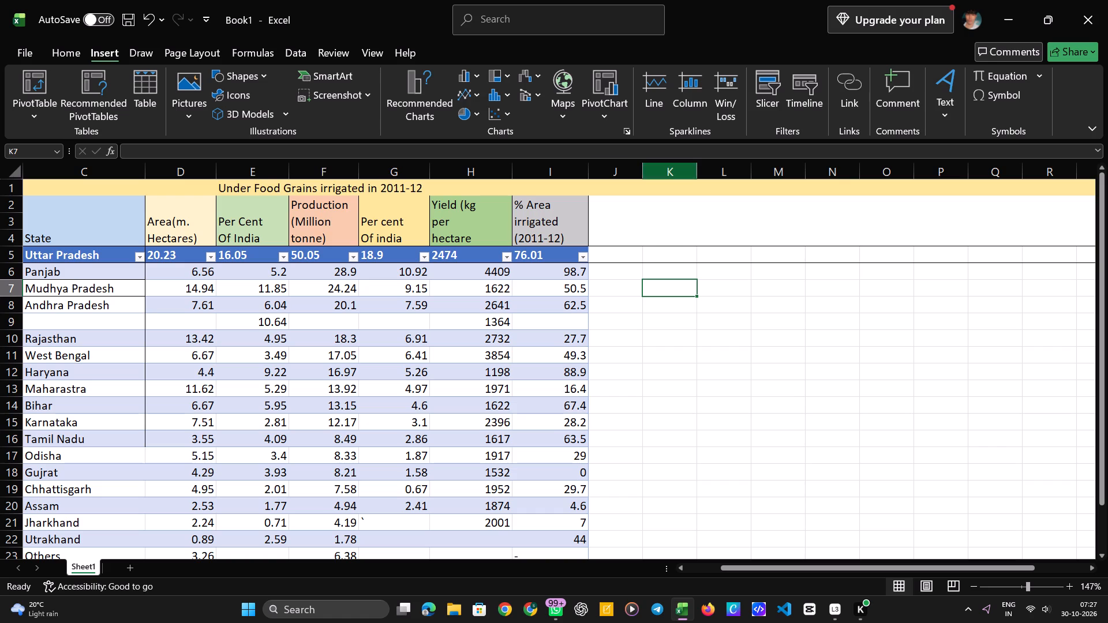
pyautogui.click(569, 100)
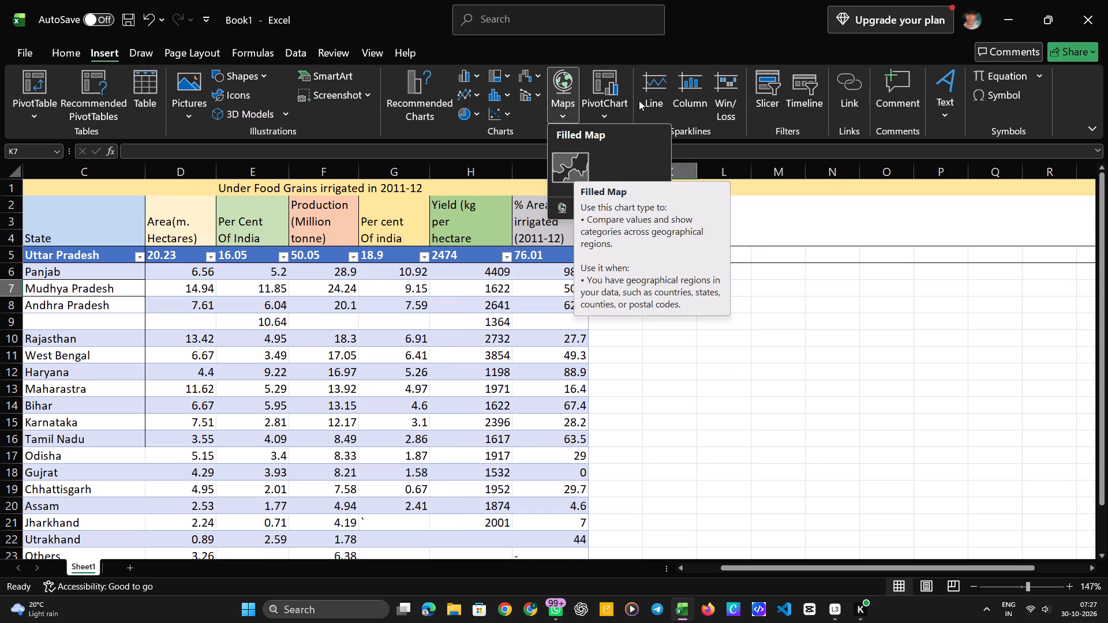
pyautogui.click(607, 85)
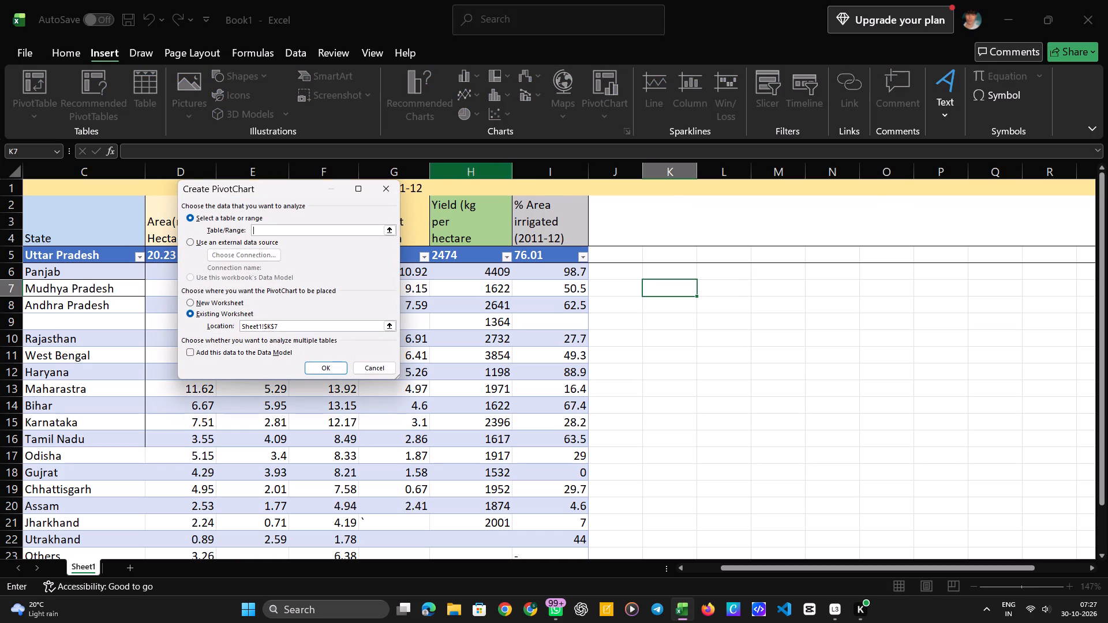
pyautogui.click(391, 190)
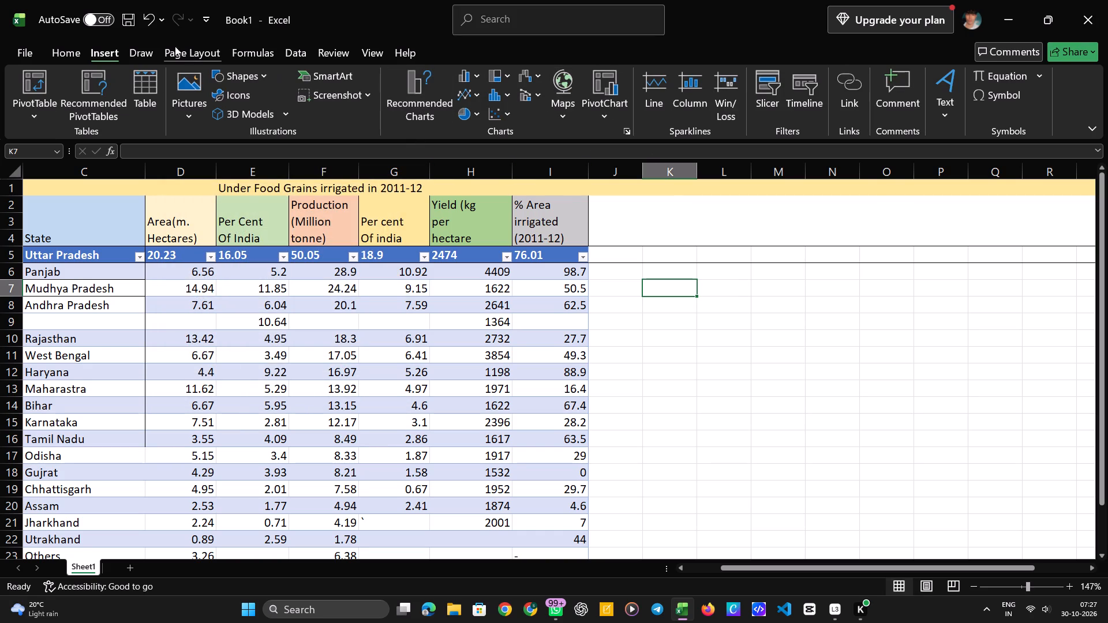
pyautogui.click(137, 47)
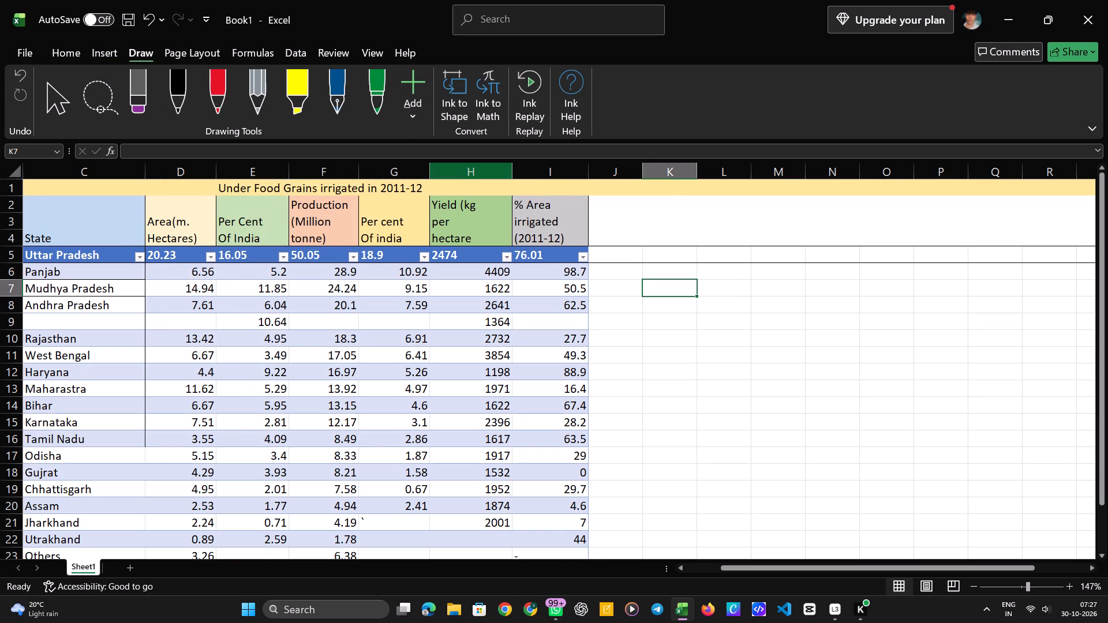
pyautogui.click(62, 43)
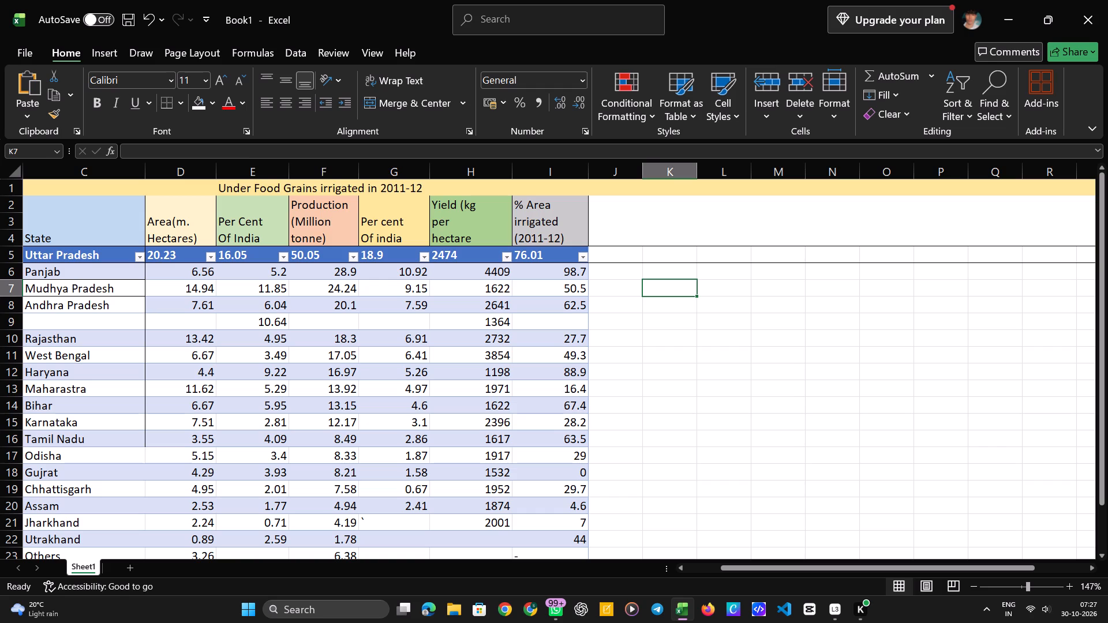
# Left-align the Area (m. Hectares) values in cells D6:D24, from Panjab down to All India.
pyautogui.moveTo(181, 271); pyautogui.dragTo(181, 311)
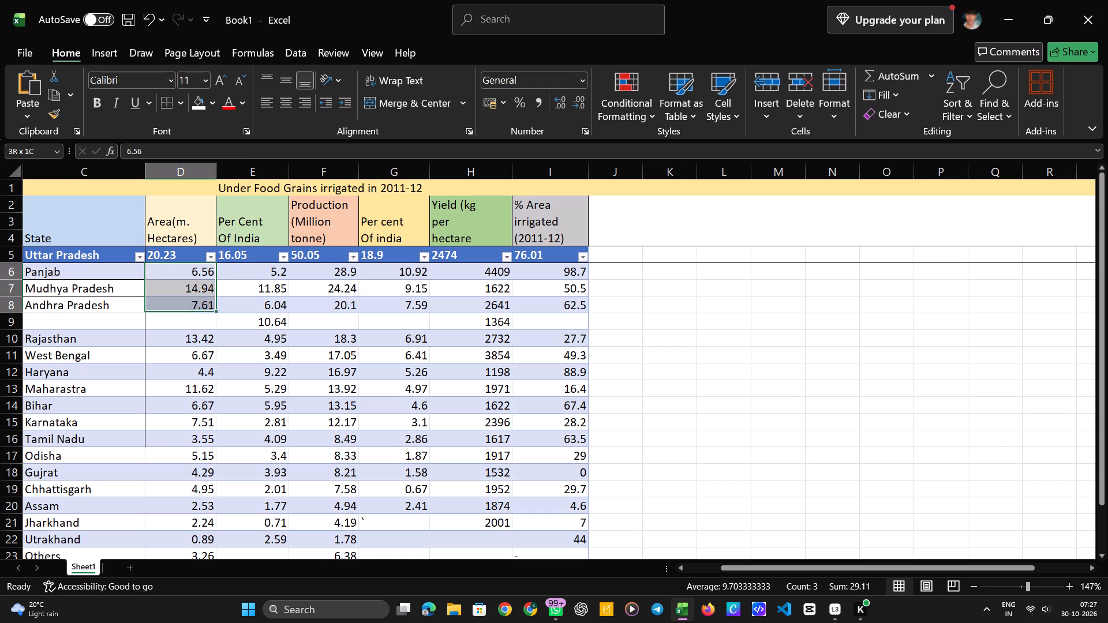
pyautogui.moveTo(181, 311); pyautogui.dragTo(204, 526)
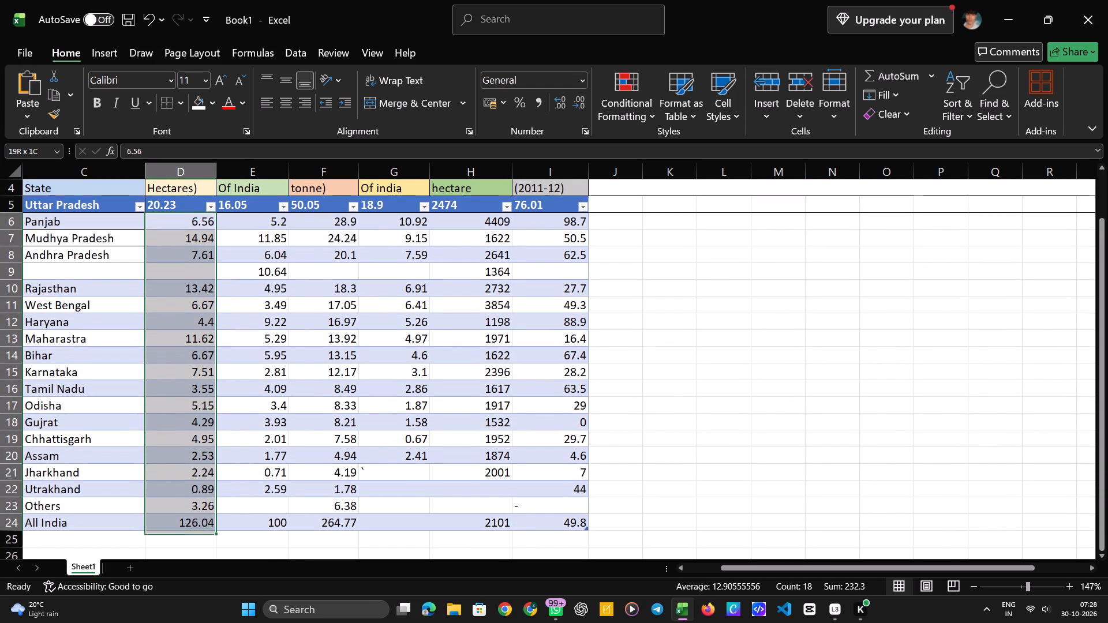
pyautogui.moveTo(204, 526); pyautogui.dragTo(204, 520)
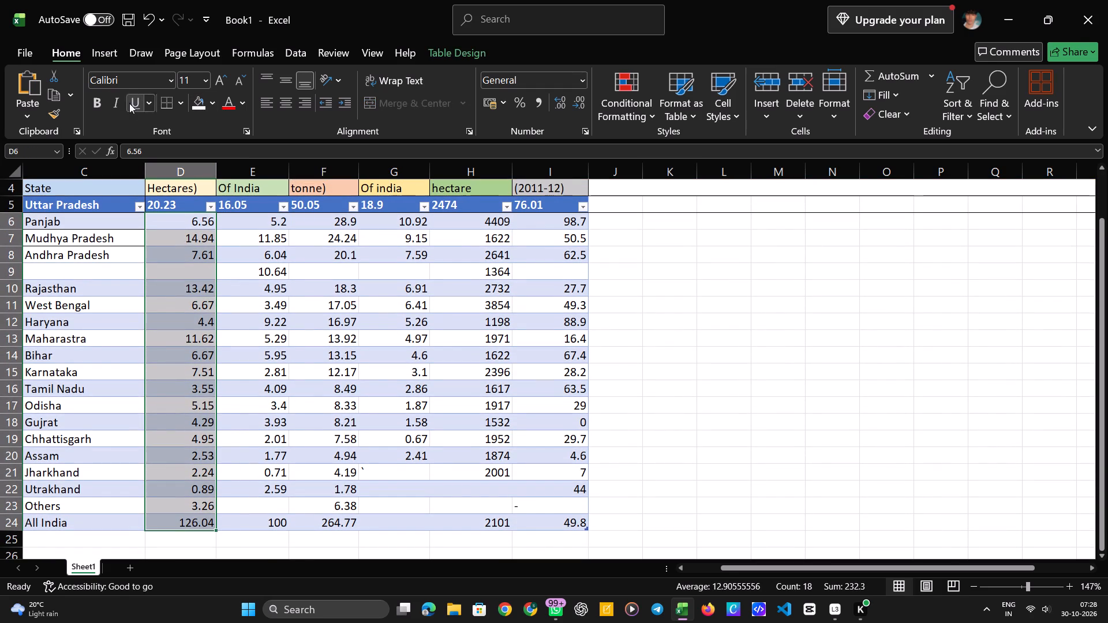
pyautogui.click(275, 103)
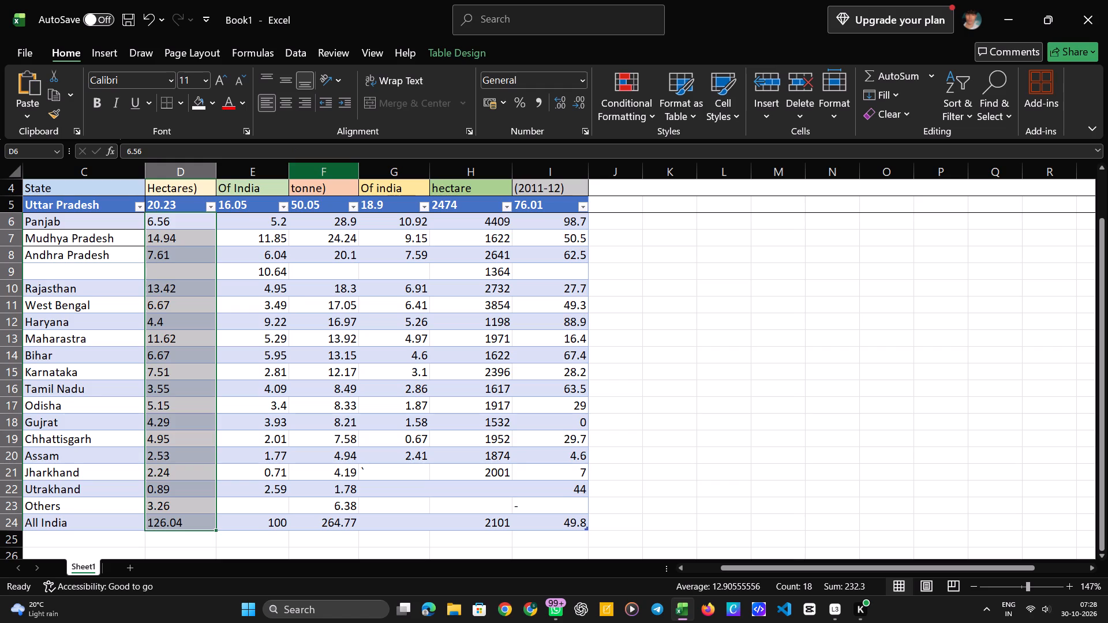
# Left-align the Per Cent Of India values in cells E6:E24, from Panjab down to All India.
pyautogui.scroll(2, 283, 288)
pyautogui.moveTo(266, 266); pyautogui.dragTo(266, 367)
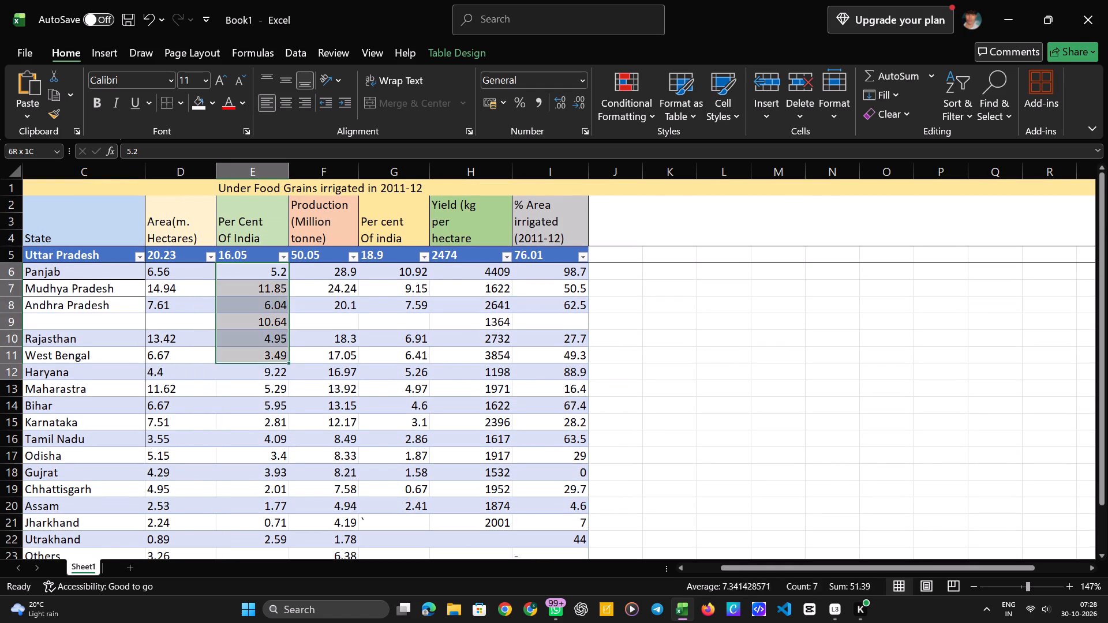
pyautogui.moveTo(266, 367); pyautogui.dragTo(280, 517)
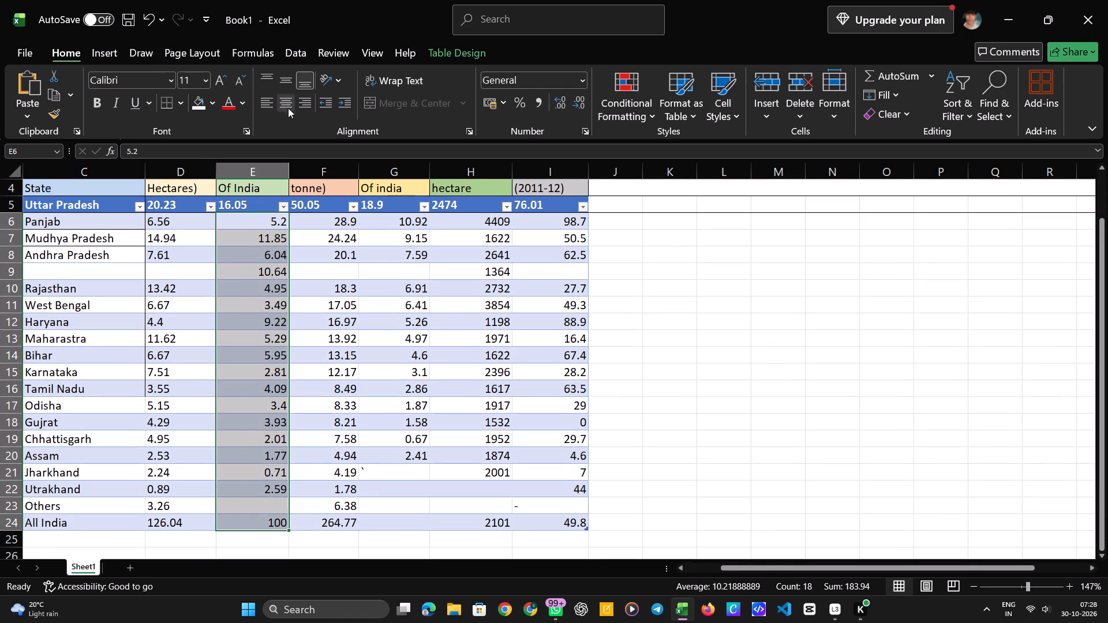
pyautogui.click(273, 101)
# Left-align the Production (Million tonne) values in cells F6:F24, from Panjab down to All India.
pyautogui.scroll(2, 342, 297)
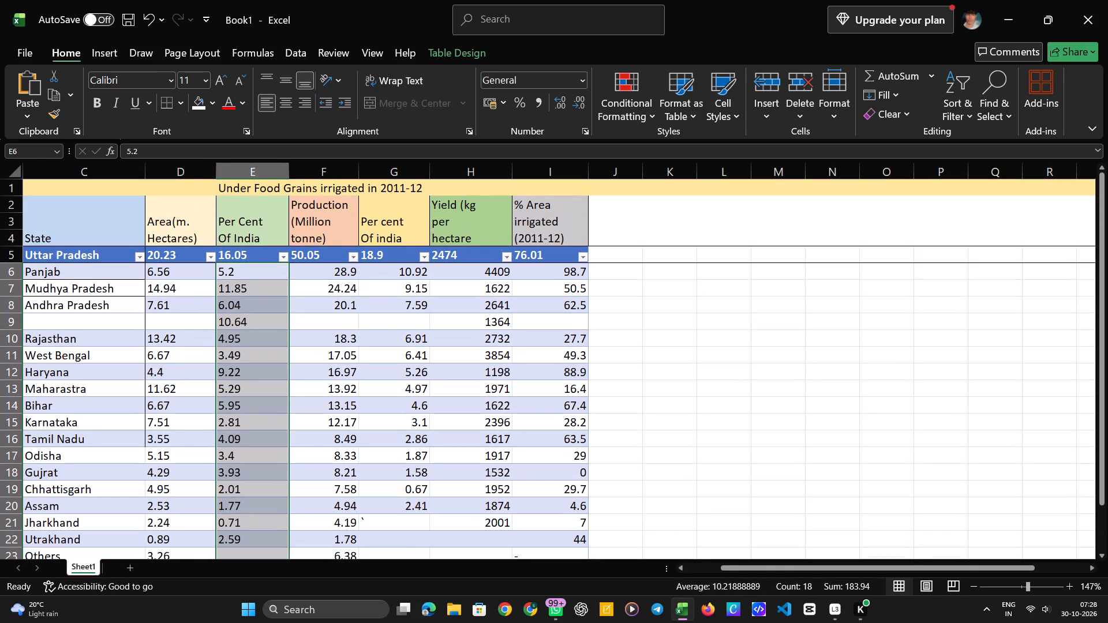
pyautogui.moveTo(346, 268); pyautogui.dragTo(349, 521)
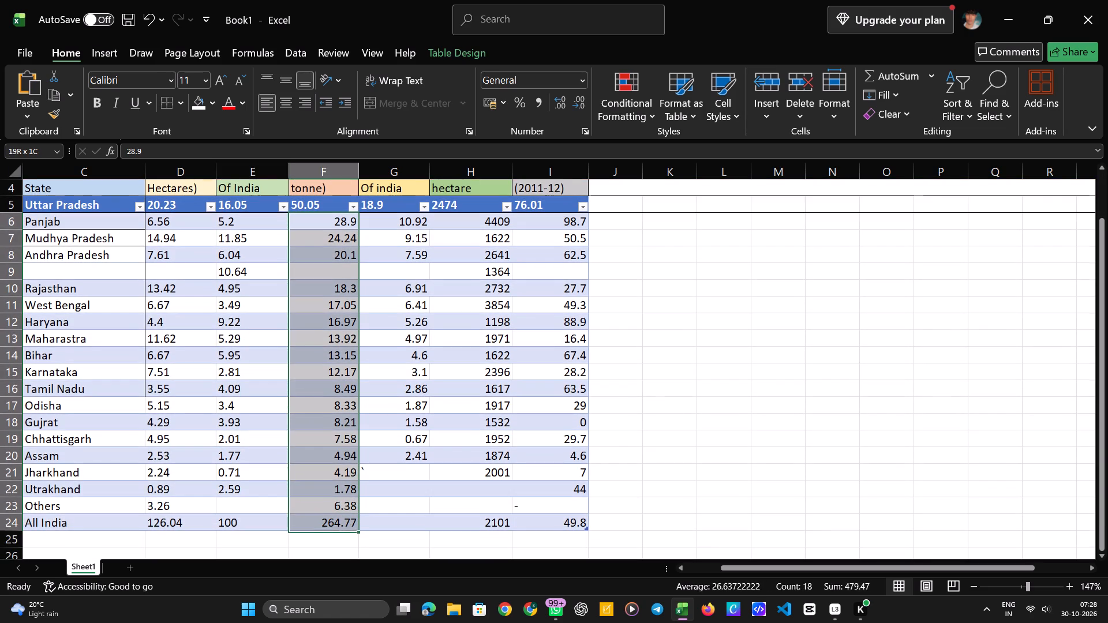
pyautogui.moveTo(349, 521); pyautogui.dragTo(349, 518)
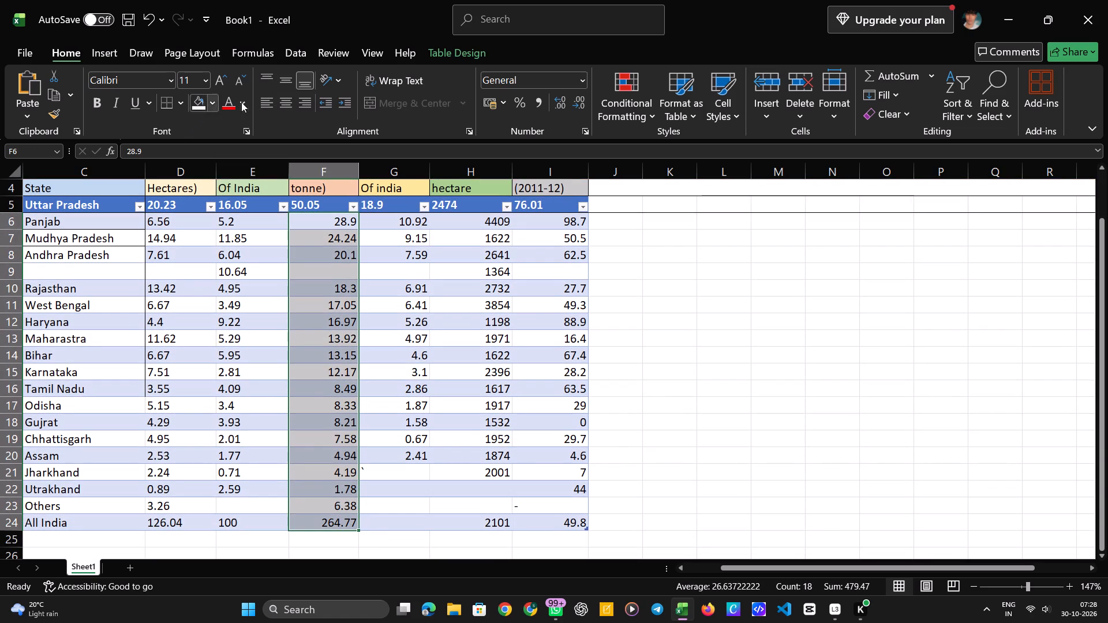
pyautogui.click(263, 102)
# Left-align the second Per cent Of india column, cells G6:G24, from Panjab down to All India.
pyautogui.scroll(1, 388, 306)
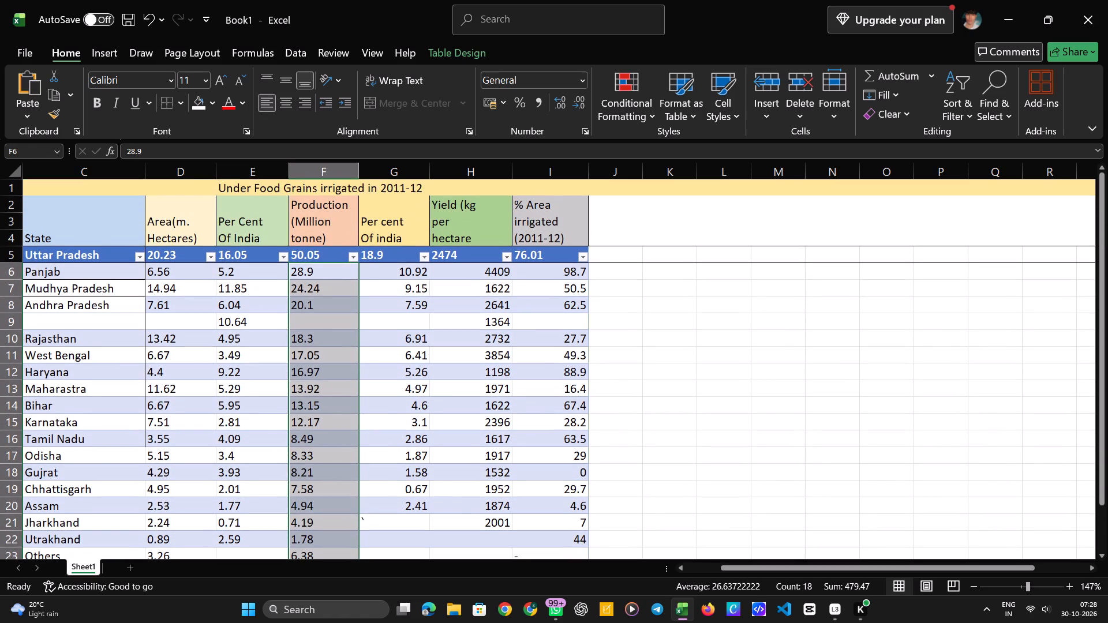
pyautogui.moveTo(416, 269); pyautogui.dragTo(421, 563)
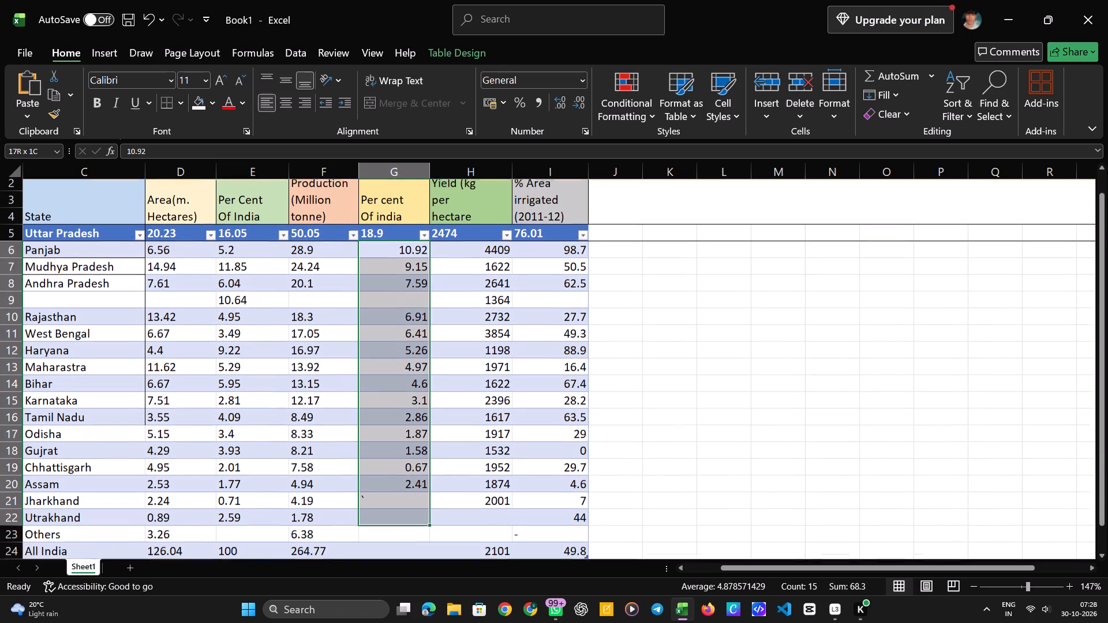
pyautogui.moveTo(421, 563); pyautogui.dragTo(420, 523)
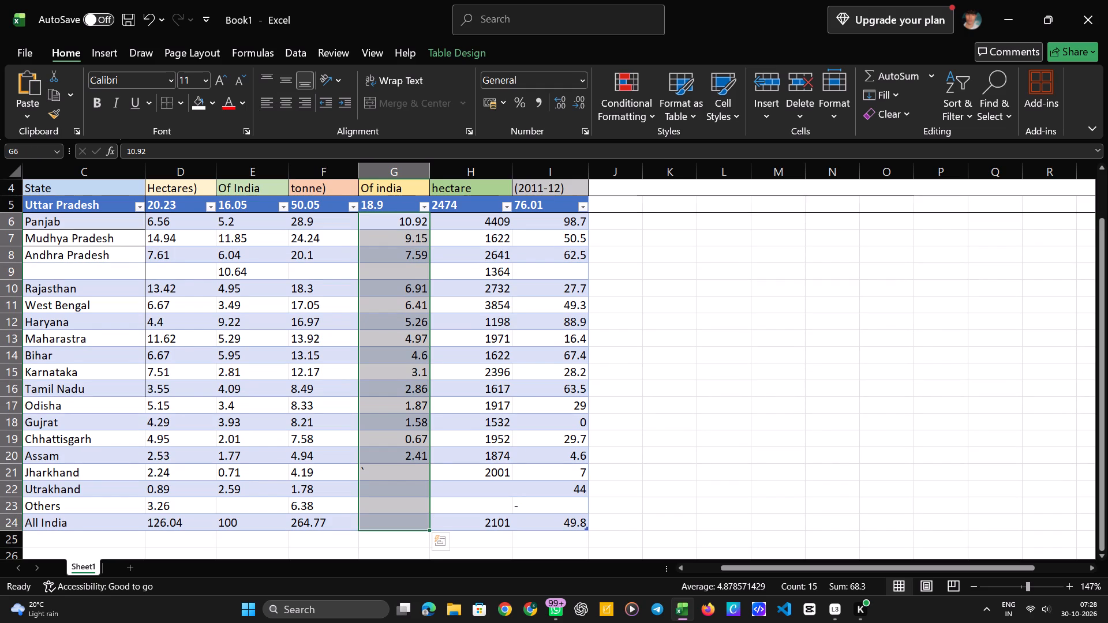
pyautogui.click(266, 103)
# Left-align the Yield (kg per hectare) values in cells H6:H24, from Panjab down to All India.
pyautogui.scroll(2, 435, 305)
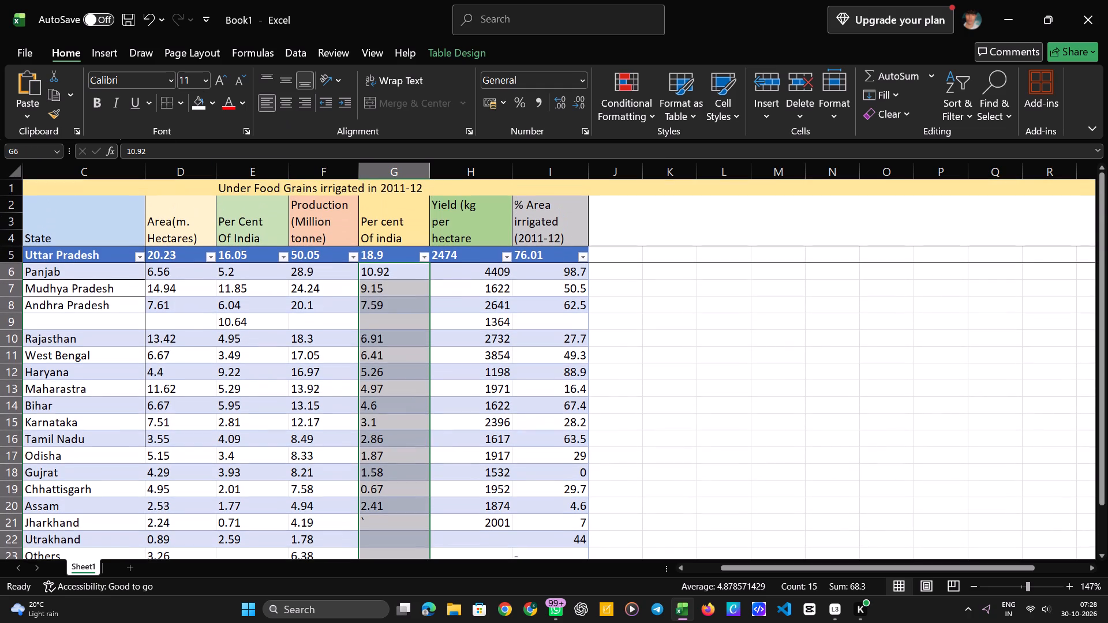
pyautogui.moveTo(493, 271); pyautogui.dragTo(507, 552)
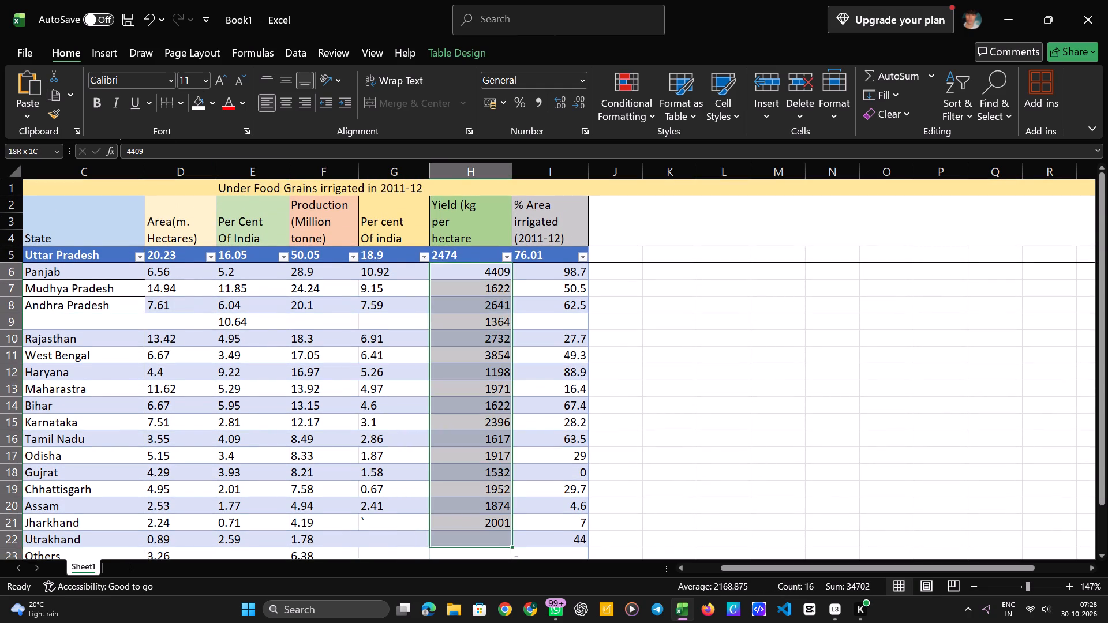
pyautogui.moveTo(507, 552); pyautogui.dragTo(502, 523)
pyautogui.click(264, 97)
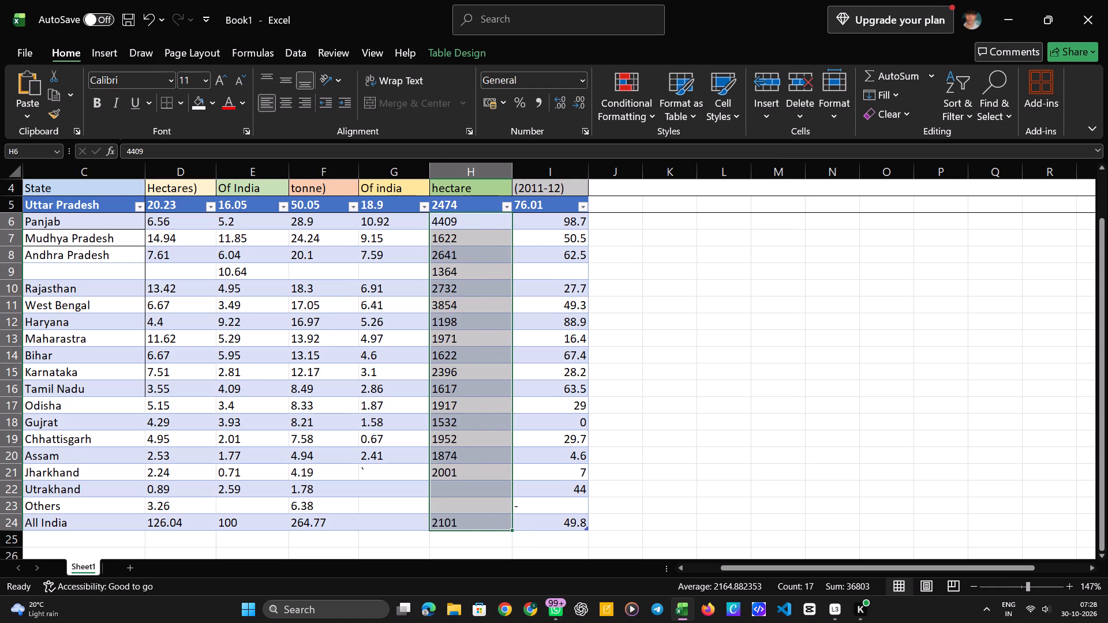
# Left-align the % Area irrigated (2011-12) values in cells I6:I24, from Panjab down to All India.
pyautogui.scroll(2, 571, 333)
pyautogui.moveTo(562, 266); pyautogui.dragTo(562, 520)
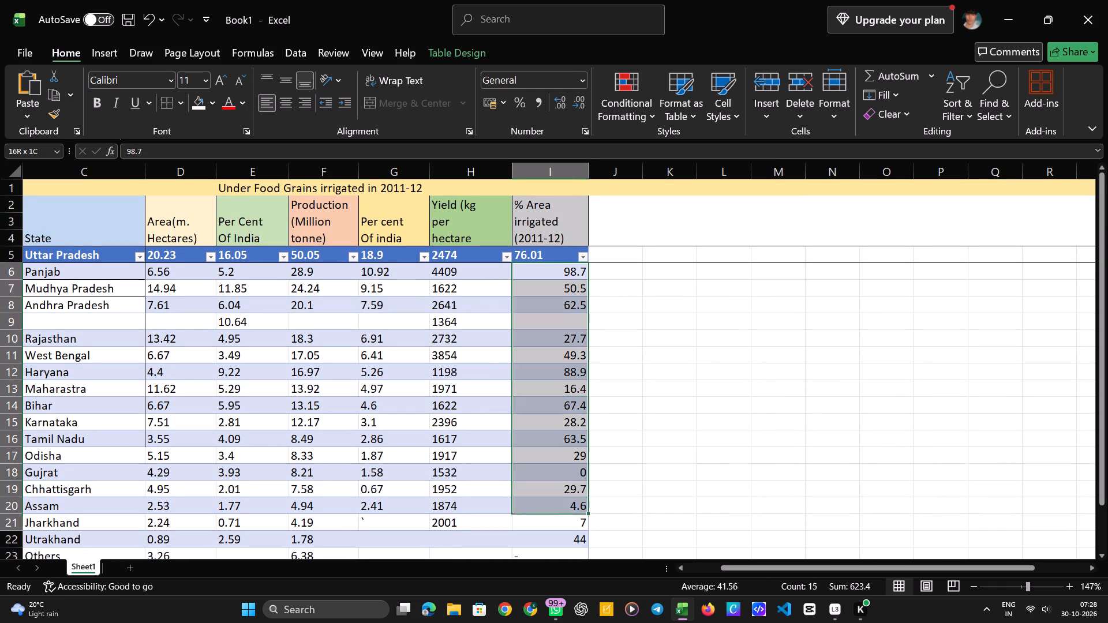
pyautogui.moveTo(562, 520); pyautogui.dragTo(572, 526)
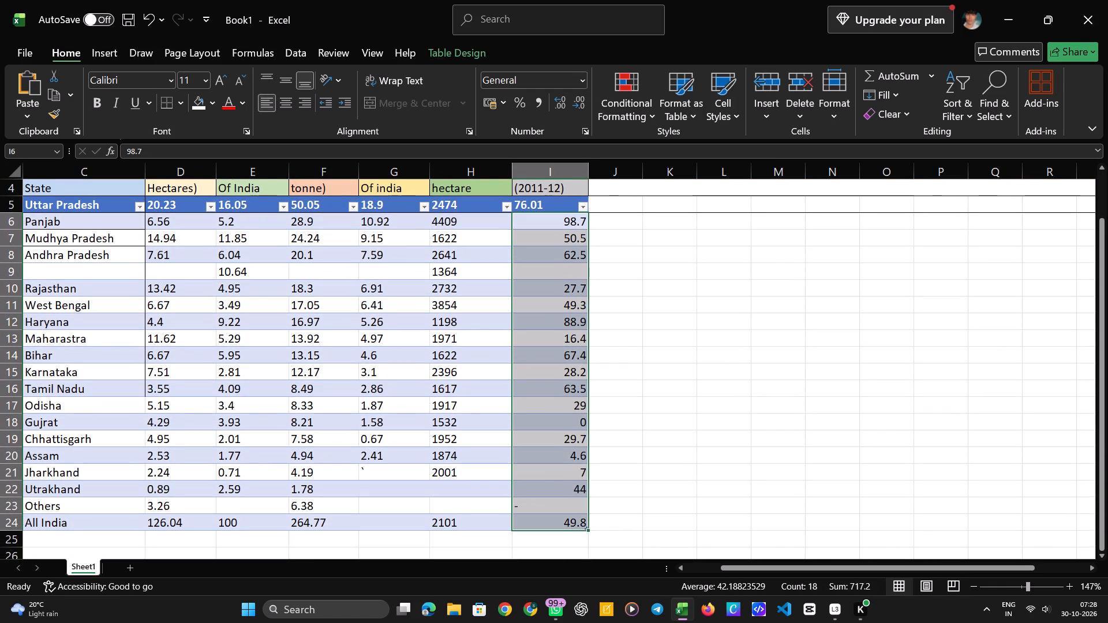
pyautogui.click(263, 99)
pyautogui.scroll(2, 366, 276)
pyautogui.click(687, 336)
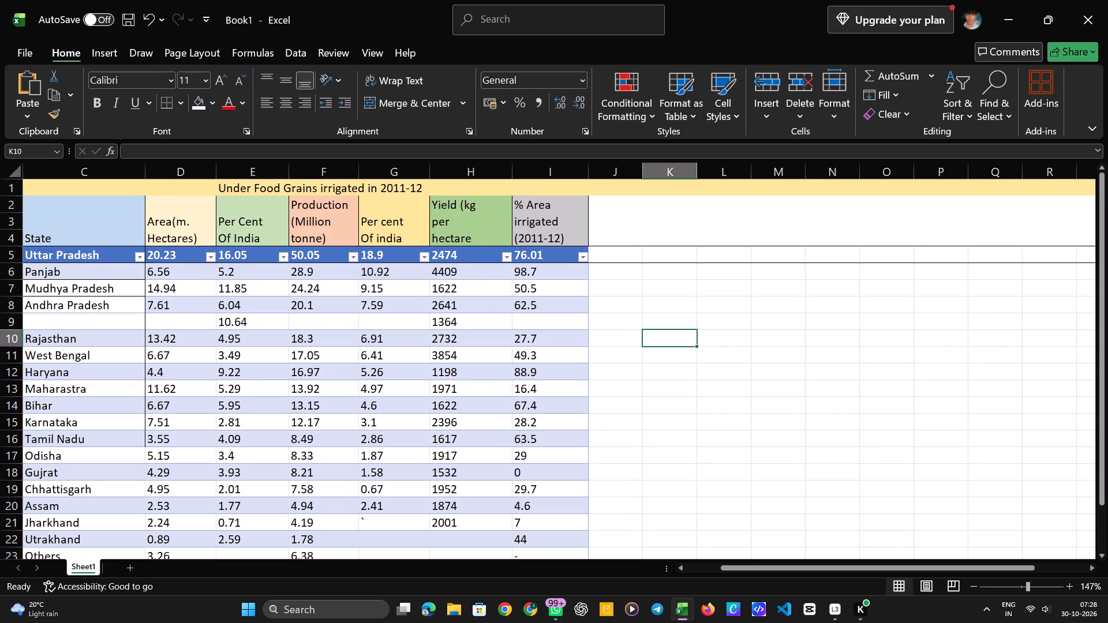
# Review the left-aligned table from the title row down to All India, including the % Area irrigated cells I8 and I9.
pyautogui.scroll(-3, 556, 309)
pyautogui.scroll(3, 535, 322)
pyautogui.scroll(-1, 218, 309)
pyautogui.scroll(3, 216, 300)
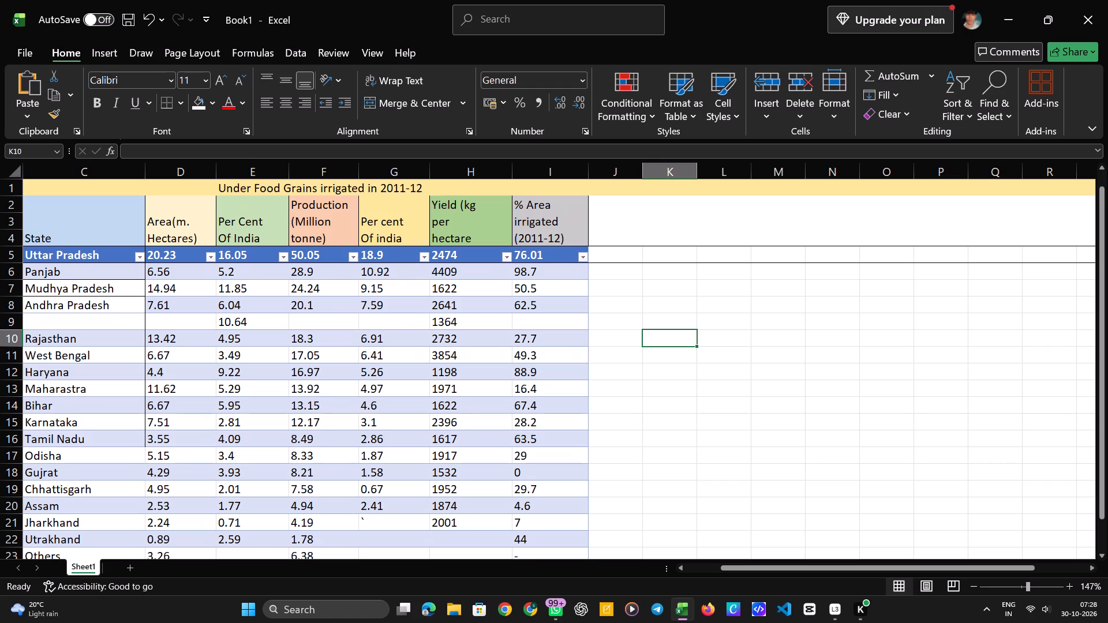
pyautogui.scroll(2, 212, 292)
pyautogui.scroll(-3, 301, 371)
pyautogui.scroll(-2, 248, 381)
pyautogui.scroll(5, 227, 386)
pyautogui.click(516, 301)
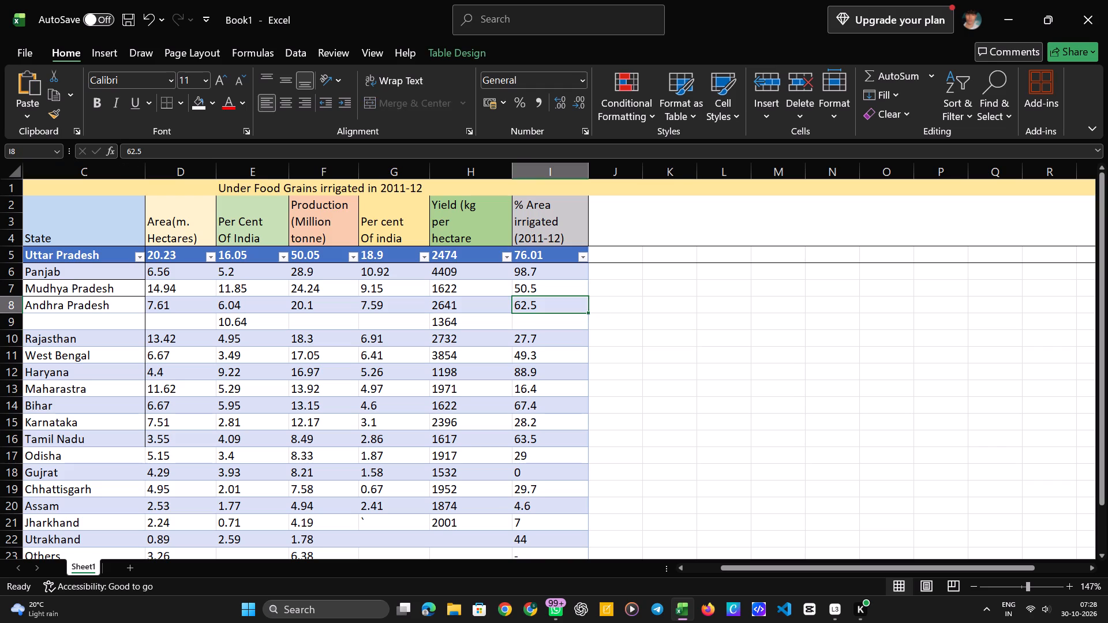
pyautogui.click(534, 324)
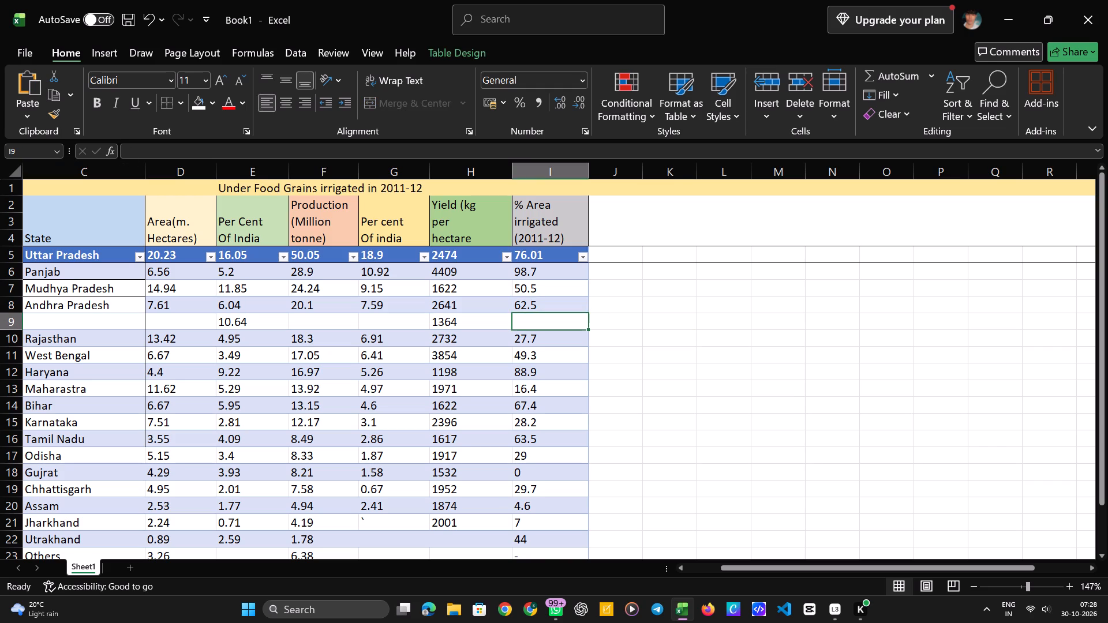
# Format the title "Under Food Grains irrigated in 2011-12" in cells E1:G1 as bold Bahnschrift Condensed.
pyautogui.click(362, 187)
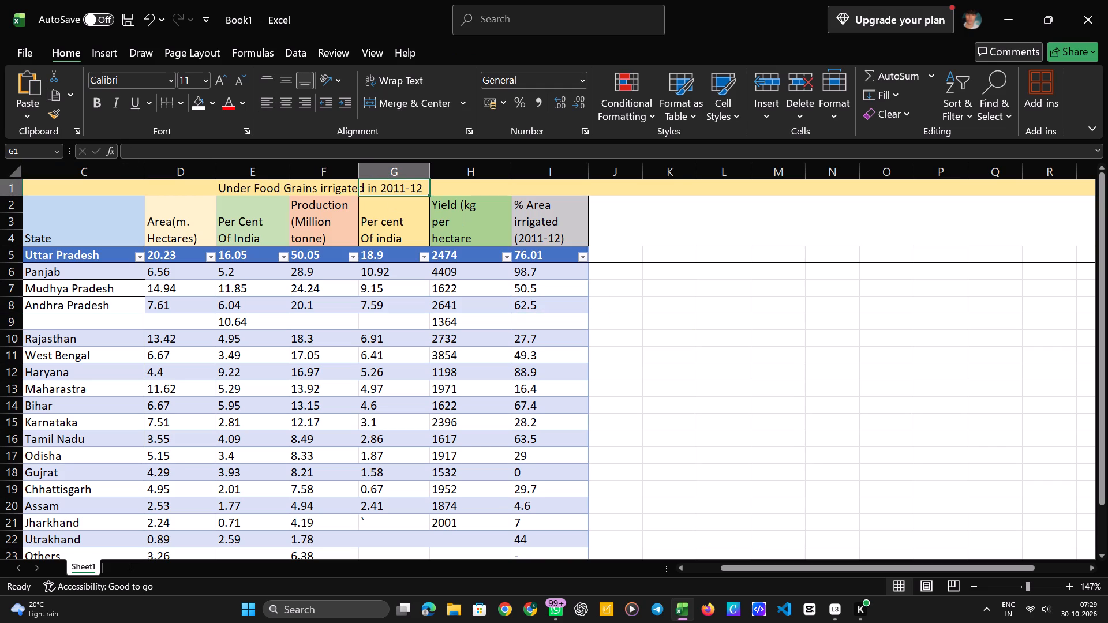
pyautogui.click(219, 186)
pyautogui.moveTo(220, 187); pyautogui.dragTo(378, 187)
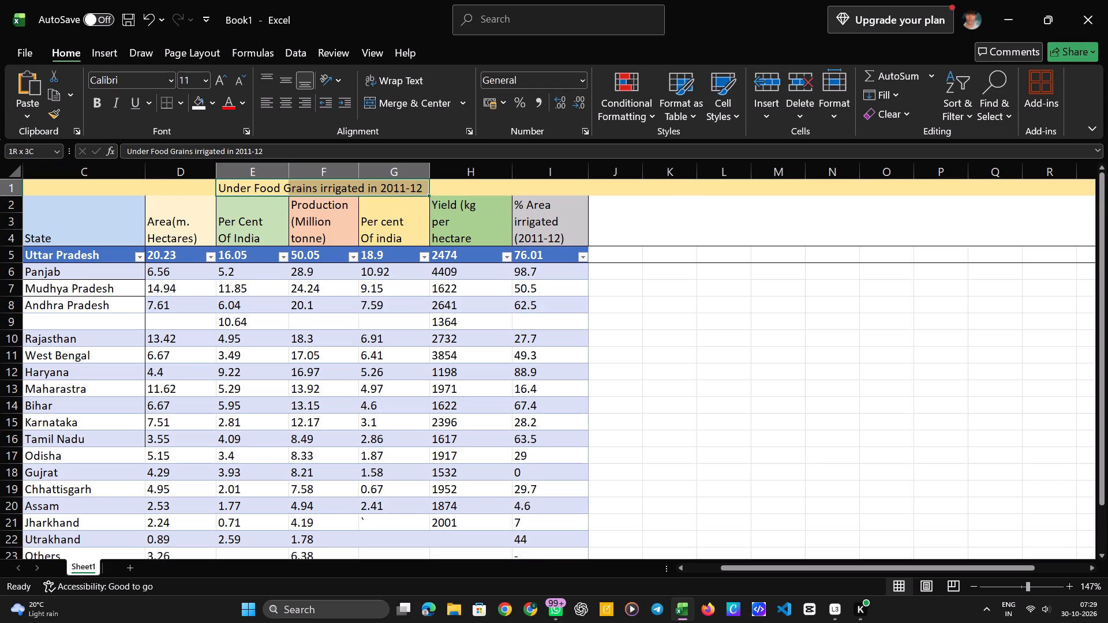
pyautogui.moveTo(378, 187); pyautogui.dragTo(401, 190)
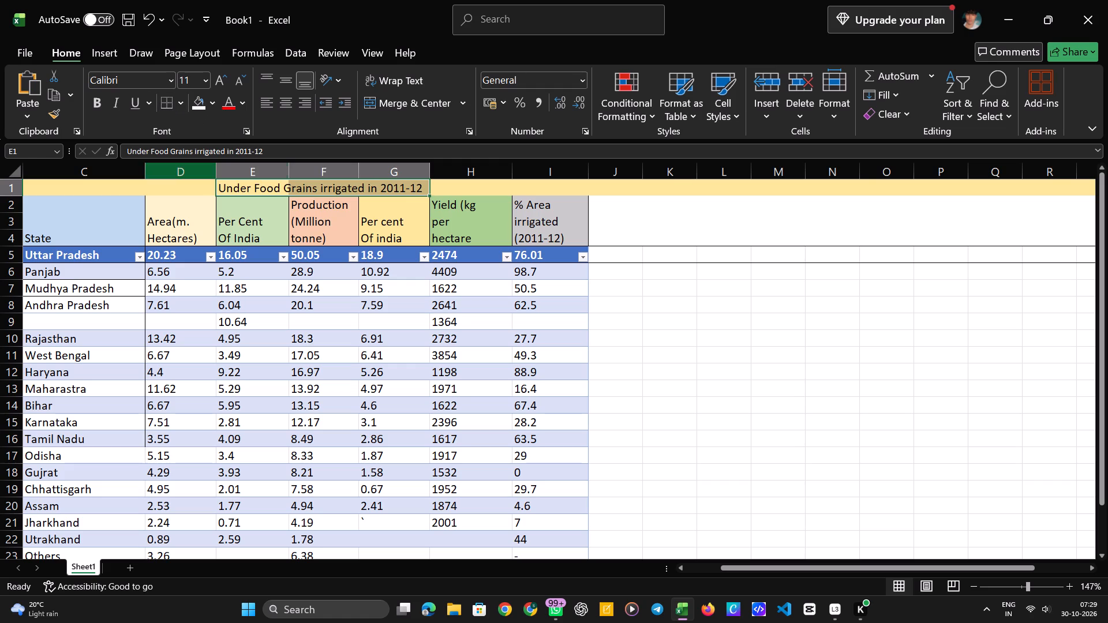
pyautogui.click(172, 81)
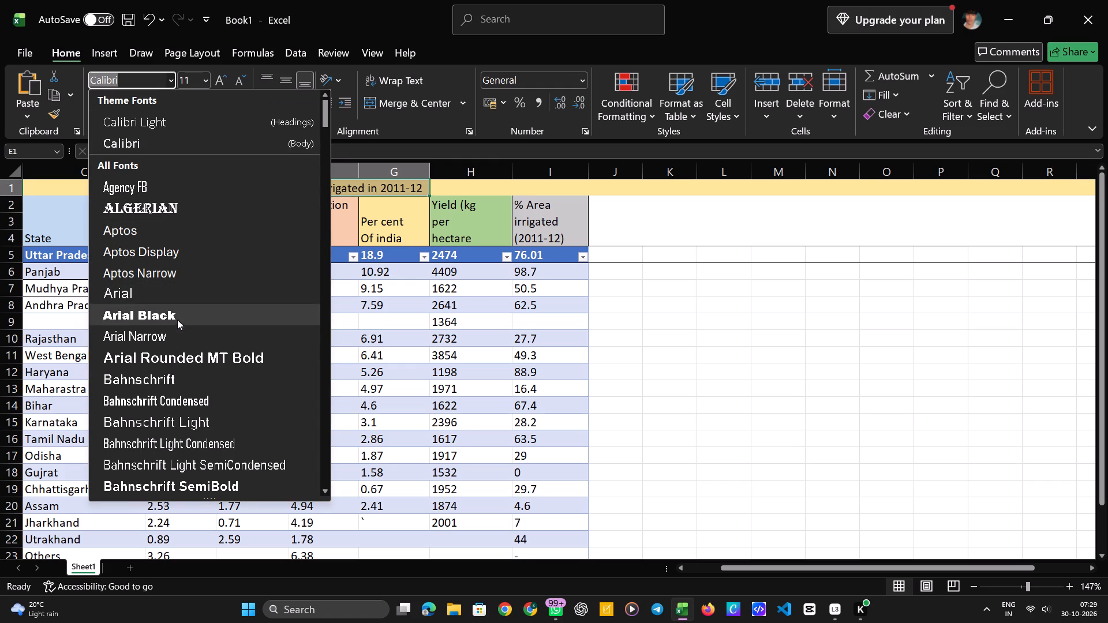
pyautogui.click(190, 400)
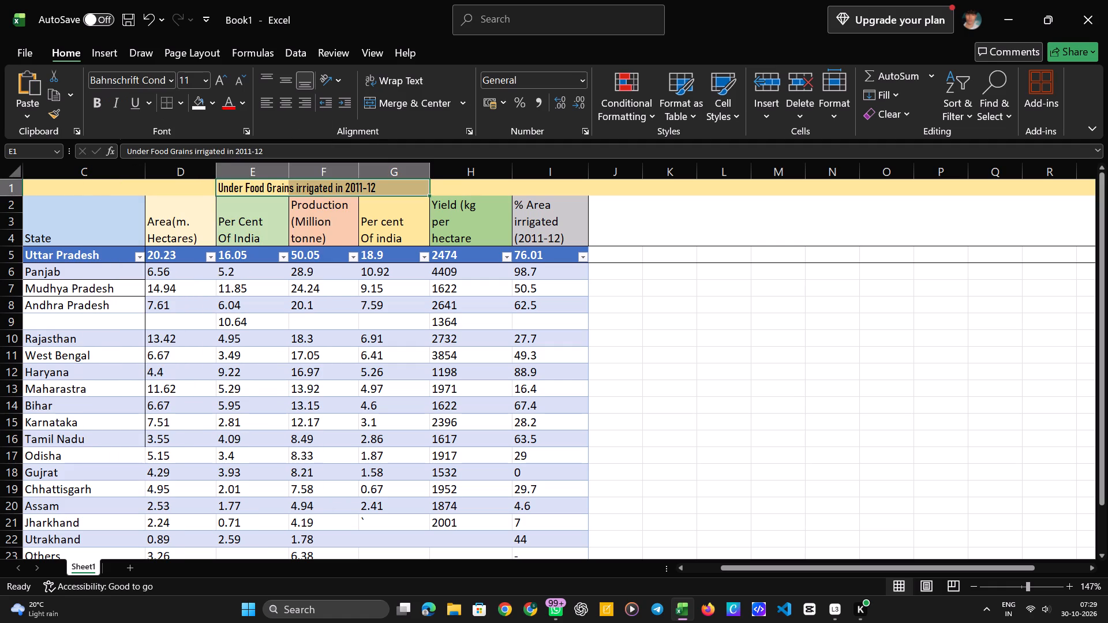
pyautogui.click(101, 100)
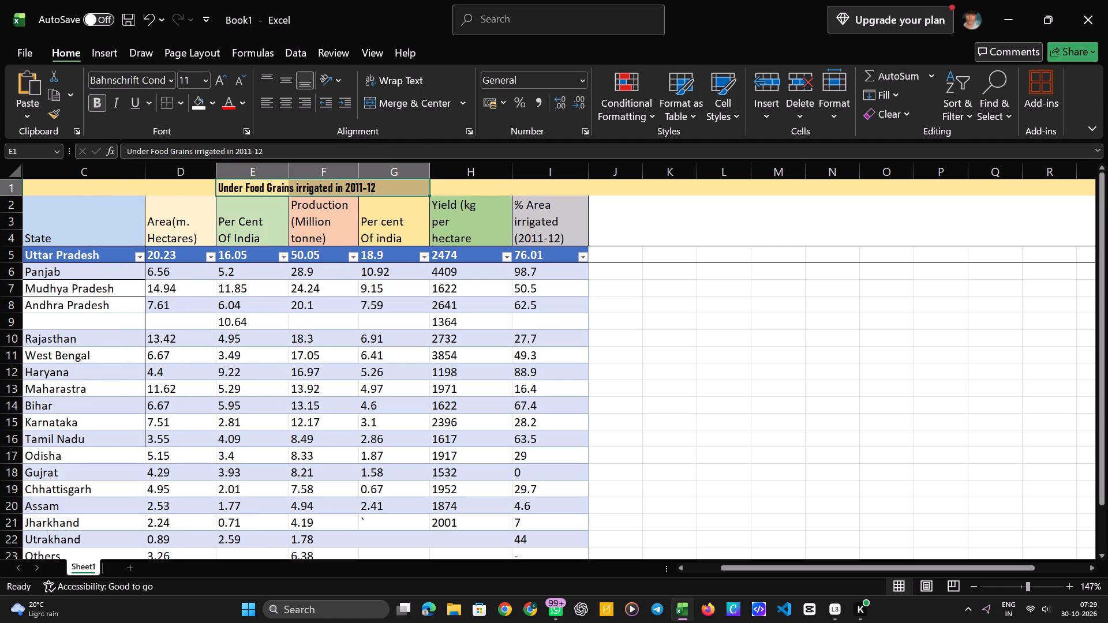
pyautogui.click(702, 283)
# Set the font of the column headers in cells C2:I4, from State to % Area irrigated, to Bahnschrift.
pyautogui.moveTo(57, 208); pyautogui.dragTo(78, 216)
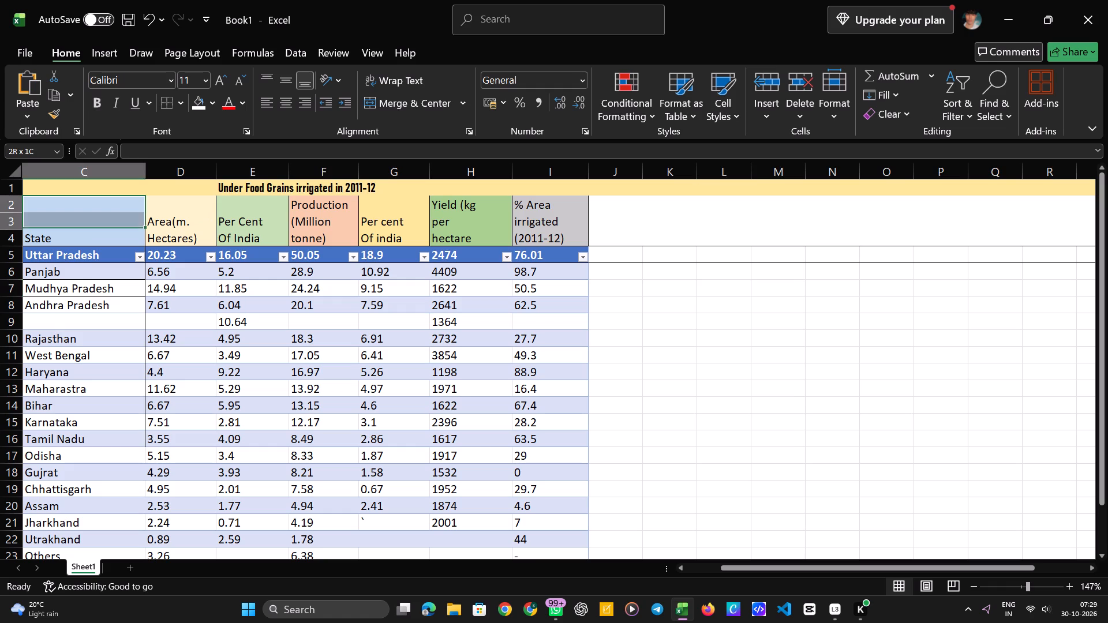
pyautogui.moveTo(78, 216); pyautogui.dragTo(551, 232)
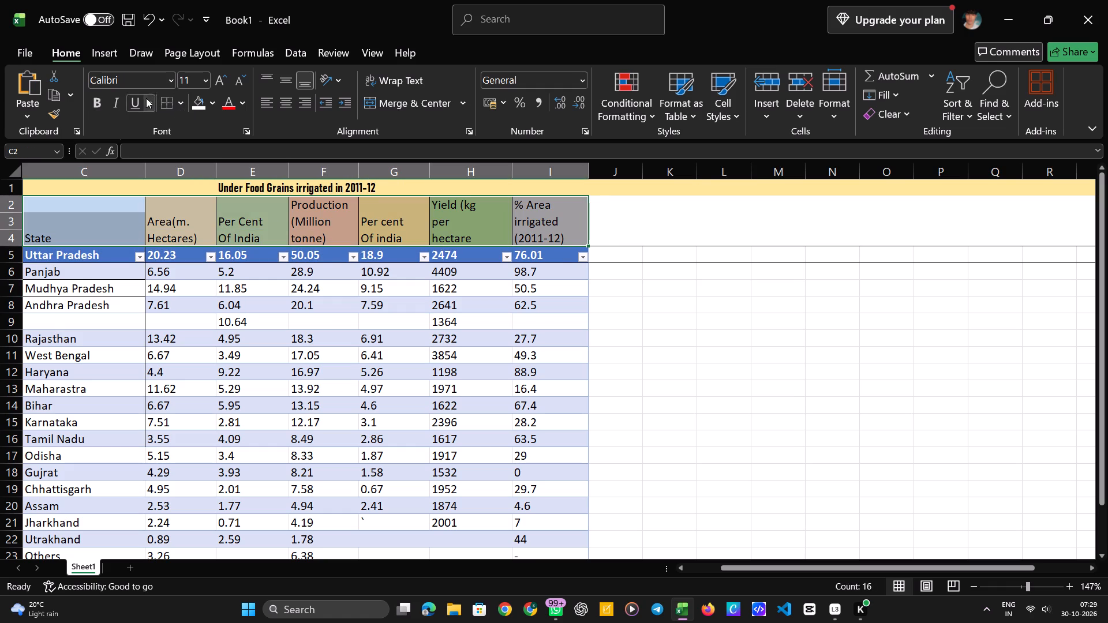
pyautogui.click(171, 80)
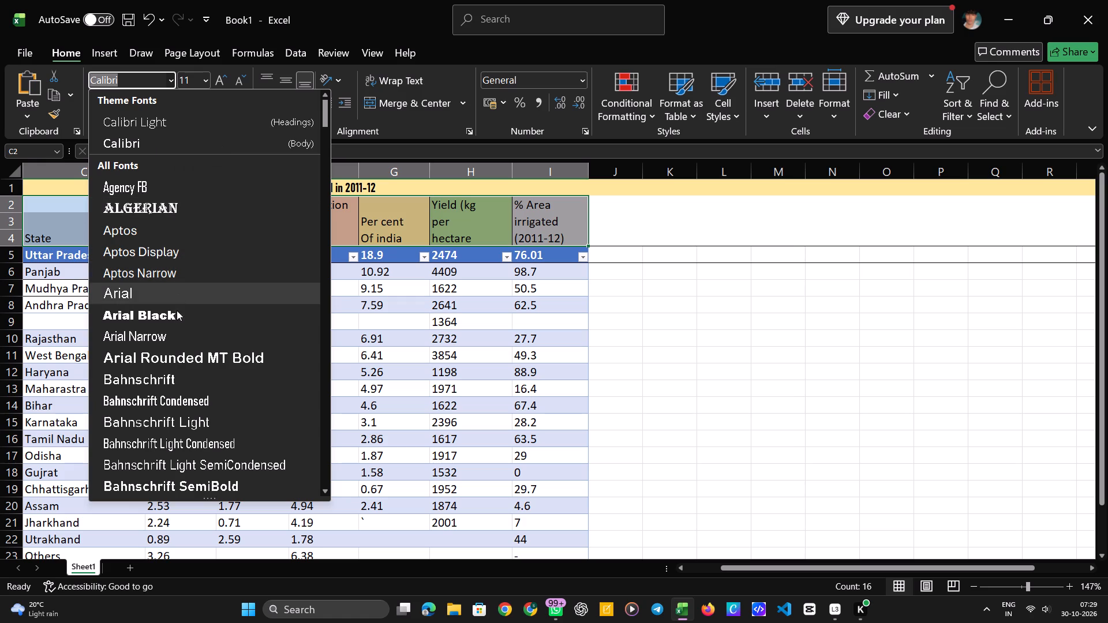
pyautogui.click(161, 378)
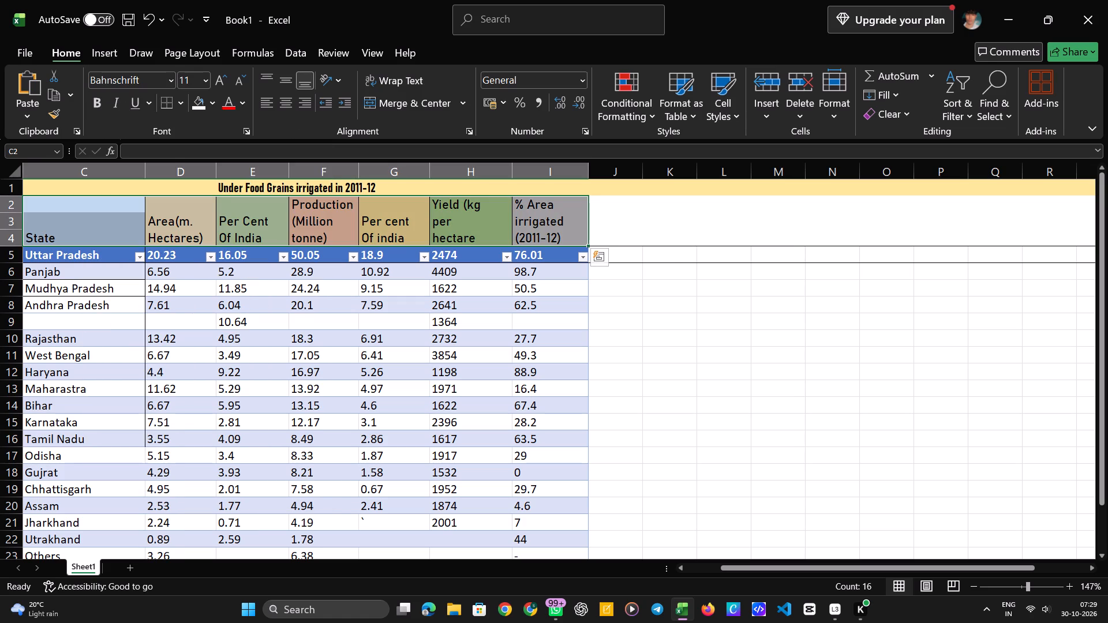
pyautogui.click(675, 295)
# Italicise the table data in cells C6:I24, from Panjab down to the All India row.
pyautogui.moveTo(54, 270); pyautogui.dragTo(73, 361)
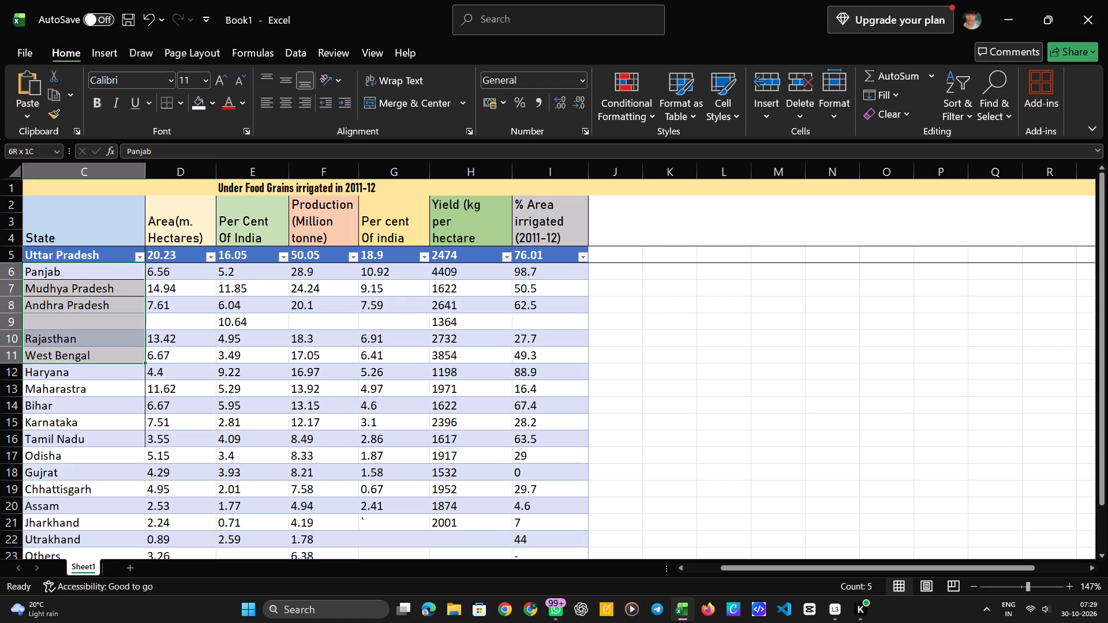
pyautogui.moveTo(73, 361); pyautogui.dragTo(529, 592)
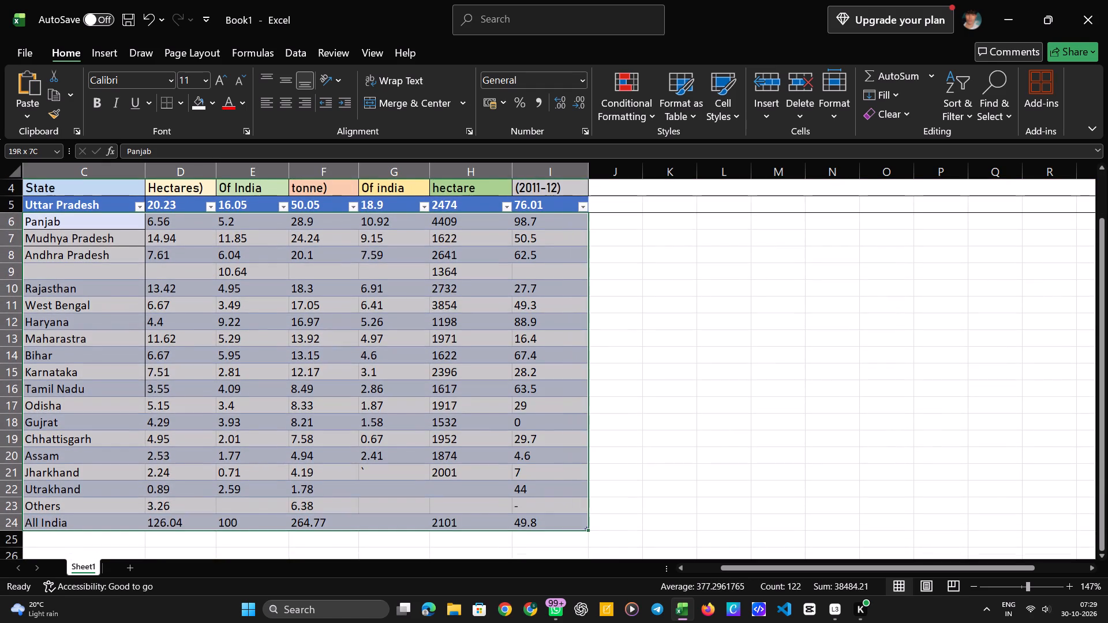
pyautogui.moveTo(529, 592); pyautogui.dragTo(534, 505)
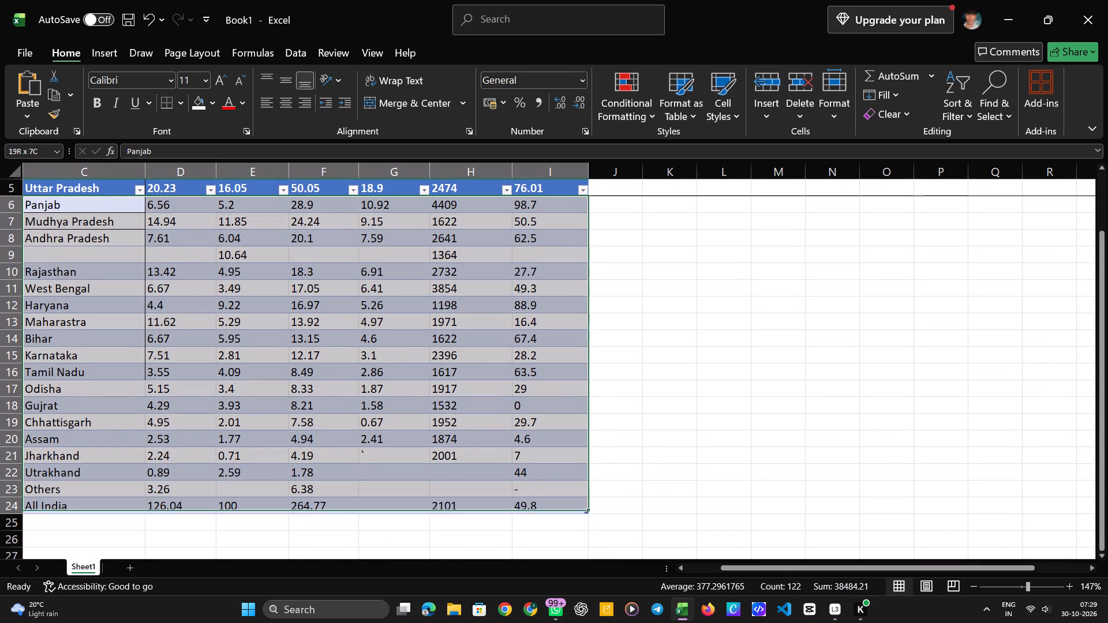
pyautogui.moveTo(534, 505); pyautogui.dragTo(534, 509)
pyautogui.scroll(5, 366, 384)
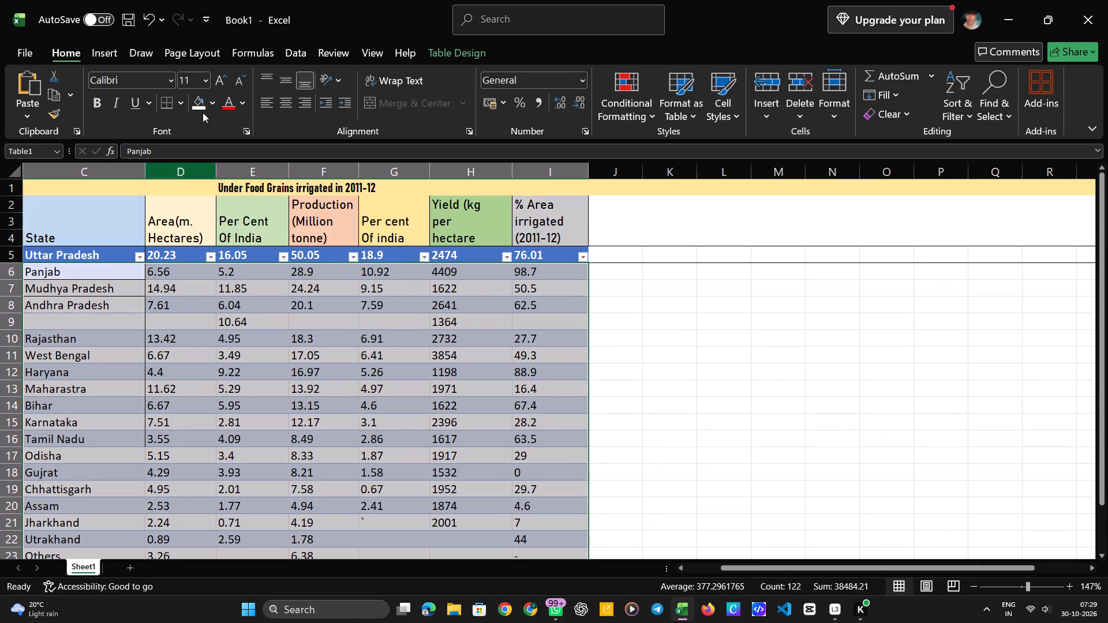
pyautogui.click(117, 102)
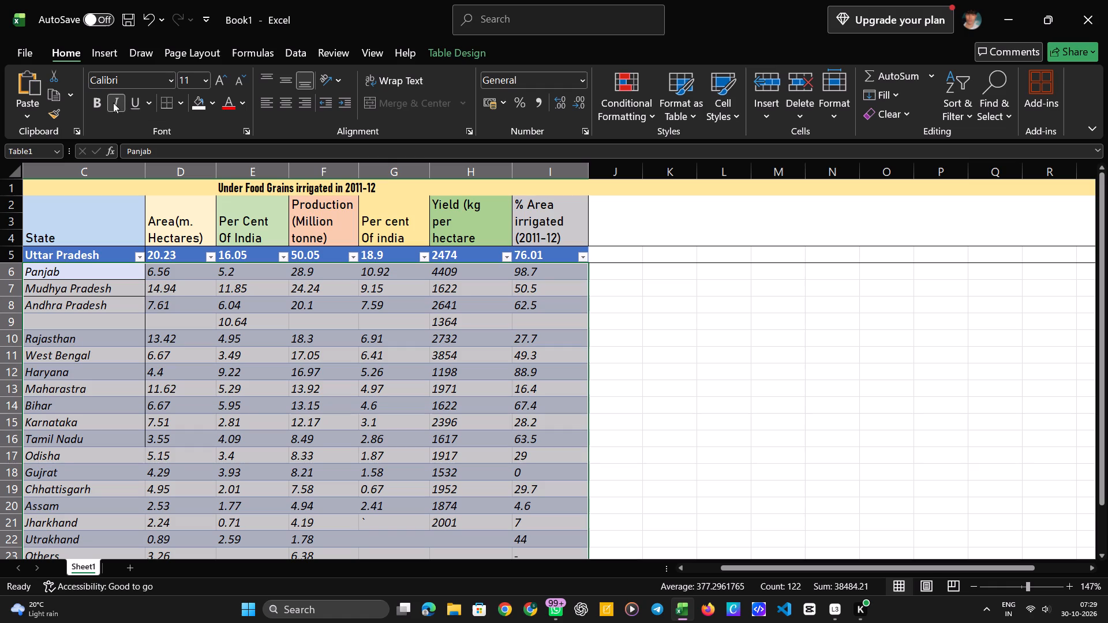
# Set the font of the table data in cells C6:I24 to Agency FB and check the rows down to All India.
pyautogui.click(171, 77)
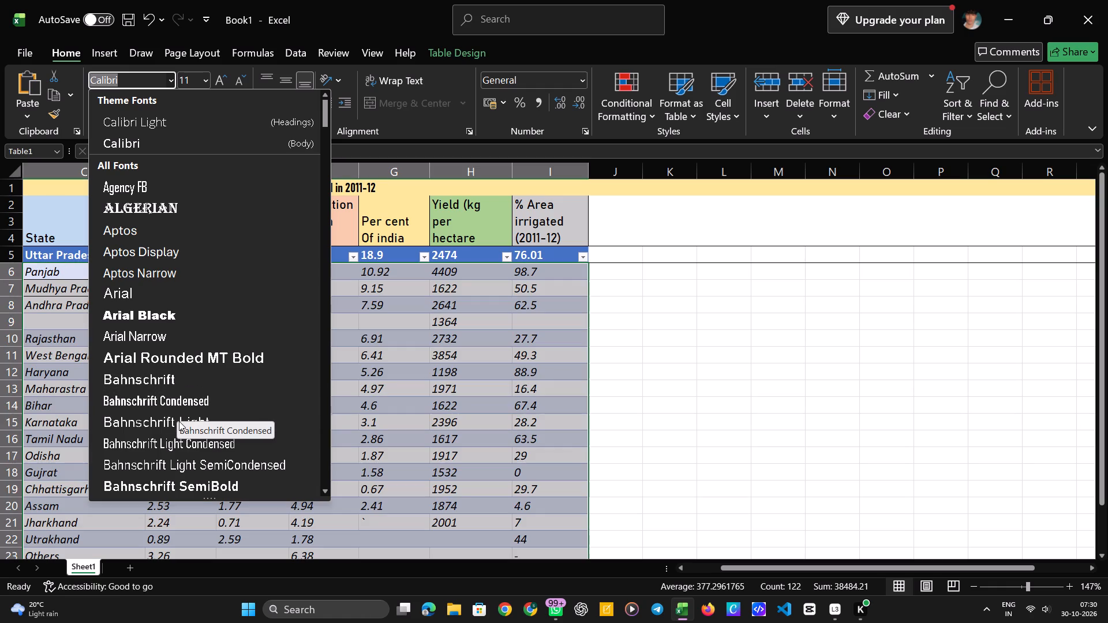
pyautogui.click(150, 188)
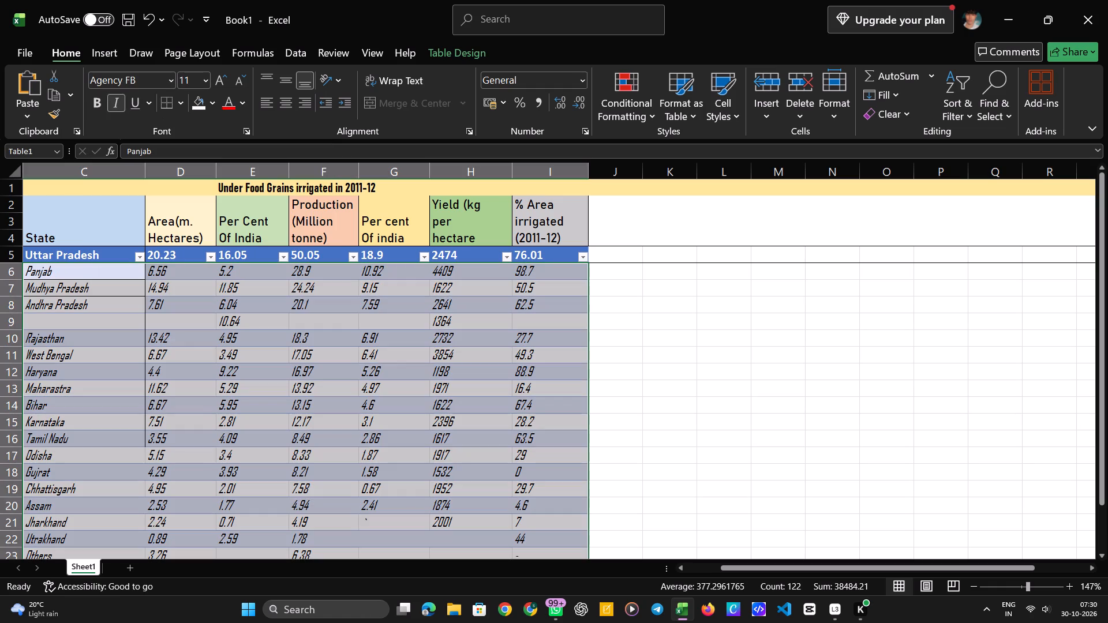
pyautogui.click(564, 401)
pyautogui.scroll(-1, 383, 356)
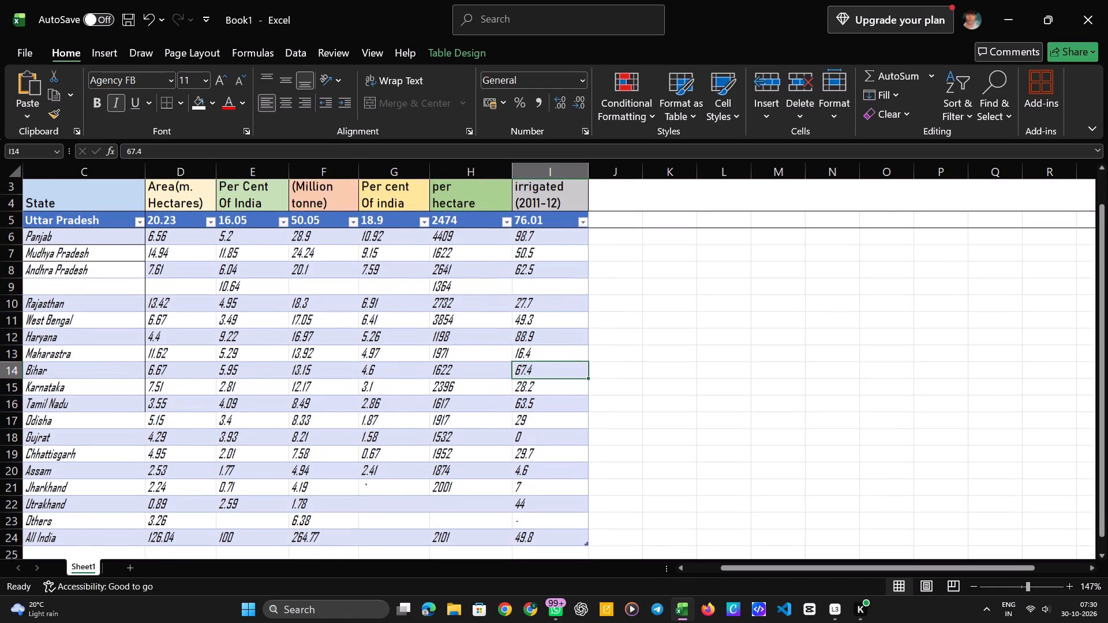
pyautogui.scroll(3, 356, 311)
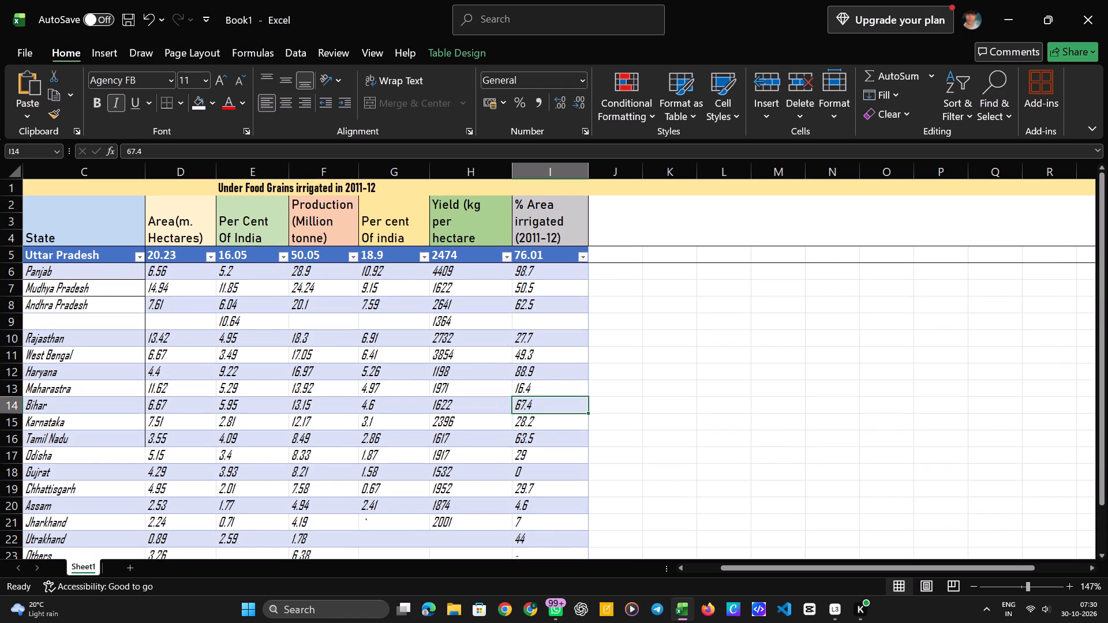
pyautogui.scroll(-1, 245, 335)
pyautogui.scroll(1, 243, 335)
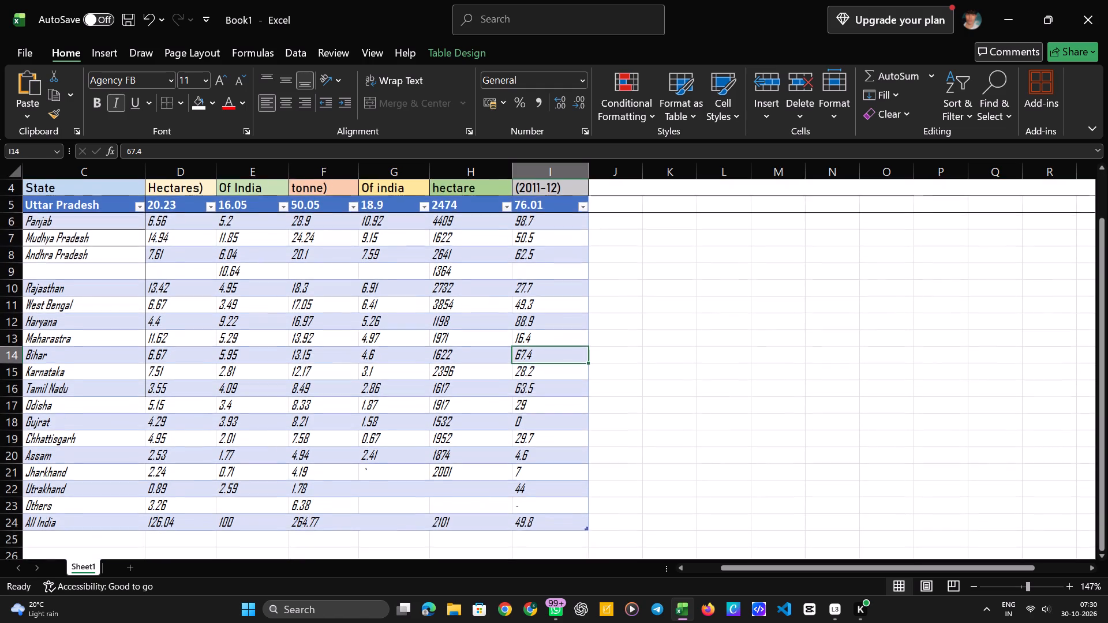
# Set the font of the table data in cells C6:I24, from Panjab to All India, to Bahnschrift SemiLight.
pyautogui.moveTo(54, 270); pyautogui.dragTo(179, 342)
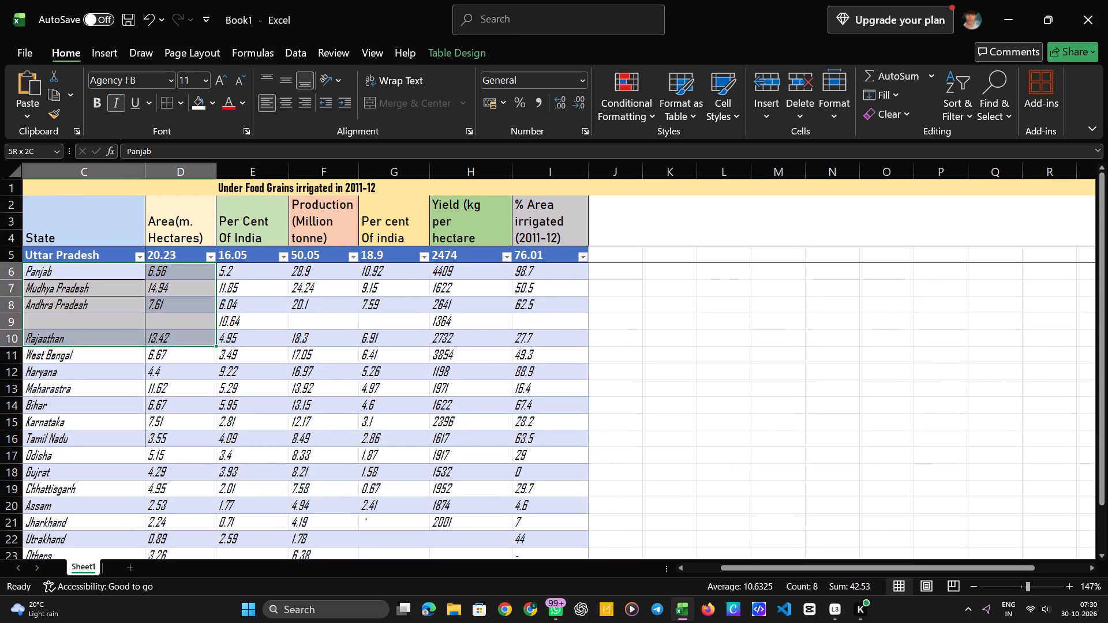
pyautogui.moveTo(179, 342); pyautogui.dragTo(554, 565)
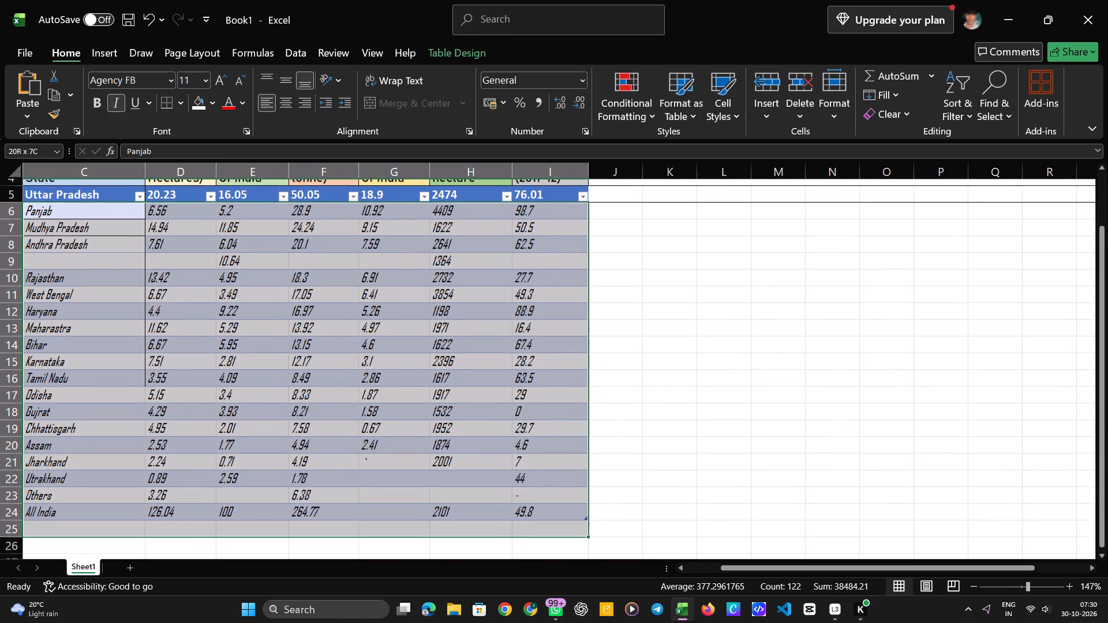
pyautogui.moveTo(554, 565); pyautogui.dragTo(559, 505)
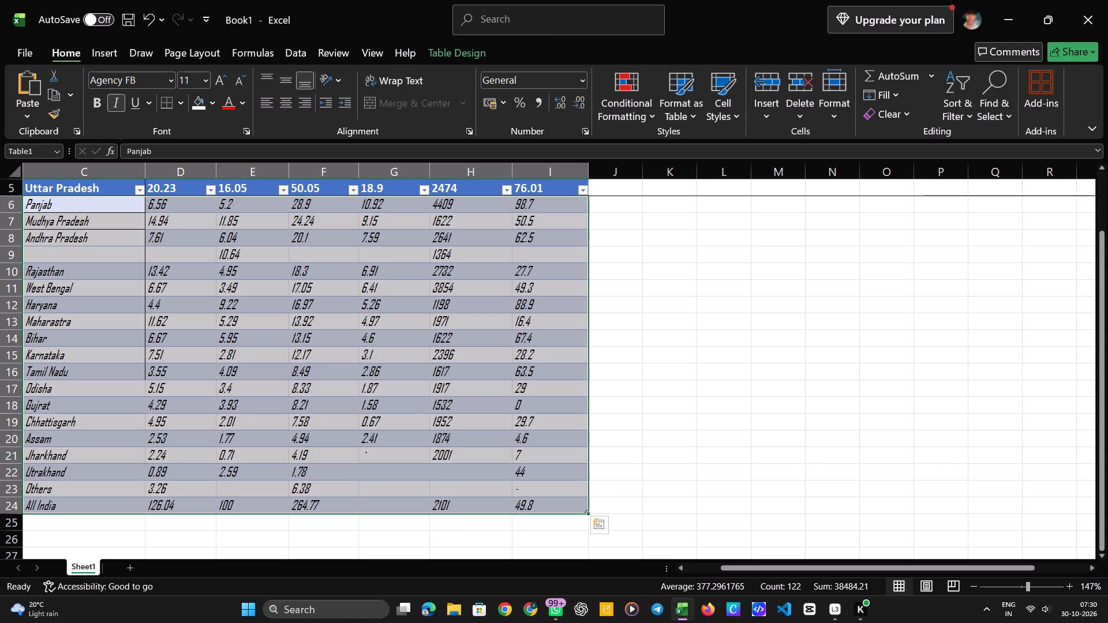
pyautogui.click(168, 76)
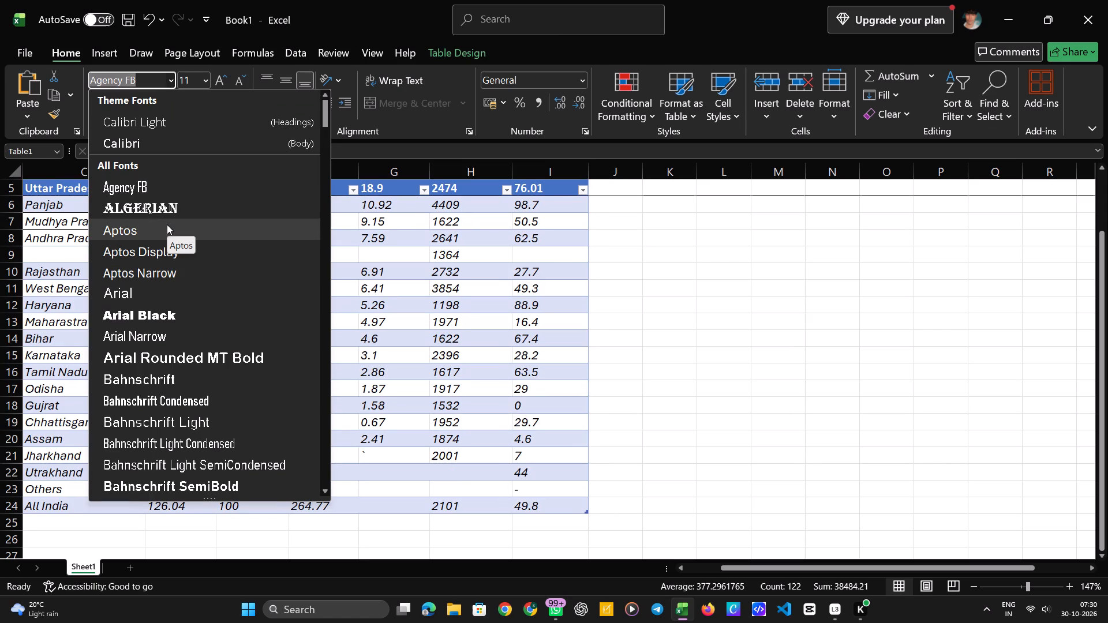
pyautogui.scroll(-2, 197, 476)
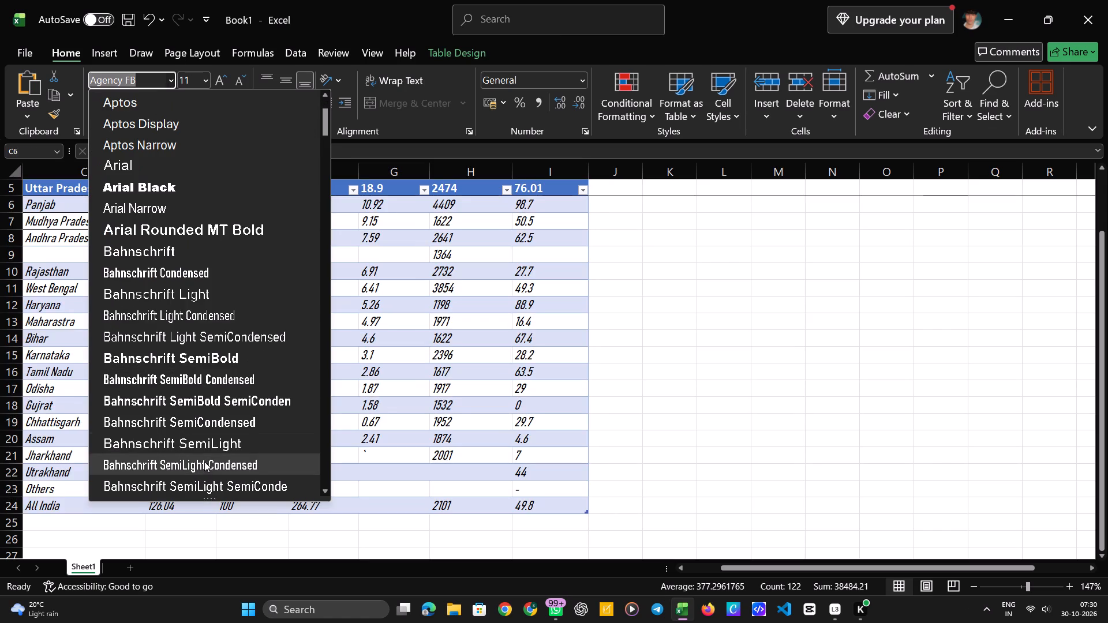
pyautogui.scroll(-1, 201, 446)
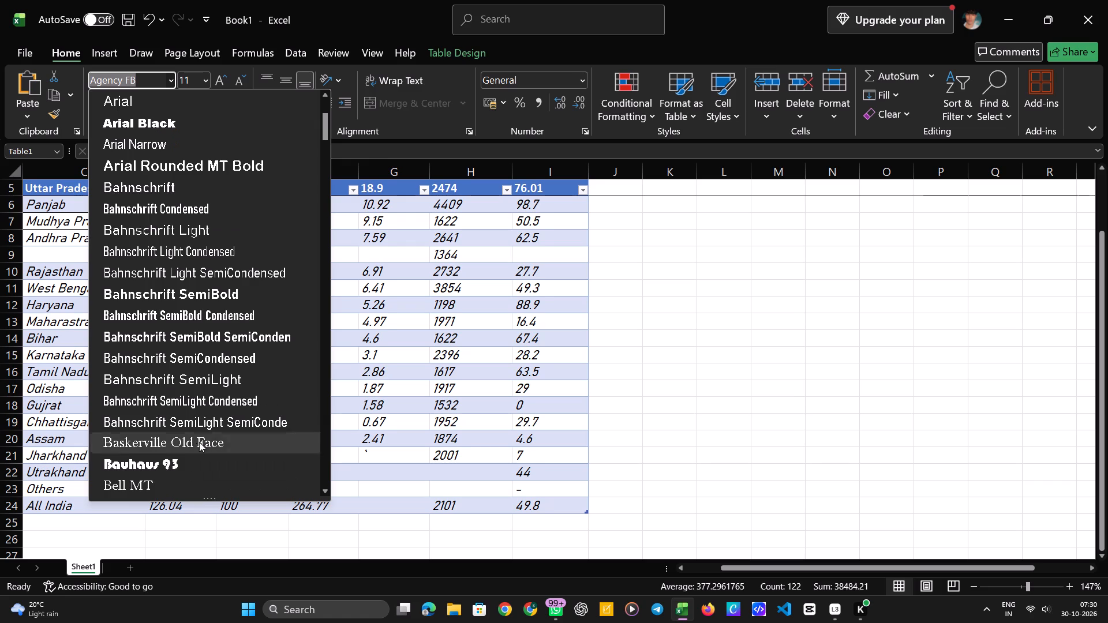
pyautogui.click(190, 383)
pyautogui.scroll(3, 599, 362)
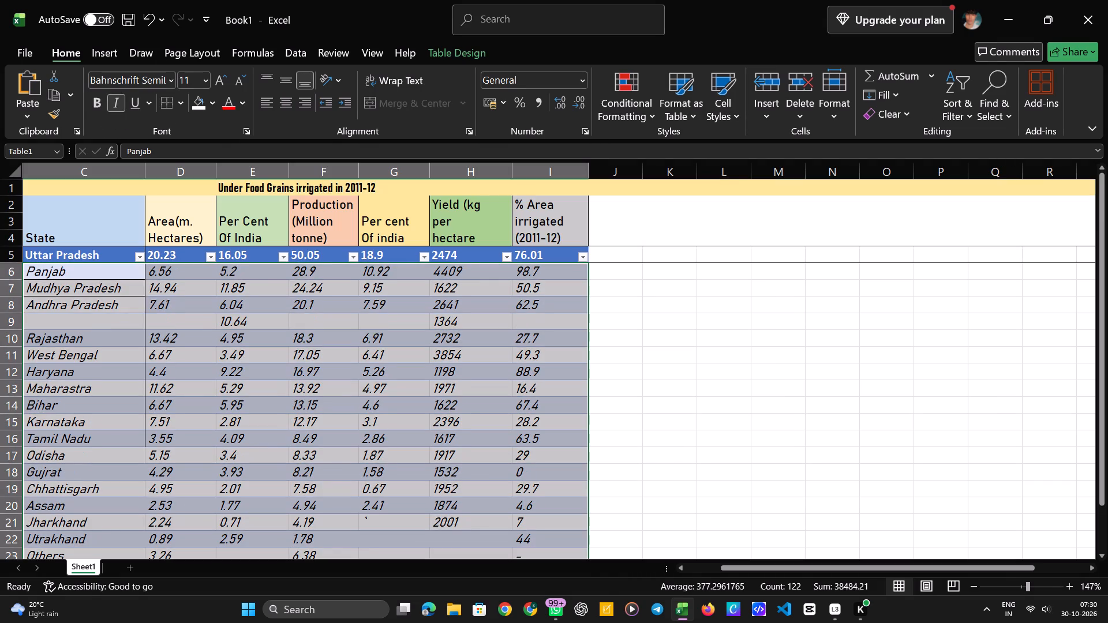
pyautogui.click(664, 355)
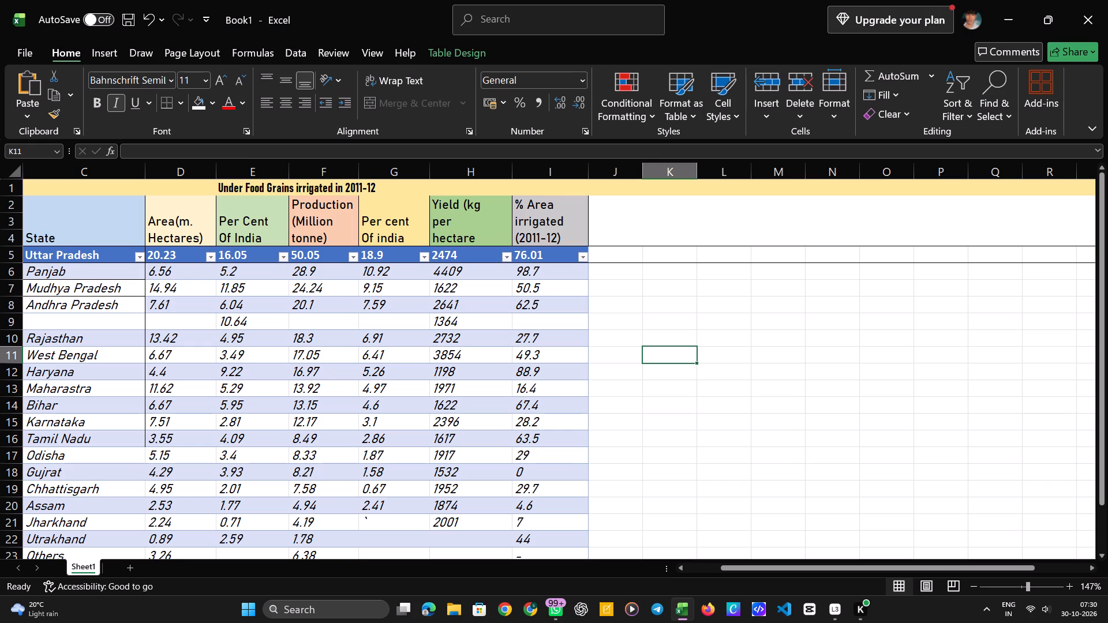
pyautogui.scroll(-1, 313, 355)
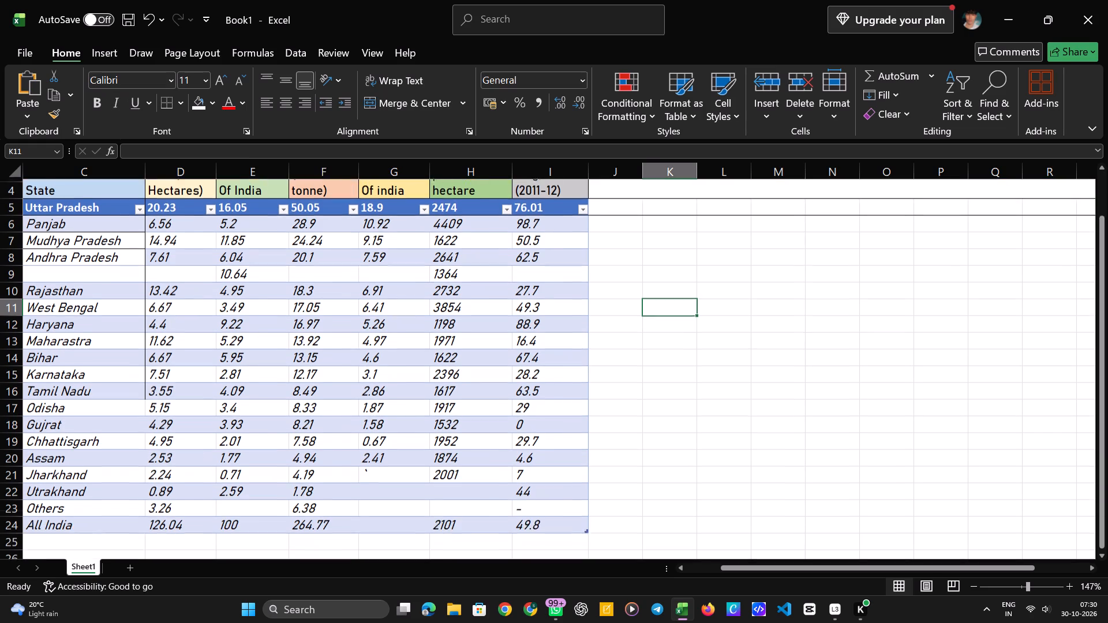
pyautogui.scroll(-1, 287, 360)
pyautogui.scroll(2, 287, 361)
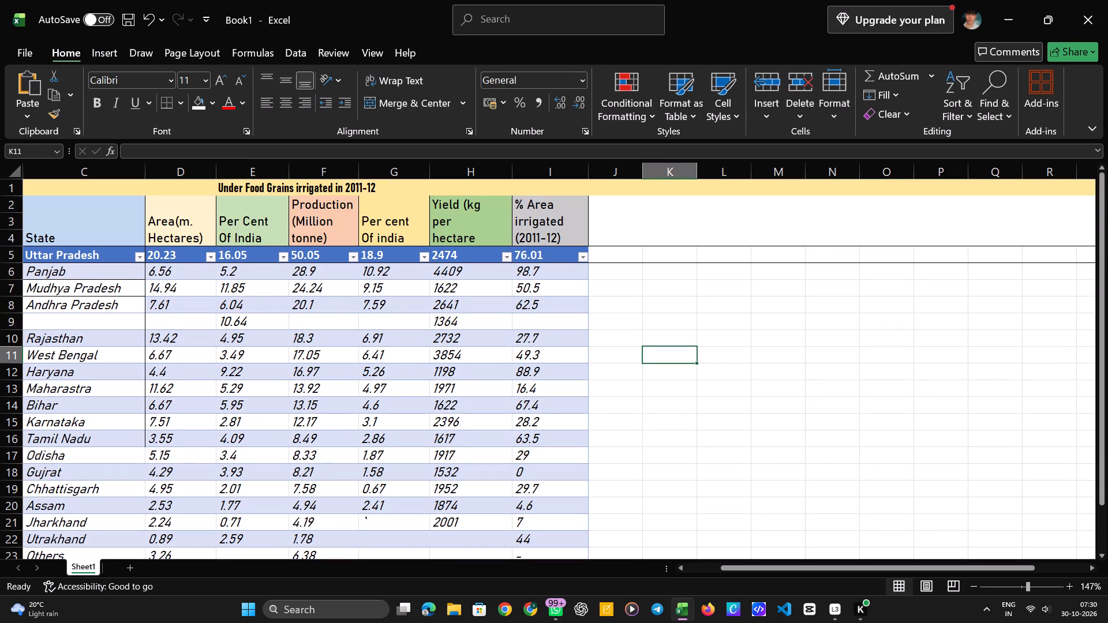
# Fill the Andhra Pradesh cell C8 with the lightest tint of the Blue, Accent 1 theme colour.
pyautogui.click(106, 304)
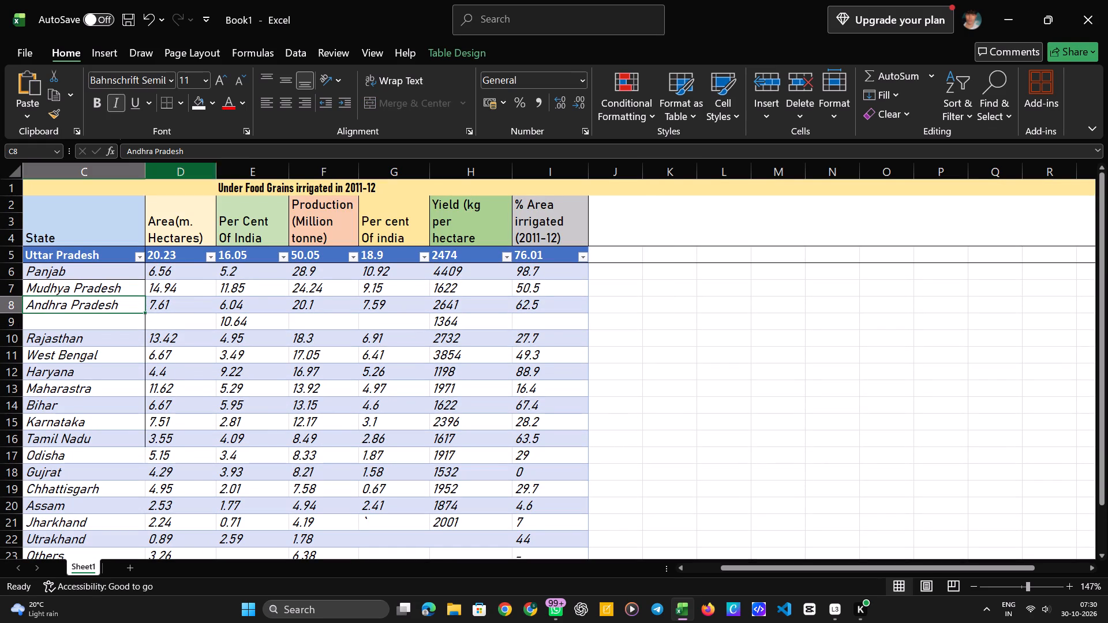
pyautogui.click(216, 103)
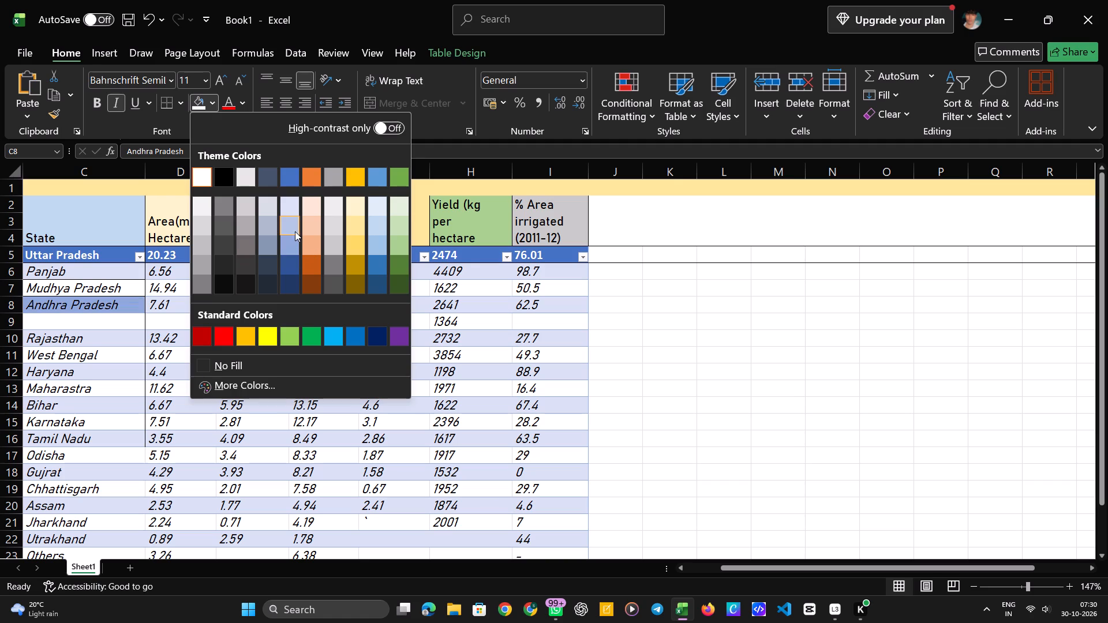
pyautogui.click(289, 203)
# Review the formatted table from the title row down to the All India row.
pyautogui.scroll(1, 182, 324)
pyautogui.scroll(-1, 182, 324)
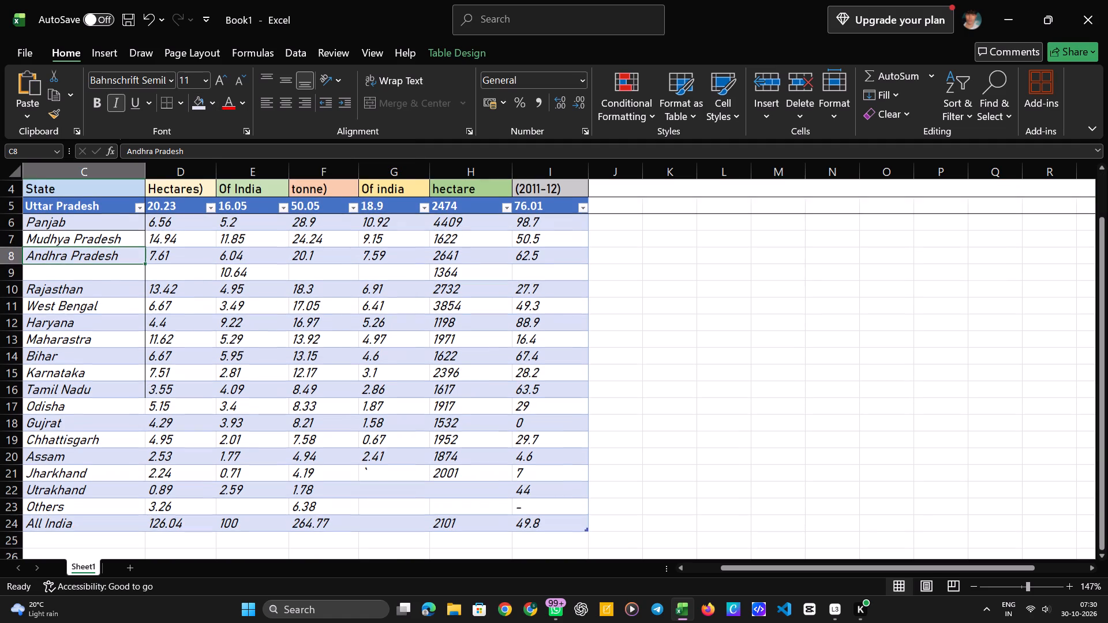
pyautogui.scroll(-1, 250, 327)
pyautogui.scroll(2, 250, 327)
pyautogui.scroll(-2, 287, 348)
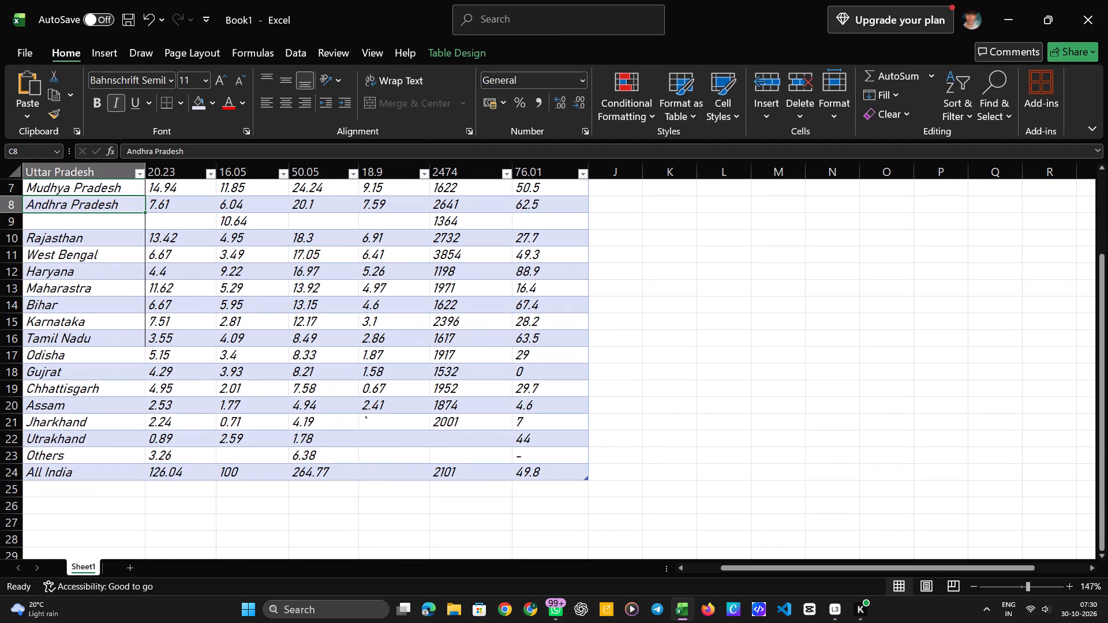
pyautogui.scroll(-1, 373, 421)
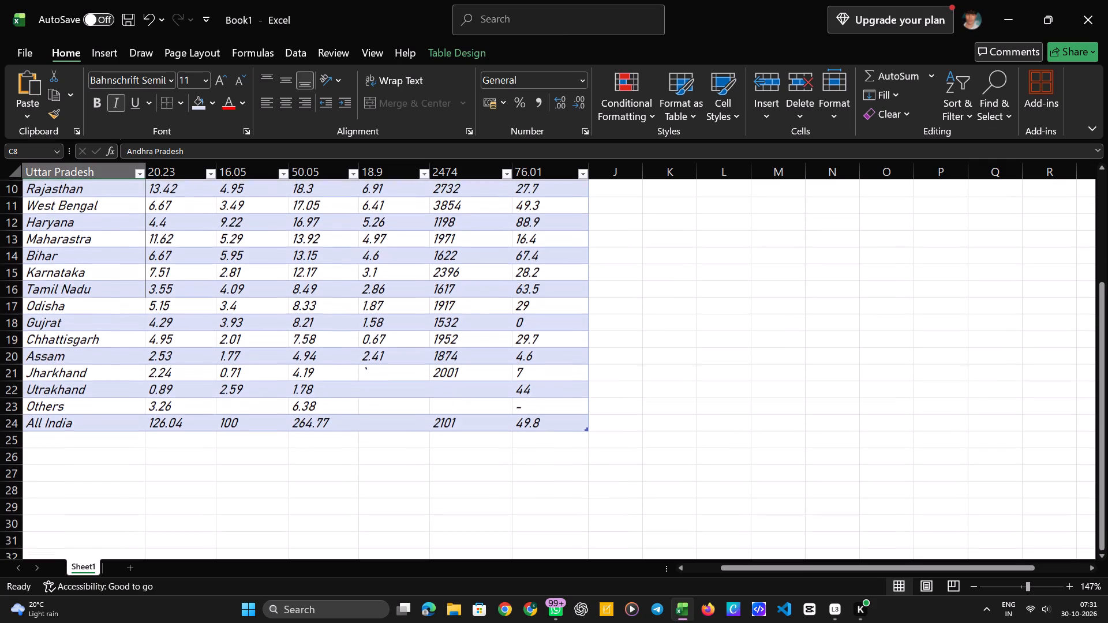
pyautogui.scroll(2, 338, 392)
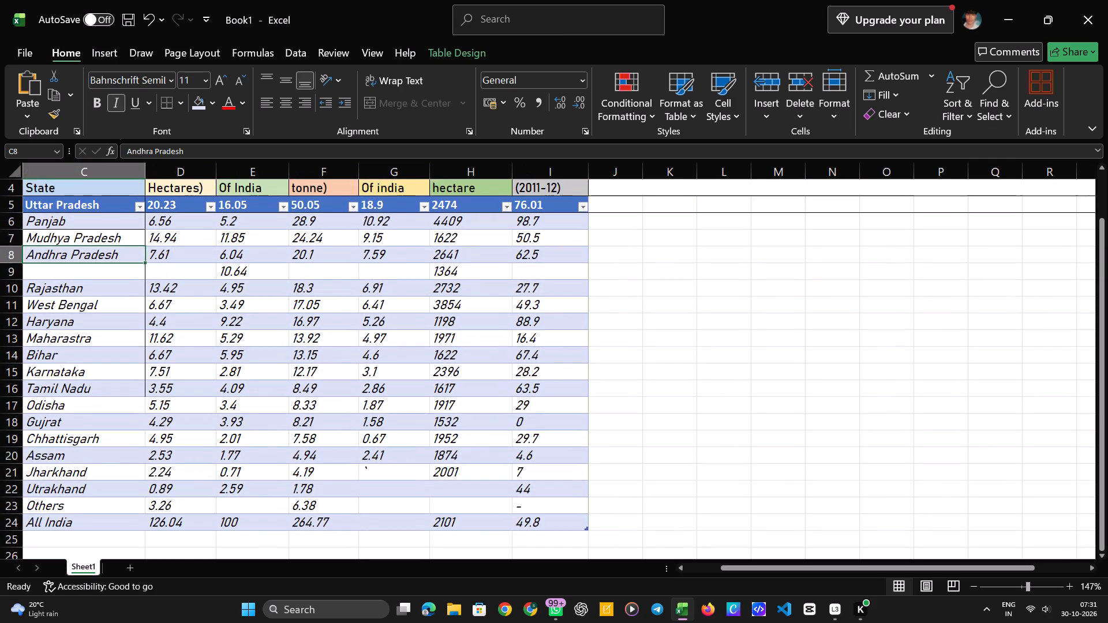
pyautogui.scroll(1, 348, 384)
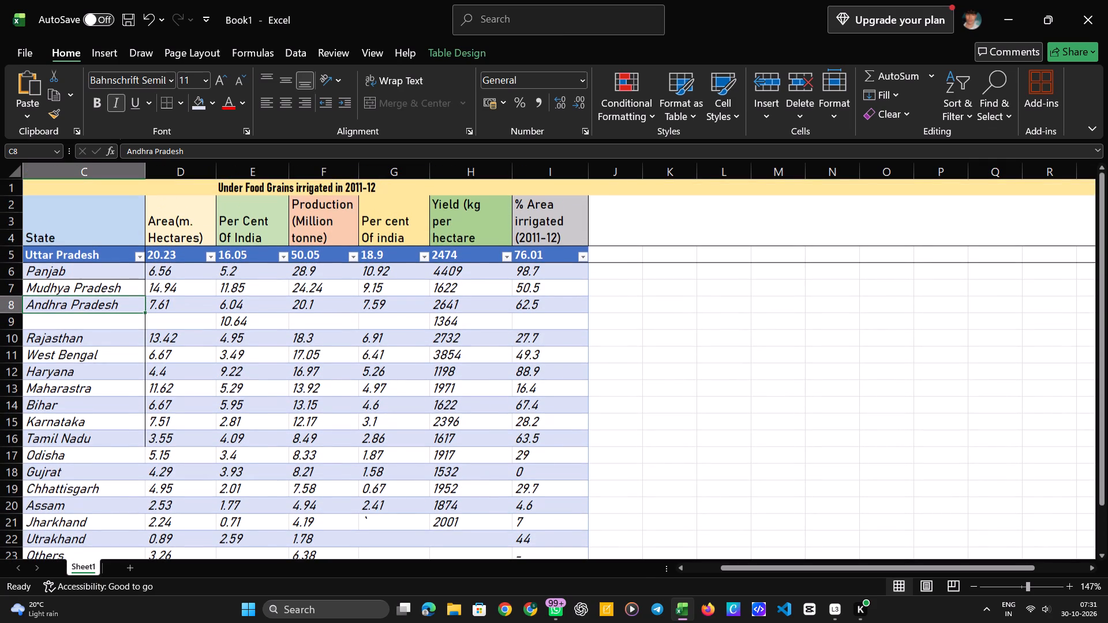